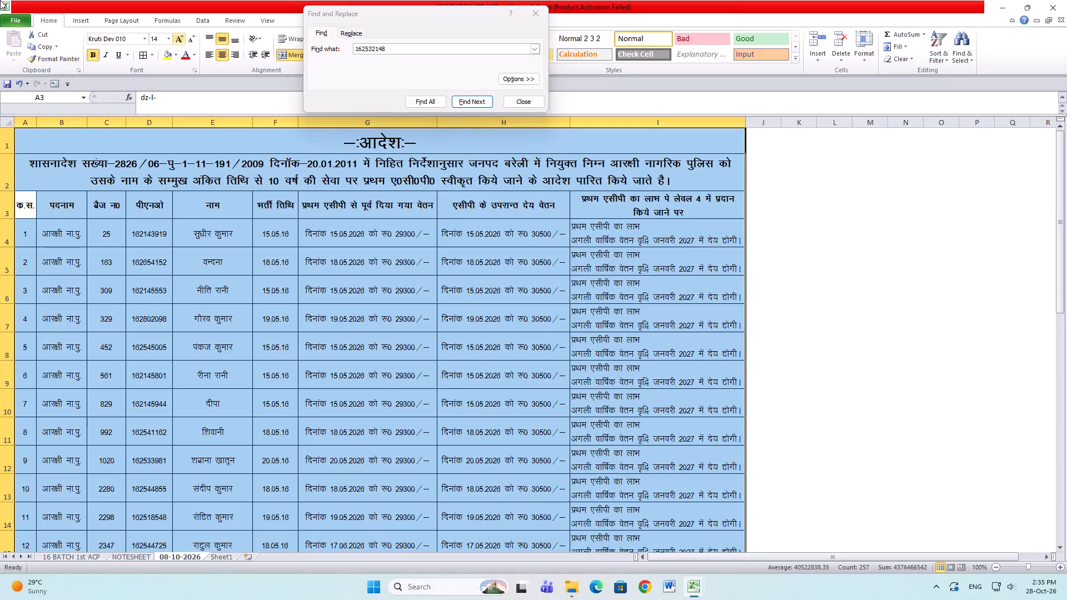
Save the workbook containing the 08-10-2026 order sheet and close it.
{"action": "triple_click", "coordinate": [6, 81]}
{"action": "triple_click", "coordinate": [6, 81]}
{"action": "triple_click", "coordinate": [6, 81]}
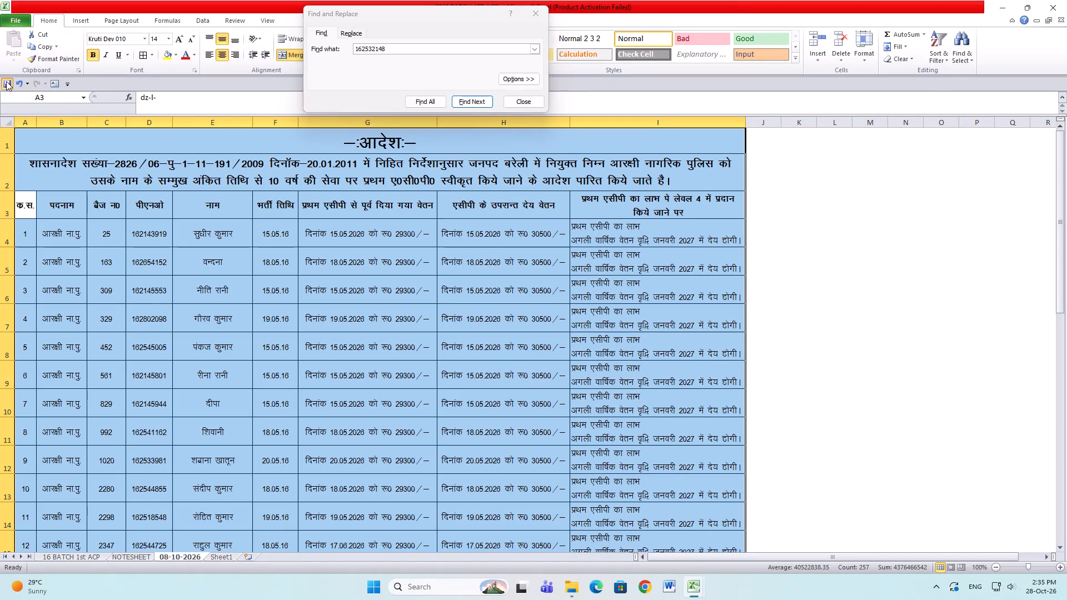
{"action": "left_click", "coordinate": [6, 81]}
{"action": "left_click", "coordinate": [6, 81]}
{"action": "left_click", "coordinate": [1066, 0]}
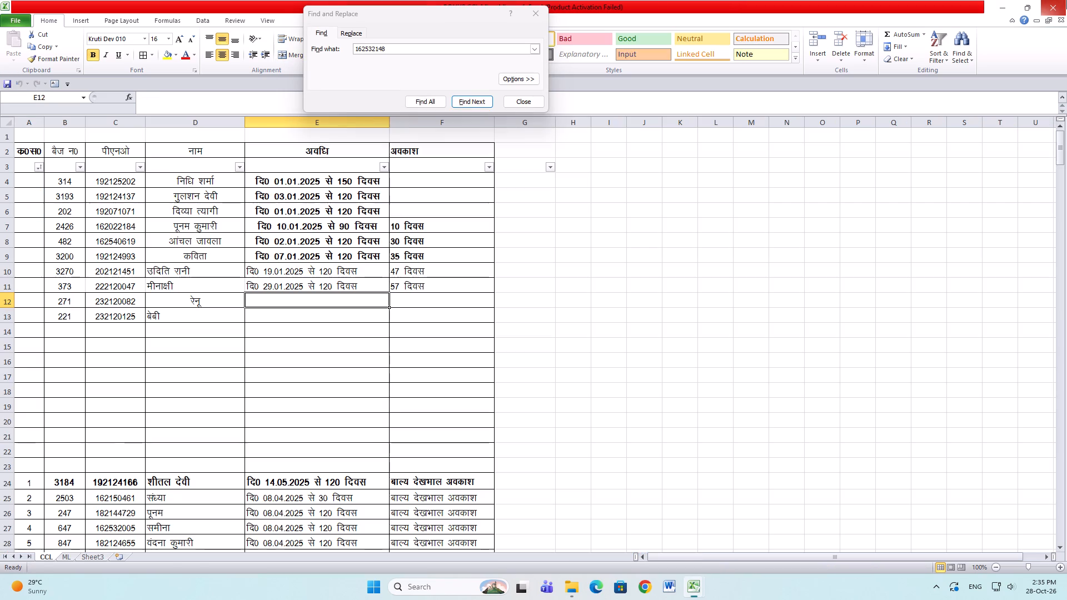
Centre the name column D horizontally on the CCL sheet and save the workbook.
{"action": "left_click", "coordinate": [188, 313]}
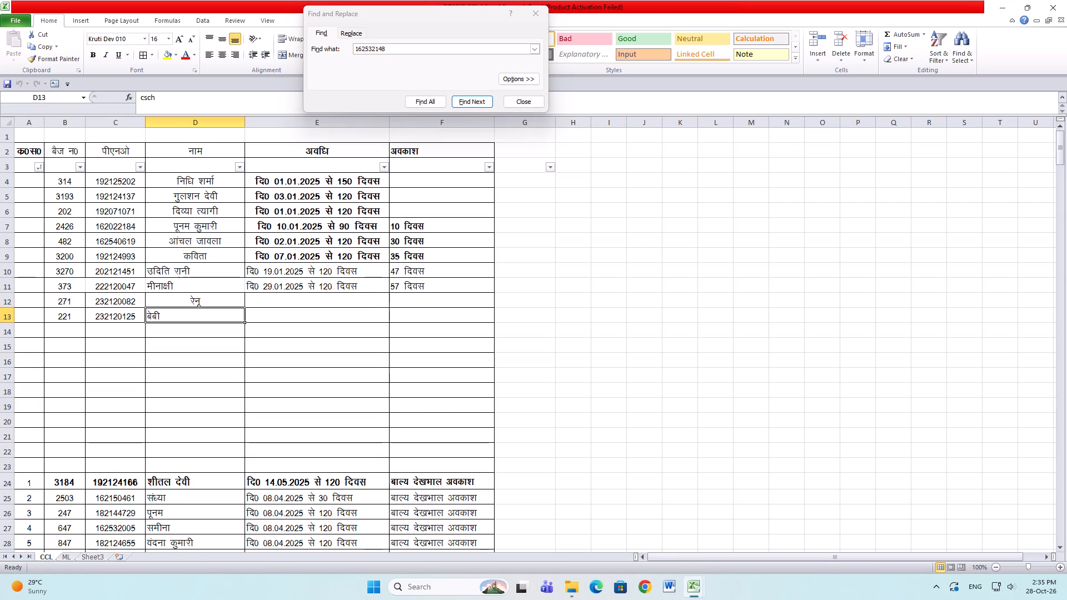
{"action": "left_click", "coordinate": [254, 309]}
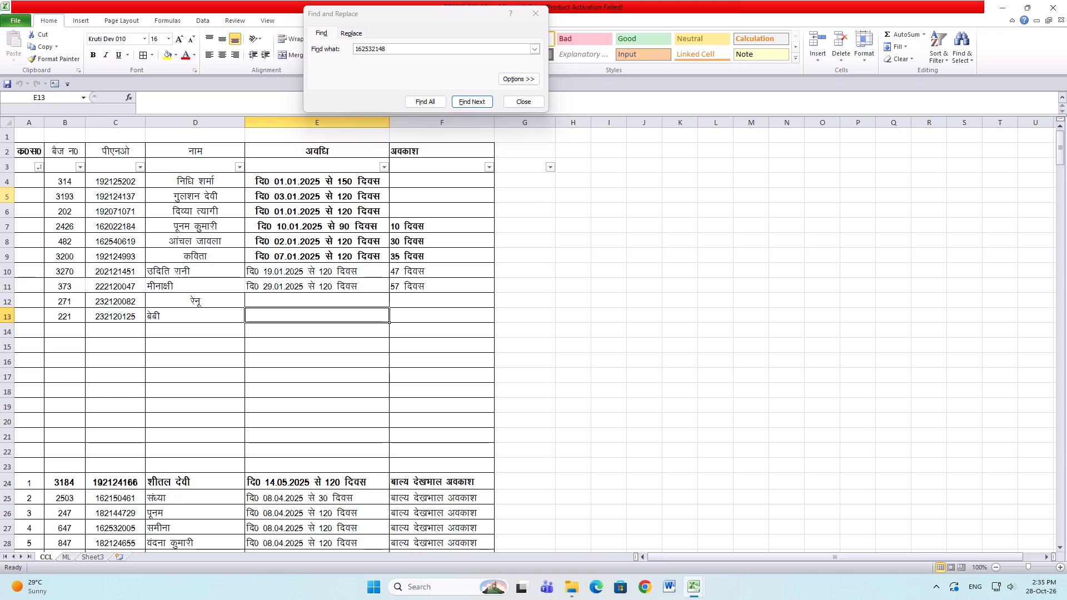
{"action": "left_click", "coordinate": [197, 123]}
{"action": "left_click", "coordinate": [220, 56]}
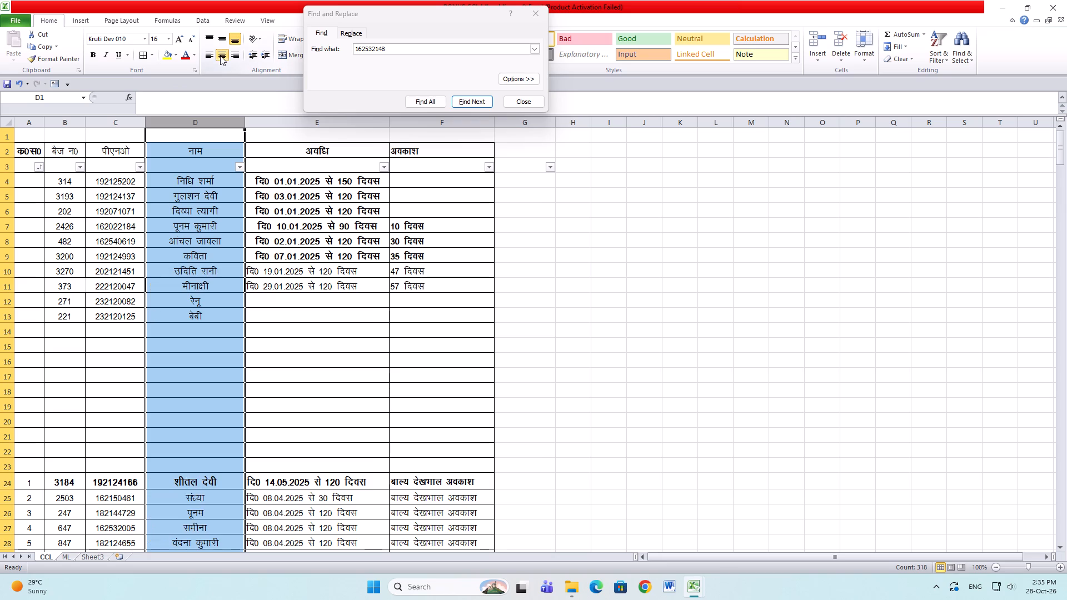
{"action": "left_click", "coordinate": [220, 56]}
{"action": "left_click", "coordinate": [220, 56]}
{"action": "left_click", "coordinate": [188, 251]}
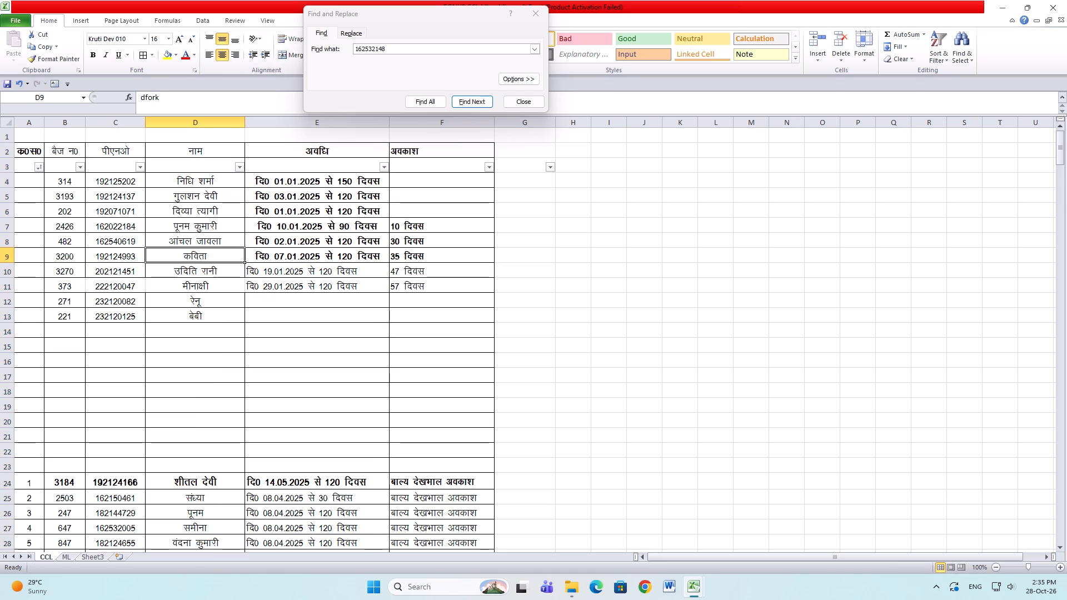
{"action": "key", "text": "ctrl+s"}
Auto-fit the width of name column D to its contents and save the workbook.
{"action": "double_click", "coordinate": [243, 120]}
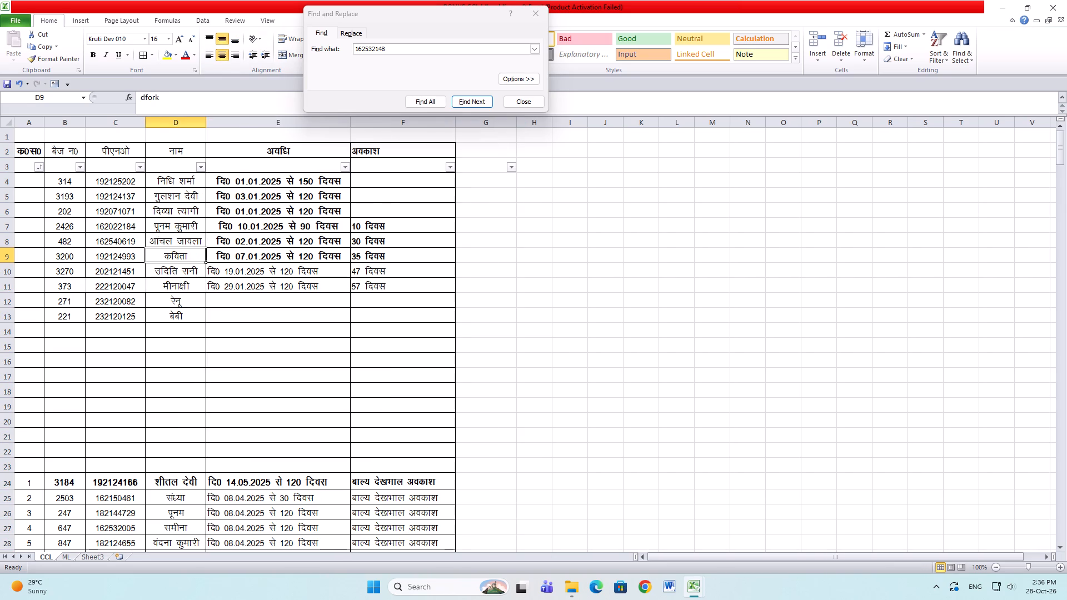
{"action": "left_click", "coordinate": [145, 351]}
{"action": "key", "text": "ctrl+s"}
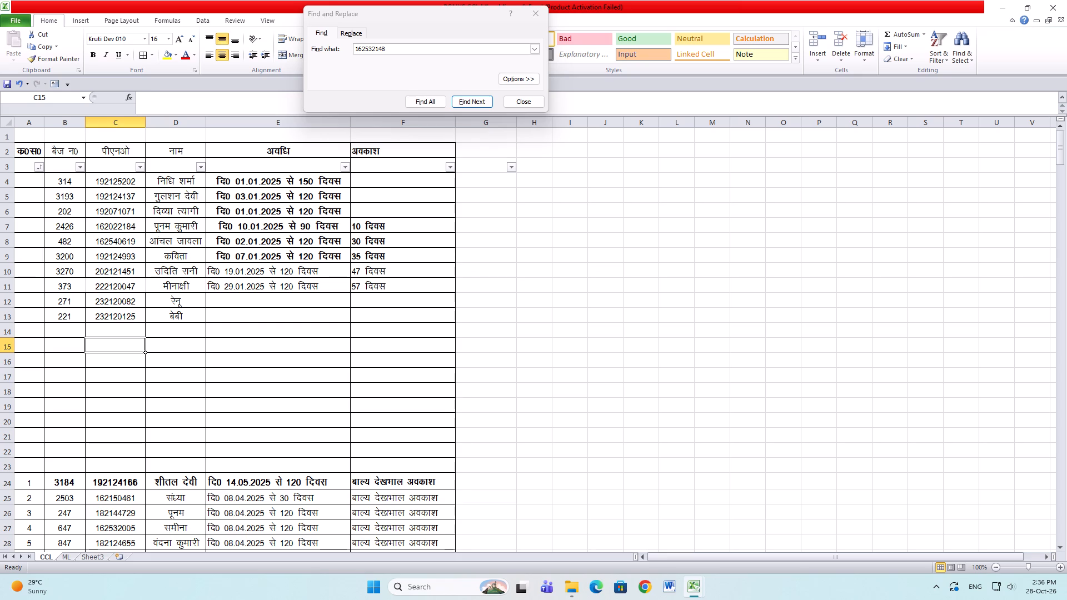
Enter the leave period दि0 29.01.2026 से 90 दिवस in cell E12.
{"action": "left_click", "coordinate": [226, 303]}
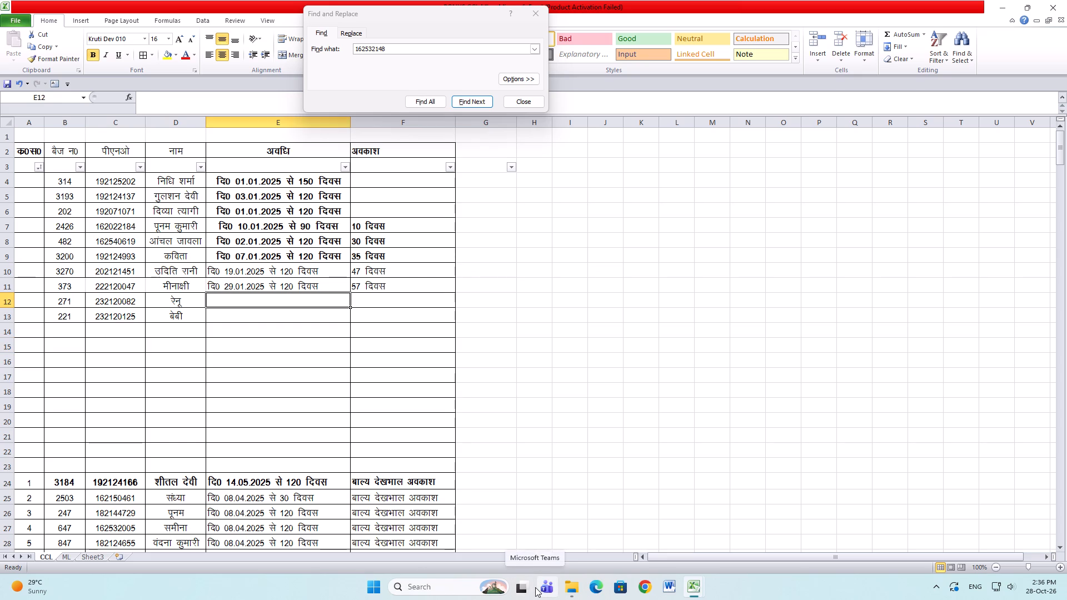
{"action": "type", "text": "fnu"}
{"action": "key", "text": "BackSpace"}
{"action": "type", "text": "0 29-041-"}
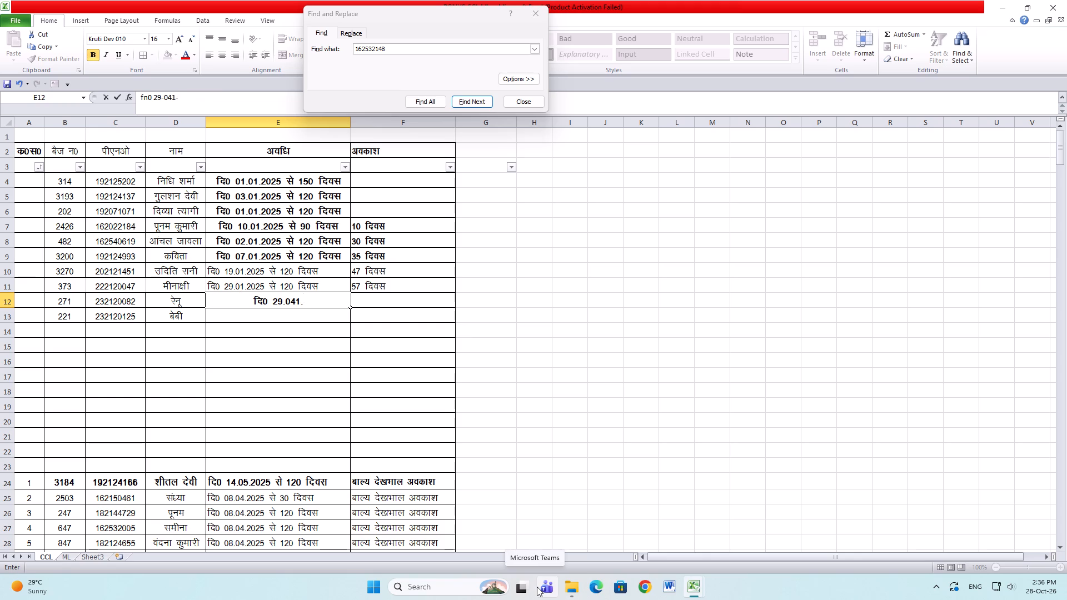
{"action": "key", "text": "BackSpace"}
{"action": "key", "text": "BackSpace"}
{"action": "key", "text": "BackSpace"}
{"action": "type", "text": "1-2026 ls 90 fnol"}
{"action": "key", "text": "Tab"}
Check the FROM date in the DOB workbook's period calculator, and return to the BONUS CCL ML workbook.
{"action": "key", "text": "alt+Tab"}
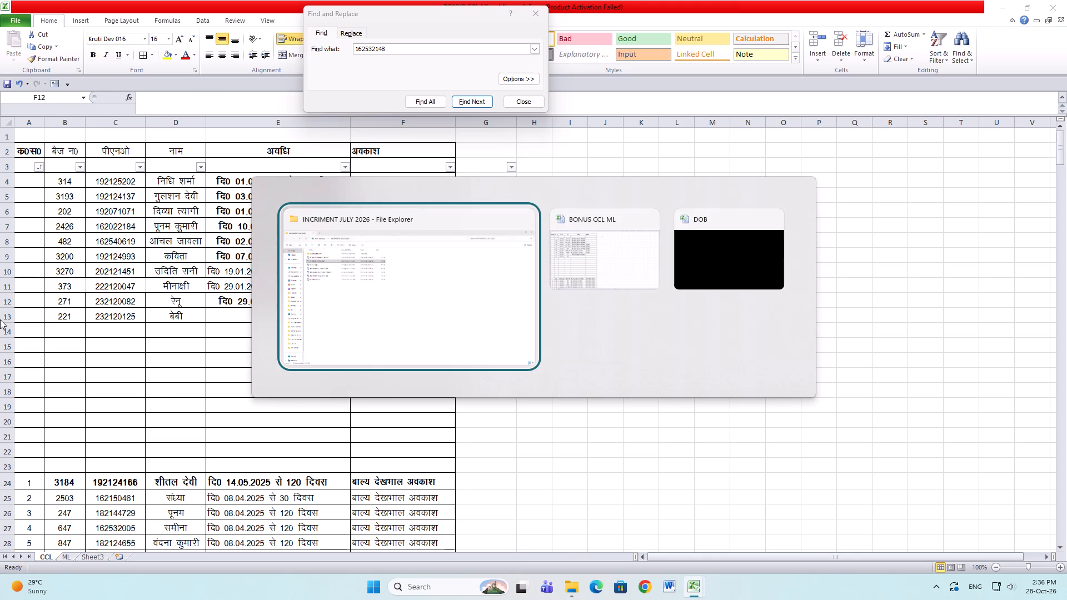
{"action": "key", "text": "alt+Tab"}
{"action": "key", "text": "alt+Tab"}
{"action": "left_click", "coordinate": [81, 215]}
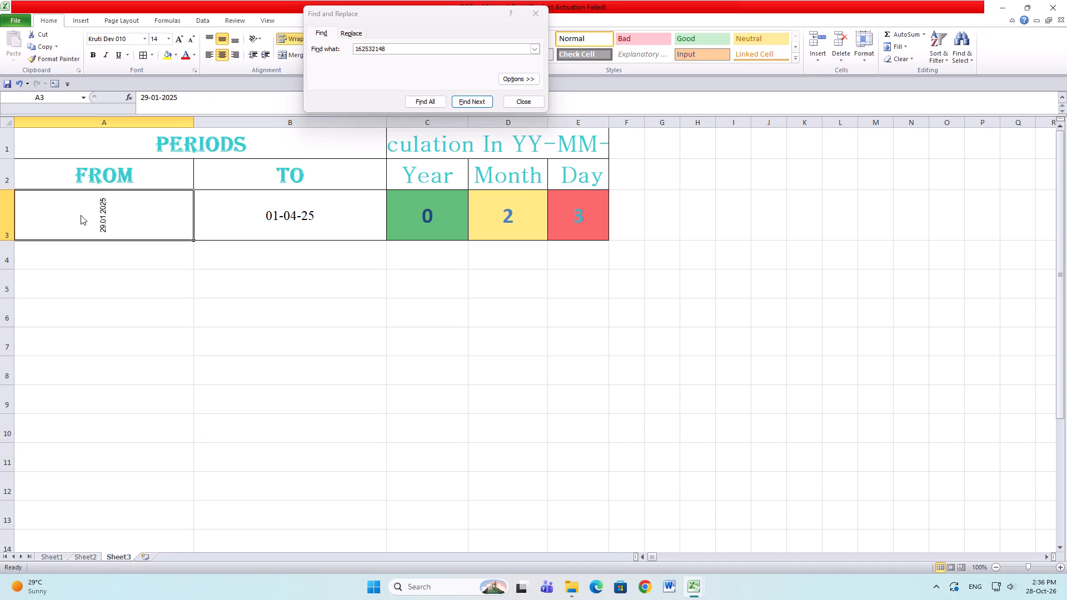
{"action": "key", "text": "alt+Tab"}
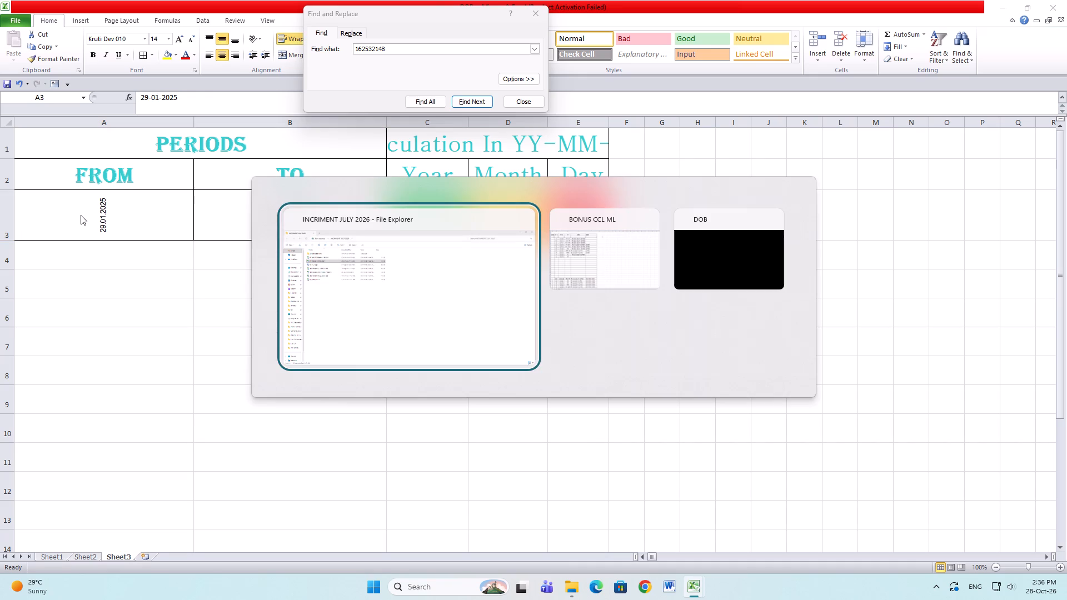
{"action": "key", "text": "alt+Tab"}
{"action": "key", "text": "alt+Tab"}
{"action": "key", "text": "alt+Tab"}
{"action": "key", "text": "alt+Tab"}
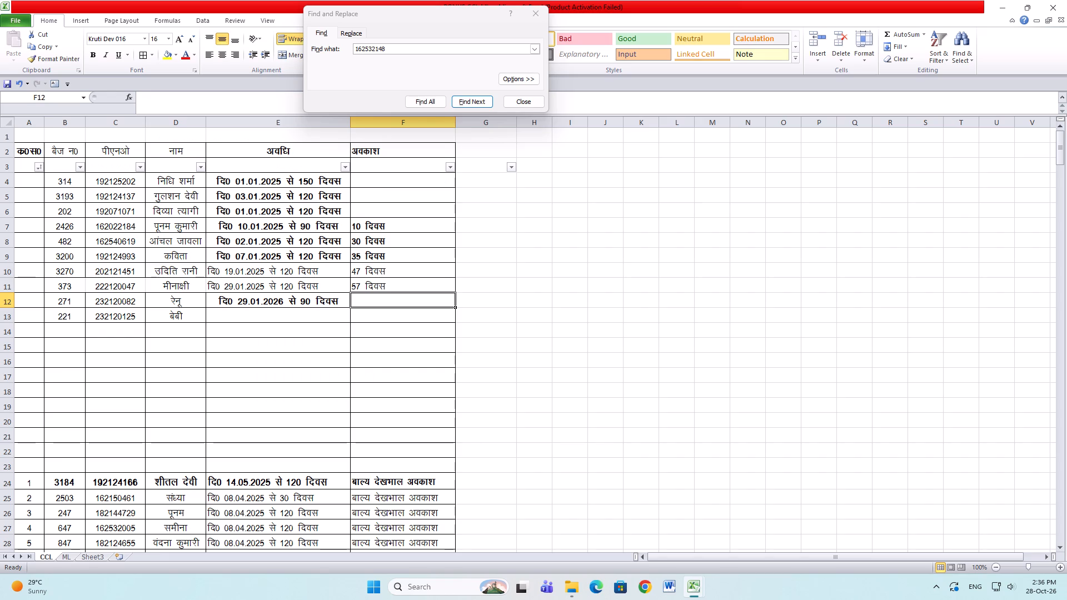
Correct the year of the leave start date in cell E12 to 2025.
{"action": "double_click", "coordinate": [282, 301]}
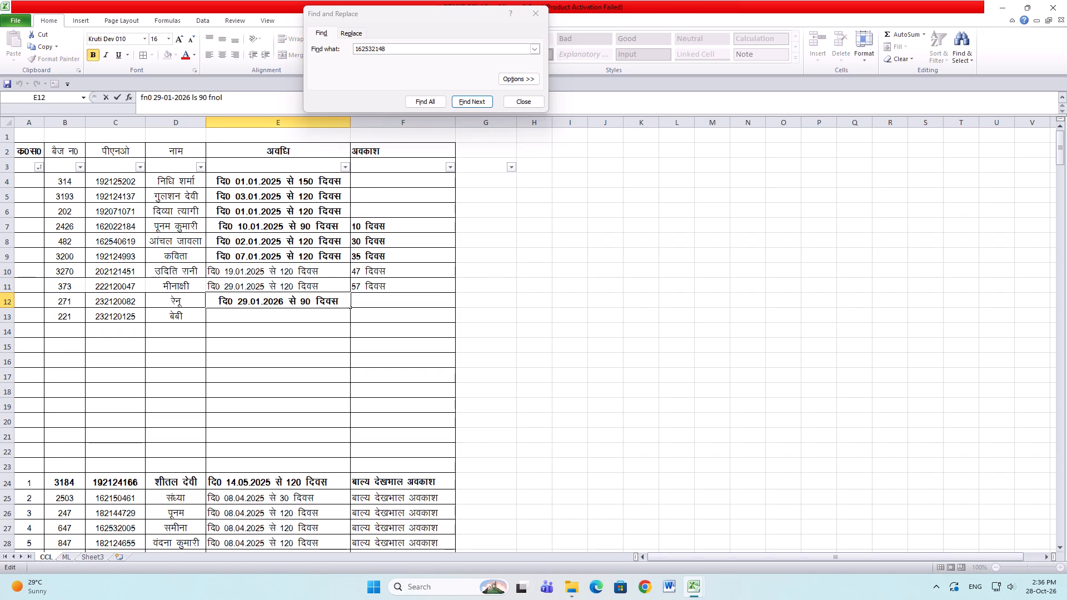
{"action": "key", "text": "BackSpace"}
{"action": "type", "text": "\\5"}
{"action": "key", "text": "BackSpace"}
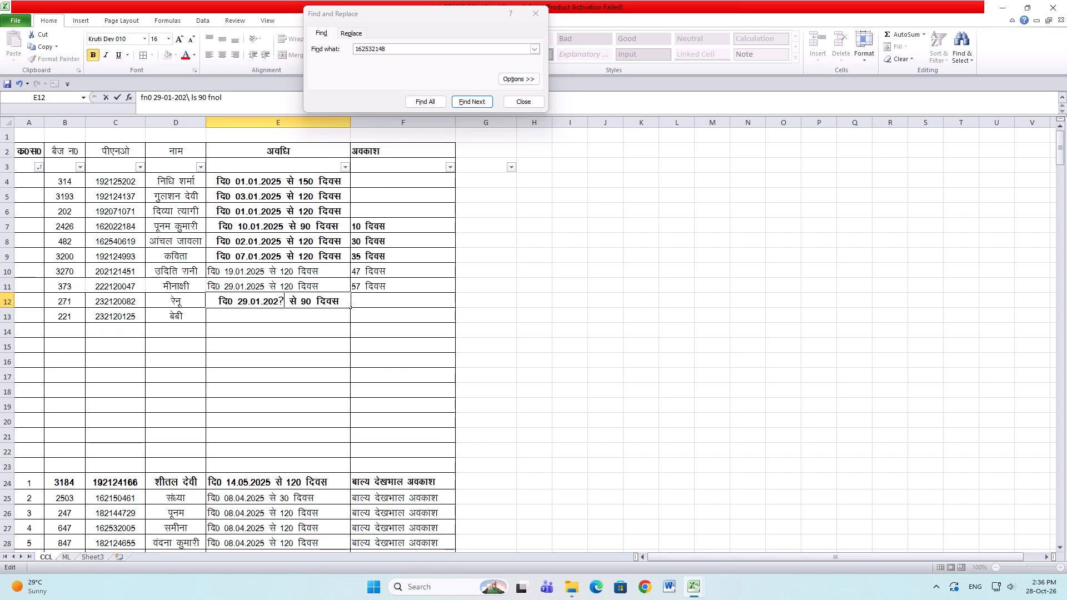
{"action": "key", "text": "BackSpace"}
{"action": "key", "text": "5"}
{"action": "left_click", "coordinate": [306, 367]}
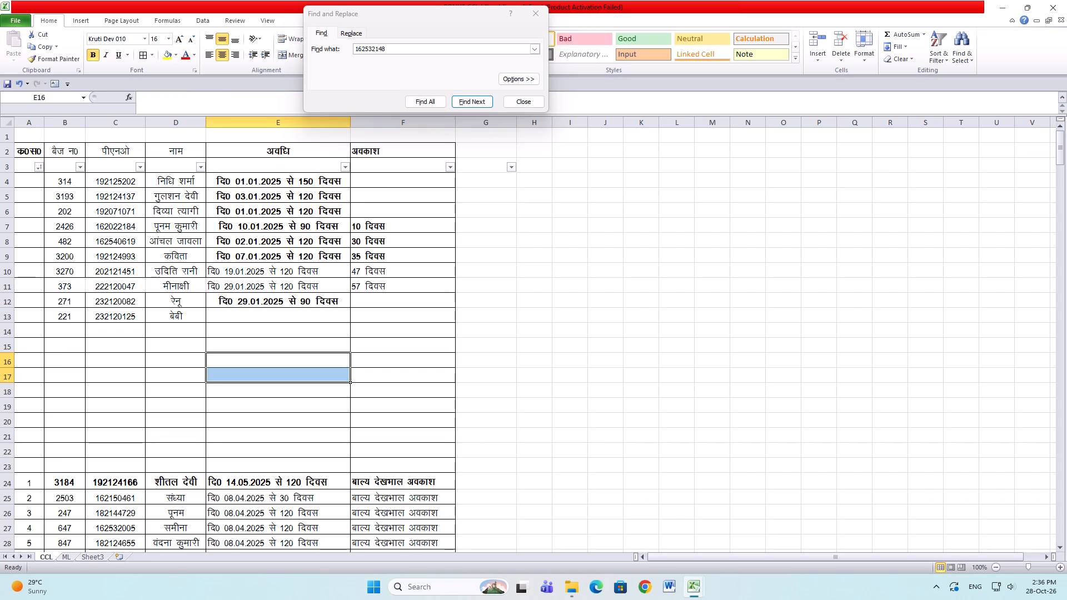
Remove the bold formatting and centred alignment from the period column E.
{"action": "left_click", "coordinate": [248, 131]}
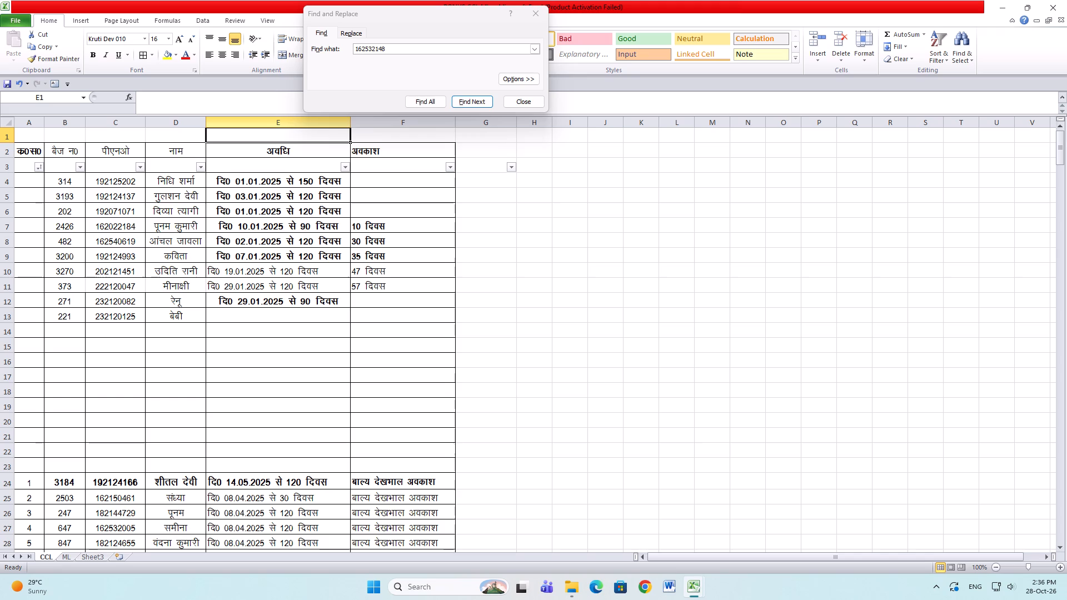
{"action": "left_click", "coordinate": [266, 119]}
{"action": "double_click", "coordinate": [92, 51]}
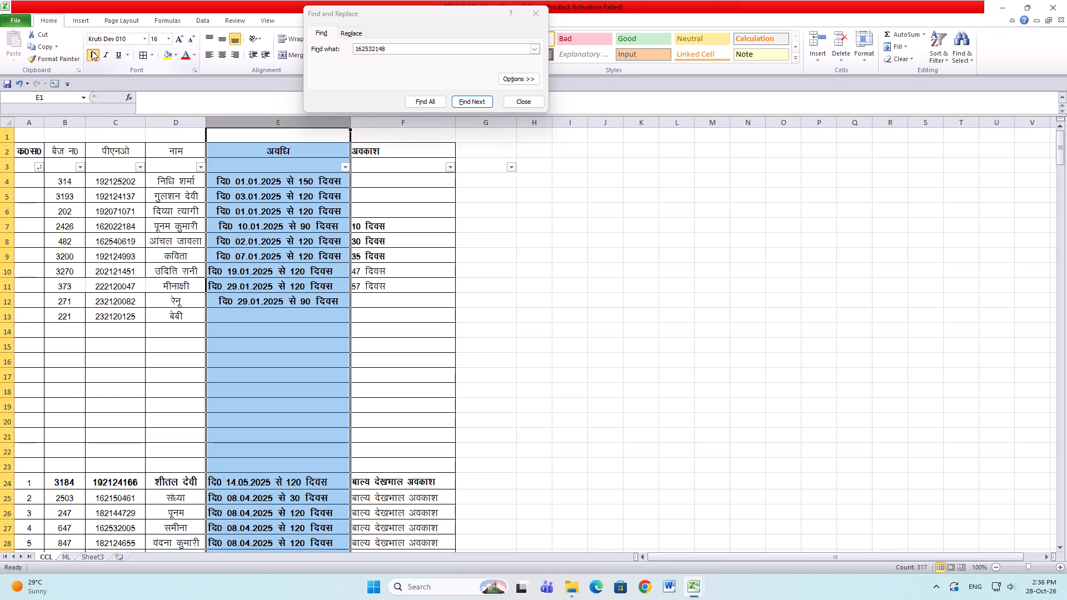
{"action": "double_click", "coordinate": [221, 53]}
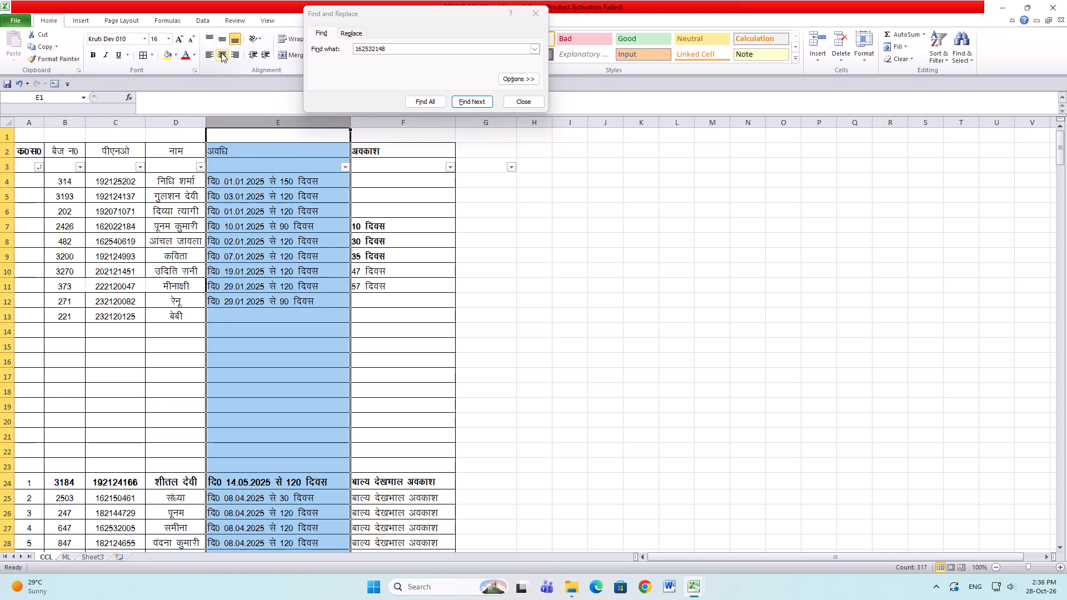
{"action": "left_click", "coordinate": [342, 340]}
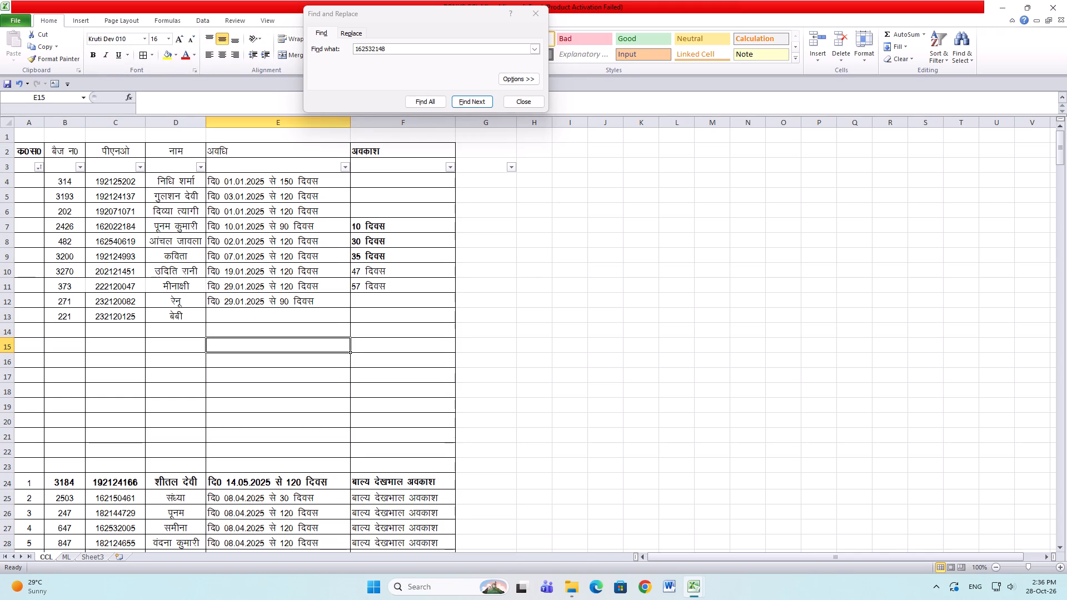
Auto-fit the width of period column E to its contents and save the workbook.
{"action": "double_click", "coordinate": [348, 125]}
{"action": "left_click", "coordinate": [310, 290]}
{"action": "key", "text": "ctrl+s"}
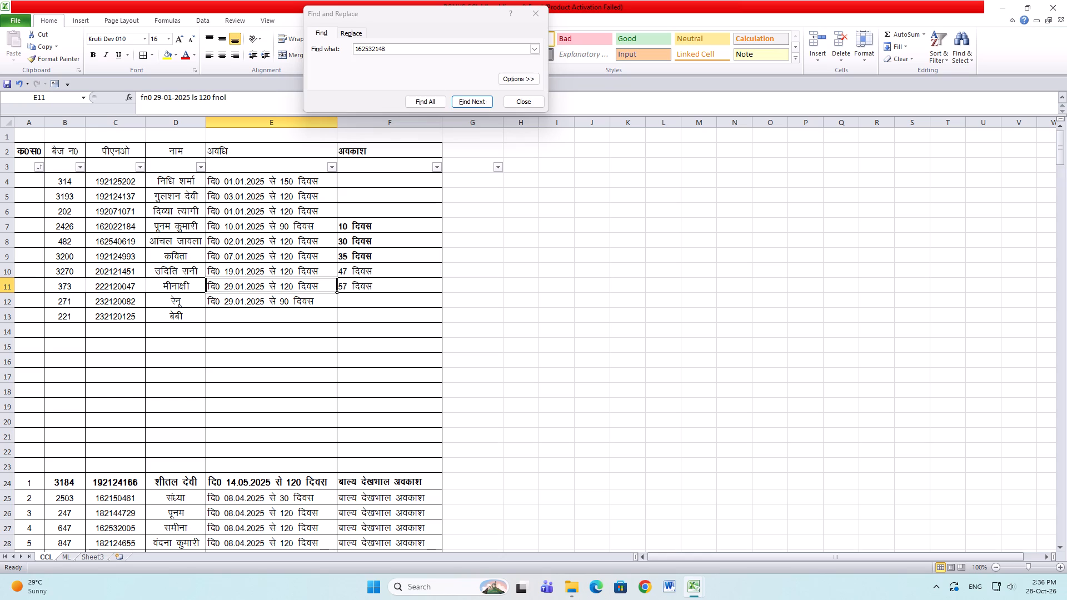
Consult the DOB workbook's period calculator, and enter 27 दिवस in leave cell F12 of BONUS CCL ML.
{"action": "key", "text": "alt+Tab"}
{"action": "key", "text": "alt+Tab"}
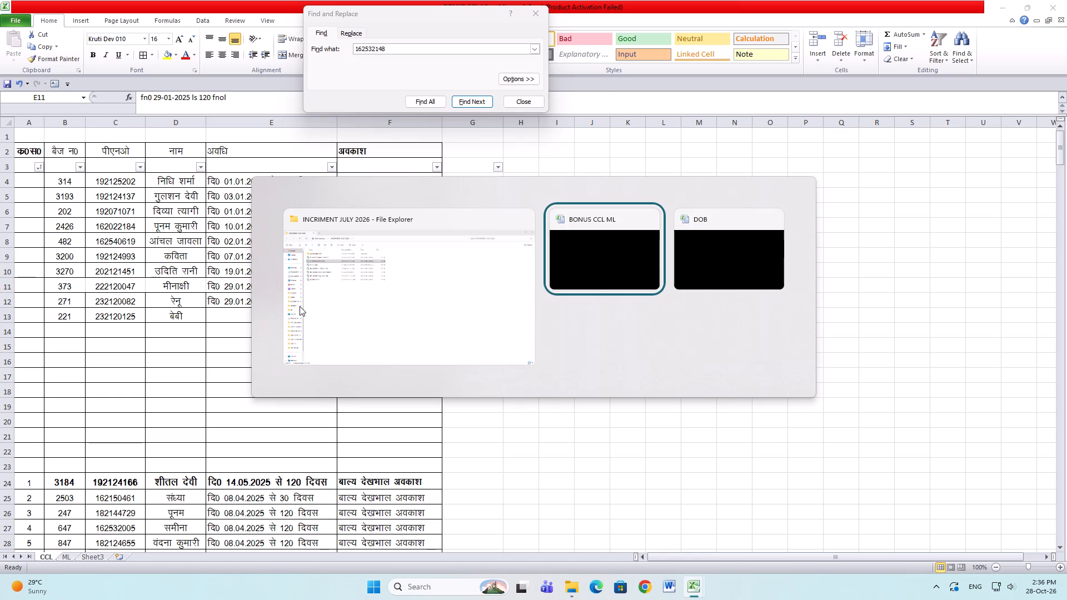
{"action": "key", "text": "alt+Tab"}
{"action": "left_click", "coordinate": [127, 226]}
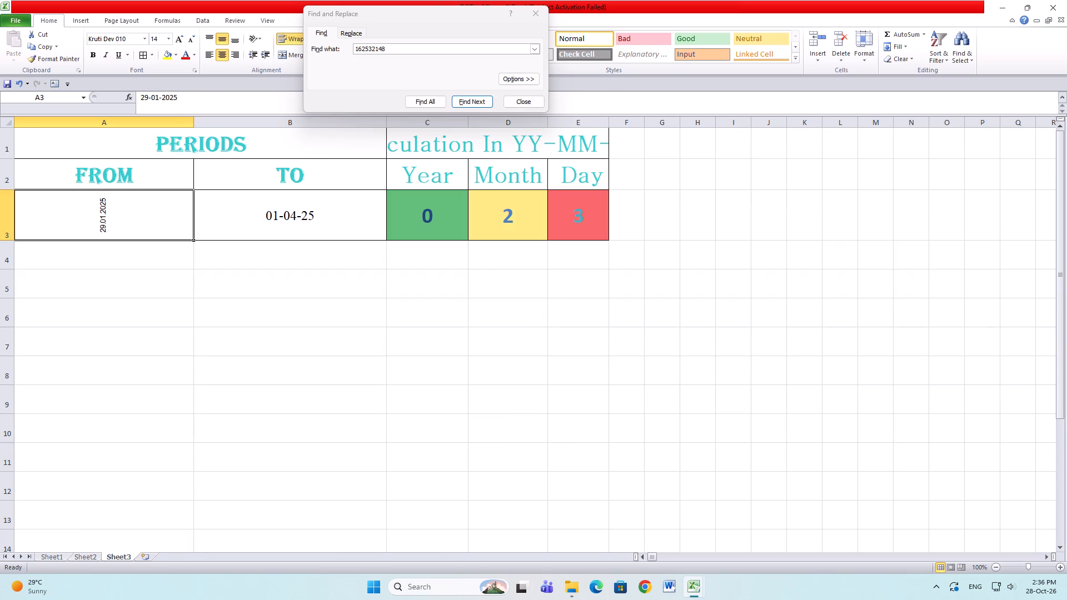
{"action": "key", "text": "alt+Tab"}
{"action": "key", "text": "alt+Tab"}
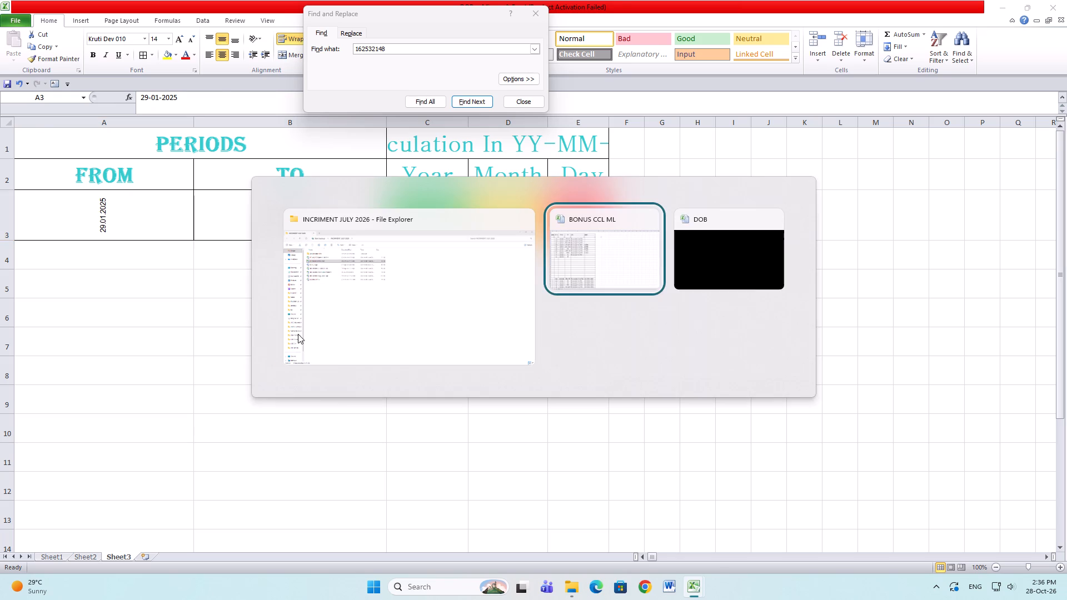
{"action": "left_click", "coordinate": [352, 297]}
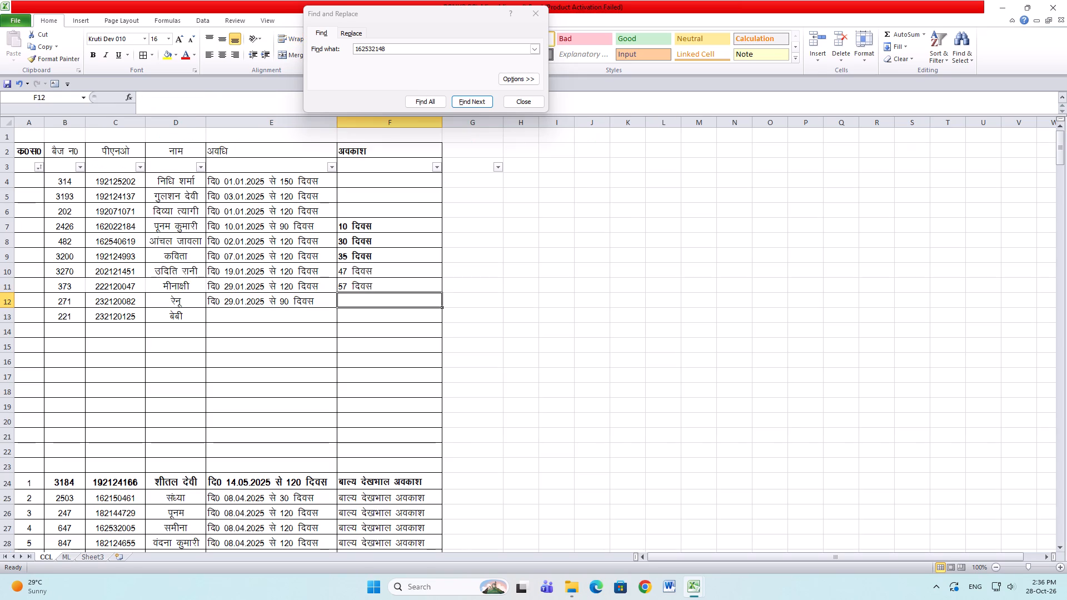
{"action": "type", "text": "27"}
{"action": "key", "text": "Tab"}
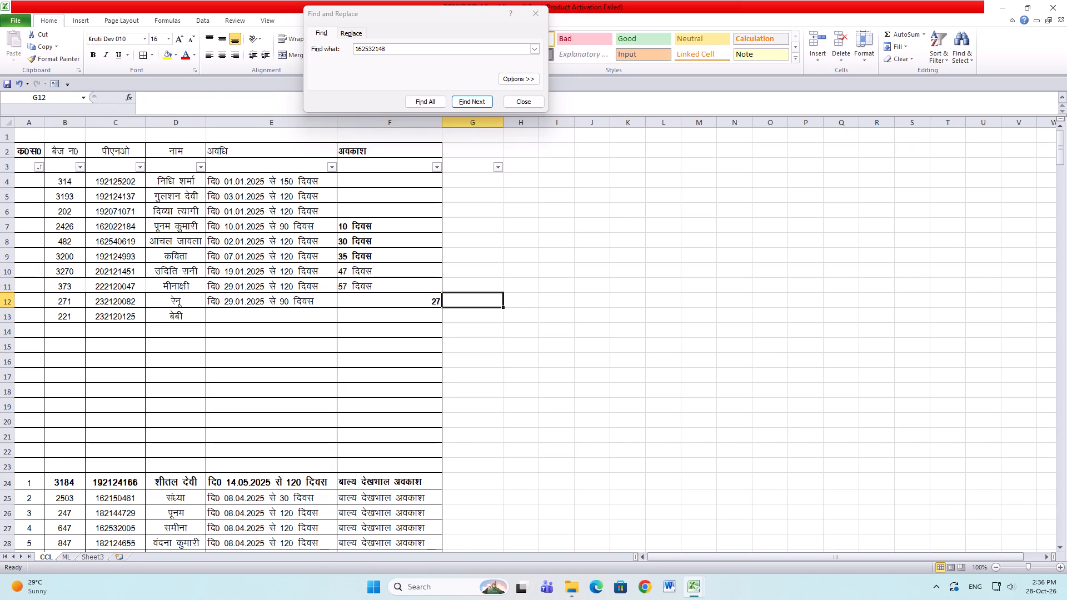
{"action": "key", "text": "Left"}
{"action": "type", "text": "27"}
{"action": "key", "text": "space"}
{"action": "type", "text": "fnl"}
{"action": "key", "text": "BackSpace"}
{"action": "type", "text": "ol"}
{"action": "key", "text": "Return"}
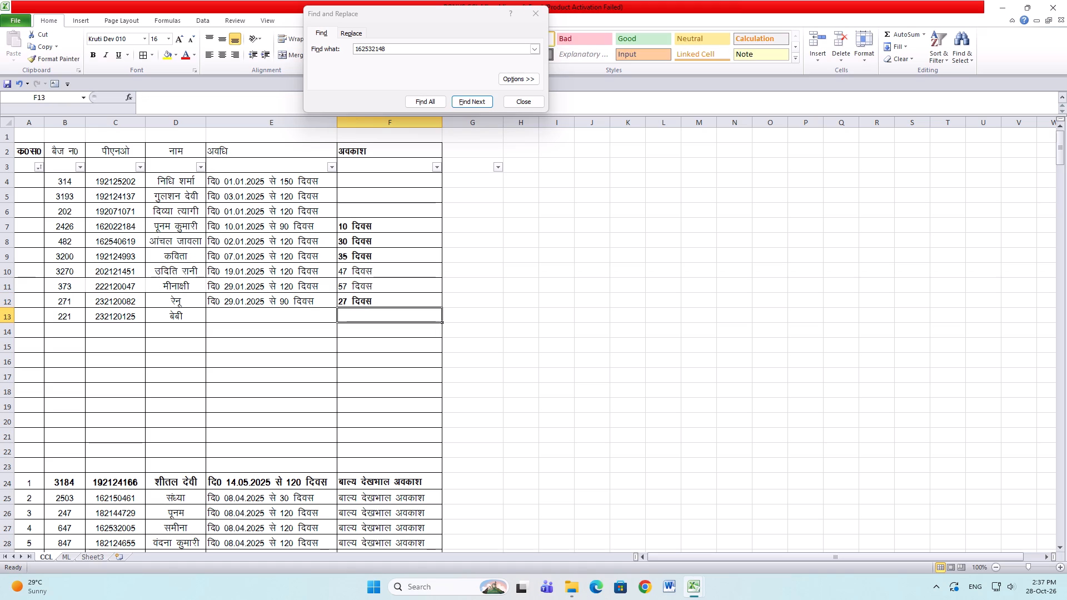
Fill the period and leave entries from row 12 down into E13:F13 and save the workbook.
{"action": "left_click_drag", "start_coordinate": [286, 313], "coordinate": [360, 311]}
{"action": "key", "text": "ctrl+d"}
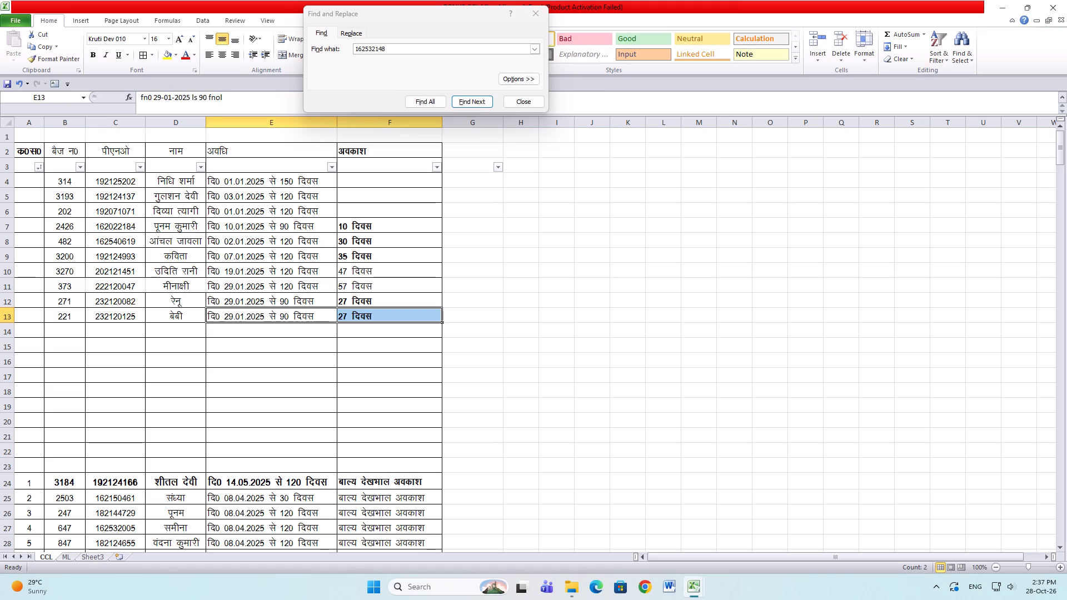
{"action": "left_click", "coordinate": [373, 348]}
{"action": "key", "text": "ctrl+s"}
Enter the next employee's badge number, PNO and name in row 14.
{"action": "left_click", "coordinate": [63, 331]}
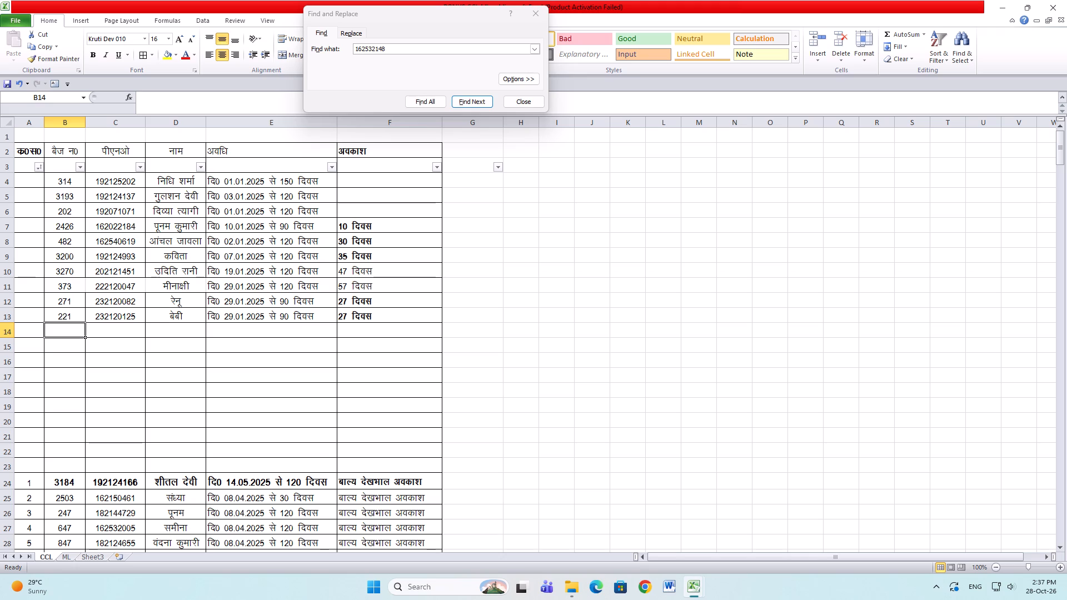
{"action": "left_click", "coordinate": [62, 332]}
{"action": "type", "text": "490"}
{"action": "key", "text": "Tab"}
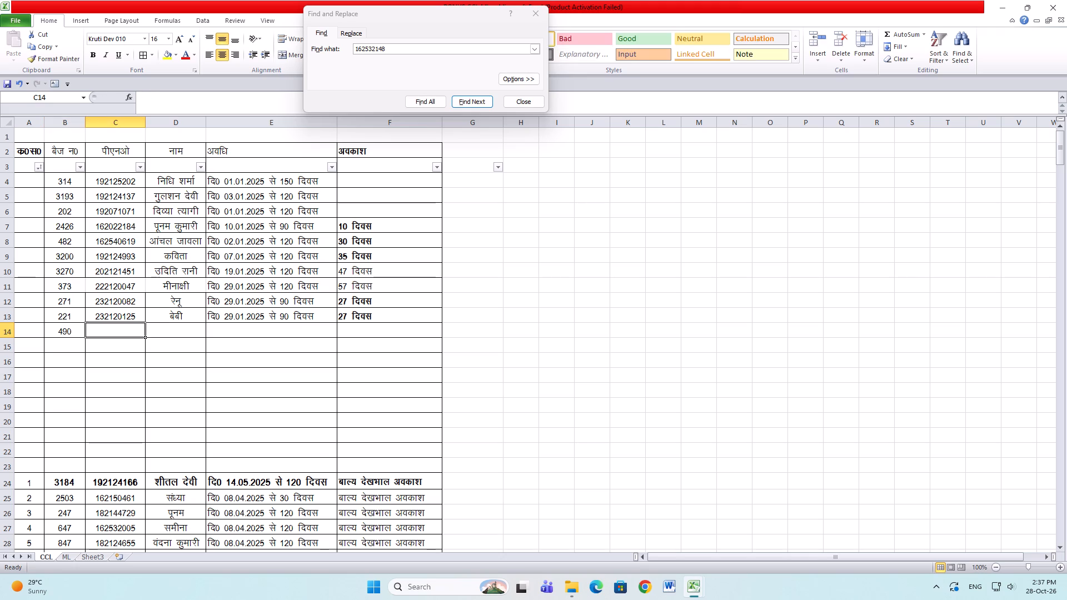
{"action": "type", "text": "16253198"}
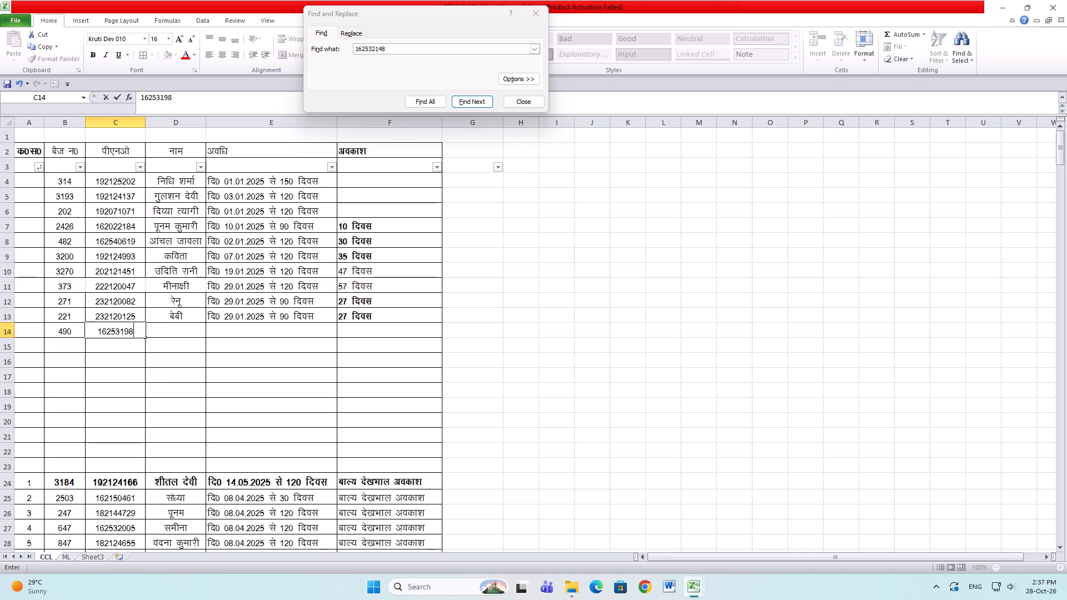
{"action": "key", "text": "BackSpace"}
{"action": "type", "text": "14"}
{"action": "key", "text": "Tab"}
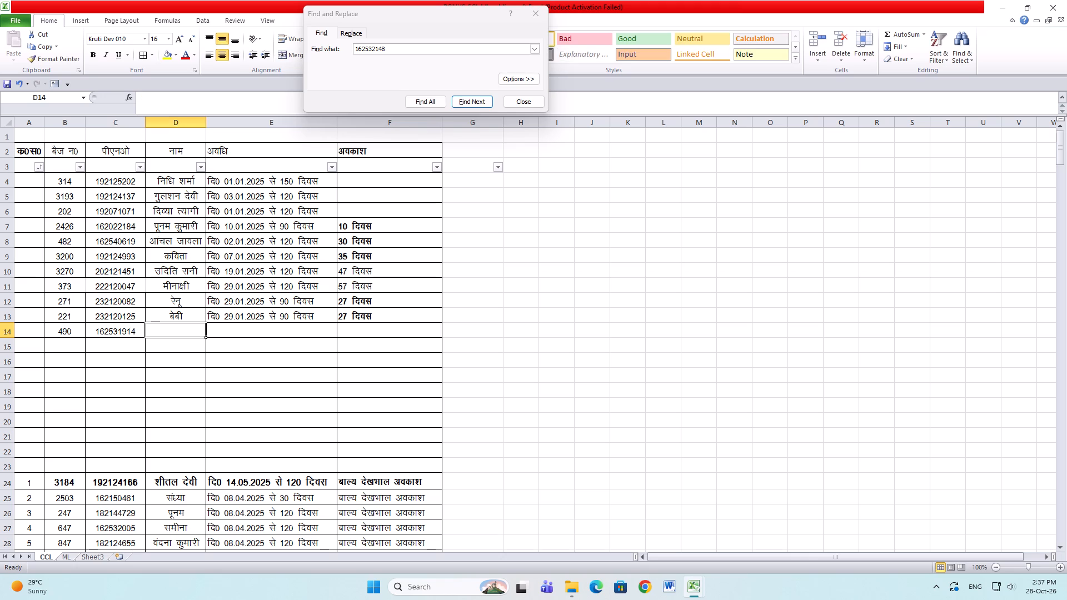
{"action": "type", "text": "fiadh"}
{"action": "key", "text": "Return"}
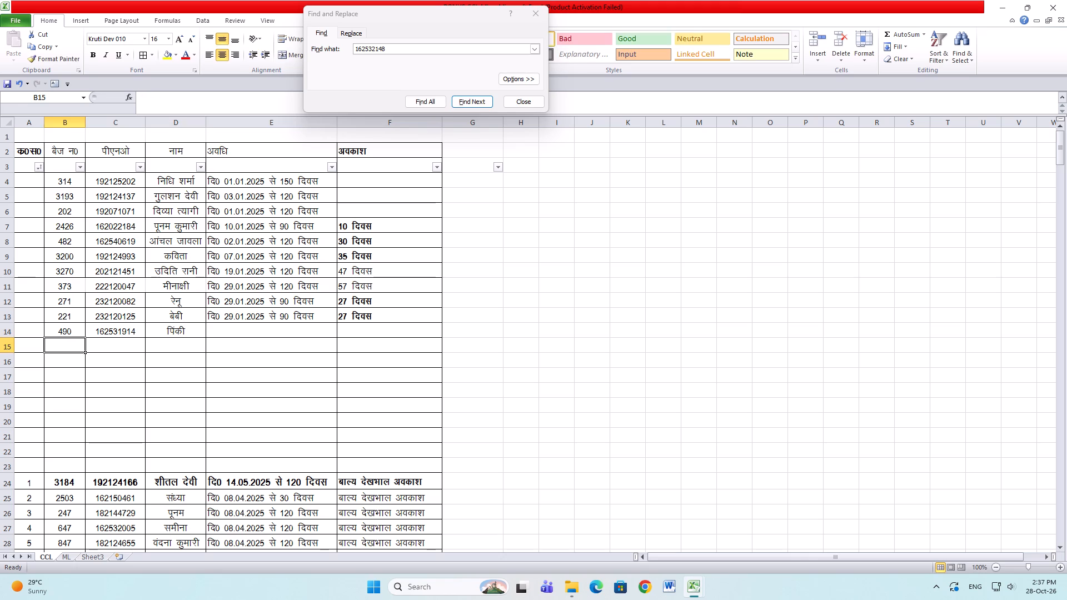
Enter the next employee's badge number, PNO and name in row 15 of the CCL sheet.
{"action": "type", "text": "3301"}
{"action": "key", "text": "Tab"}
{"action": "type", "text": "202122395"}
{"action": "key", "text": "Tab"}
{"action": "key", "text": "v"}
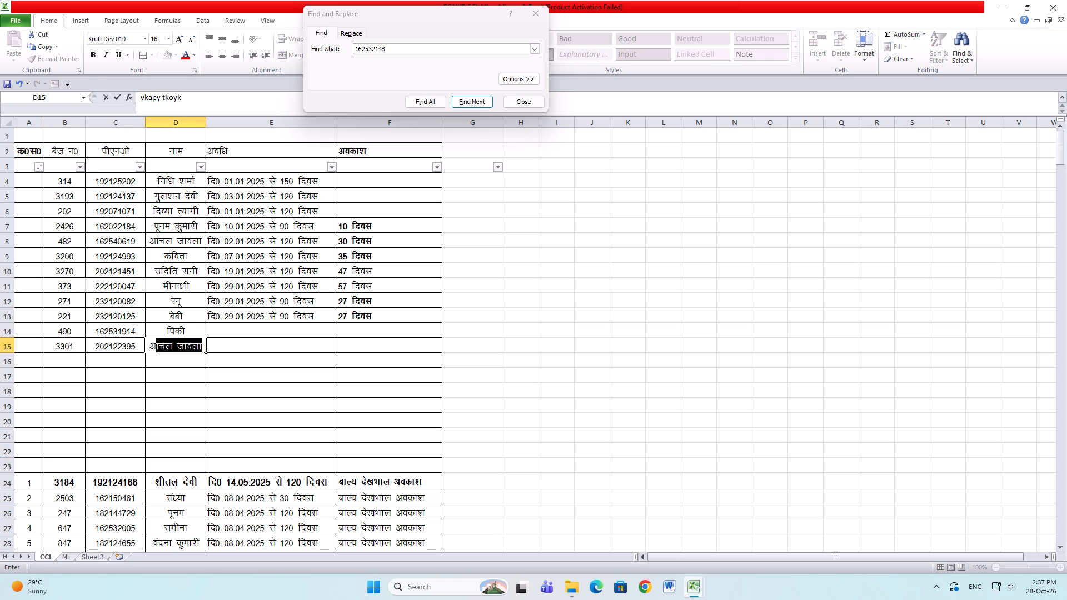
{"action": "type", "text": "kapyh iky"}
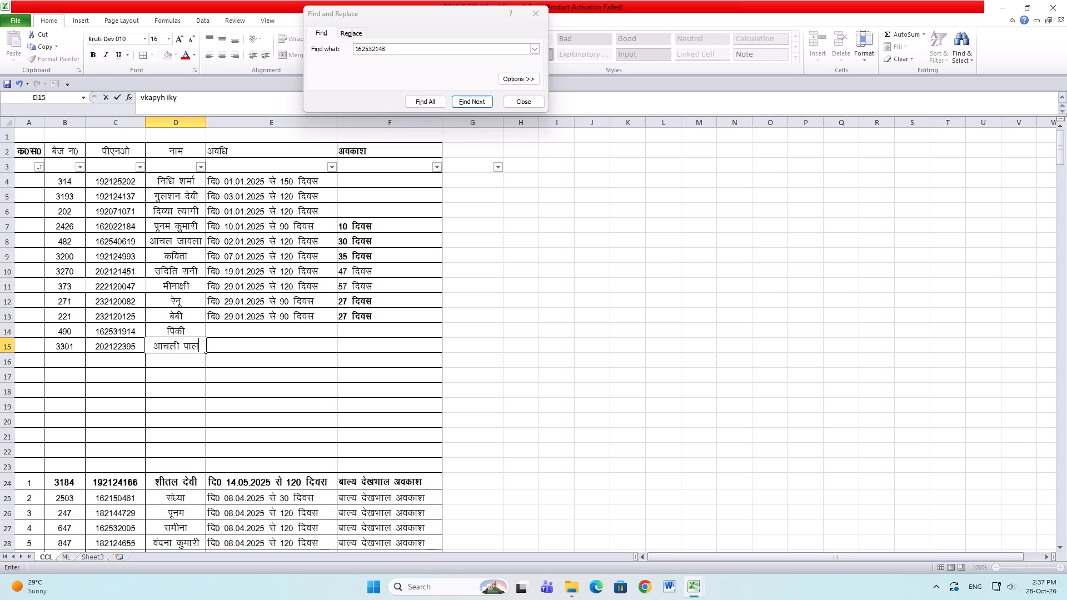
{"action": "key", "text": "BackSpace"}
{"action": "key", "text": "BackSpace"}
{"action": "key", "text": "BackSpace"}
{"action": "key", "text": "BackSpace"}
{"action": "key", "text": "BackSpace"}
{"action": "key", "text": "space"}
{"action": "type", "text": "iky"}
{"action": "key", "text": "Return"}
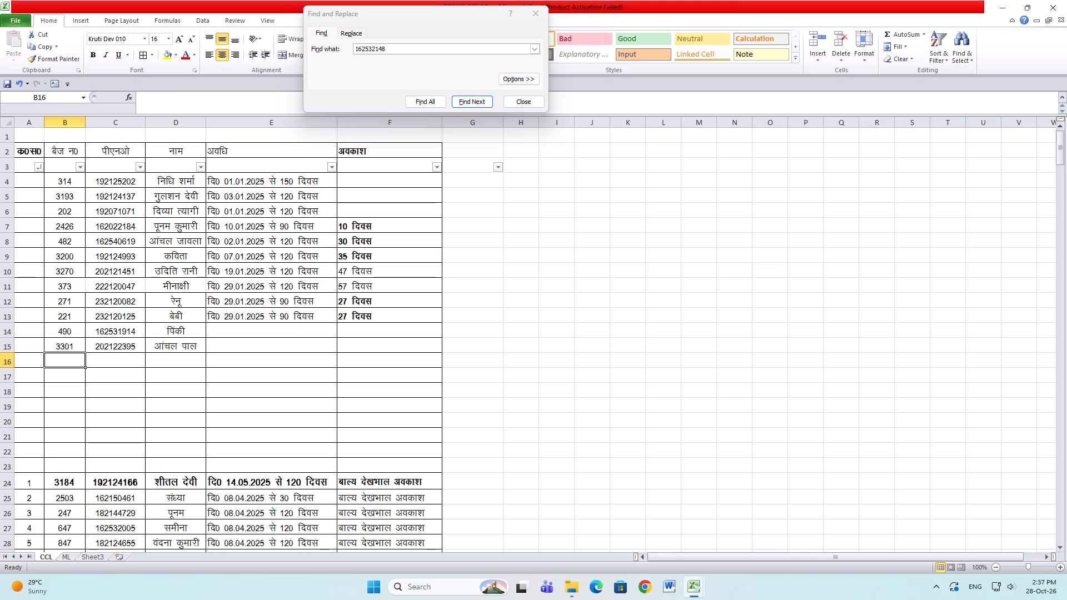
Enter the badge numbers and PNOs of the next two employees in rows 16 and 17.
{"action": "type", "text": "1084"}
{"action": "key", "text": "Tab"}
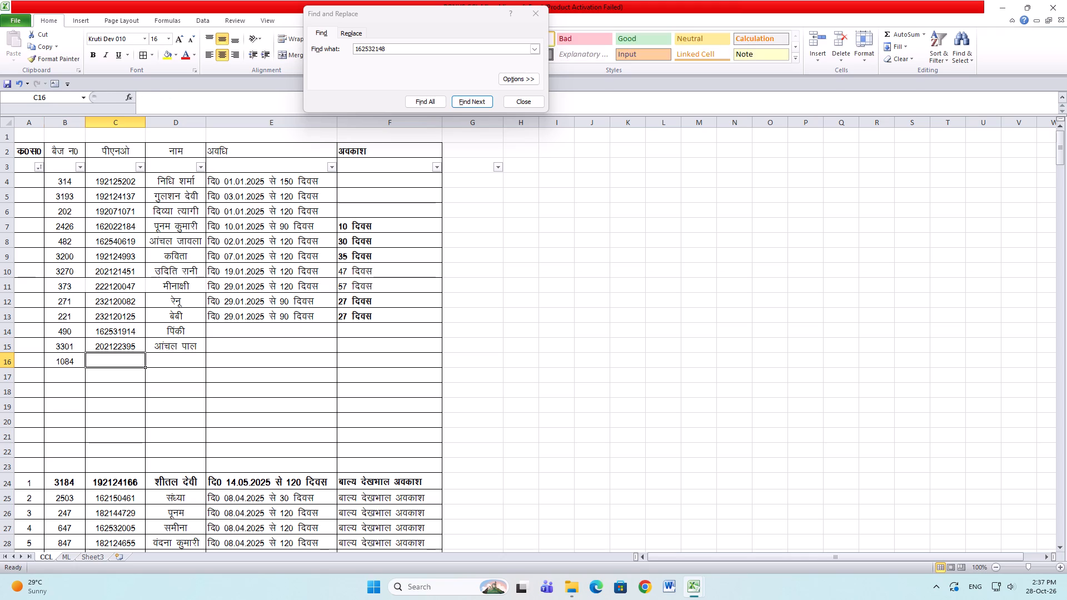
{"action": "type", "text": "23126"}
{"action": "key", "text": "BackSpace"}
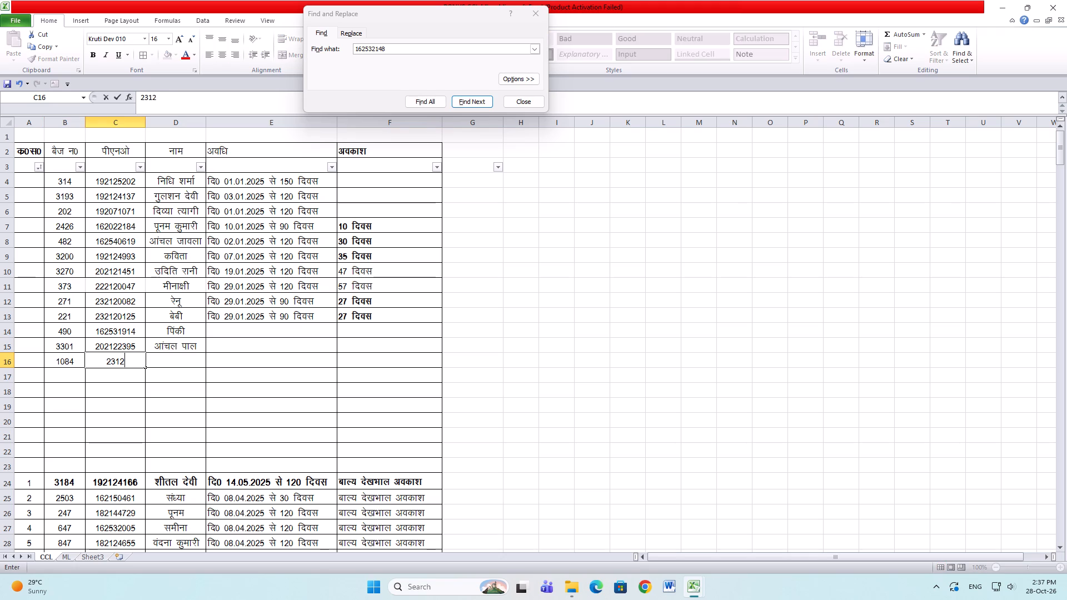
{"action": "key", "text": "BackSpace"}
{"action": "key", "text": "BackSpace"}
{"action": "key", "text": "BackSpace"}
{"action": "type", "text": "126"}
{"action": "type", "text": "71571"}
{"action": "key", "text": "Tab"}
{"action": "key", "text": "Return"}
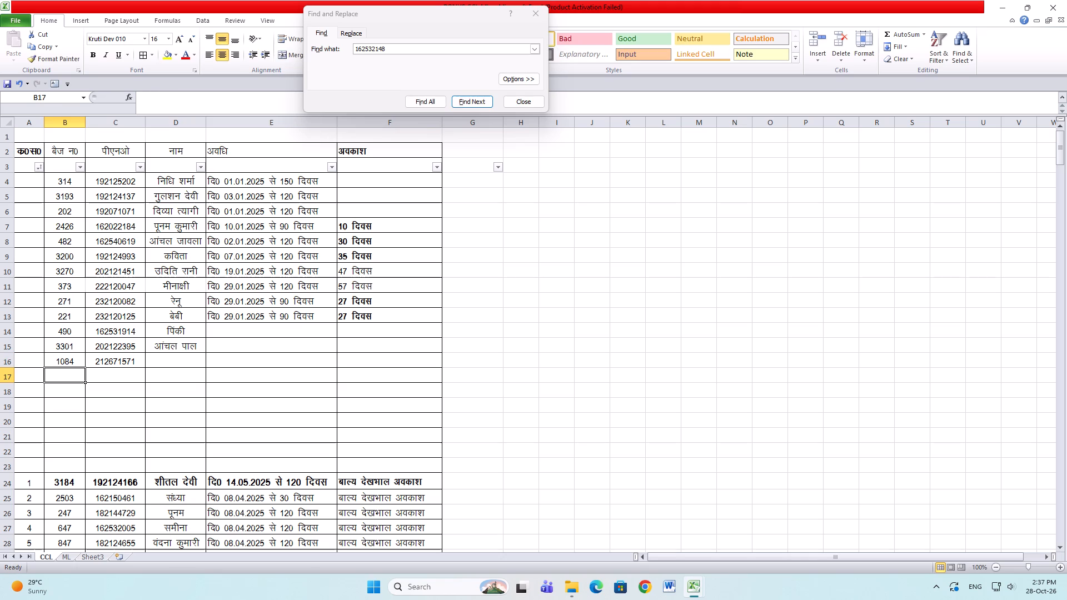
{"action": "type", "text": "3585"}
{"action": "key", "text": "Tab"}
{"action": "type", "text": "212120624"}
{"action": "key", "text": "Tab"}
Enter the two employees' names in name cells D16 and D17.
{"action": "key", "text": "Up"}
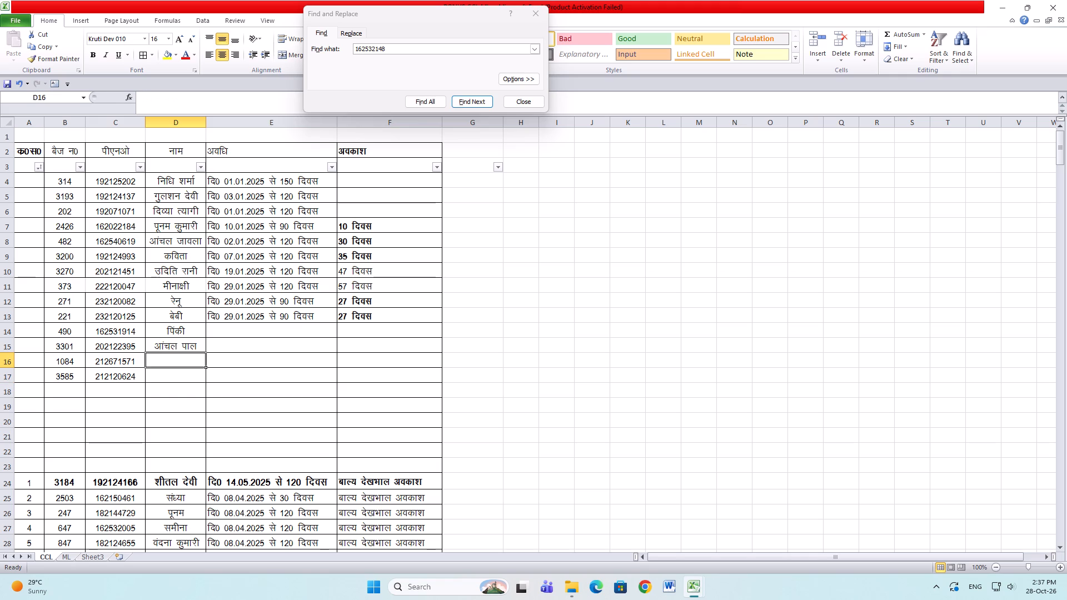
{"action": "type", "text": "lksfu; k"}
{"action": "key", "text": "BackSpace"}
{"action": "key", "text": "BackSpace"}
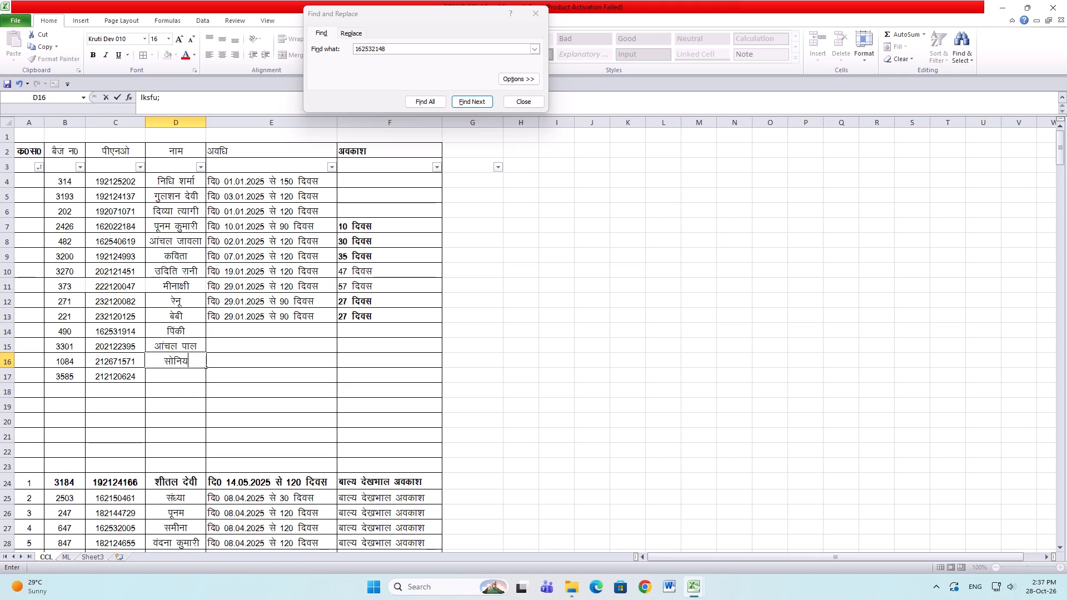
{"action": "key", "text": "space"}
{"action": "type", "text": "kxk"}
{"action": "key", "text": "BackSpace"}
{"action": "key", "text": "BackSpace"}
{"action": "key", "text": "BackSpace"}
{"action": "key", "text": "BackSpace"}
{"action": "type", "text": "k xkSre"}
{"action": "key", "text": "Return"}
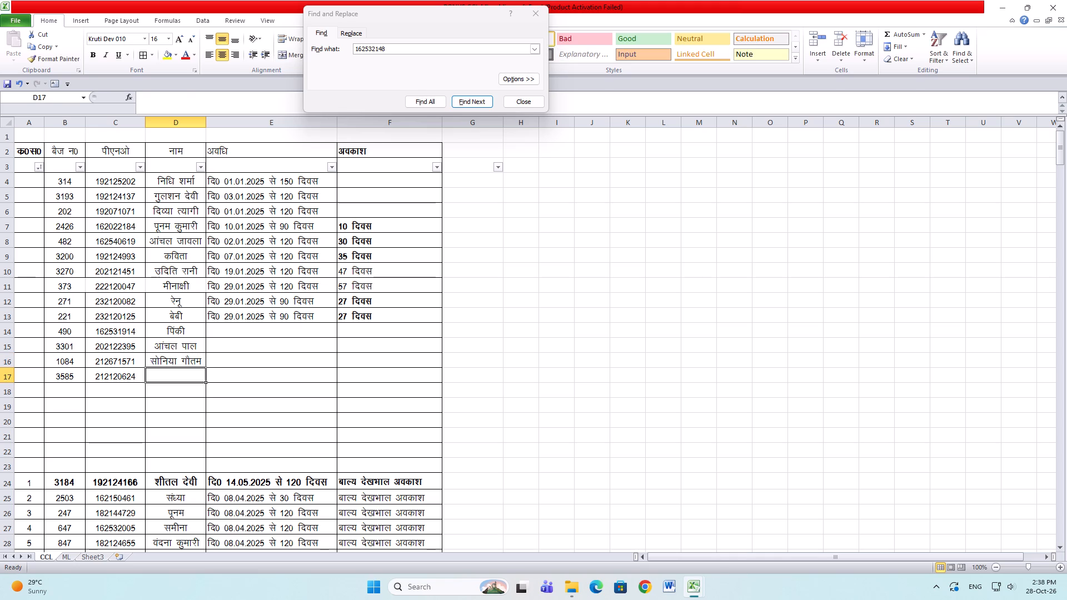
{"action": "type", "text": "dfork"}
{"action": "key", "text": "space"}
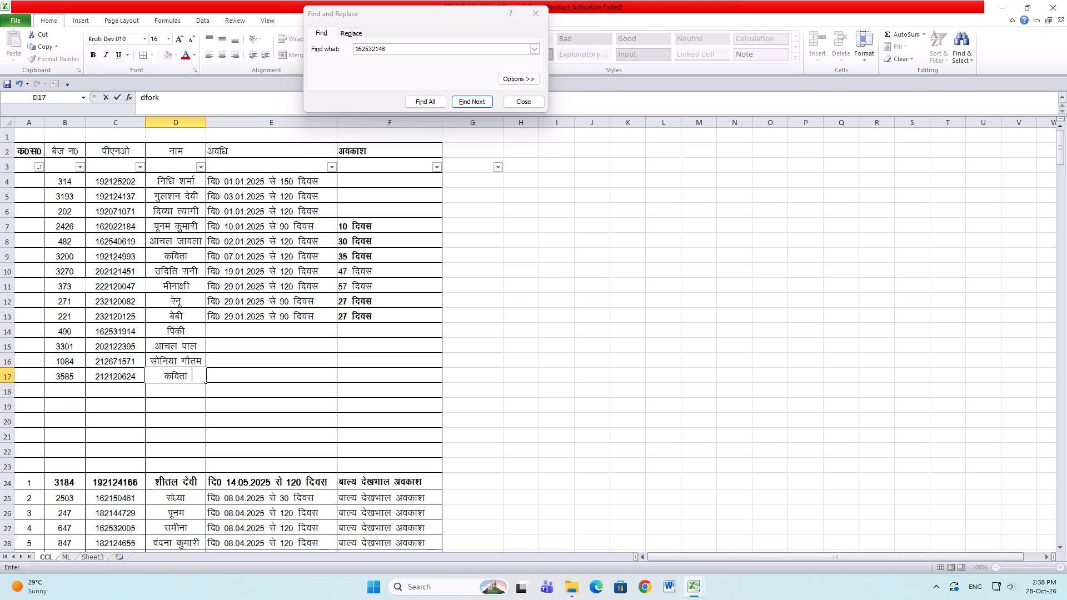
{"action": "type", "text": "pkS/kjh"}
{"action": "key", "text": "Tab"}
Start the period entry in E14 with दि0 29.01.2025.
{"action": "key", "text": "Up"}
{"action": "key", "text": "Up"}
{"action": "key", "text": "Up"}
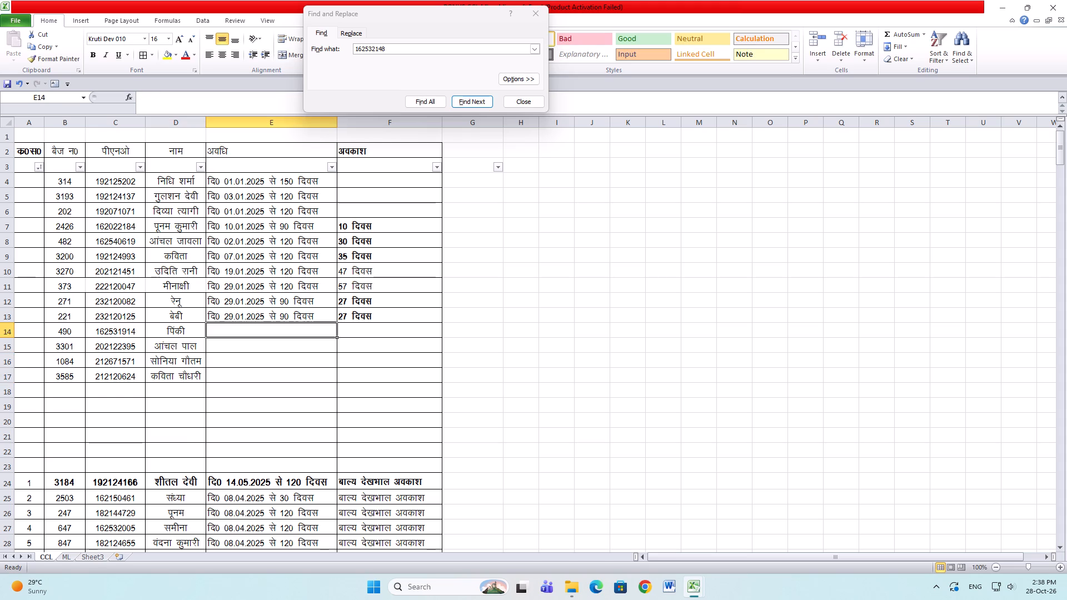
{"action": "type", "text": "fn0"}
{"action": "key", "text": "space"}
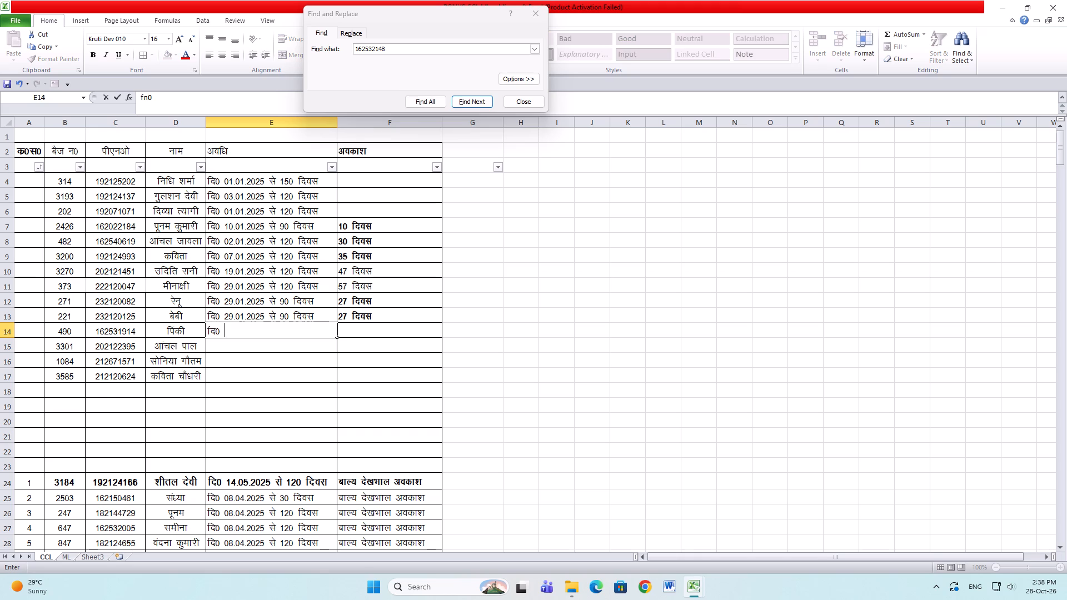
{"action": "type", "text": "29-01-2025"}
Move the four new employee records in B14:E17 from the CCL sheet to the ML sheet, starting at B15.
{"action": "left_click_drag", "start_coordinate": [53, 329], "coordinate": [233, 374]}
{"action": "key", "text": "ctrl+x"}
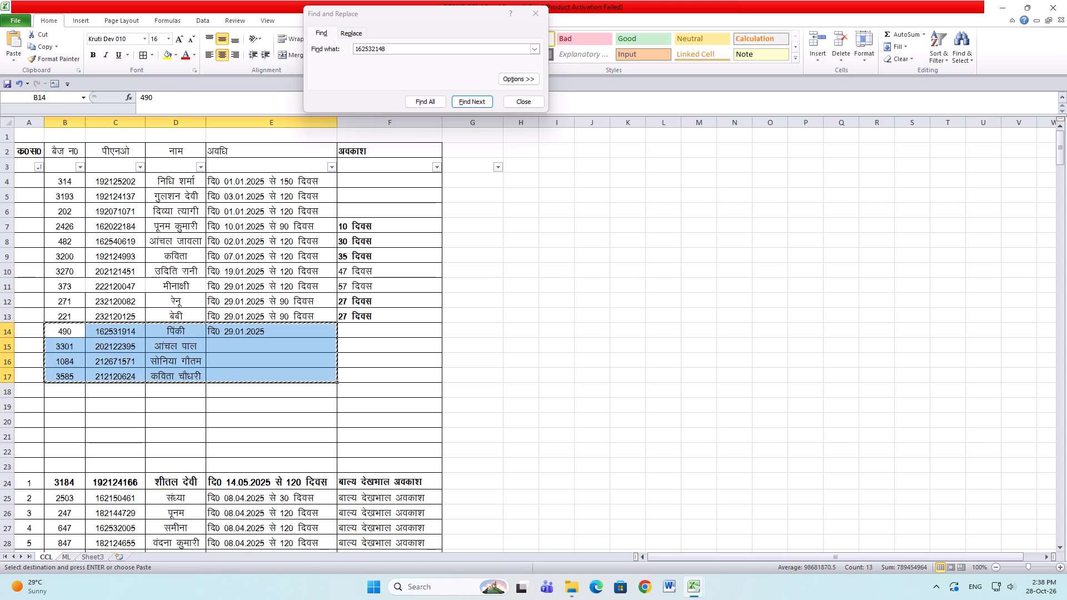
{"action": "left_click", "coordinate": [73, 556]}
{"action": "left_click", "coordinate": [67, 360]}
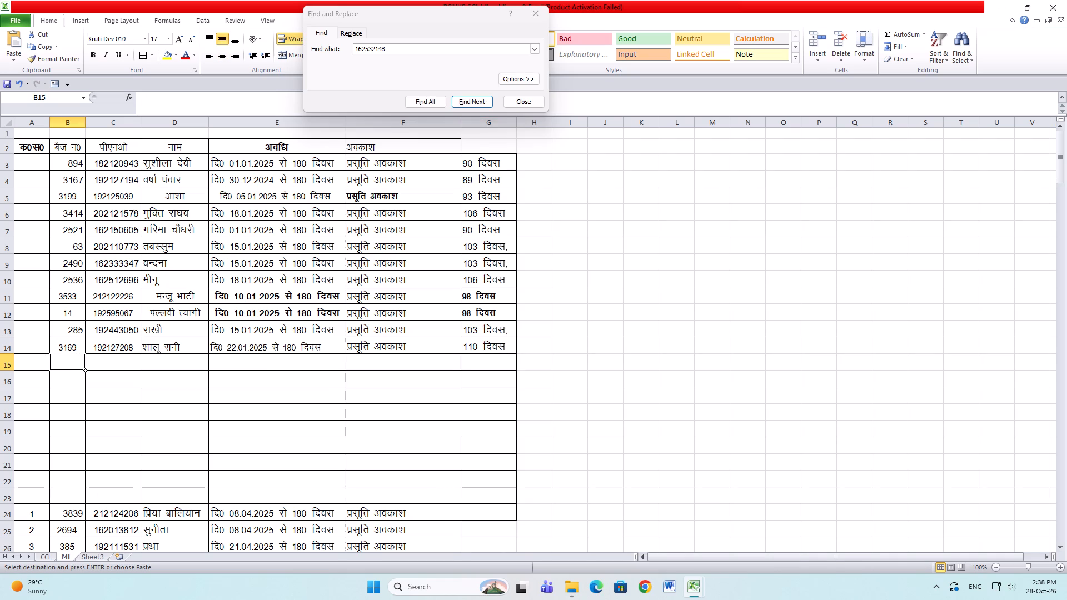
{"action": "key", "text": "ctrl+v"}
Complete the period in E15 of the ML sheet with से 180 दिवस and enter प्रसूति अवकाश in F15.
{"action": "double_click", "coordinate": [280, 357]}
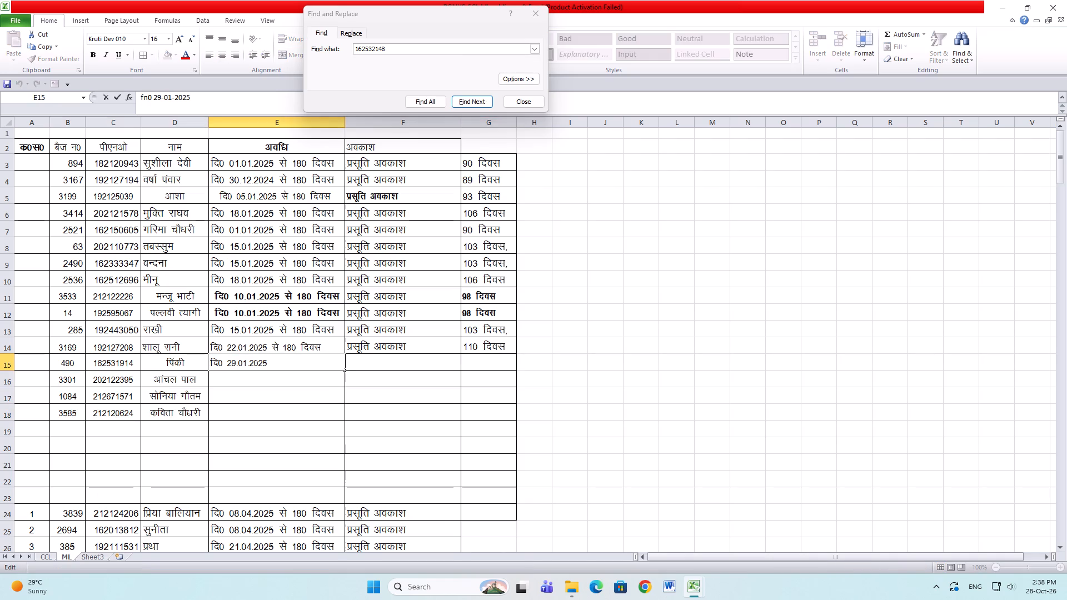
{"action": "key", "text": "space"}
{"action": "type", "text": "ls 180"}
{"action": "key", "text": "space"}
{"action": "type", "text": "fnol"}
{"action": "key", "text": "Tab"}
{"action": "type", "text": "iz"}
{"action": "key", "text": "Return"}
Enter the period दि0 31.01.2025 से 180 दिवस in E16 and प्रसूति अवकाश in F16.
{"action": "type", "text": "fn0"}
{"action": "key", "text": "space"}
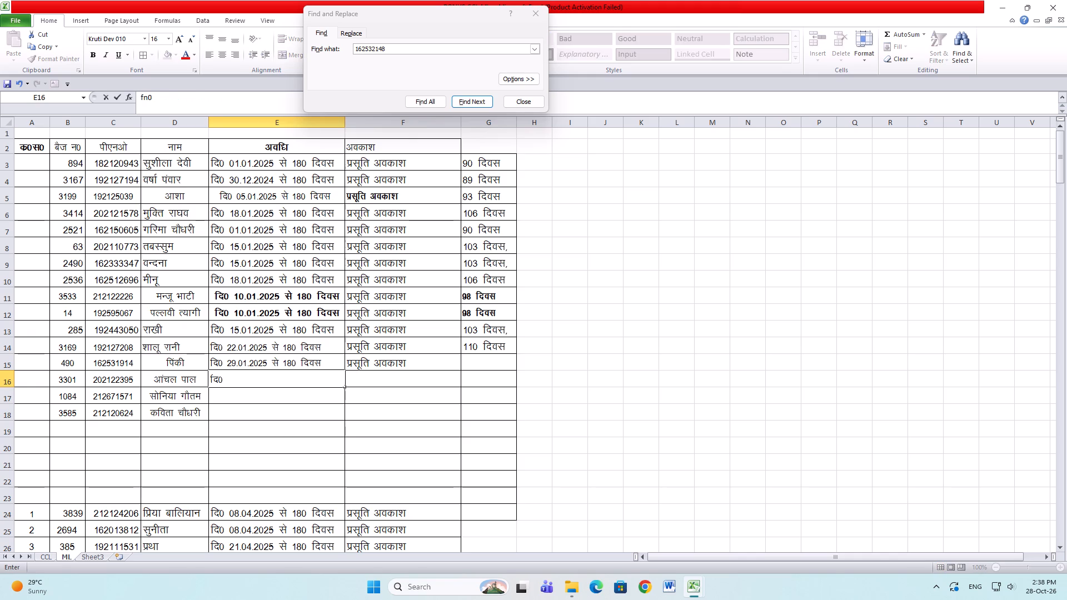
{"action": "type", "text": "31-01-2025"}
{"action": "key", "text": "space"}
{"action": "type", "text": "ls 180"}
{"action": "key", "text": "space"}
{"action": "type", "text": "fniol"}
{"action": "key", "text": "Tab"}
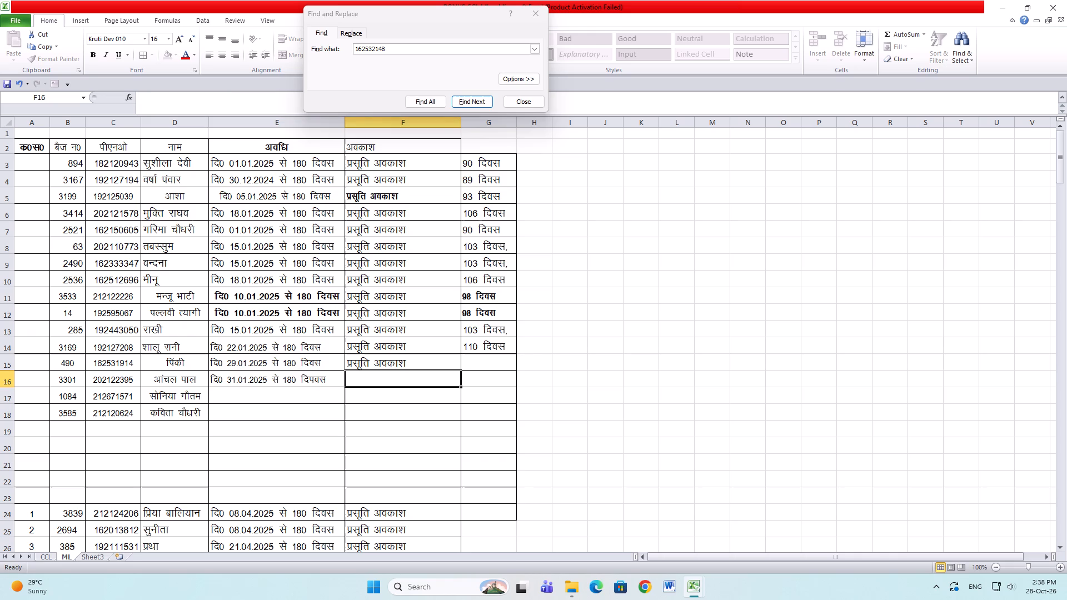
{"action": "triple_click", "coordinate": [312, 376]}
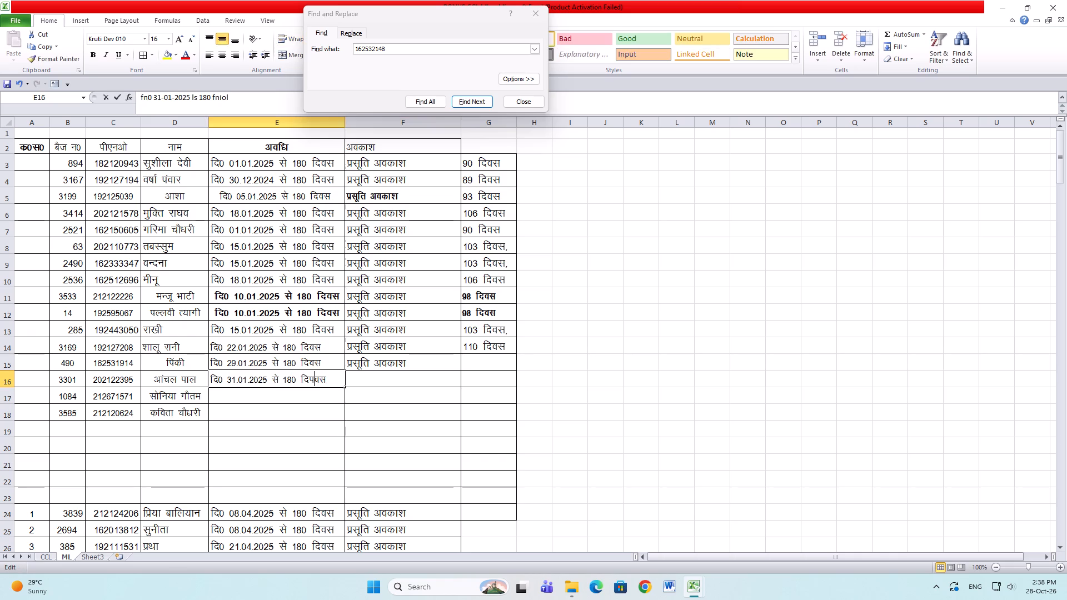
{"action": "key", "text": "BackSpace"}
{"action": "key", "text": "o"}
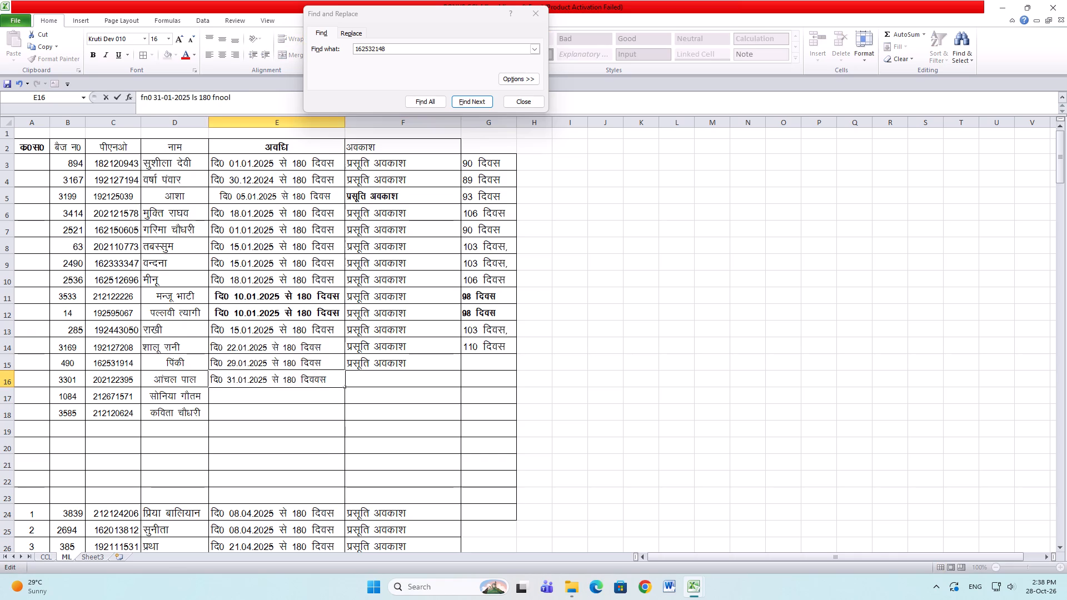
{"action": "key", "text": "BackSpace"}
{"action": "key", "text": "Tab"}
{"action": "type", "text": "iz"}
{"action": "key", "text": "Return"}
Enter the period दि0 01.02.2025 से 180 दिवस in E17 and प्रसूति अवकाश in F17.
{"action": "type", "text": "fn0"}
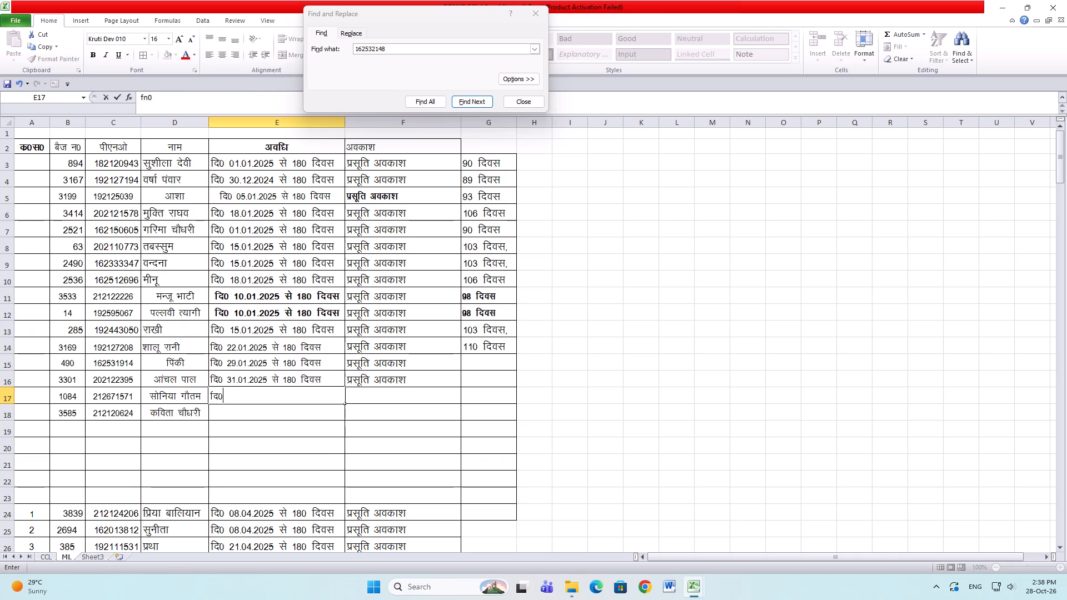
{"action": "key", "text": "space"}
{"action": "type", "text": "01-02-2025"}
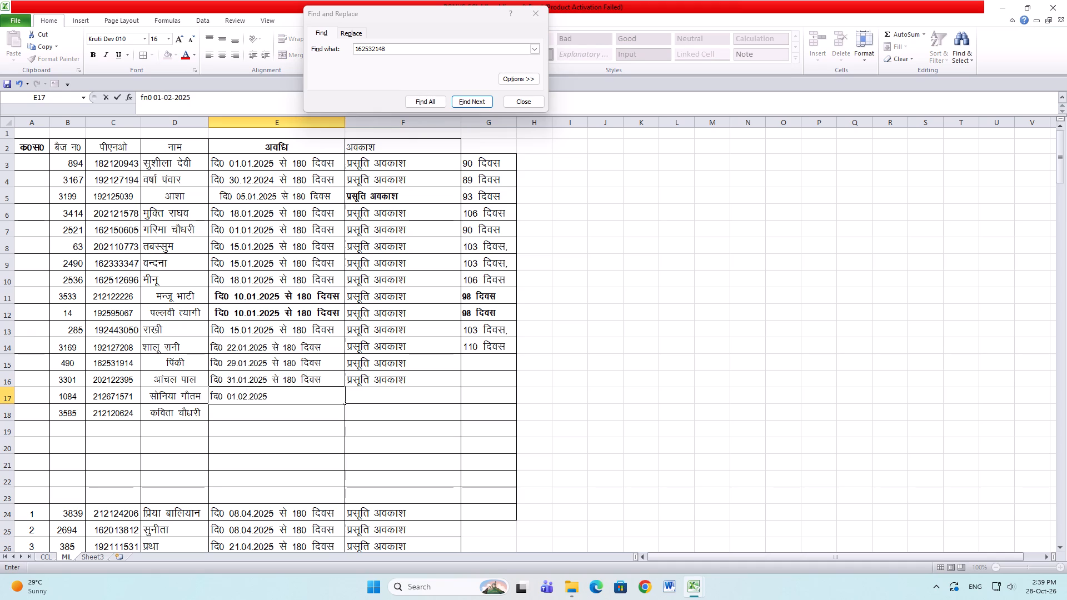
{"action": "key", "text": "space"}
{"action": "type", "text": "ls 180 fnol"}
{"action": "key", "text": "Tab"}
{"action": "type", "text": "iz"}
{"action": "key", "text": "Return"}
Enter the period दि0 26.01.2025 से 180 दिवस in E18 and प्रसूति अवकाश in F18, and save the workbook.
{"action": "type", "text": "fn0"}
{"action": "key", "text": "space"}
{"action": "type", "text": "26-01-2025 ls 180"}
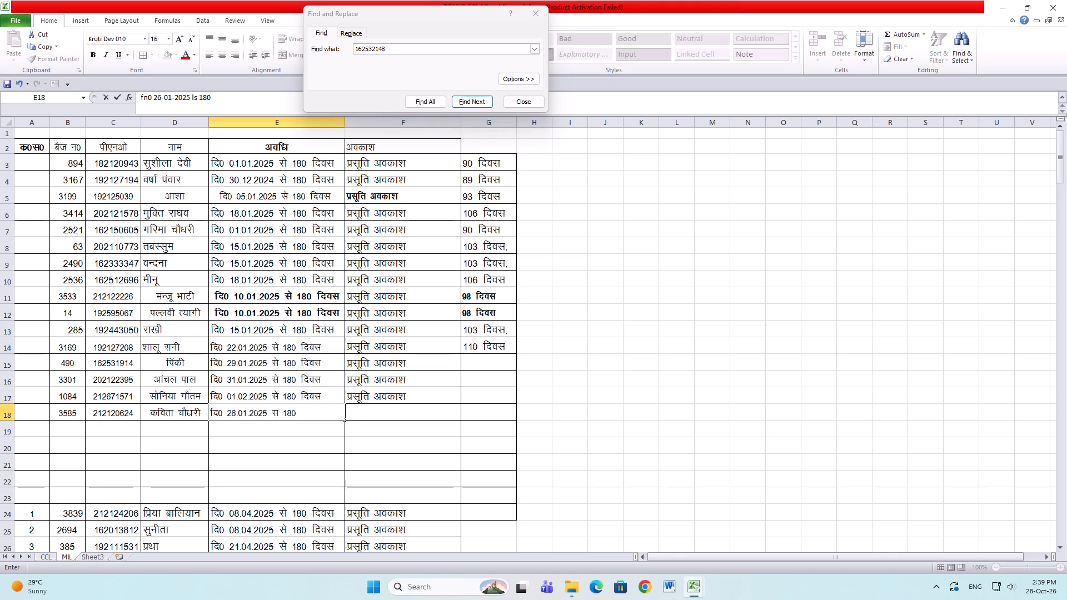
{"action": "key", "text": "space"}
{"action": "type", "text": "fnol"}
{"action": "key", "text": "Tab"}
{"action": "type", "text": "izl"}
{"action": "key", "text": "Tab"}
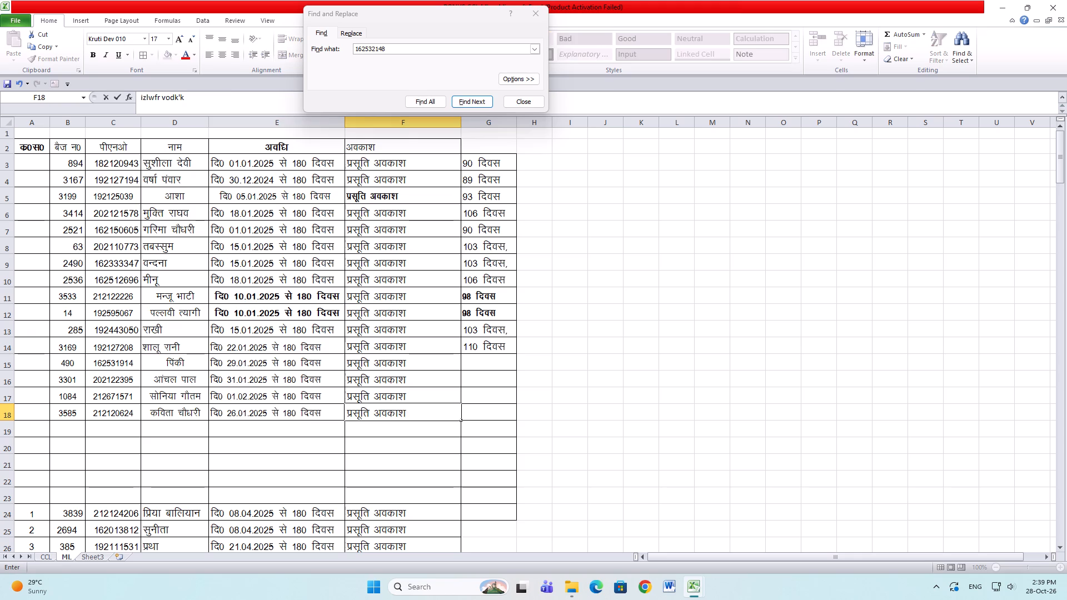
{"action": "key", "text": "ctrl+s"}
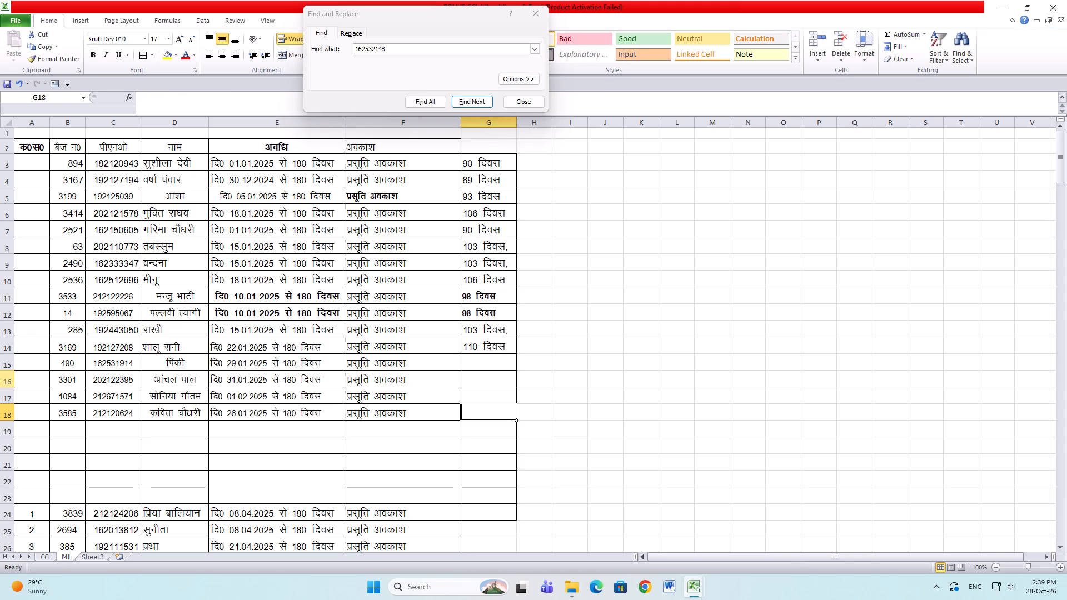
Consult the DOB workbook's period calculator, and enter 117 दिवस in G15 of the ML sheet in BONUS CCL ML.
{"action": "left_click", "coordinate": [480, 364]}
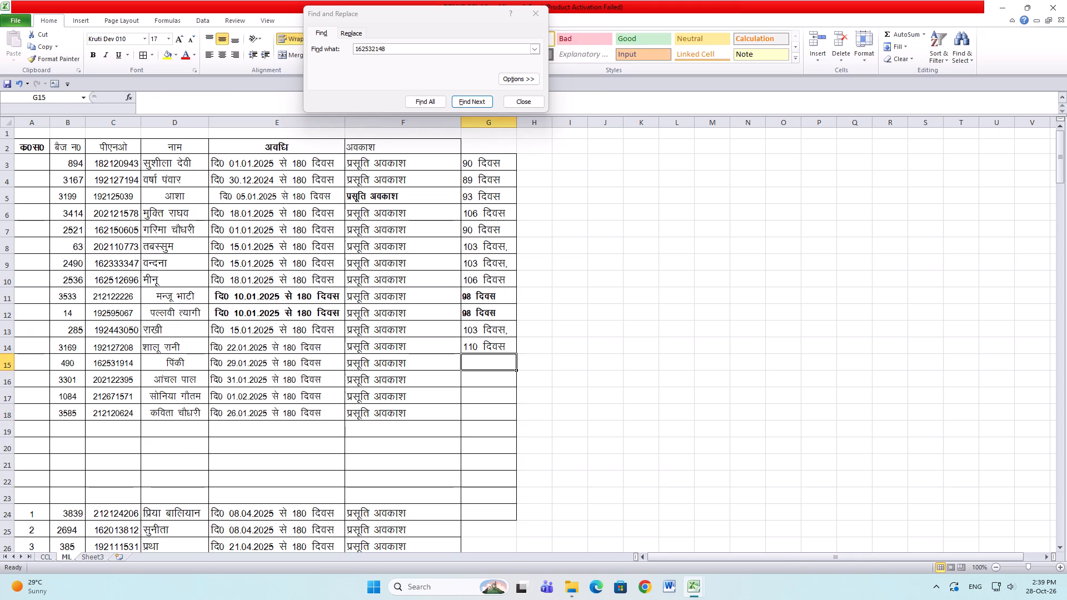
{"action": "key", "text": "alt+Tab"}
{"action": "key", "text": "alt+Tab"}
{"action": "key", "text": "alt+Tab"}
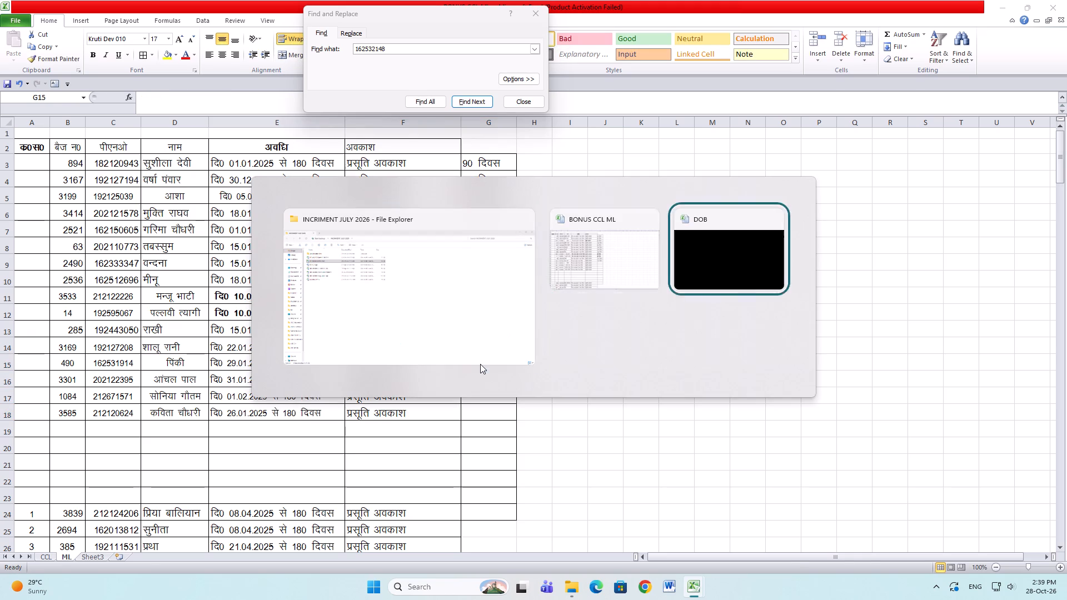
{"action": "left_click", "coordinate": [84, 229]}
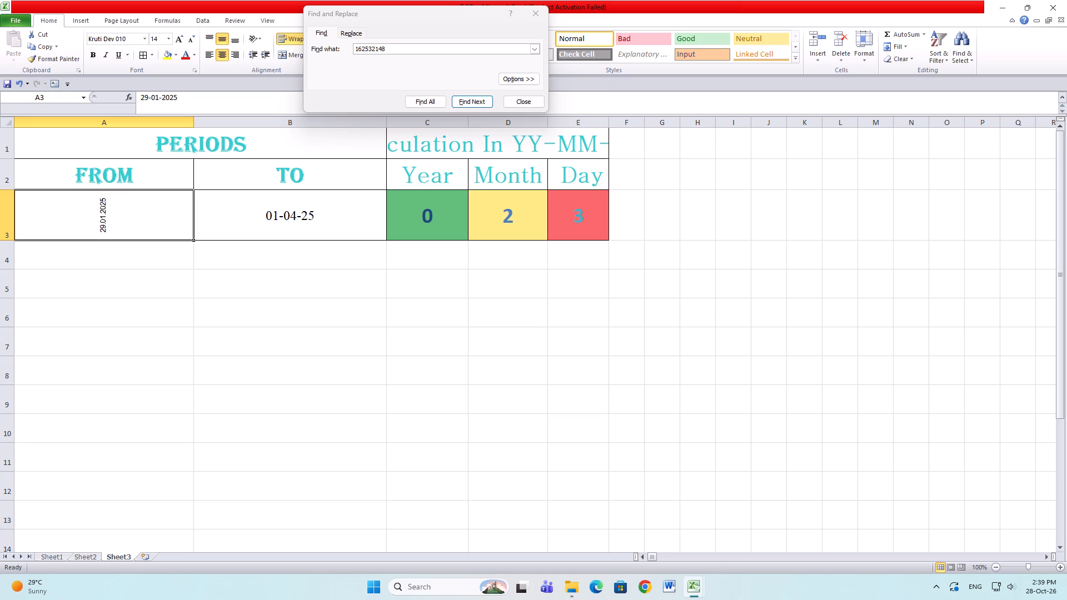
{"action": "key", "text": "alt+Tab"}
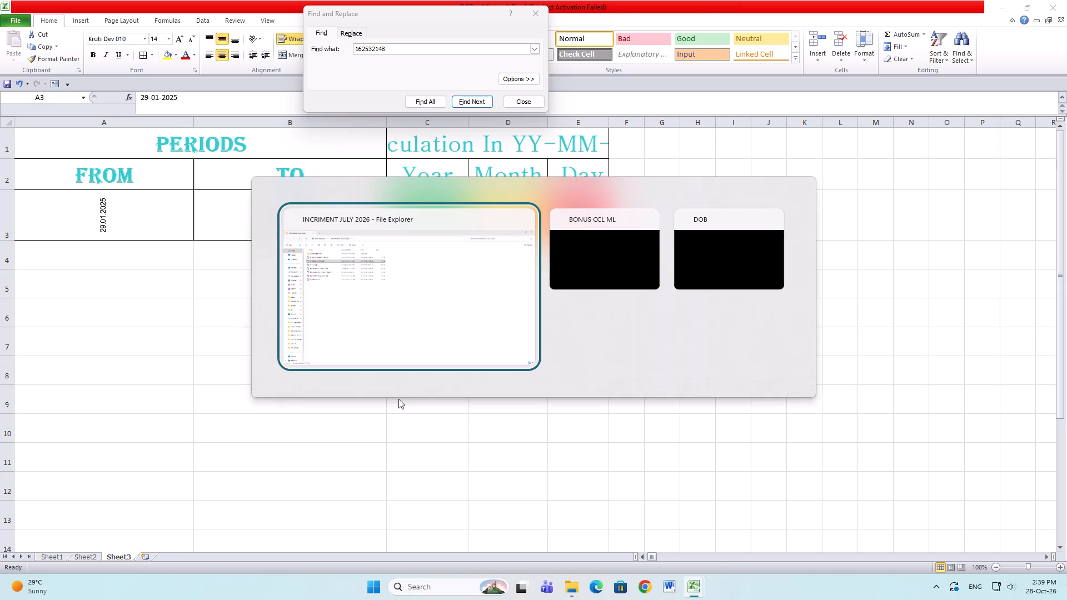
{"action": "key", "text": "alt+Tab"}
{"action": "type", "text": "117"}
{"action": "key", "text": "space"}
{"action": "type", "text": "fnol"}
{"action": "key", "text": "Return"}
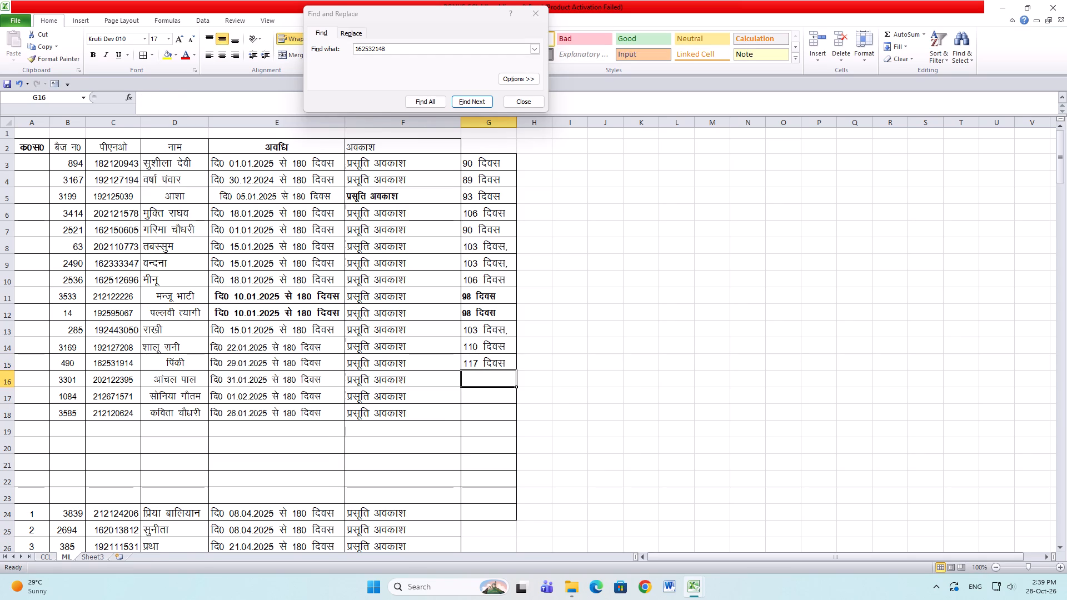
Enter the day counts 119 दिवस in G16 and 120 दिवस in G17 of the ML sheet.
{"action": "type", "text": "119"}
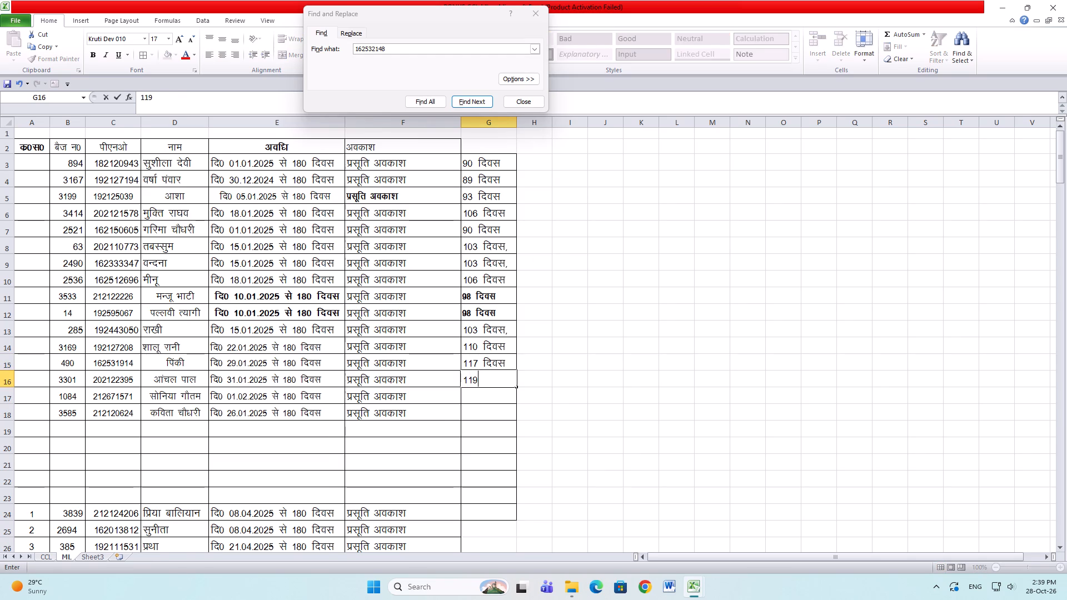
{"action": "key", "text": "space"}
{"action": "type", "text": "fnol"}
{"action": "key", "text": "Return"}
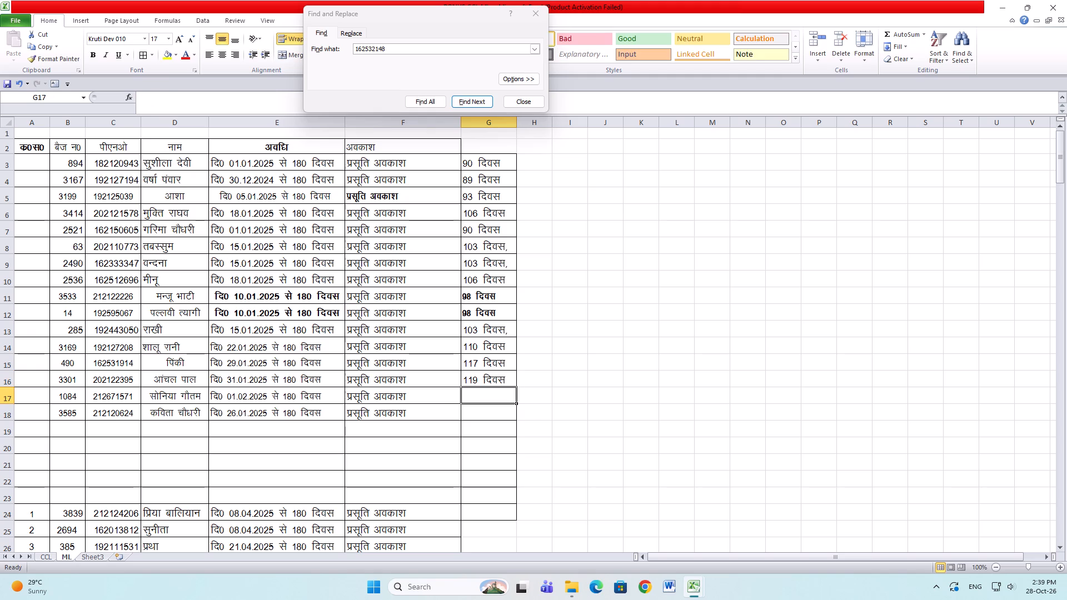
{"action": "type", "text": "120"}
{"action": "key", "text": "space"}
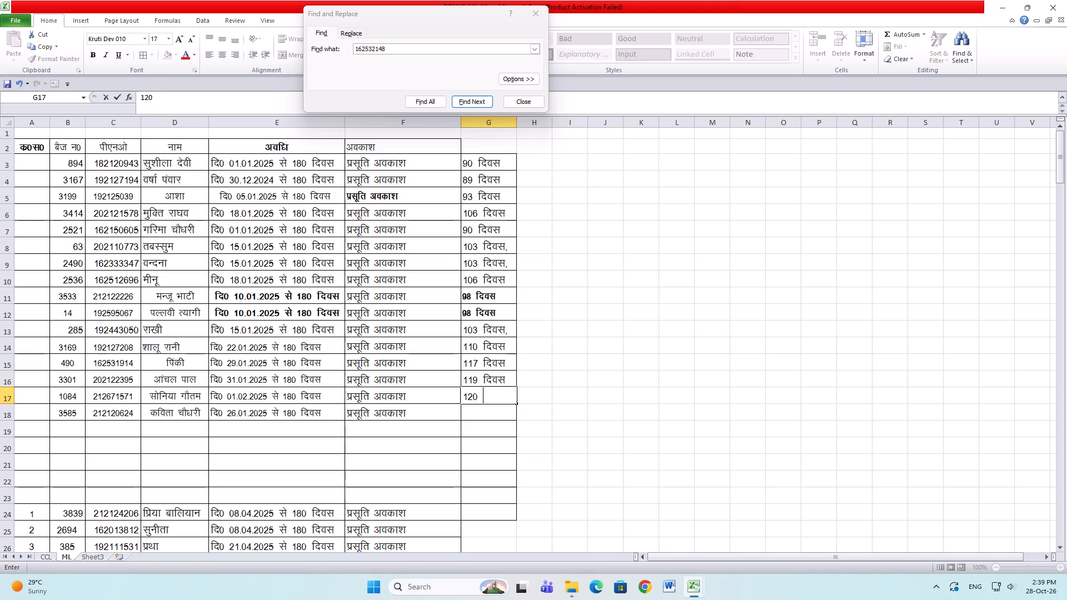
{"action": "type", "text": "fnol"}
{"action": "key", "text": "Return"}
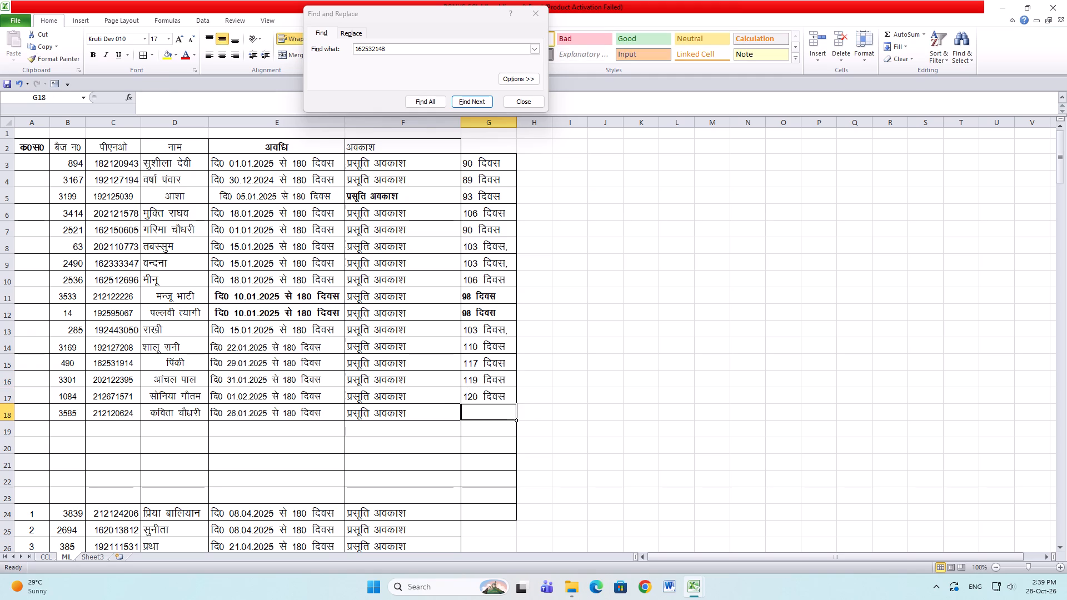
Switch to the DOB workbook and calculate the period with the FROM date 26-01-2025.
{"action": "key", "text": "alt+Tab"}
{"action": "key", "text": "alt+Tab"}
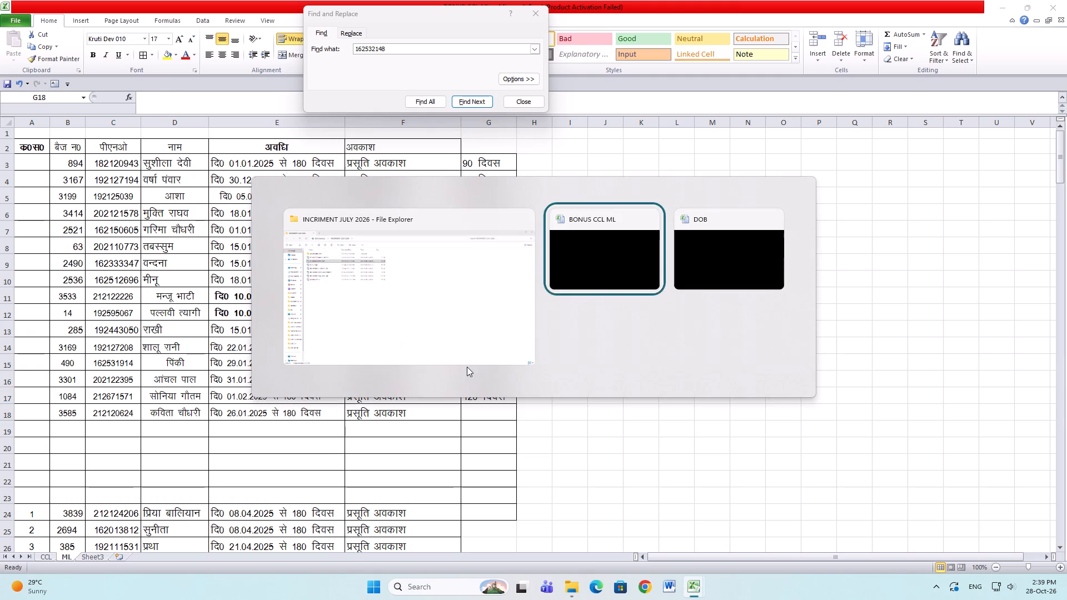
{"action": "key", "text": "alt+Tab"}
{"action": "left_click", "coordinate": [93, 216]}
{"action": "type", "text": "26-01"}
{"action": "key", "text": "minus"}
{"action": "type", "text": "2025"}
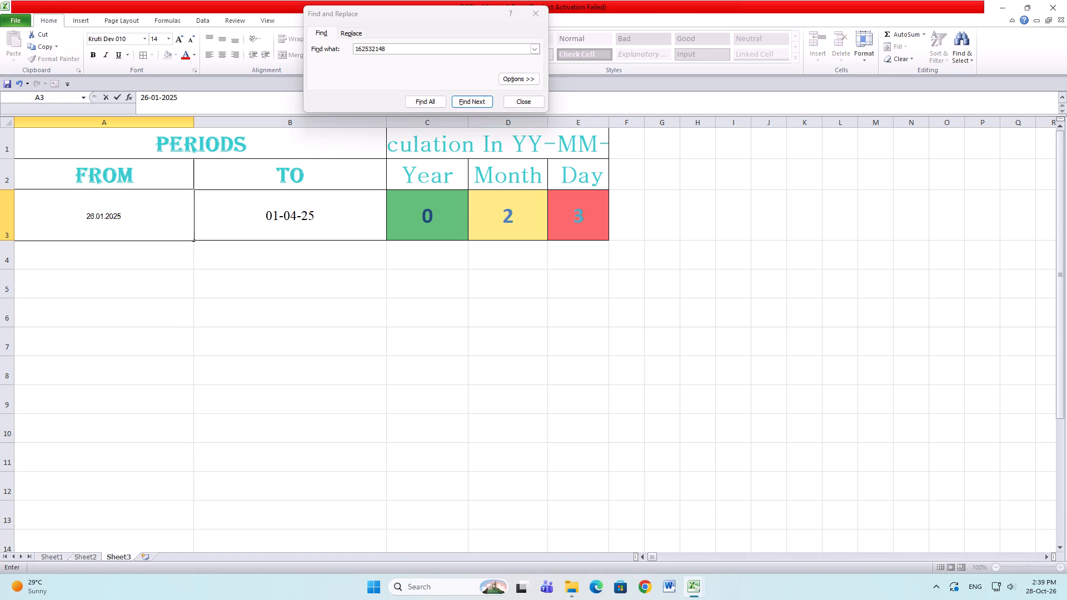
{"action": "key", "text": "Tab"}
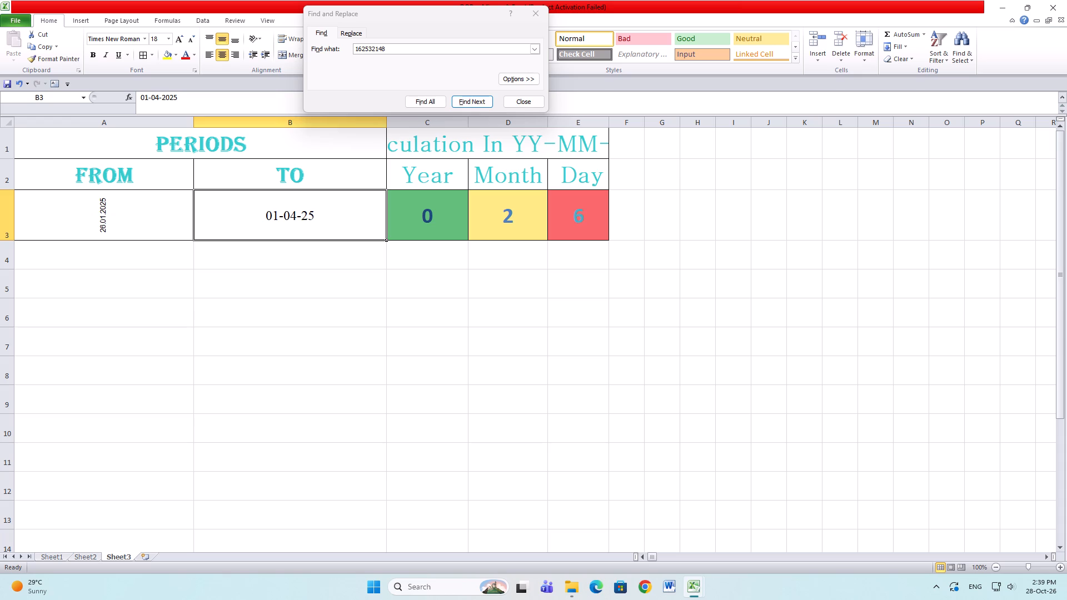
Return to BONUS CCL ML, enter 114 दिवस in G18 of the ML sheet, and save the workbook.
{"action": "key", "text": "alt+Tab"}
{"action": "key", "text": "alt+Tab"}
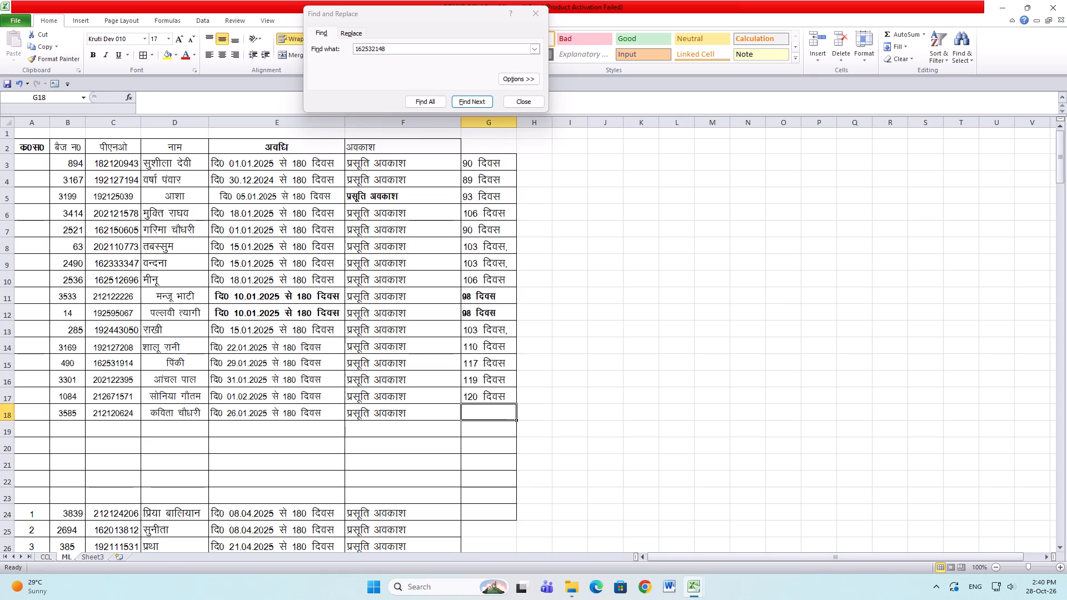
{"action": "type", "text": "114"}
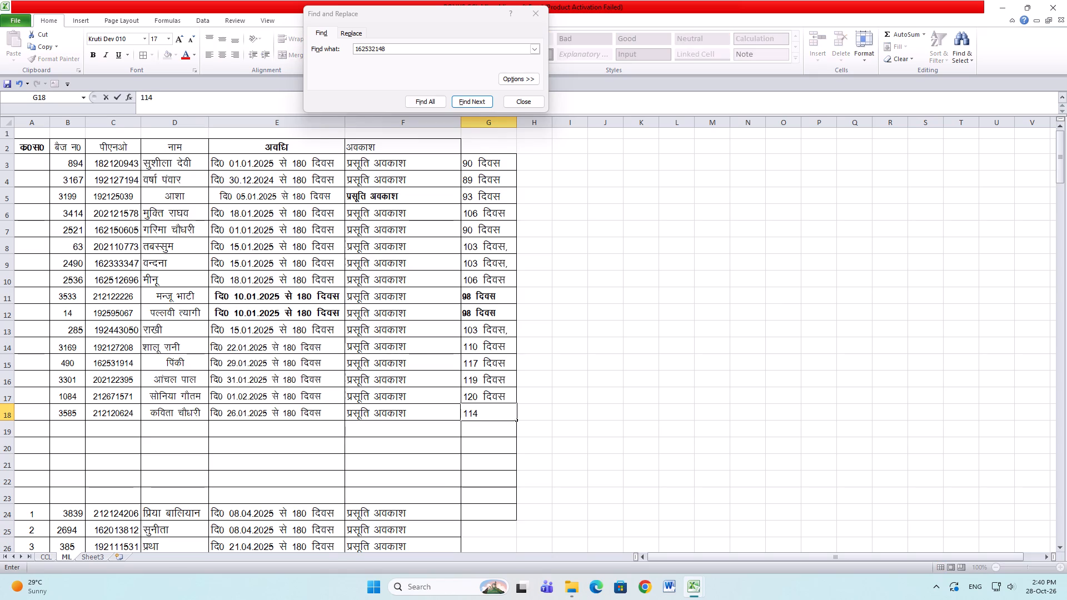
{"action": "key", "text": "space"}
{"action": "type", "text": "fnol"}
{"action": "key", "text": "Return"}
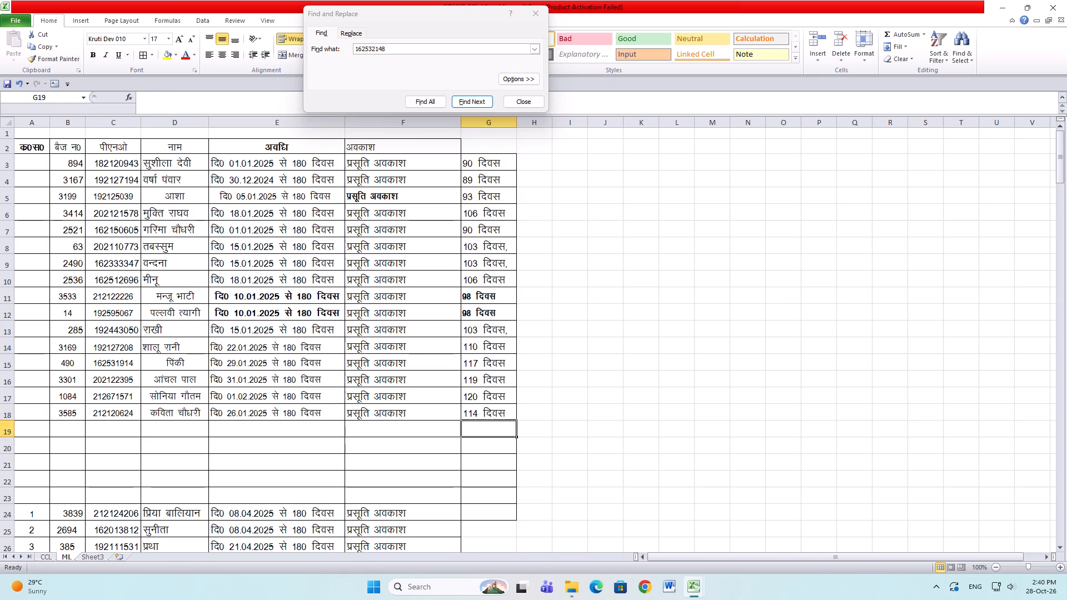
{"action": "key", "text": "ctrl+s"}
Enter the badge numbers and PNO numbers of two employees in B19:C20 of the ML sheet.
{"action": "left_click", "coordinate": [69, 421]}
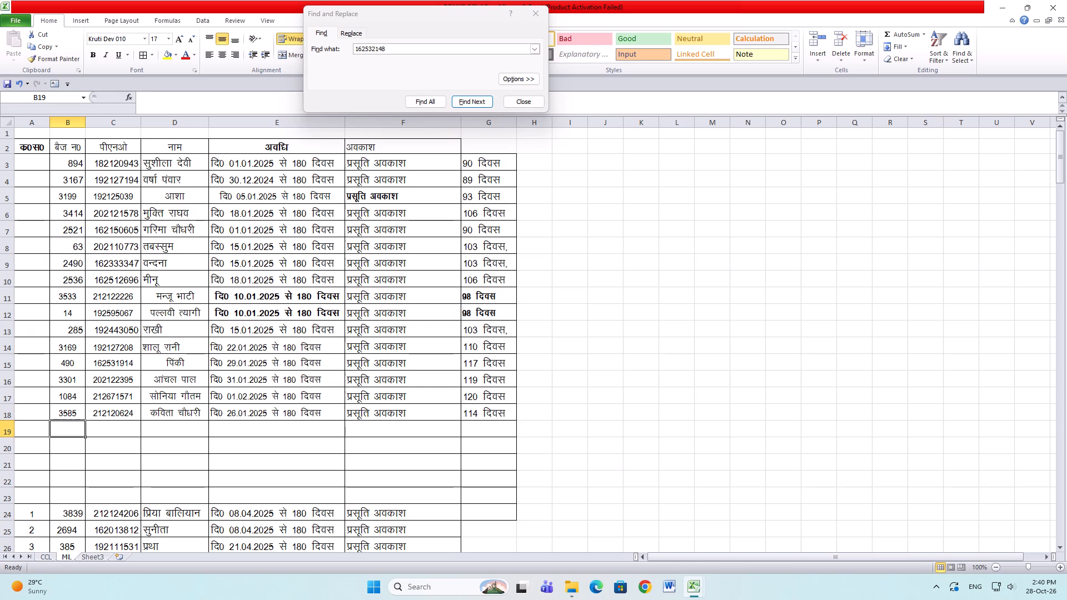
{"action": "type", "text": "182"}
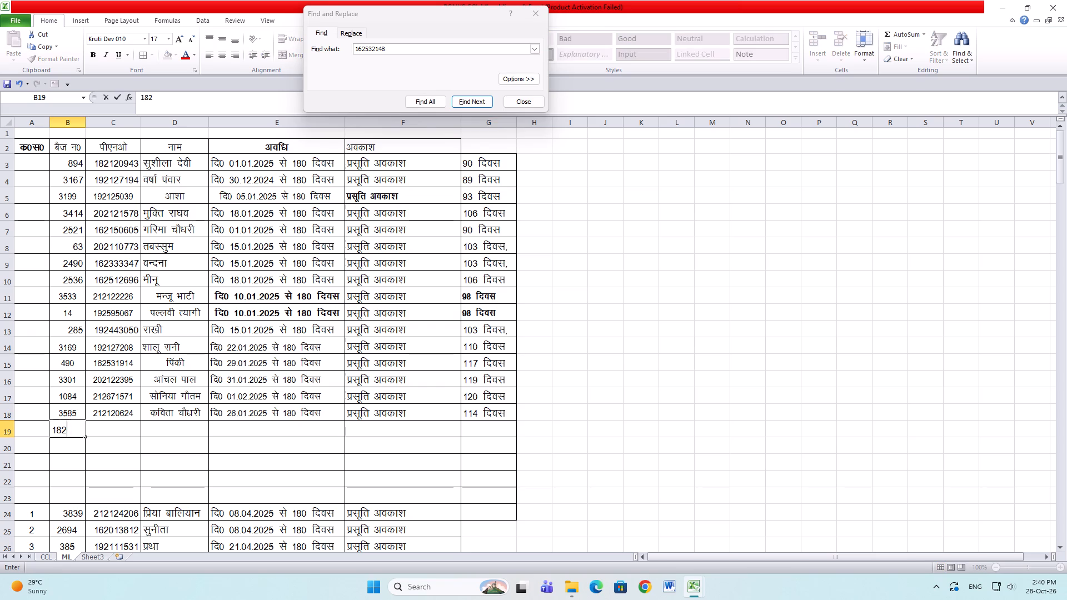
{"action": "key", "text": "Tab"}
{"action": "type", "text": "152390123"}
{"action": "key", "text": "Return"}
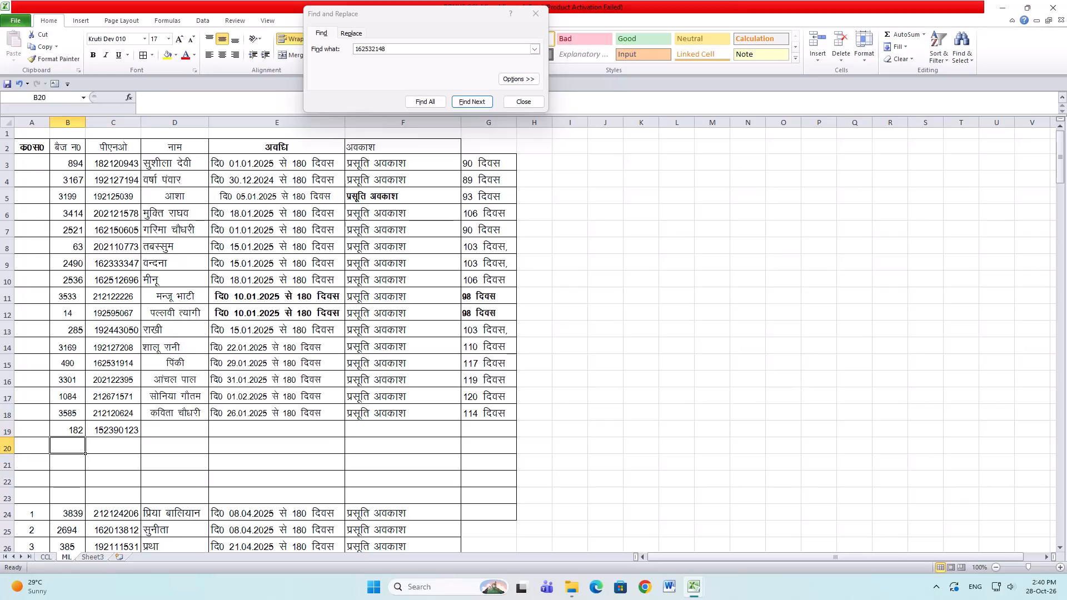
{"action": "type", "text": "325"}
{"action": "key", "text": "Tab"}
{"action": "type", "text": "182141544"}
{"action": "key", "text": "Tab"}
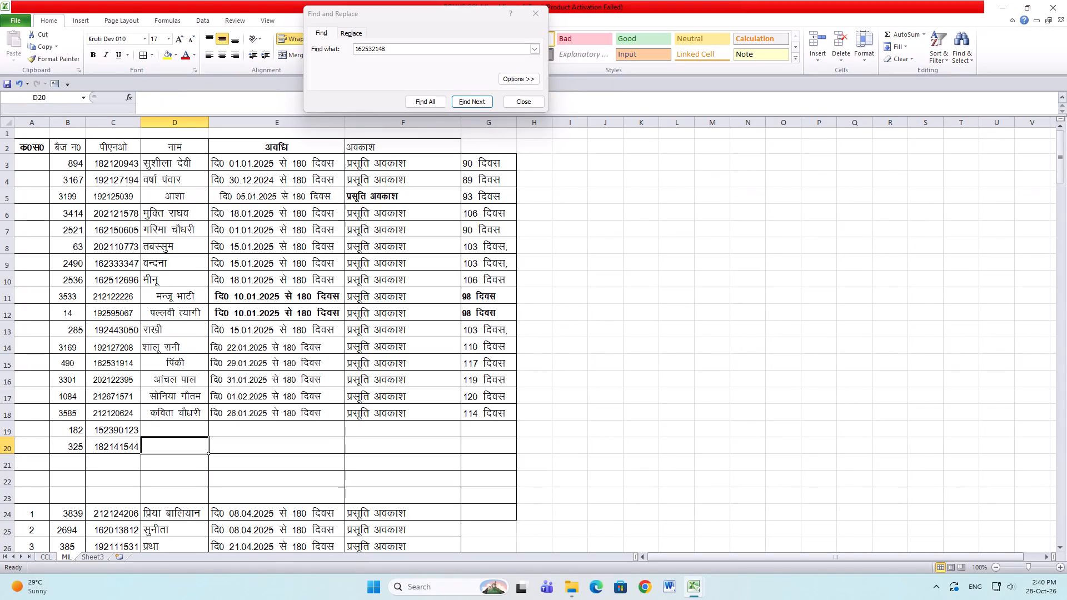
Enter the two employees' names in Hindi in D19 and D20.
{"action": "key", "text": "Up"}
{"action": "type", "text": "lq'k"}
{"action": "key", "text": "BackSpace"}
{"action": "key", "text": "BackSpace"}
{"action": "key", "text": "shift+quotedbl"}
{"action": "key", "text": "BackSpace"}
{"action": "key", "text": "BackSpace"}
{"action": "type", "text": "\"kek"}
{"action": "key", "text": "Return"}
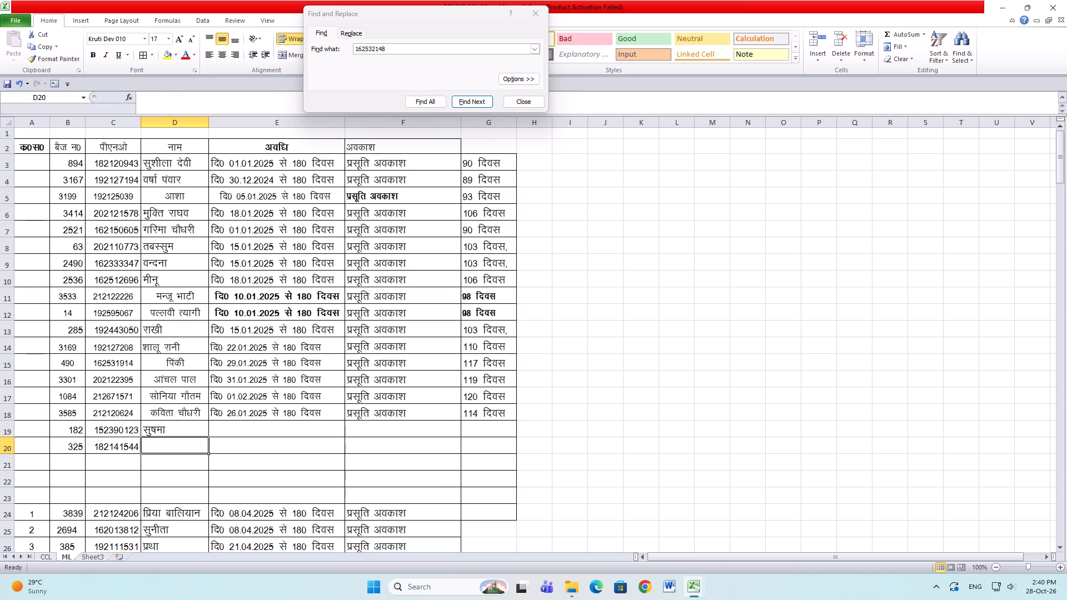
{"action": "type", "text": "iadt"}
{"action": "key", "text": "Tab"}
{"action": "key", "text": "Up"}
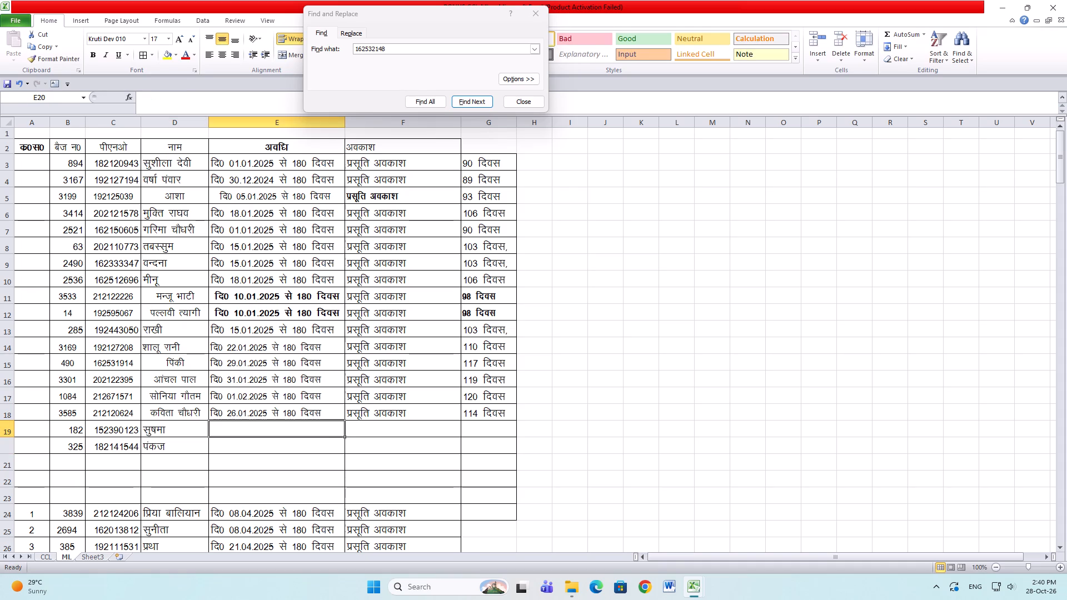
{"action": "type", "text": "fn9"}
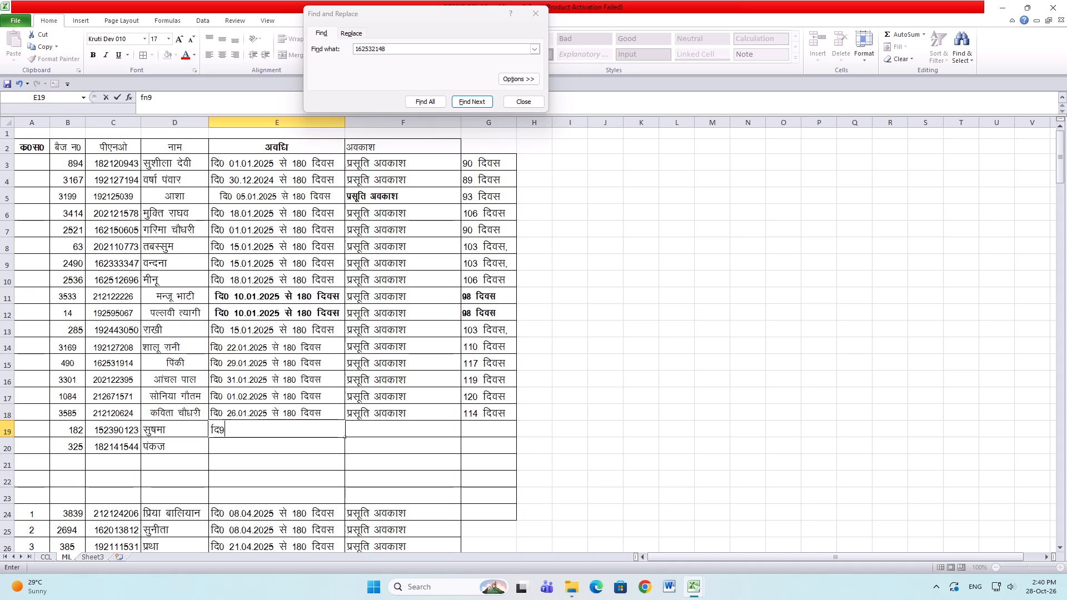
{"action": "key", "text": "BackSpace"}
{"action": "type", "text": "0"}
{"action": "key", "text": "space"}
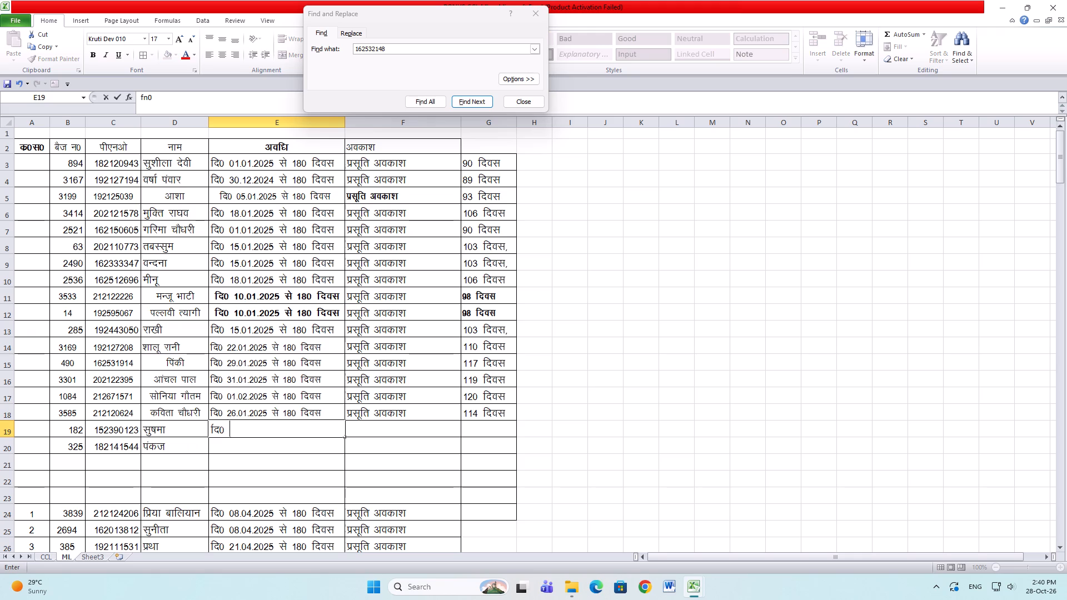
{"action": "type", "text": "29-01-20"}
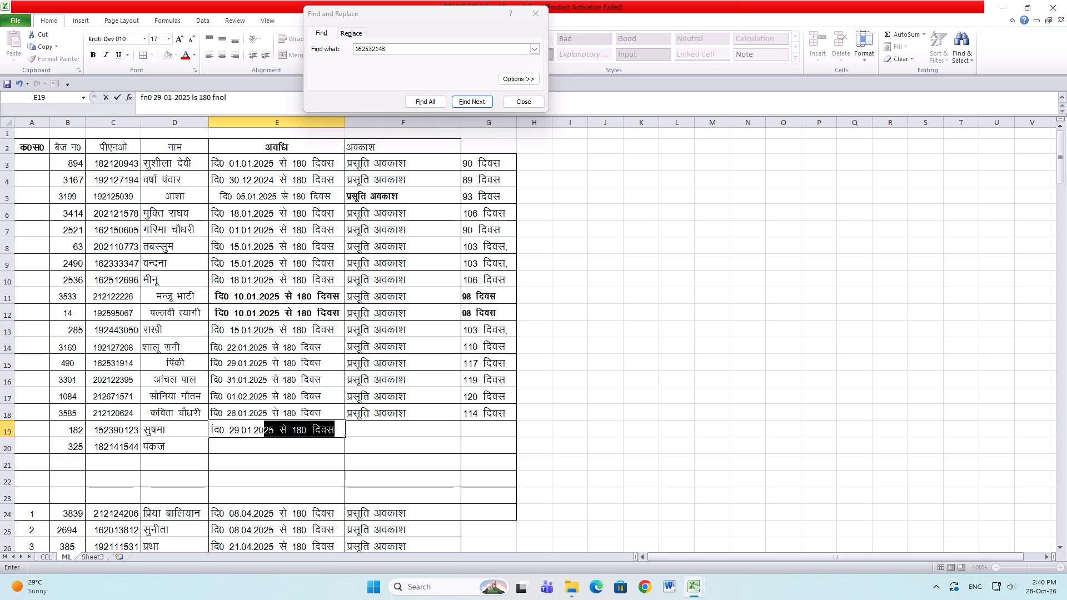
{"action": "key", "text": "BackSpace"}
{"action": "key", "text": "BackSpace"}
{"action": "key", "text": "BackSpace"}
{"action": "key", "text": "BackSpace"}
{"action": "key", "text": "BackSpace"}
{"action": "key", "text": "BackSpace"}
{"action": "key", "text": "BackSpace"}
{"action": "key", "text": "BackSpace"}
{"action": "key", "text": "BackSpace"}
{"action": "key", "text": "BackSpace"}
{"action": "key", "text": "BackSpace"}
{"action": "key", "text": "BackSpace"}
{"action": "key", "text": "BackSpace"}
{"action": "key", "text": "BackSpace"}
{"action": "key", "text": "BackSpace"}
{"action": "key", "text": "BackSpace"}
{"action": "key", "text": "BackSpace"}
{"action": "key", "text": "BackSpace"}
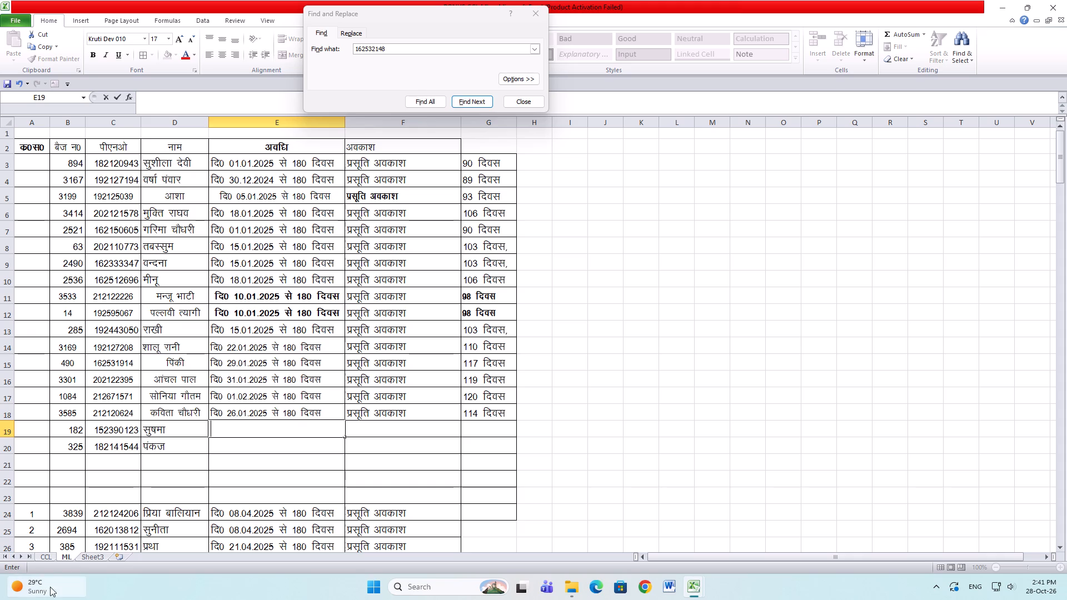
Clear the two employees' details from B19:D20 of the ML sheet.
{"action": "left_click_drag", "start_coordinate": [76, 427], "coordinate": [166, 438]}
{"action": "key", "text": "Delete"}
Enter another employee's badge number, PNO number and Hindi name in B19:D19 of the ML sheet.
{"action": "left_click", "coordinate": [76, 421]}
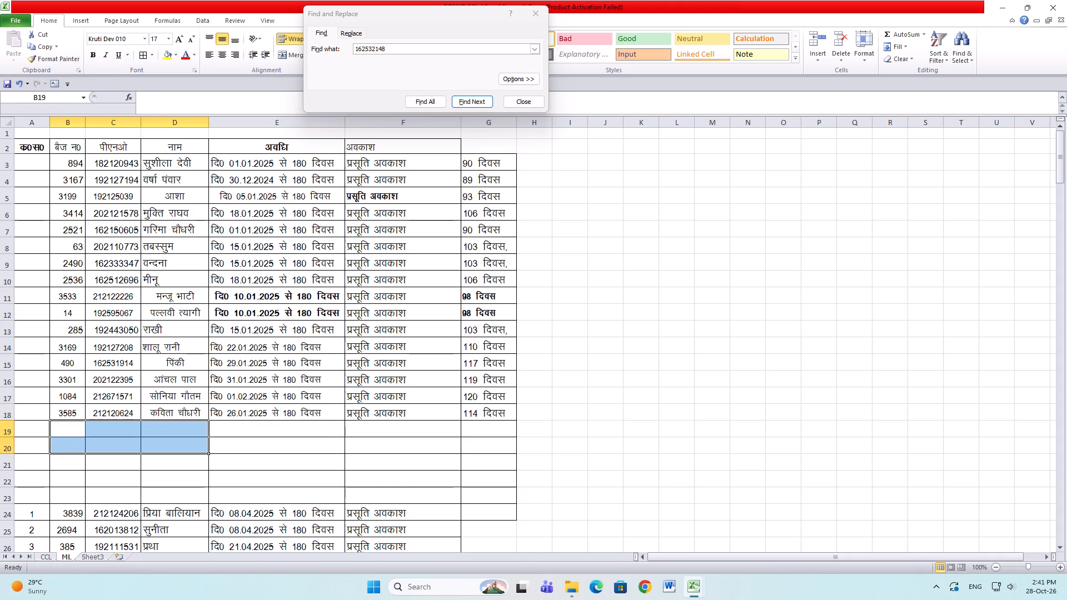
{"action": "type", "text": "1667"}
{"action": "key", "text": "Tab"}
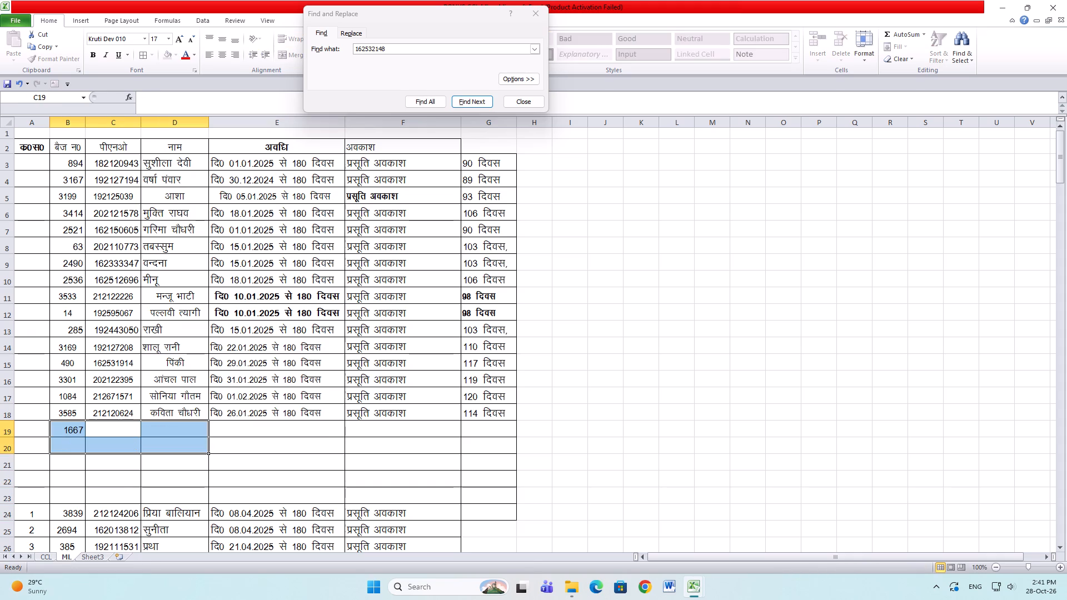
{"action": "left_click", "coordinate": [34, 496]}
{"action": "left_click", "coordinate": [122, 433]}
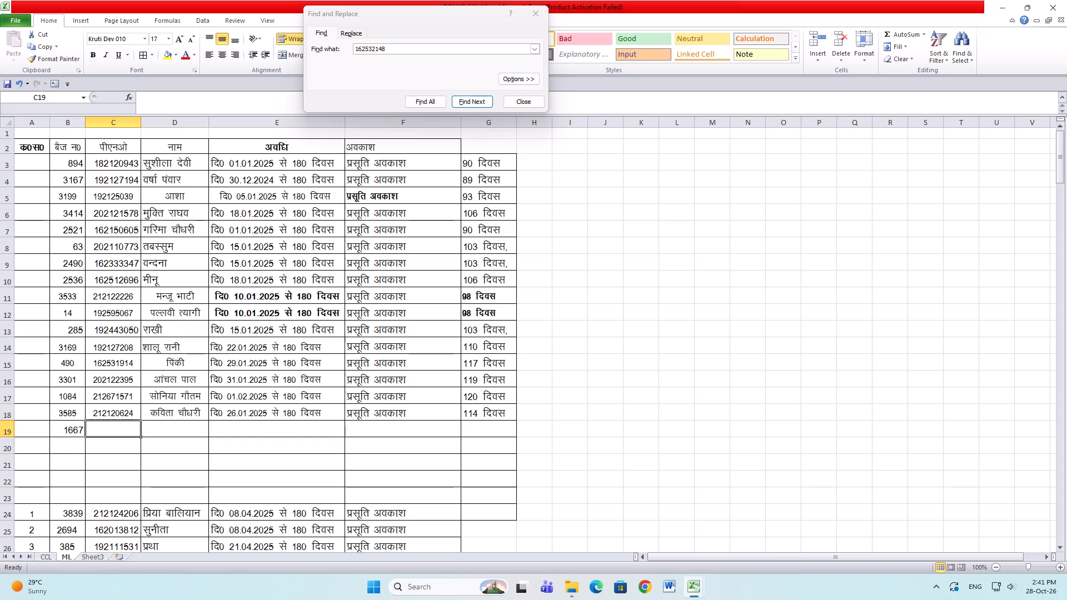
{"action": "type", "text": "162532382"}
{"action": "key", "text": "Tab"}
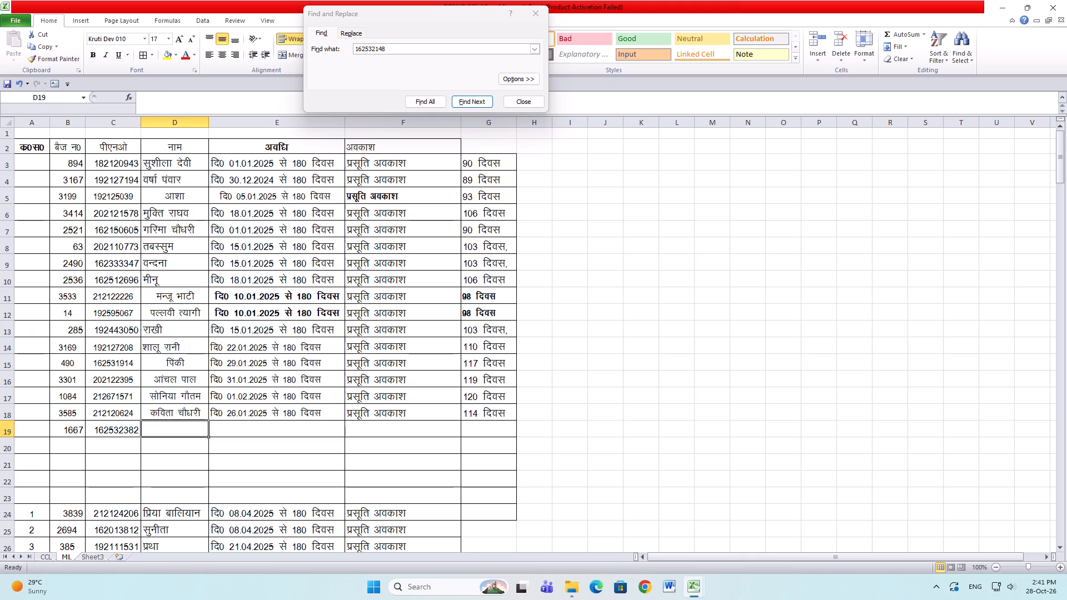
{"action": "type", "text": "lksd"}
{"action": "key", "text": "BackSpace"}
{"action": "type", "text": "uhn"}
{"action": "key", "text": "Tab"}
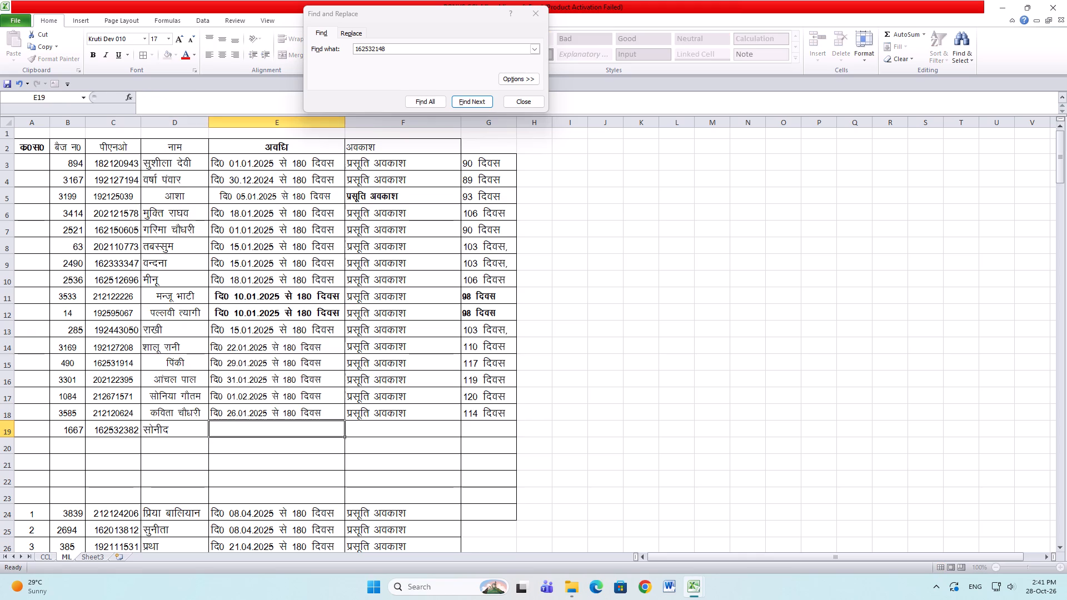
{"action": "double_click", "coordinate": [153, 418]}
{"action": "double_click", "coordinate": [176, 427]}
{"action": "key", "text": "BackSpace"}
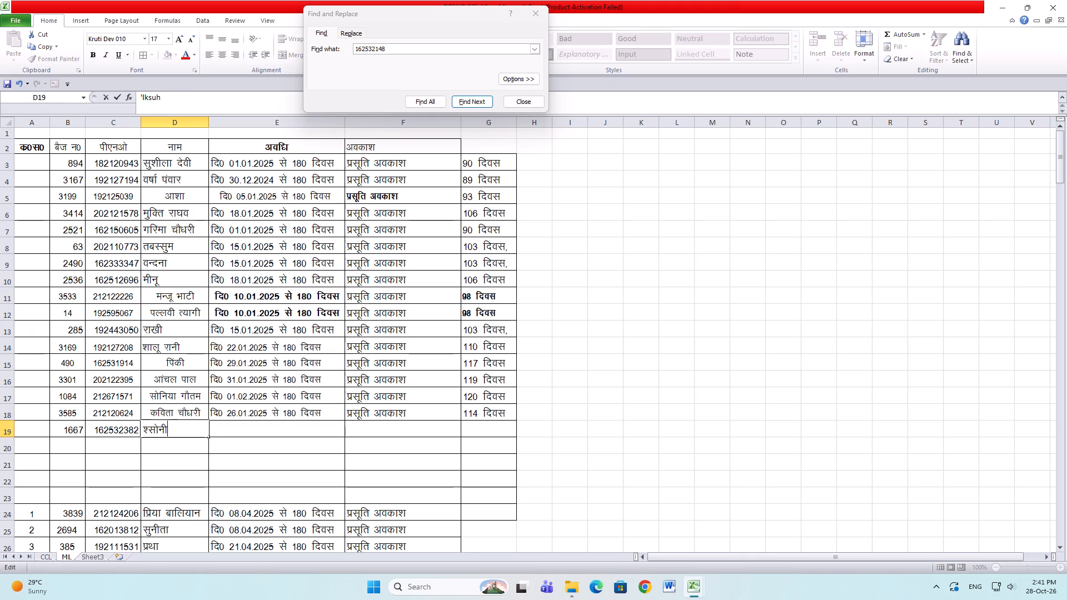
{"action": "key", "text": "Tab"}
Enter the period दि0 11.02.2025 से 120 दिवस in E19.
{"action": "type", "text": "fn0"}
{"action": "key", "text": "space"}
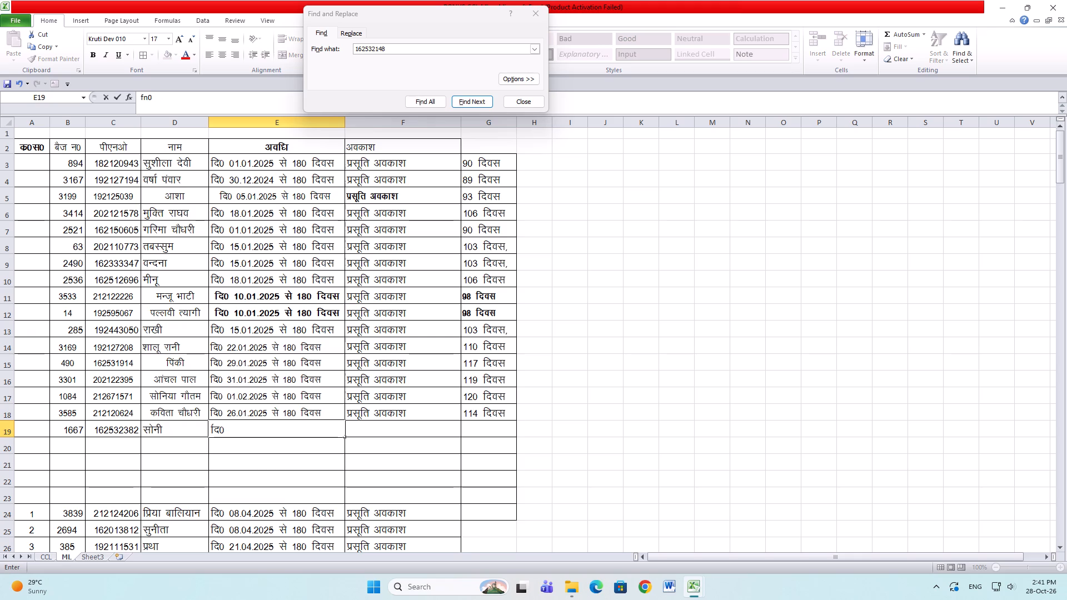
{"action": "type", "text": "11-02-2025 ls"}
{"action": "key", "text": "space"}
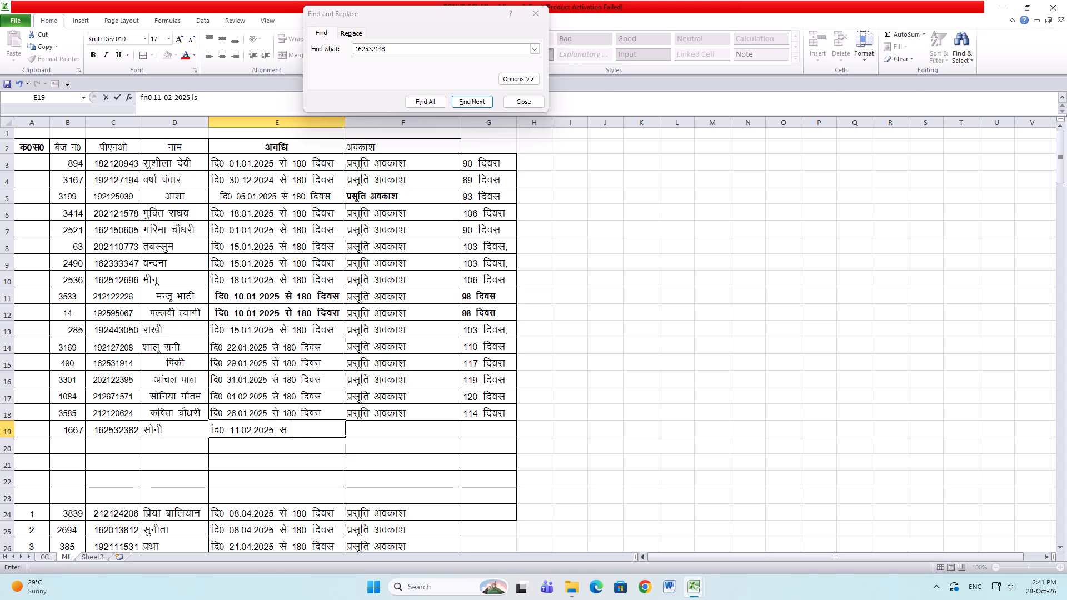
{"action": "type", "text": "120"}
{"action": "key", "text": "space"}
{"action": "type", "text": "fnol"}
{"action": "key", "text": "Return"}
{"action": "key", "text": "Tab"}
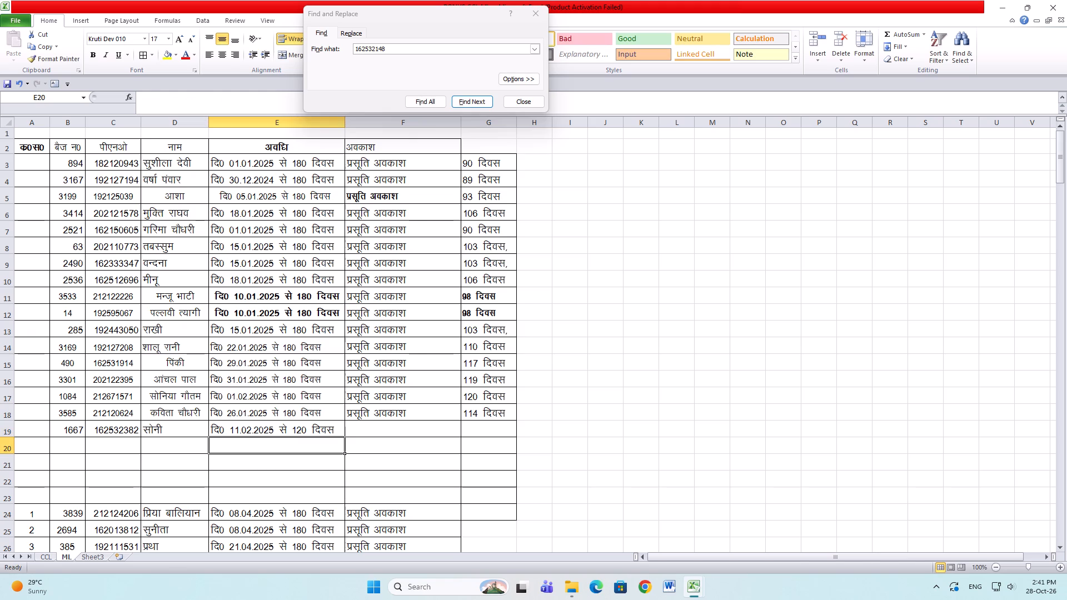
Move the employee entry in B19:E19 of the ML sheet to row 14 of the CCL sheet, starting at B14.
{"action": "left_click_drag", "start_coordinate": [68, 430], "coordinate": [249, 428]}
{"action": "key", "text": "ctrl+x"}
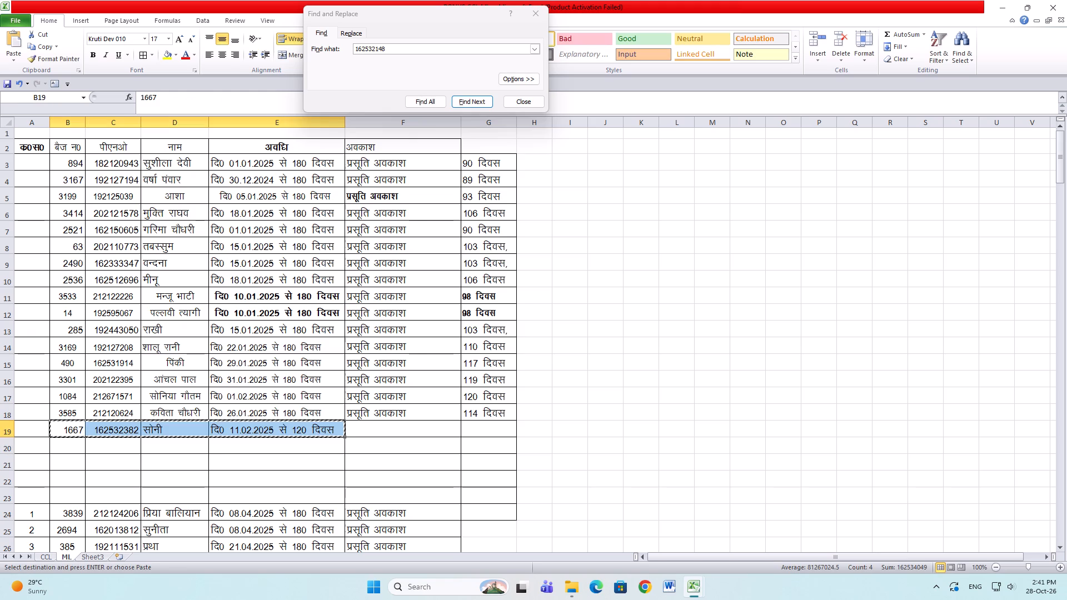
{"action": "left_click", "coordinate": [49, 559]}
{"action": "left_click", "coordinate": [61, 331]}
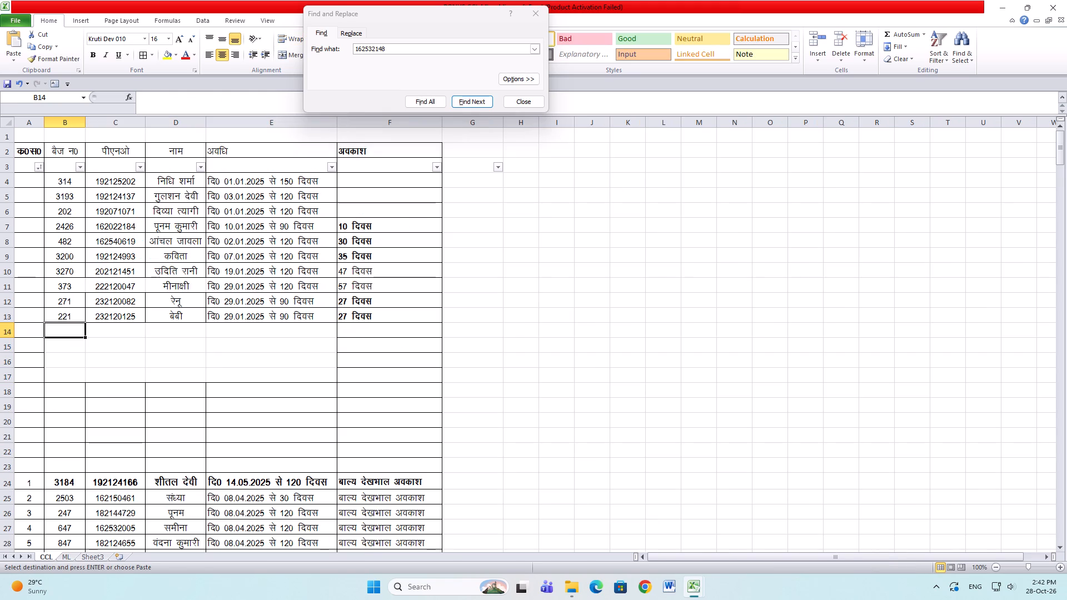
{"action": "key", "text": "ctrl+v"}
Switch to the DOB workbook and calculate the period with the FROM date 11-02-2025 for F14 of the CCL sheet.
{"action": "left_click", "coordinate": [358, 335]}
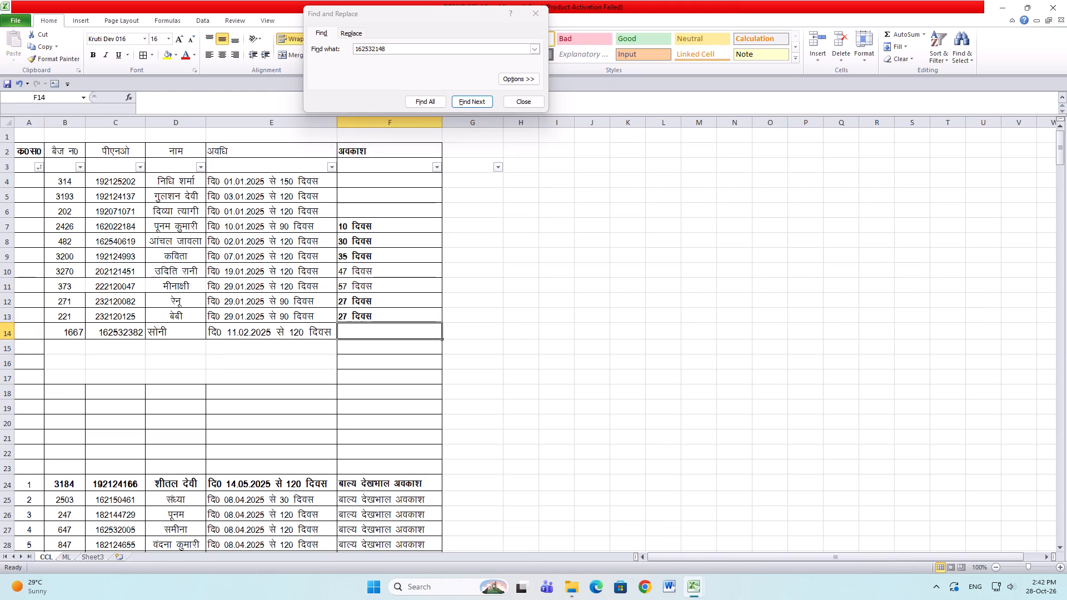
{"action": "key", "text": "alt+Tab"}
{"action": "key", "text": "alt+Tab"}
{"action": "key", "text": "alt+Tab"}
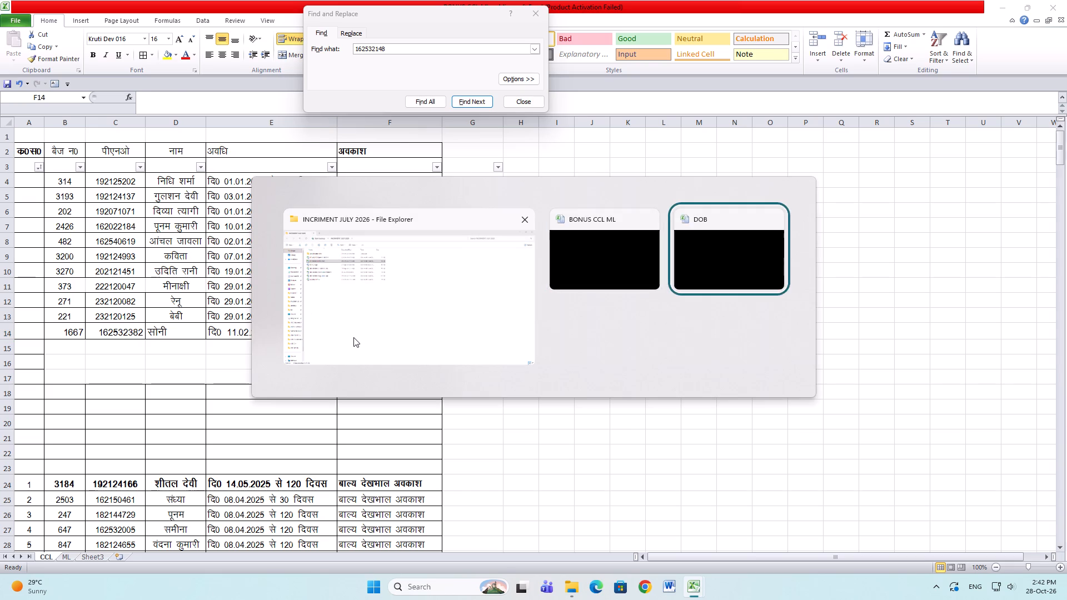
{"action": "left_click", "coordinate": [112, 216]}
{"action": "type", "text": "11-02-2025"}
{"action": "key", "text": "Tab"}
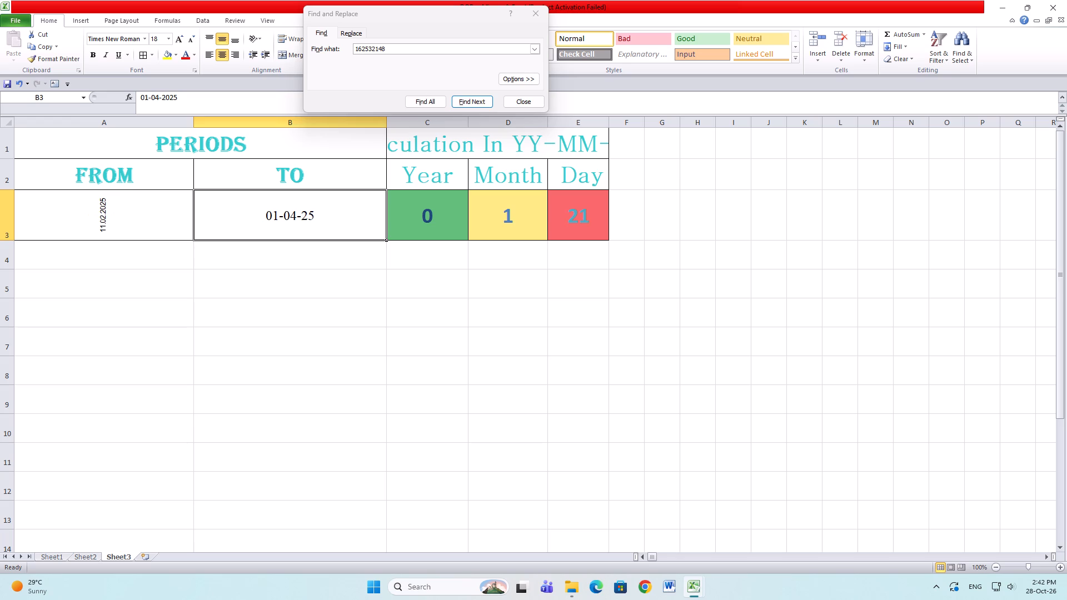
Switch back to the BONUS CCL ML workbook and enter 69 दिवस in F14 of the CCL sheet.
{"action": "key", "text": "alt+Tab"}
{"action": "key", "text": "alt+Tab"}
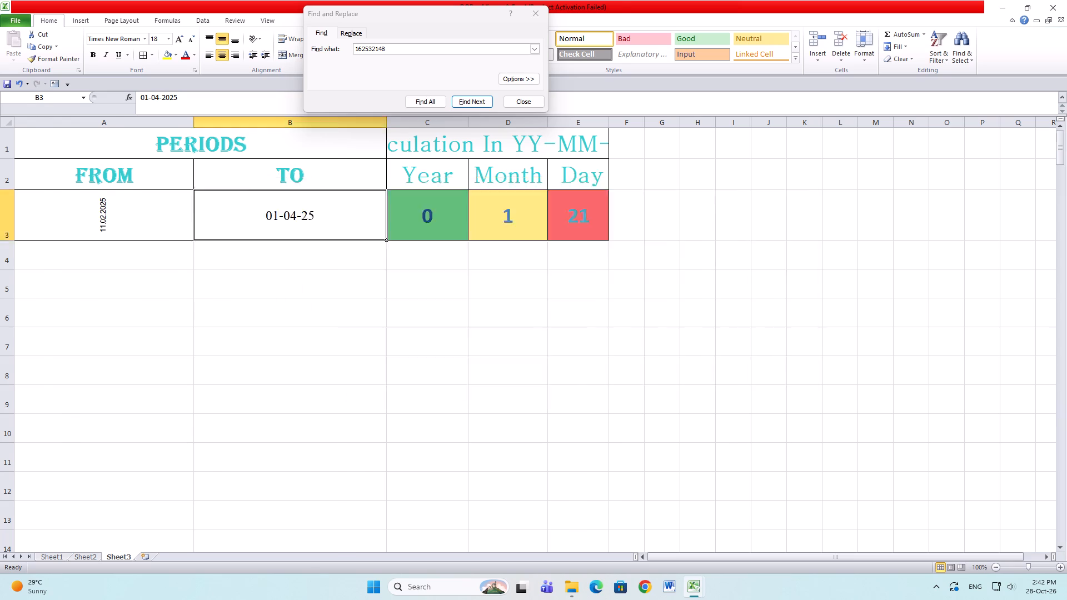
{"action": "left_click_drag", "start_coordinate": [358, 334], "coordinate": [352, 327]}
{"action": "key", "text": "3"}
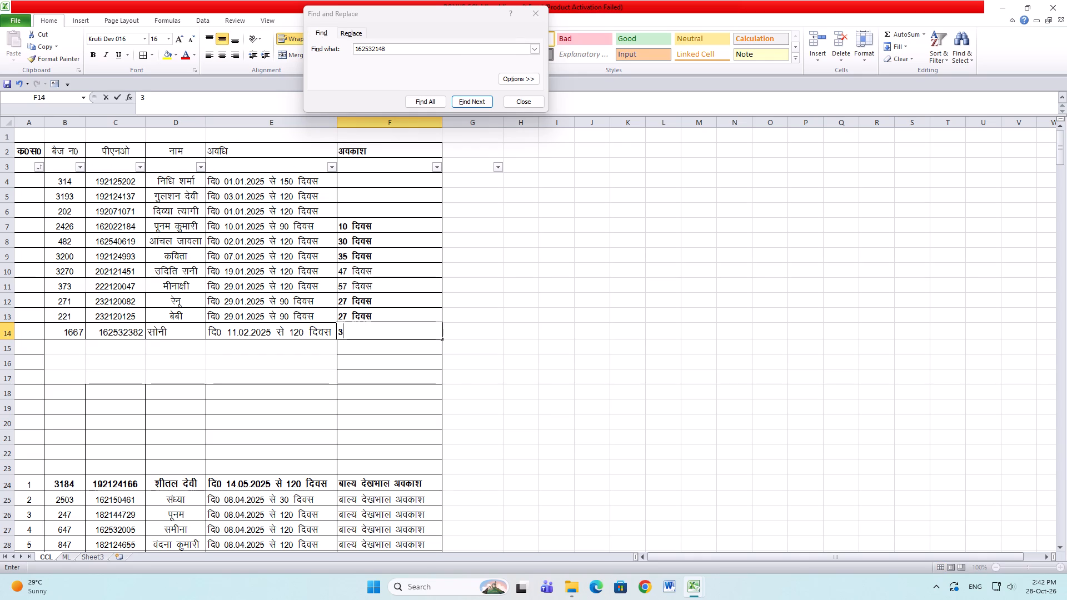
{"action": "key", "text": "BackSpace"}
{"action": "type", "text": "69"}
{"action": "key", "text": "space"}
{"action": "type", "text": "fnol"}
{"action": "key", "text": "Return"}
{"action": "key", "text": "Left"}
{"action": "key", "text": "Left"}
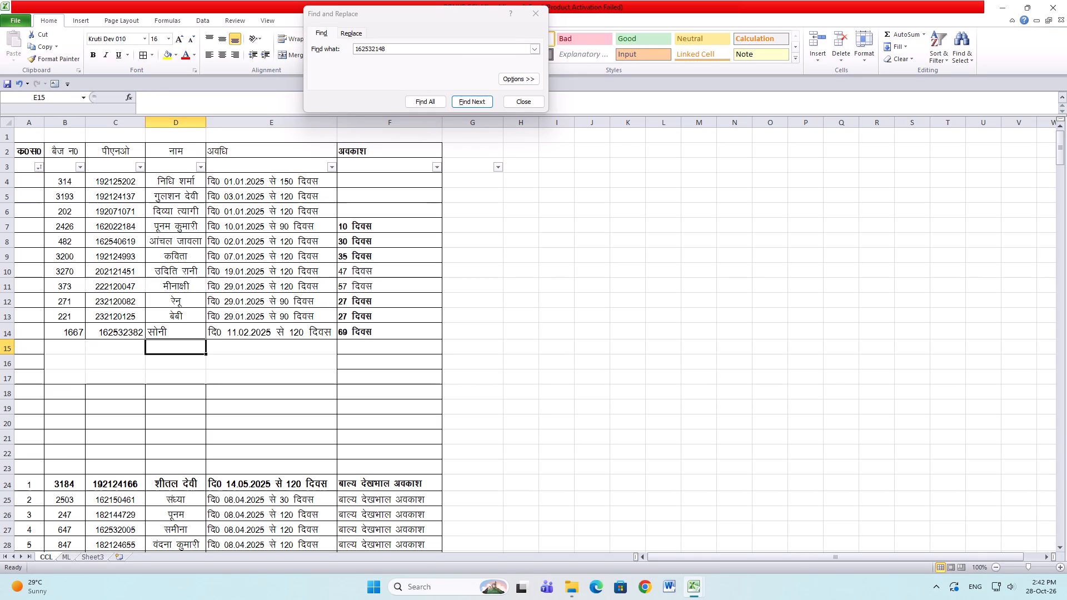
Apply cell borders to A8:F19 of the CCL sheet and save the workbook.
{"action": "left_click_drag", "start_coordinate": [37, 247], "coordinate": [346, 414]}
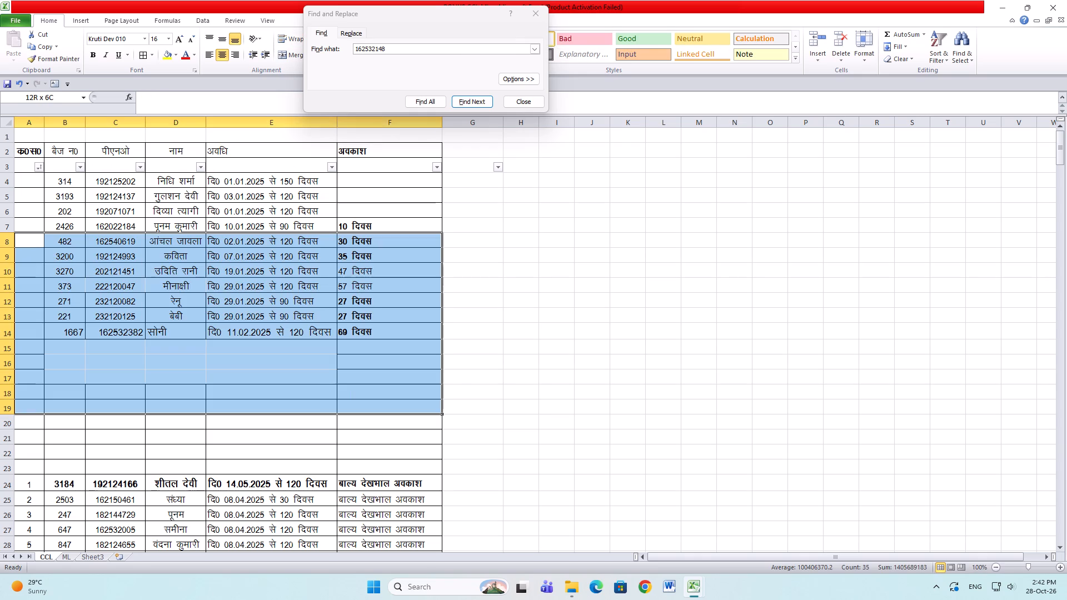
{"action": "left_click_drag", "start_coordinate": [346, 414], "coordinate": [354, 414]}
{"action": "left_click", "coordinate": [139, 50]}
{"action": "left_click", "coordinate": [129, 291]}
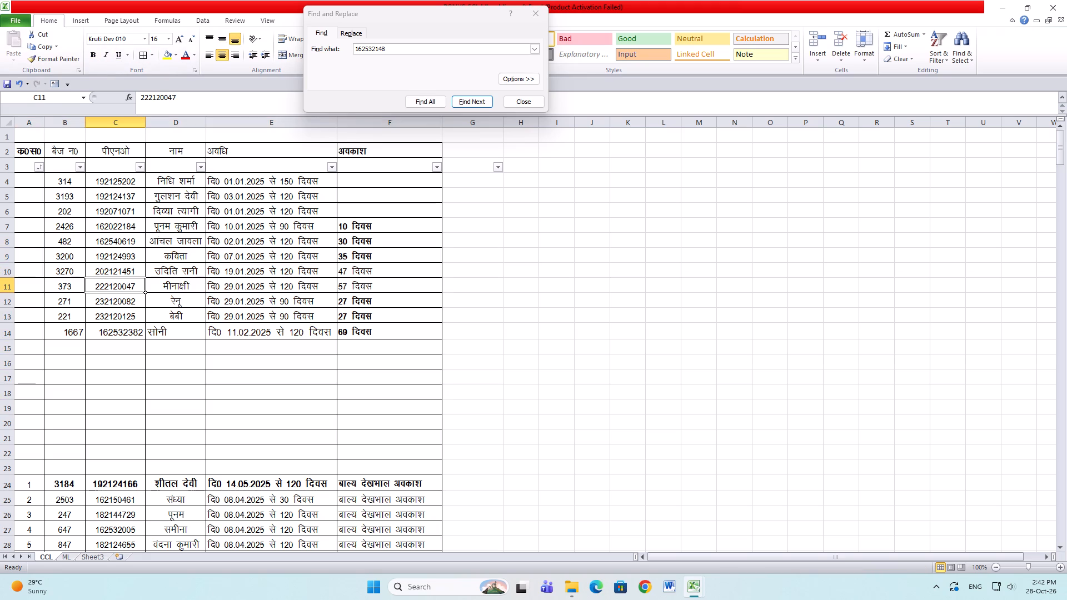
{"action": "key", "text": "ctrl+s"}
Enter the next employee's badge number, PNO number and Hindi name in B15:D15 of the CCL sheet.
{"action": "left_click", "coordinate": [64, 345]}
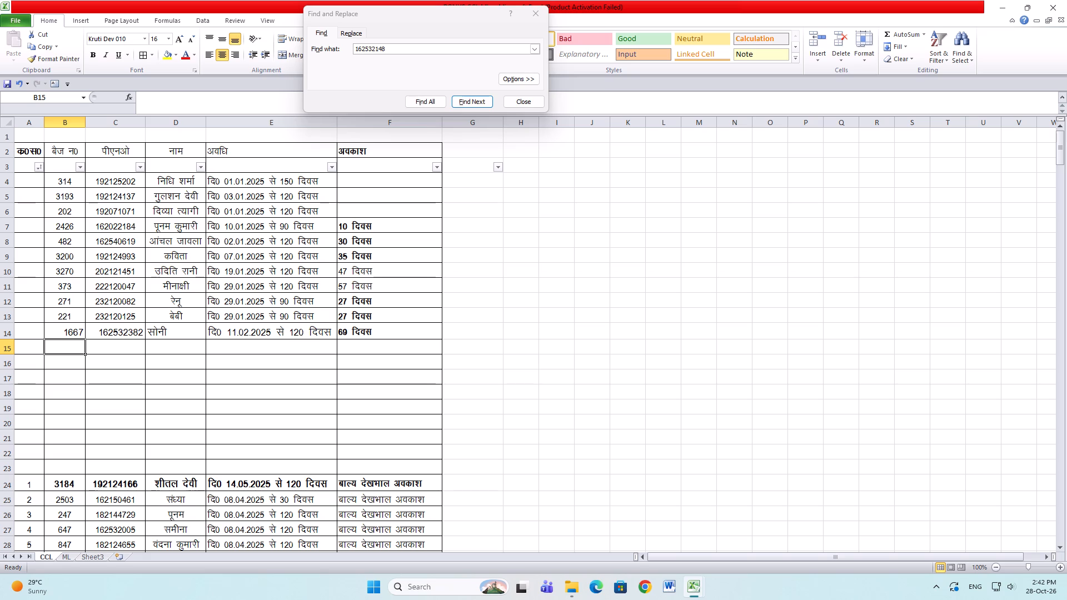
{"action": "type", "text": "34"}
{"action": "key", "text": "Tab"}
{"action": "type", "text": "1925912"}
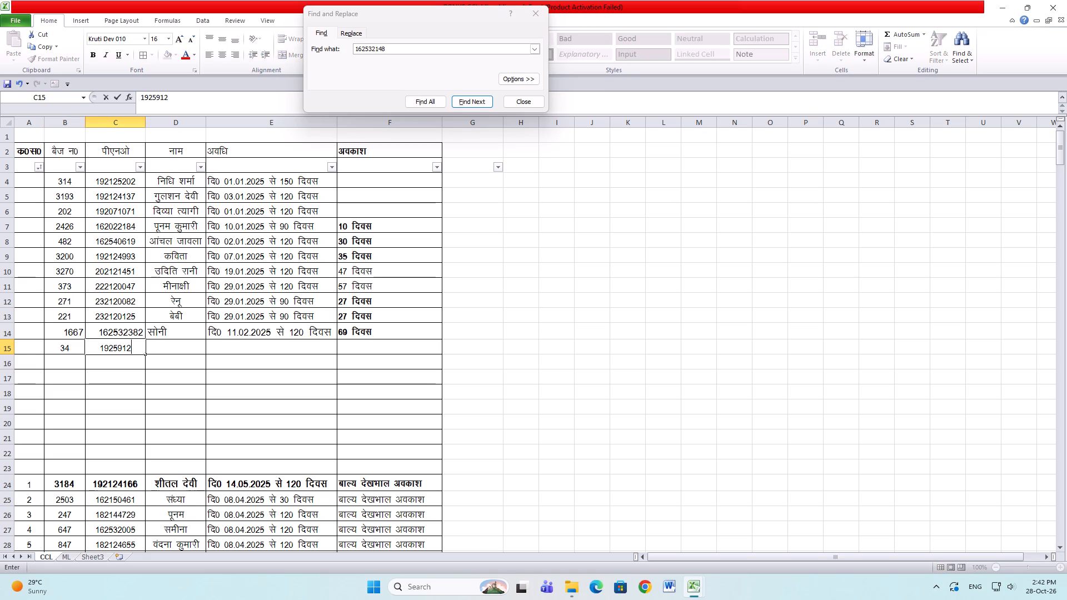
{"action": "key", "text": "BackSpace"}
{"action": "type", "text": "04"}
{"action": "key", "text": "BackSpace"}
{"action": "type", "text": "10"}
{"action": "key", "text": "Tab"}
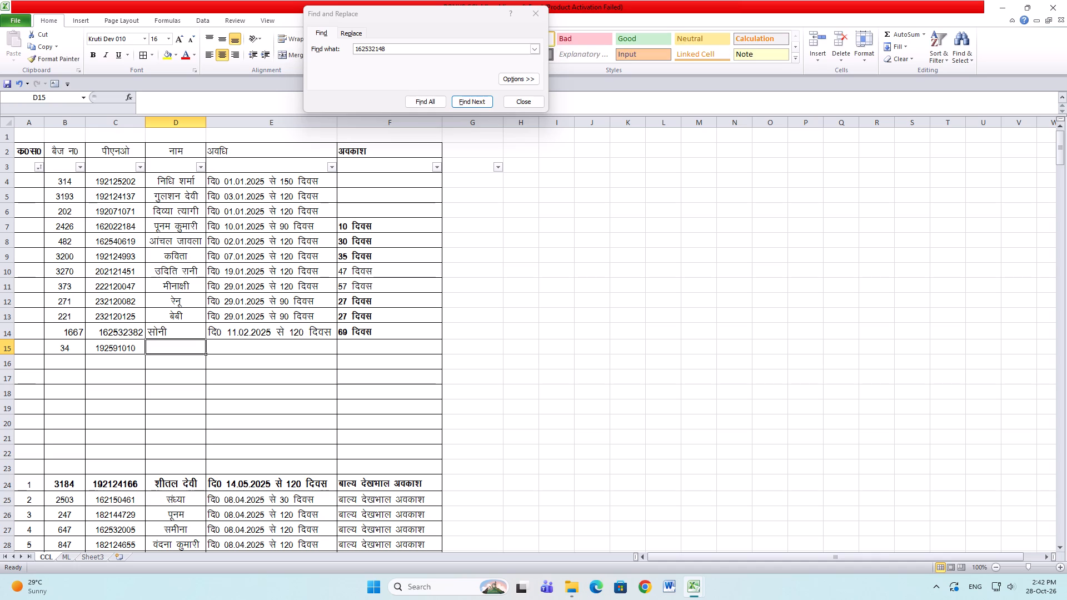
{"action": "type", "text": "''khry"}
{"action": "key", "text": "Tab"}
Enter the period दि0 11.02.2025 से 90 दिवस in E15.
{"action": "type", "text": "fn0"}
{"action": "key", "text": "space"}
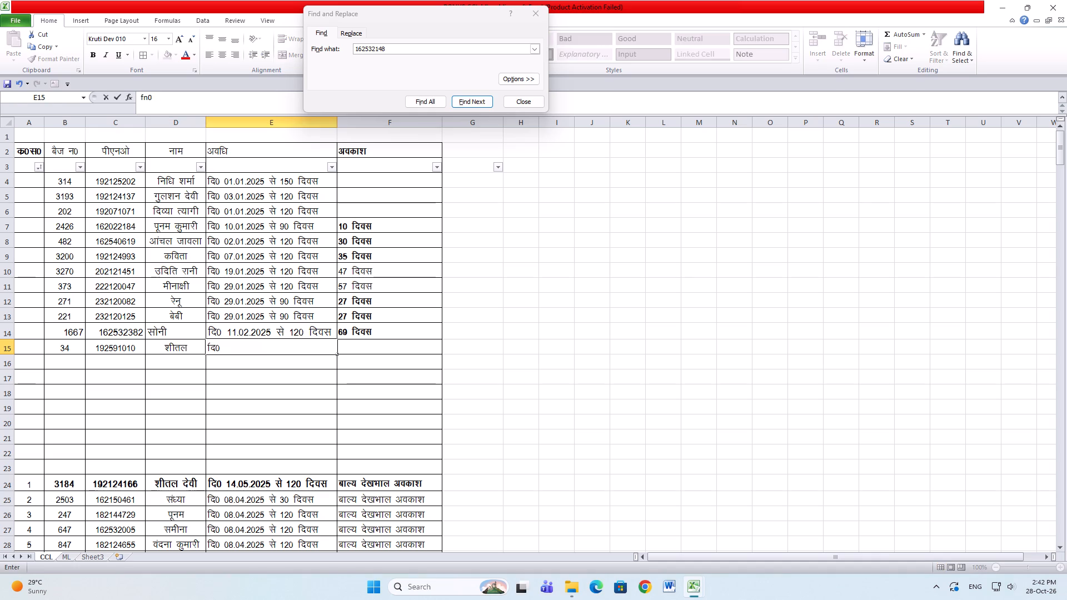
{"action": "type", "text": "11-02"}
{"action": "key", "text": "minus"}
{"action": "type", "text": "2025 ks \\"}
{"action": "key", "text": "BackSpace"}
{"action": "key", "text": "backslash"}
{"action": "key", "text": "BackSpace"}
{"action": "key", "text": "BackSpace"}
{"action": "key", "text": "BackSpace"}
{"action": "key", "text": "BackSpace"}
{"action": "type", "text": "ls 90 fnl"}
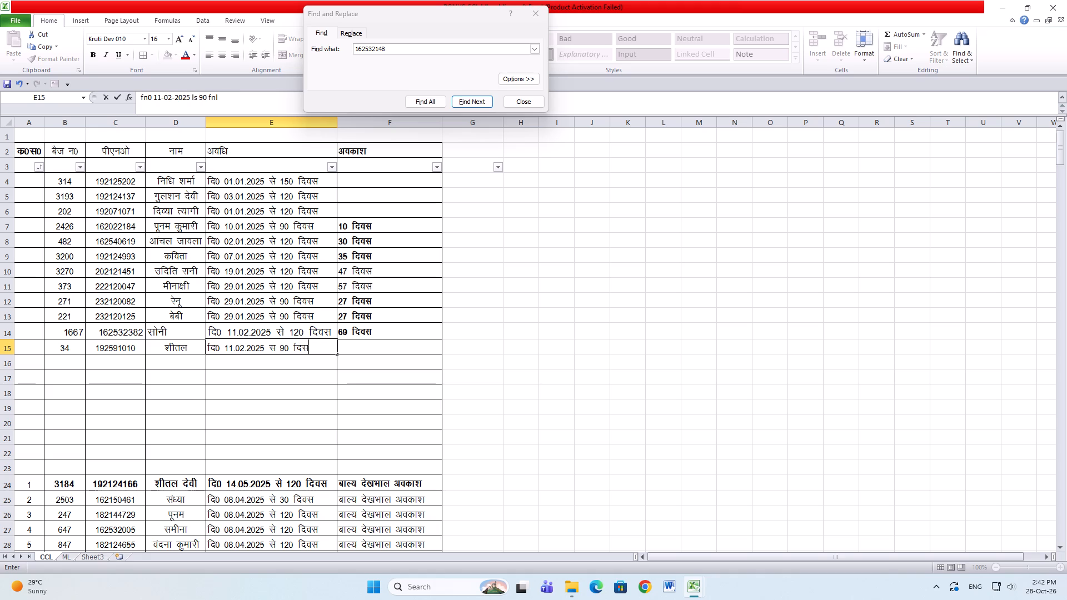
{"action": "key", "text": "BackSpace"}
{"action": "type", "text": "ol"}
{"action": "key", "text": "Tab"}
Consult the period calculation in the DOB workbook, enter 39 दिवस in F15 of the CCL sheet and save.
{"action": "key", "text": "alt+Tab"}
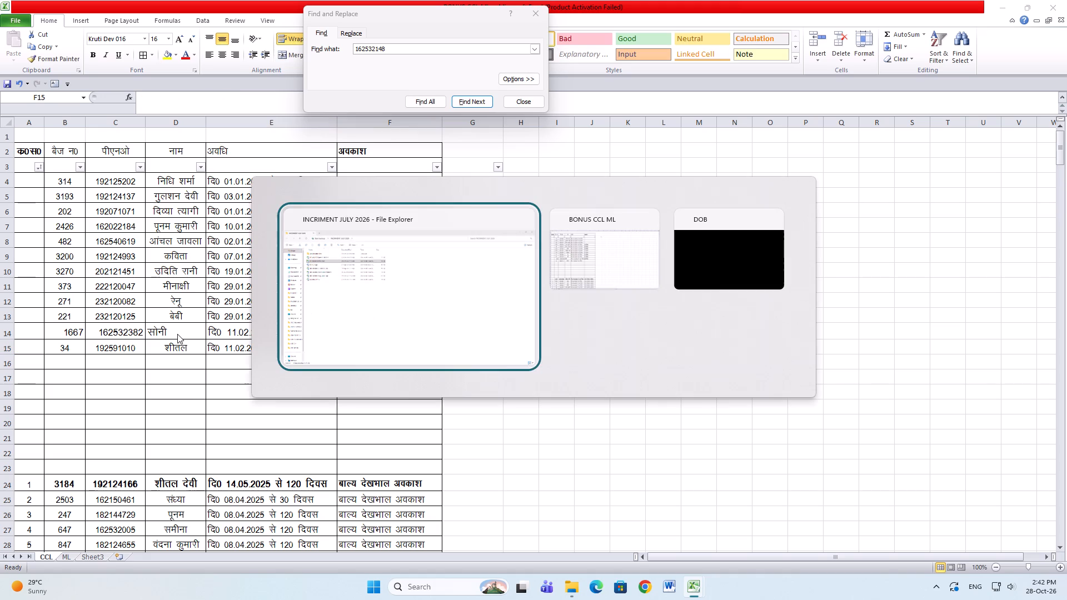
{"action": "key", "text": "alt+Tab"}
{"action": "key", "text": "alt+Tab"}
{"action": "left_click", "coordinate": [148, 203]}
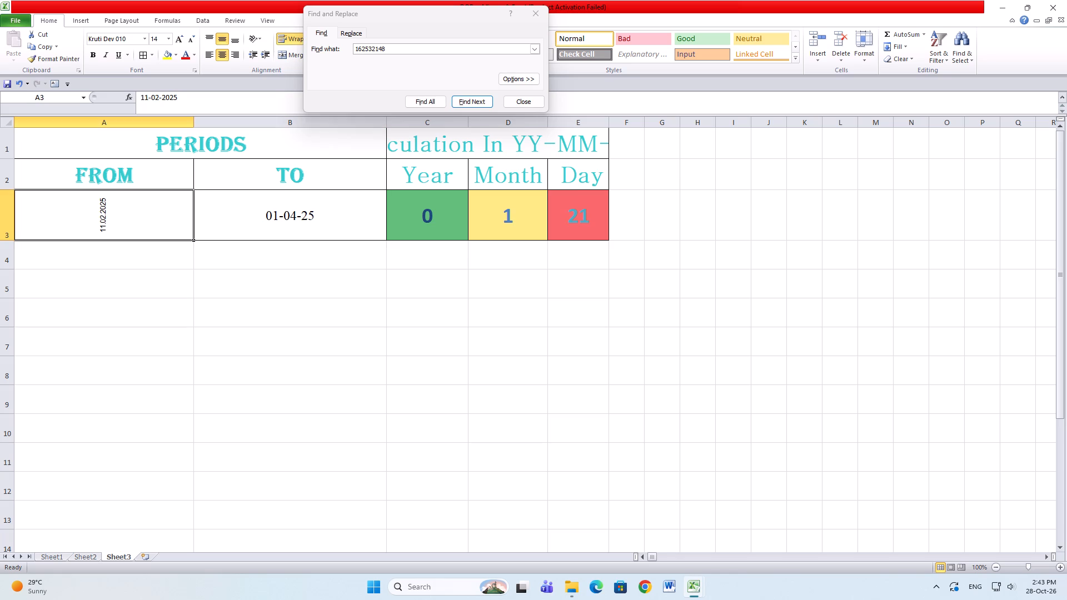
{"action": "key", "text": "alt+Tab"}
{"action": "key", "text": "alt+Tab"}
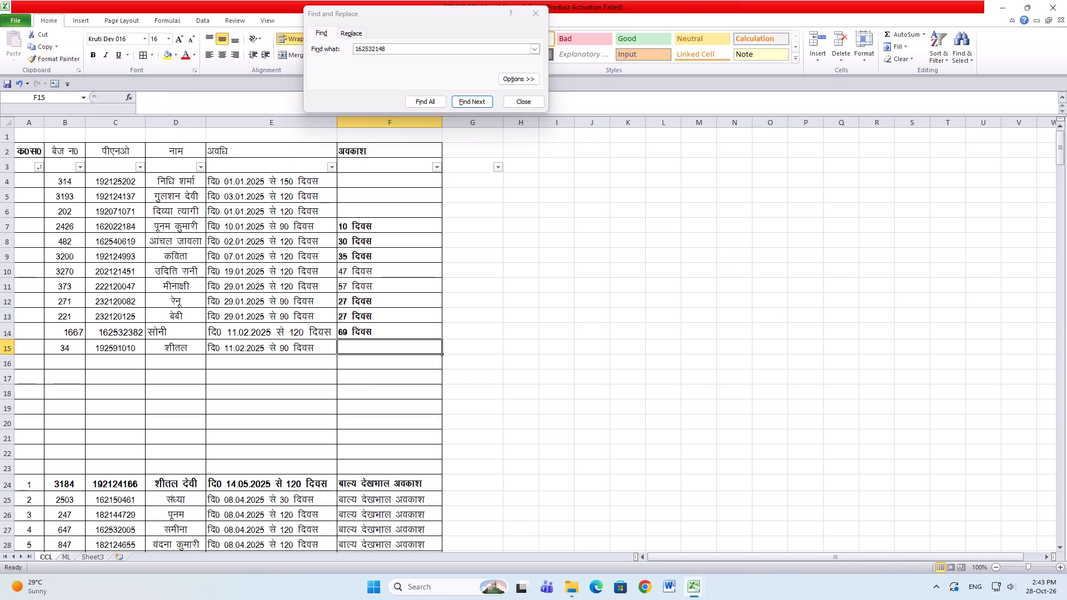
{"action": "left_click", "coordinate": [356, 344]}
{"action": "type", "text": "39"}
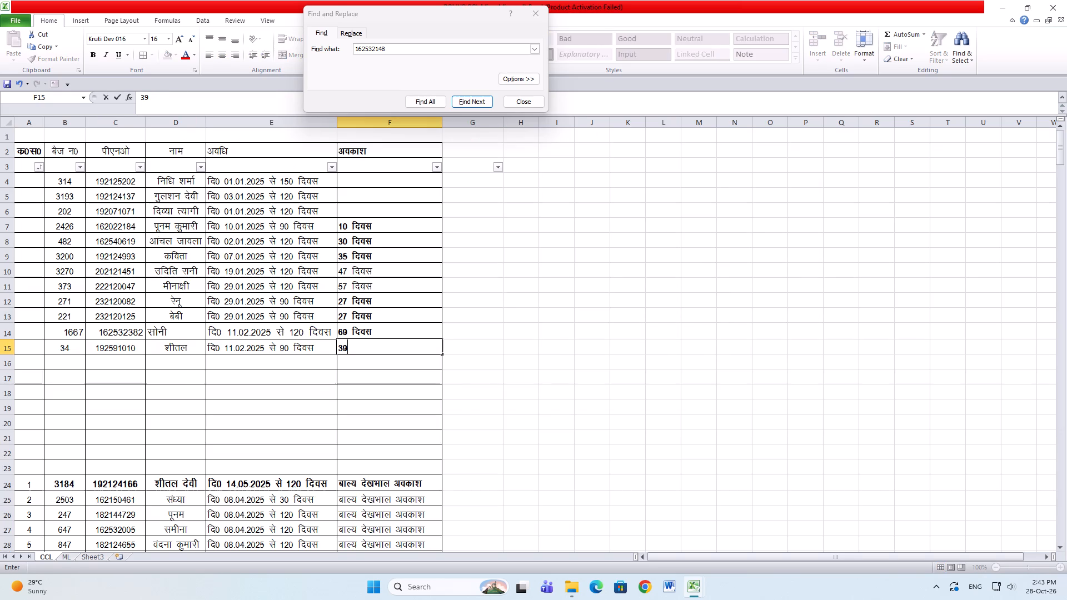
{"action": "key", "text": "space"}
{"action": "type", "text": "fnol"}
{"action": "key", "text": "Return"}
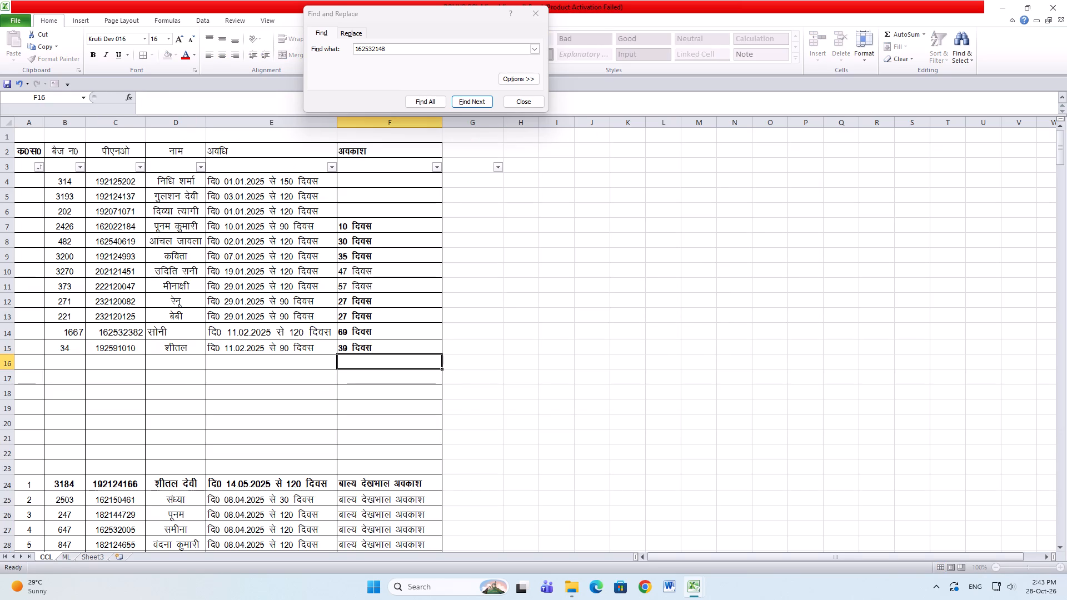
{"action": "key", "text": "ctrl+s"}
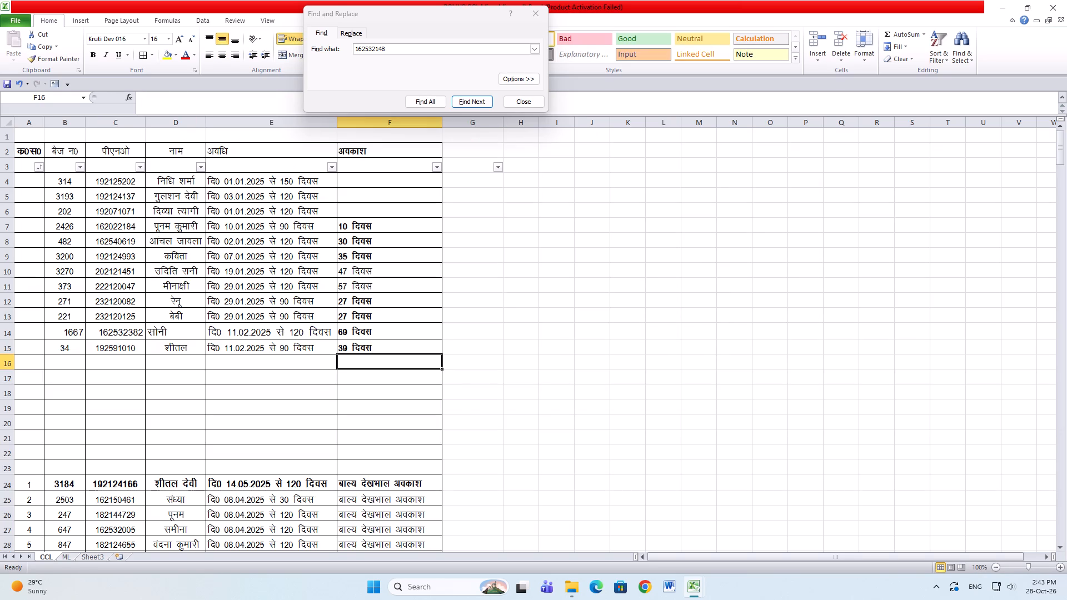
Enter another employee's badge number, PNO number and Hindi name in B16:D16 of the CCL sheet.
{"action": "left_click", "coordinate": [61, 362]}
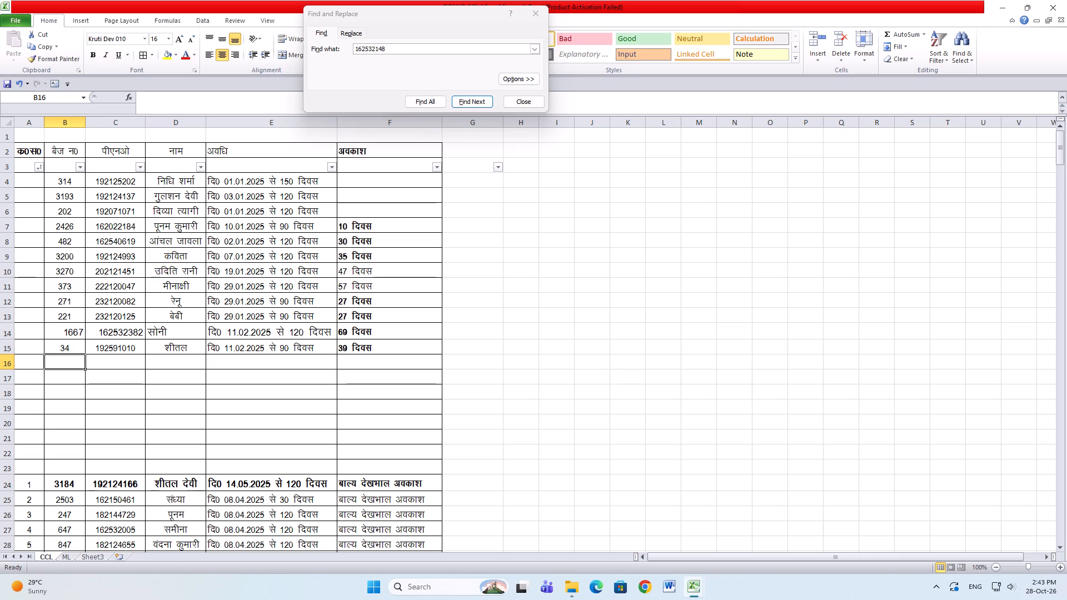
{"action": "left_click", "coordinate": [51, 363]}
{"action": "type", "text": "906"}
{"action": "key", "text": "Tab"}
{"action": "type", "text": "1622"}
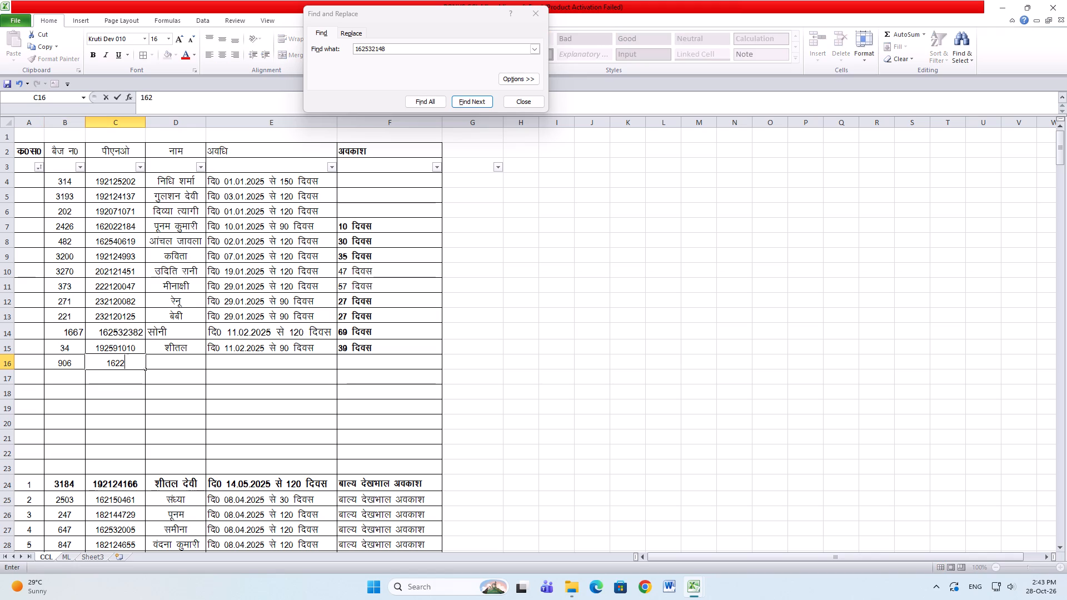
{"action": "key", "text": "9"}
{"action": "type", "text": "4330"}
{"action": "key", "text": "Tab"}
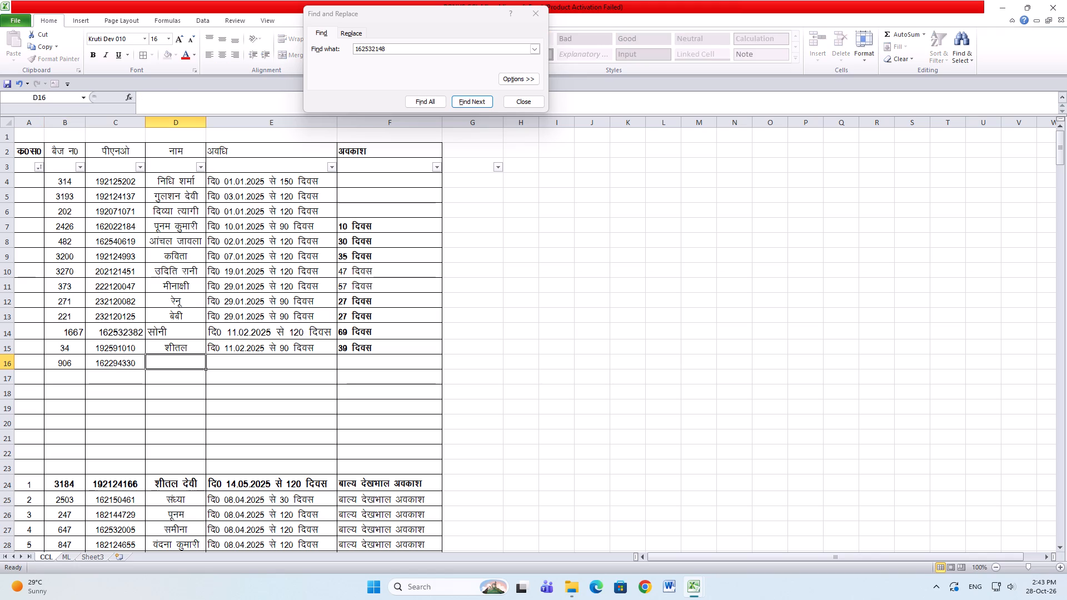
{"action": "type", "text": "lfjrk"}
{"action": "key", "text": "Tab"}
Enter the period दि0 11.02.2025 से 60 दिवस in E16.
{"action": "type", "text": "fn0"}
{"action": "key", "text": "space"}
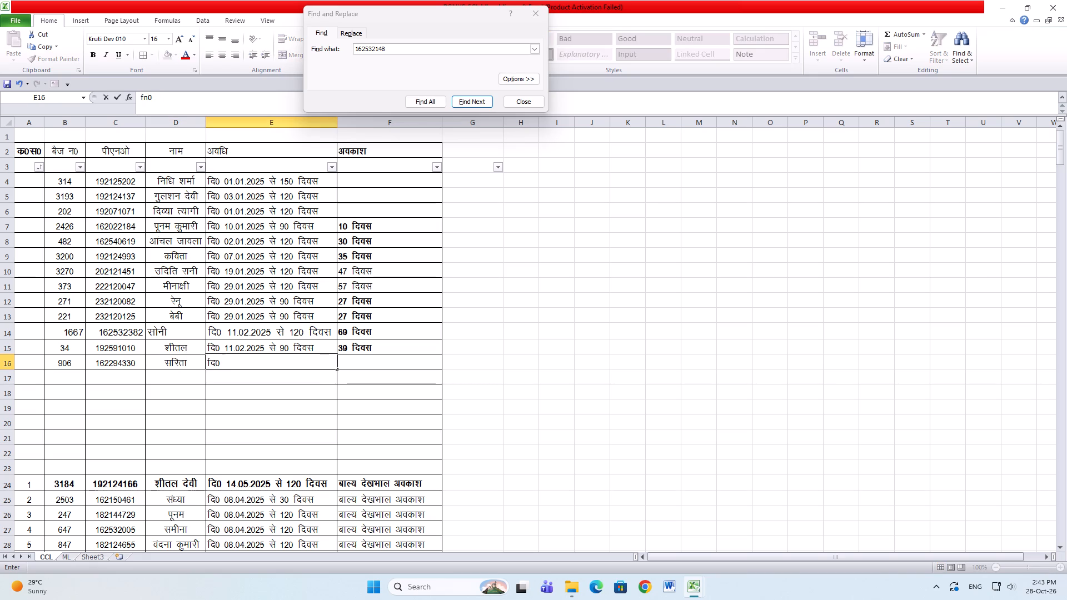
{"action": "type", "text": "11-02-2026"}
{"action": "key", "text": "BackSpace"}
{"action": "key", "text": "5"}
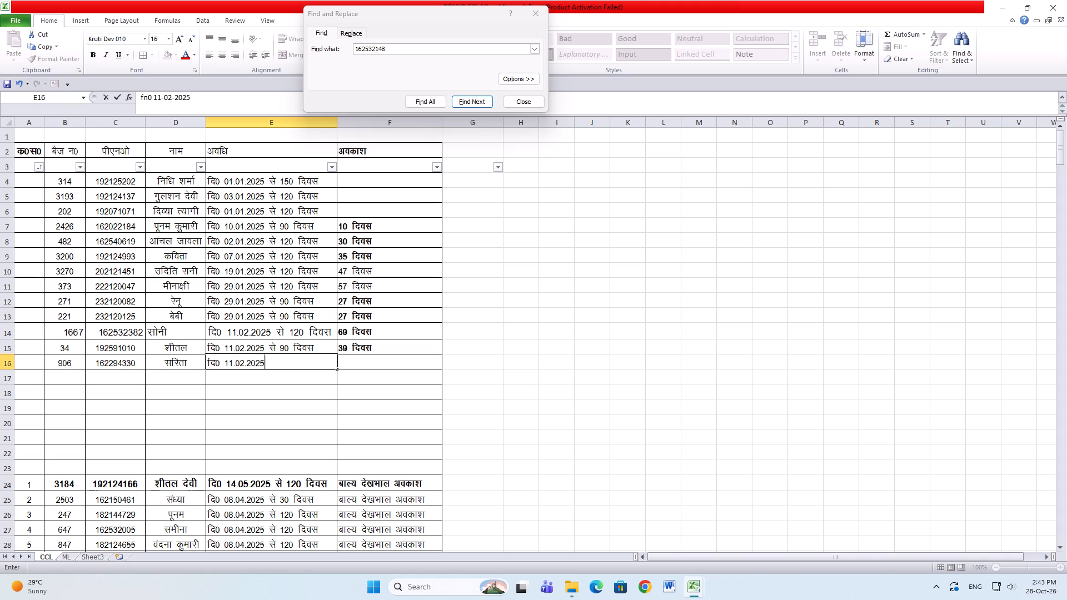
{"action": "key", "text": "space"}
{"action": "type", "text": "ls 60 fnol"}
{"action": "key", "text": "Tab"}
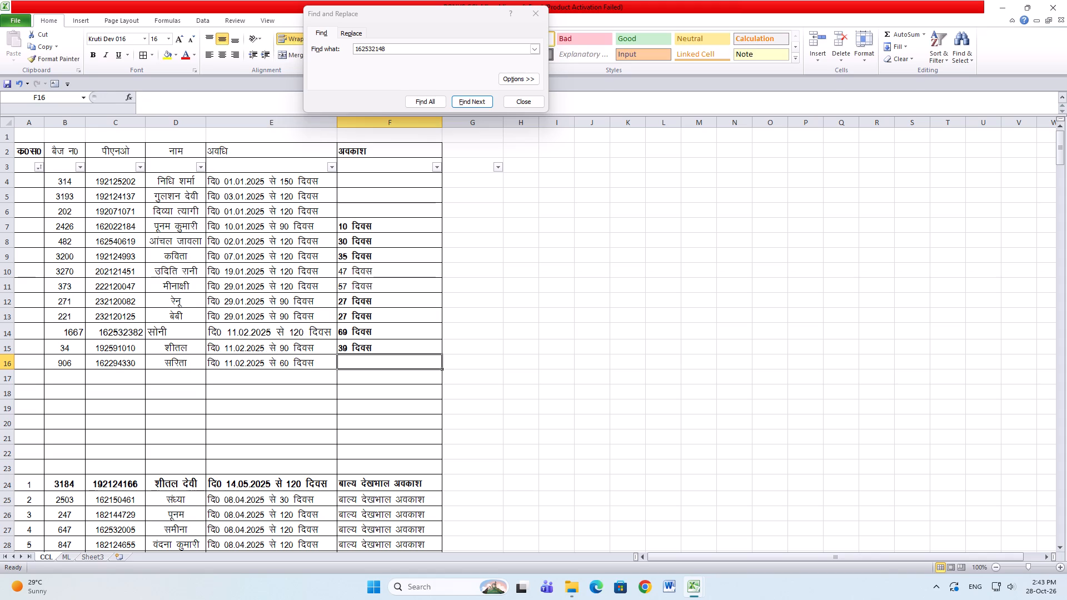
Enter 11 दिवस as the day count in F16 and save the workbook.
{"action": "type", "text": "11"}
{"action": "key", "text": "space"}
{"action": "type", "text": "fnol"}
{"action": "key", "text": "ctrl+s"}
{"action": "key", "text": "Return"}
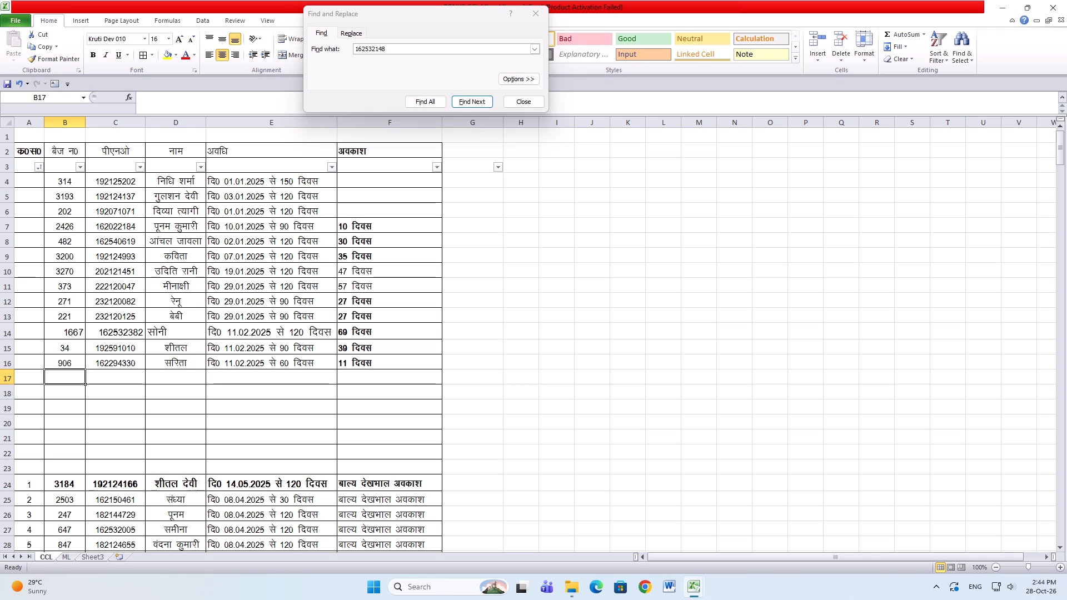
Correct the day count in F16 to 10 दिवस and save the workbook.
{"action": "double_click", "coordinate": [346, 361]}
{"action": "key", "text": "BackSpace"}
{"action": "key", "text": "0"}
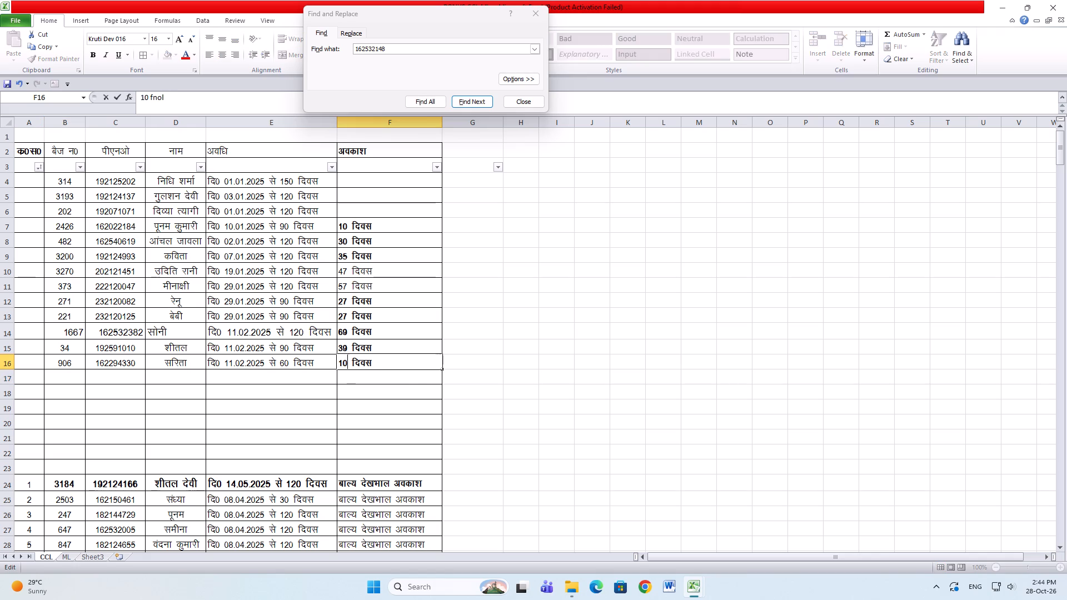
{"action": "key", "text": "Return"}
{"action": "left_click", "coordinate": [7, 82]}
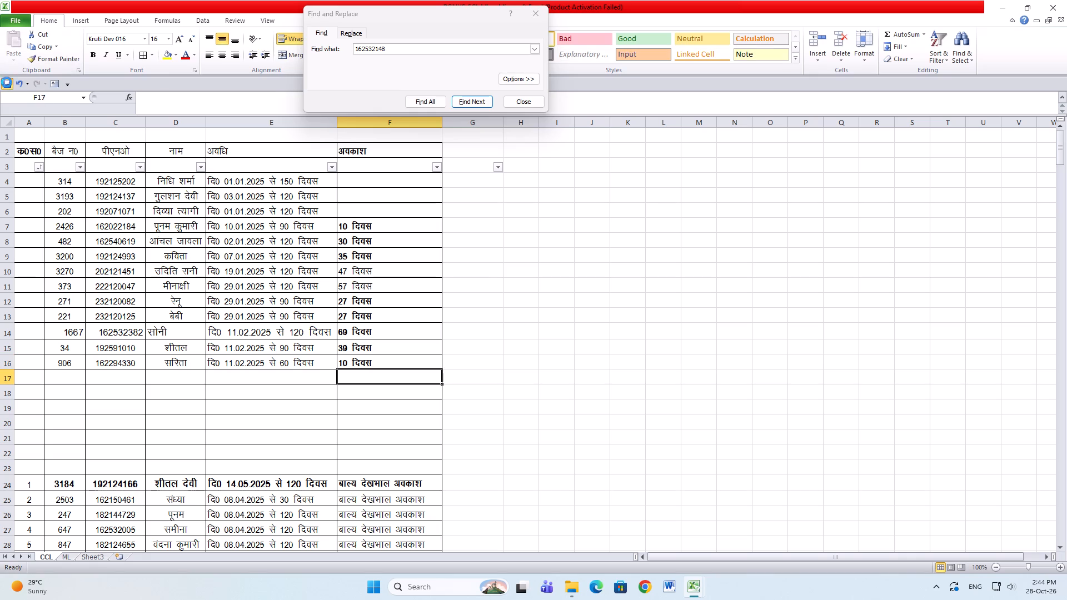
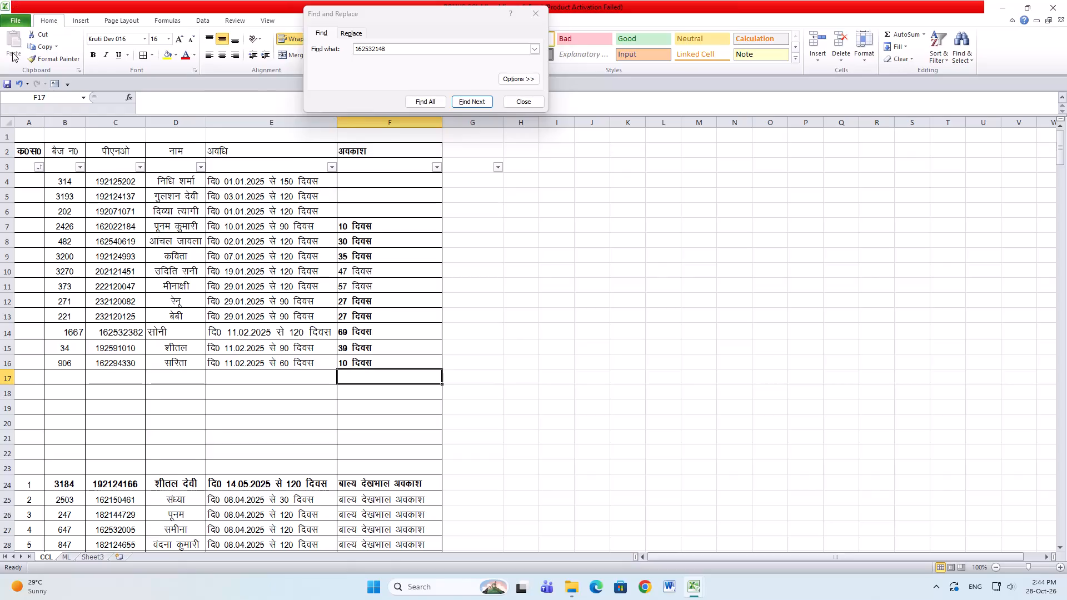
Save the workbook.
{"action": "triple_click", "coordinate": [5, 81]}
{"action": "left_click", "coordinate": [5, 81]}
Enter the badge and PNO numbers of two more employees in B17:C18 of the CCL sheet.
{"action": "left_click", "coordinate": [67, 378]}
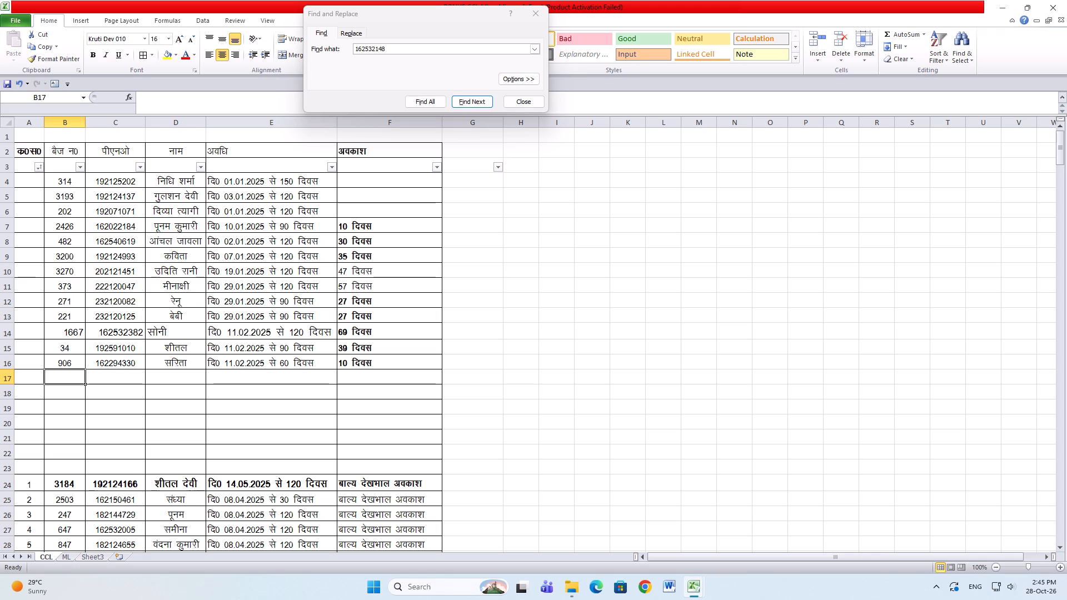
{"action": "left_click", "coordinate": [66, 370]}
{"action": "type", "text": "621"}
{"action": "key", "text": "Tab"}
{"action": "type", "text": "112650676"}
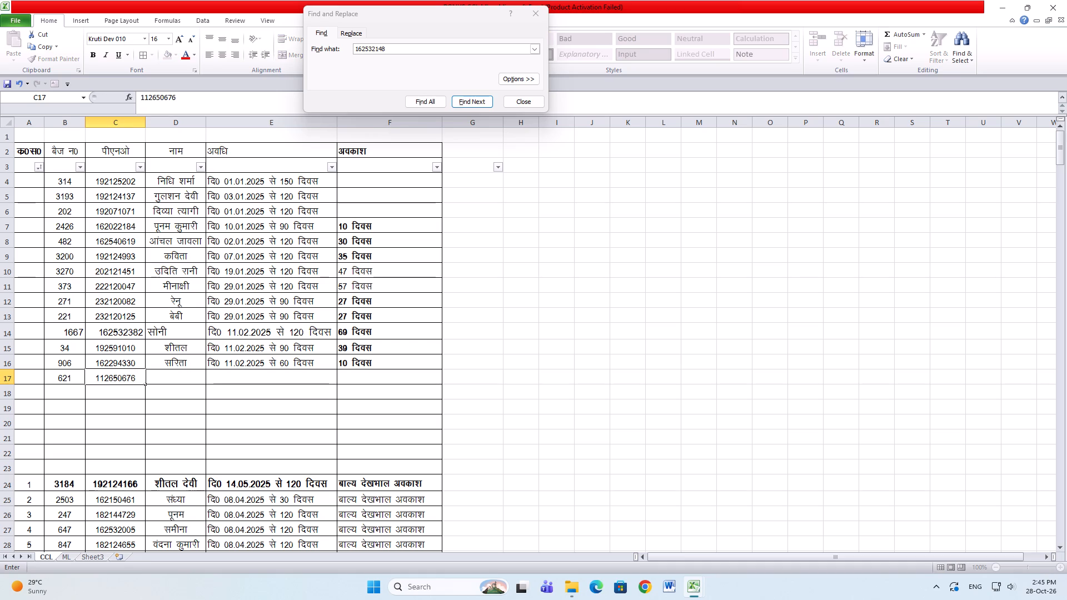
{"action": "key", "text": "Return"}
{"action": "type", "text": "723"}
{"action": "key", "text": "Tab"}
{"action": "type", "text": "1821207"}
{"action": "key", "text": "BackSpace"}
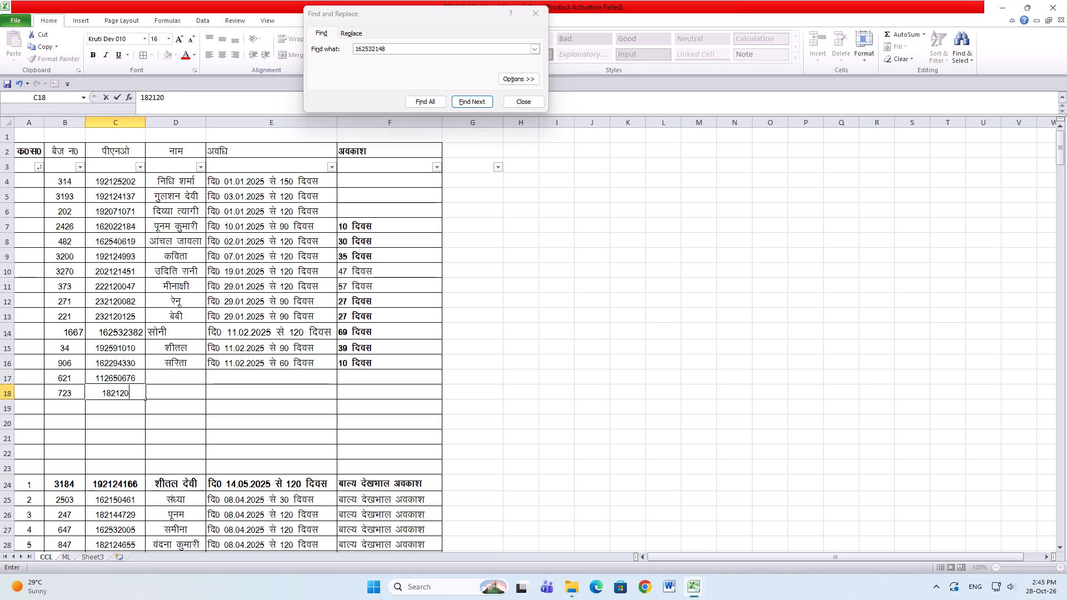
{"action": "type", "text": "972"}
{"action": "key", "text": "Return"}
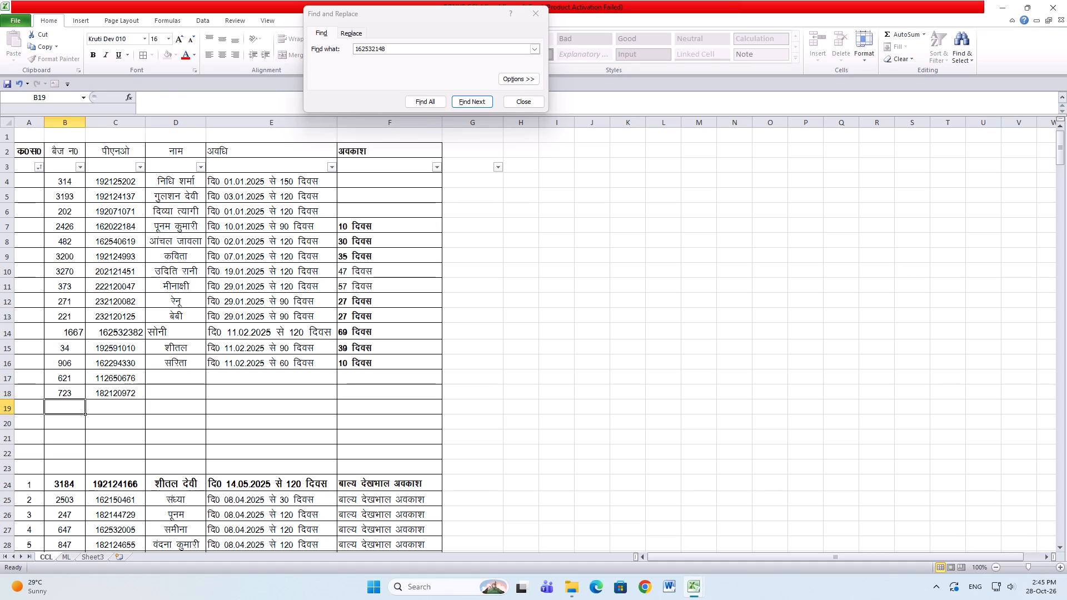
Enter a third employee's badge number and PNO number in B19:C19.
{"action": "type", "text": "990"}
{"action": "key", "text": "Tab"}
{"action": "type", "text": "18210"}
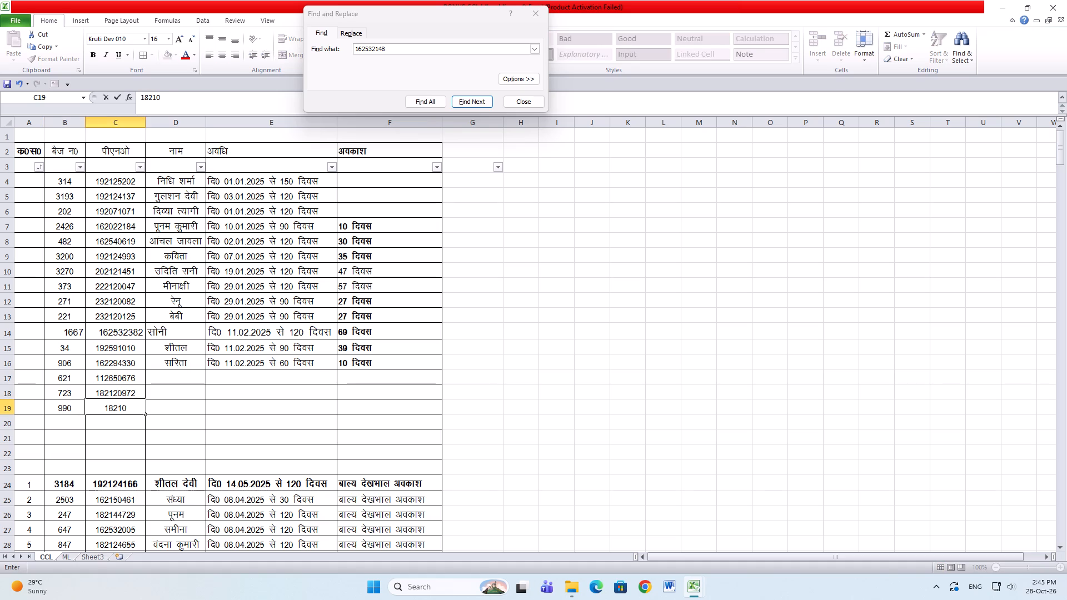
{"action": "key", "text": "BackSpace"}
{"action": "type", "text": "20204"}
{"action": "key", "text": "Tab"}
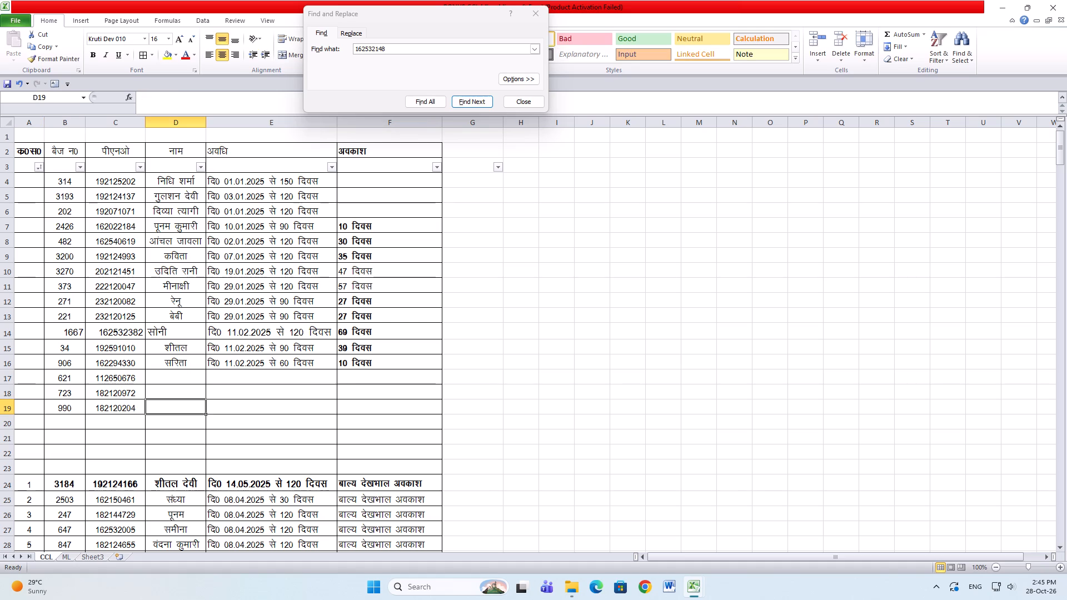
Enter the Hindi names of the three new employees in D17:D19.
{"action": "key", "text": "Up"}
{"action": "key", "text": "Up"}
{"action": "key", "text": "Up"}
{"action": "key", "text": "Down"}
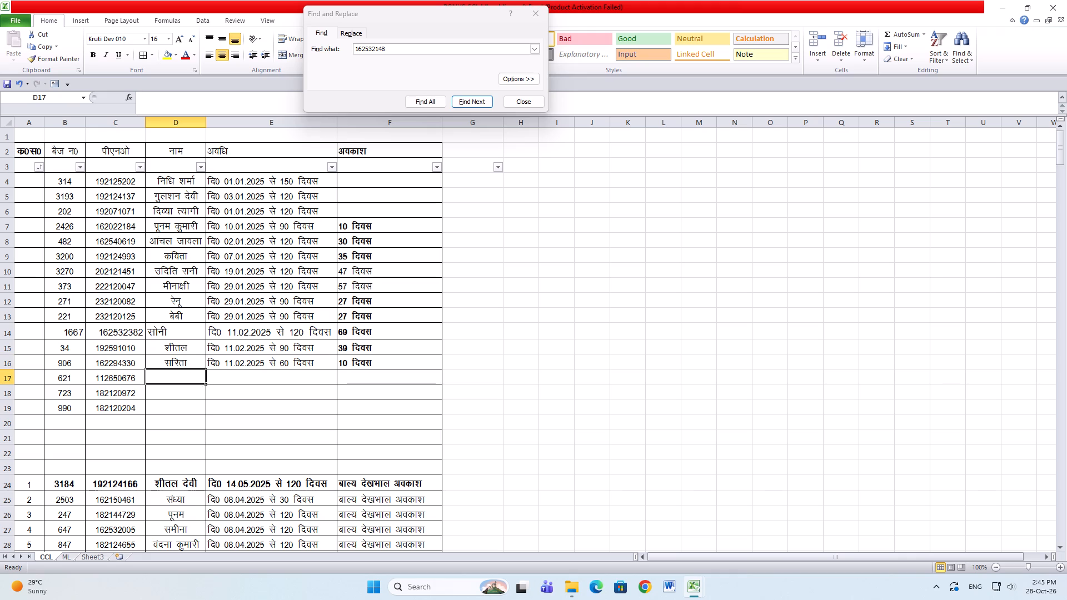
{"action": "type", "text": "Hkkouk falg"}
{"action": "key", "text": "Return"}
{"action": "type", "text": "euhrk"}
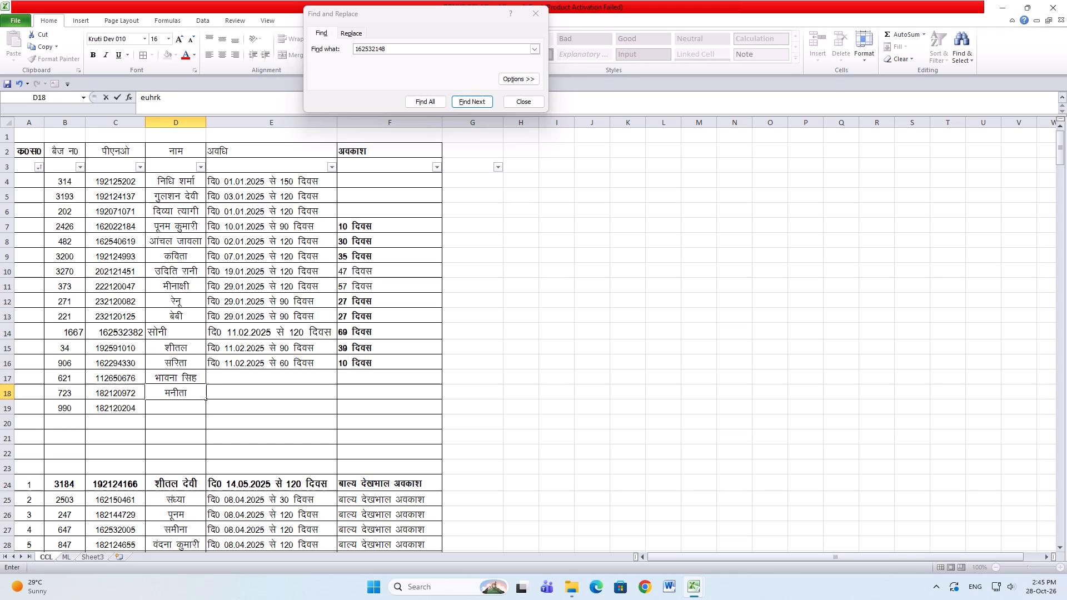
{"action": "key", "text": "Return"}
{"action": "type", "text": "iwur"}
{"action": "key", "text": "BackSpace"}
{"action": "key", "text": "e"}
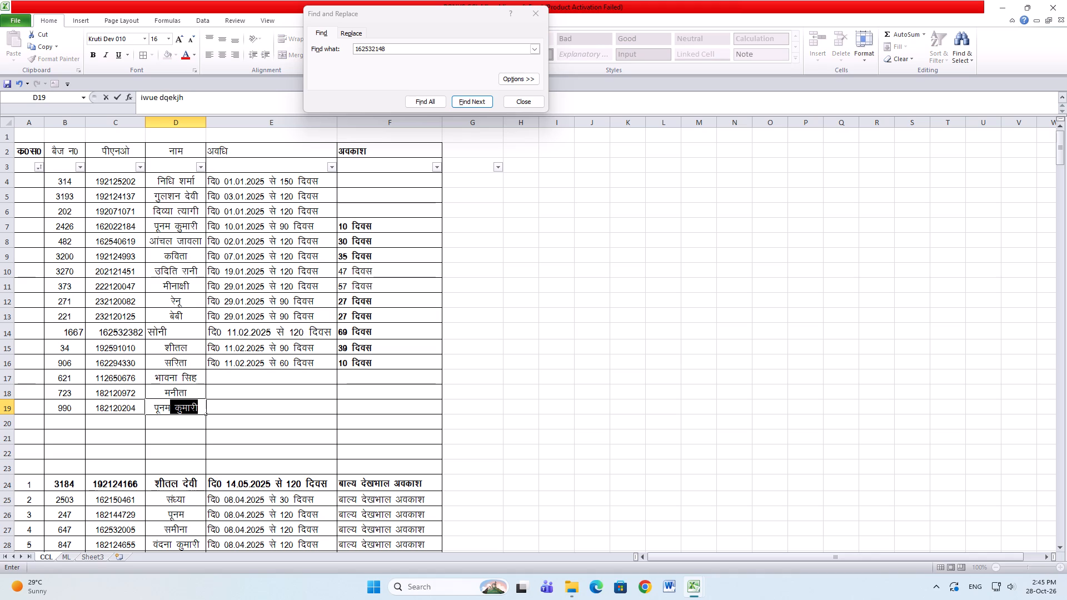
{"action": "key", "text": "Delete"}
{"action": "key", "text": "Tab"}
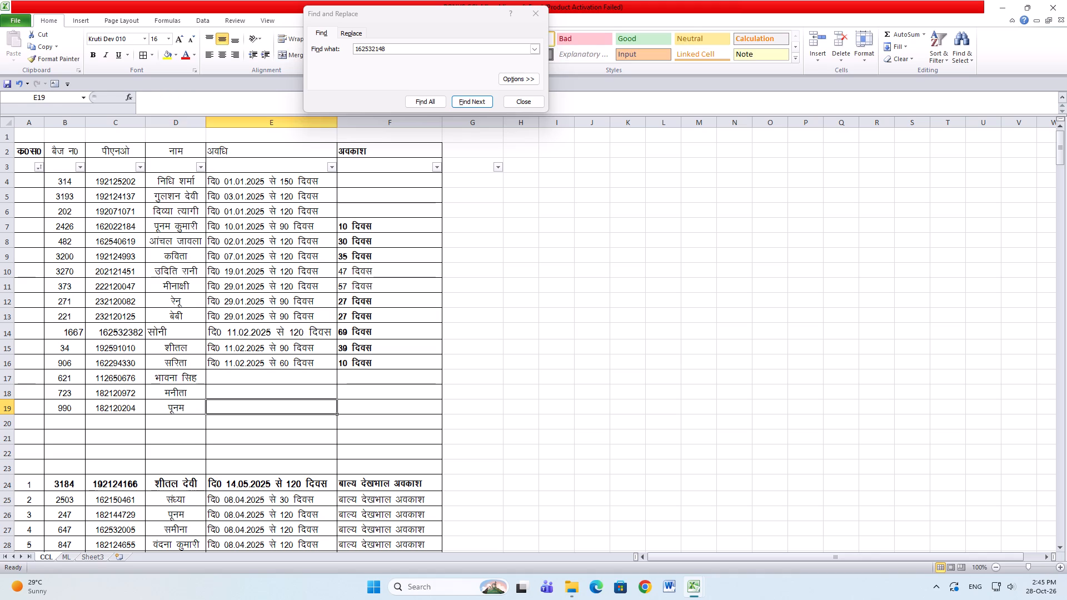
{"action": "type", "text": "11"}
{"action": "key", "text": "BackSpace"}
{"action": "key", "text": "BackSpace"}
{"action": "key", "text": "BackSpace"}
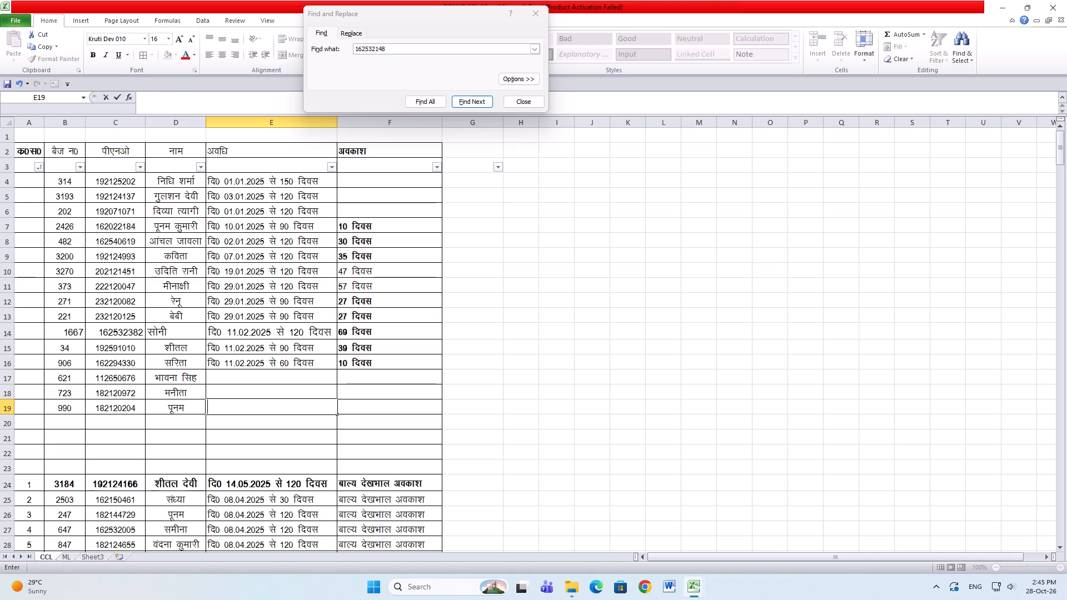
Enter the period दि0 11.02.2025 से 90 दिवस in E17 and fill it down to E18.
{"action": "left_click", "coordinate": [235, 374]}
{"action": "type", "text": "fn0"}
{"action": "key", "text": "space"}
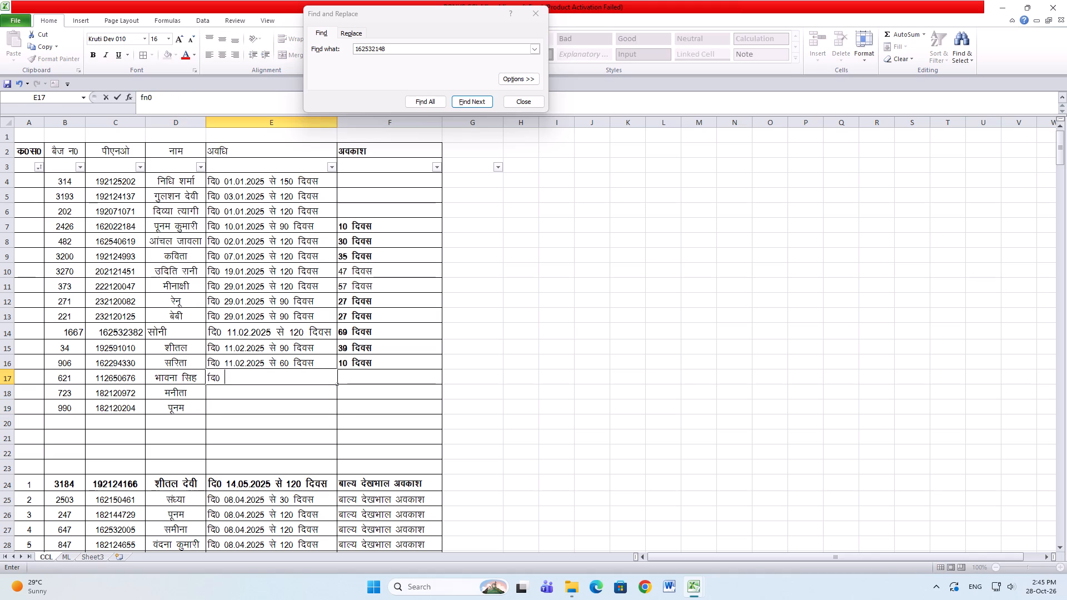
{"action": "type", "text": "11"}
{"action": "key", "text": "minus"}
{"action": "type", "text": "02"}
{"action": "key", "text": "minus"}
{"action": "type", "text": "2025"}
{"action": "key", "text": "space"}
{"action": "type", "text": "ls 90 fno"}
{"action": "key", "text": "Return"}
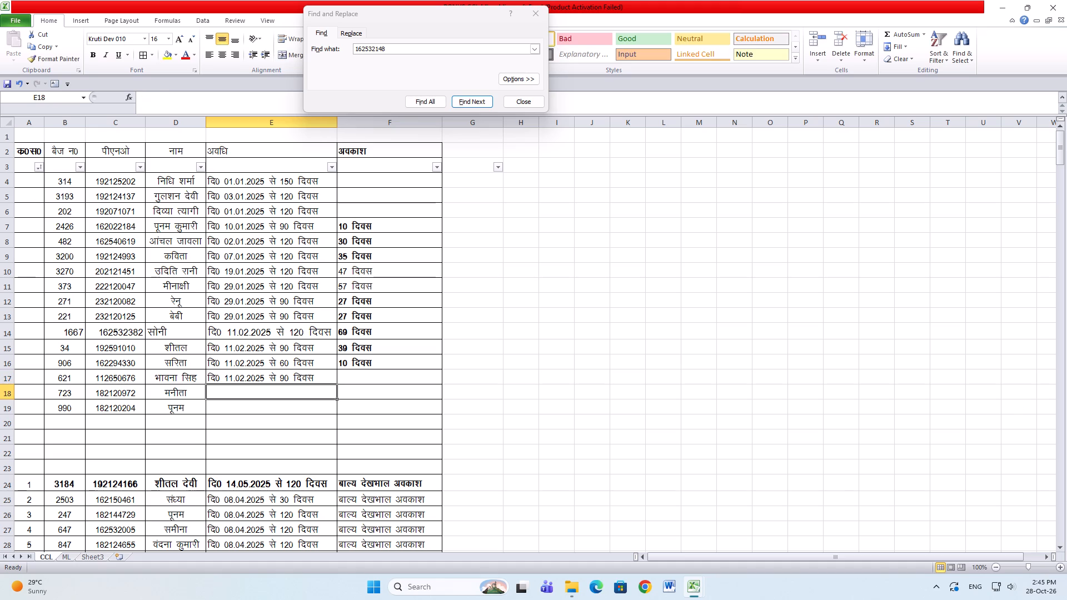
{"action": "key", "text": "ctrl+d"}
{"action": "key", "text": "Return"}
Enter the period दि0 06.02.2025 से 90 दिवस in E19 and save the workbook.
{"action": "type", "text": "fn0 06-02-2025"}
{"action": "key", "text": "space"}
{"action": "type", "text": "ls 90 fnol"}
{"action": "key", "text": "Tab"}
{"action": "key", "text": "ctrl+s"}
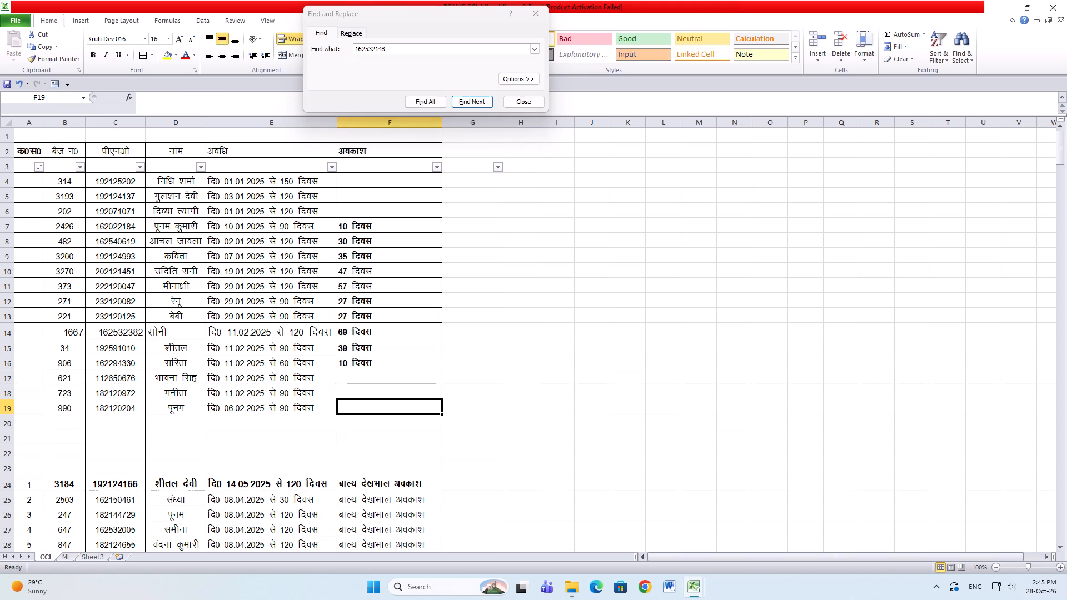
Enter 39 दिवस as the day count in both F17 and F18.
{"action": "left_click", "coordinate": [350, 376]}
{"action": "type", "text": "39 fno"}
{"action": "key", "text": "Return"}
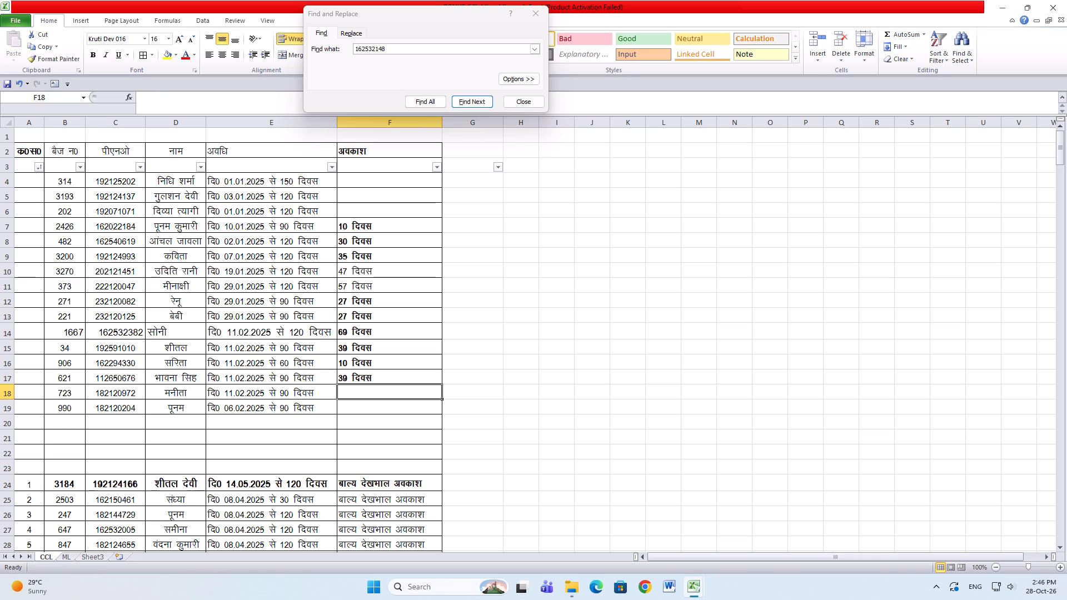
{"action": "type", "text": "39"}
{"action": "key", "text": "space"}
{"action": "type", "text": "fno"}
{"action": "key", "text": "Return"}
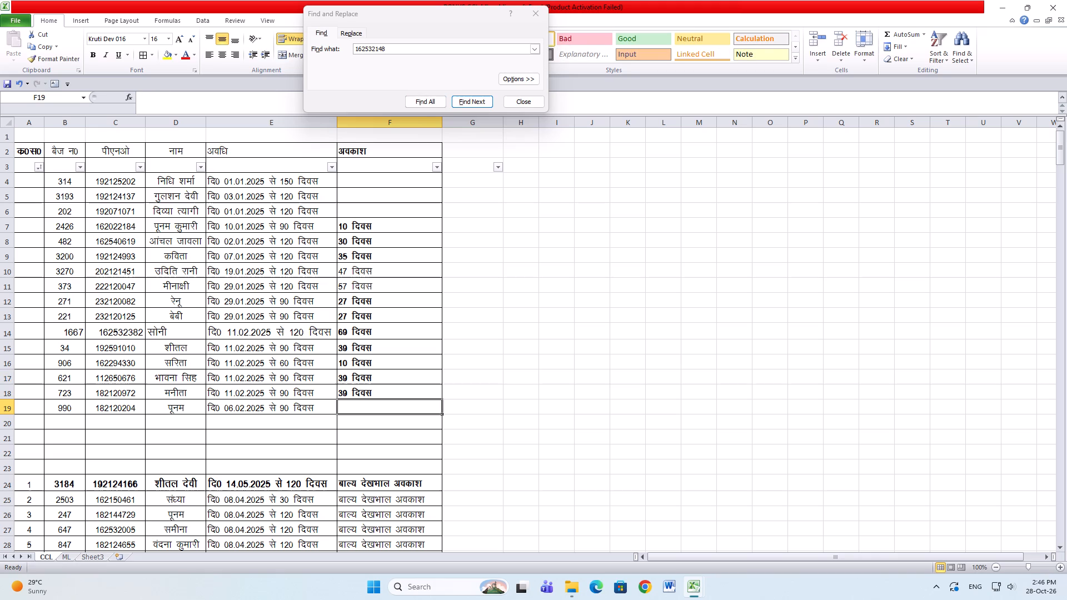
Switch to the period calculation workbook and set the FROM date in A3 to 06-02-2025.
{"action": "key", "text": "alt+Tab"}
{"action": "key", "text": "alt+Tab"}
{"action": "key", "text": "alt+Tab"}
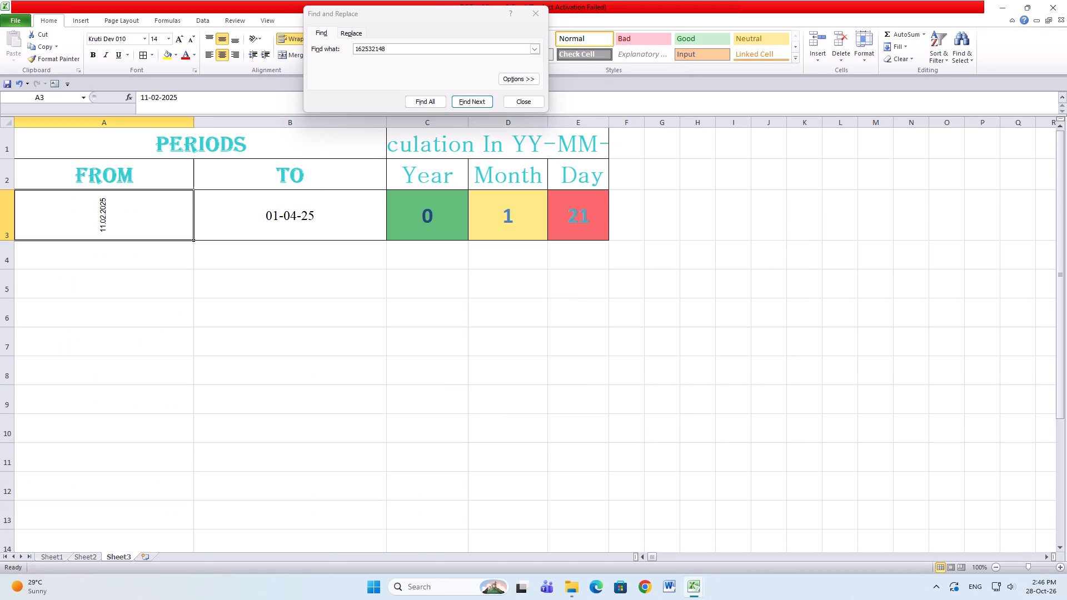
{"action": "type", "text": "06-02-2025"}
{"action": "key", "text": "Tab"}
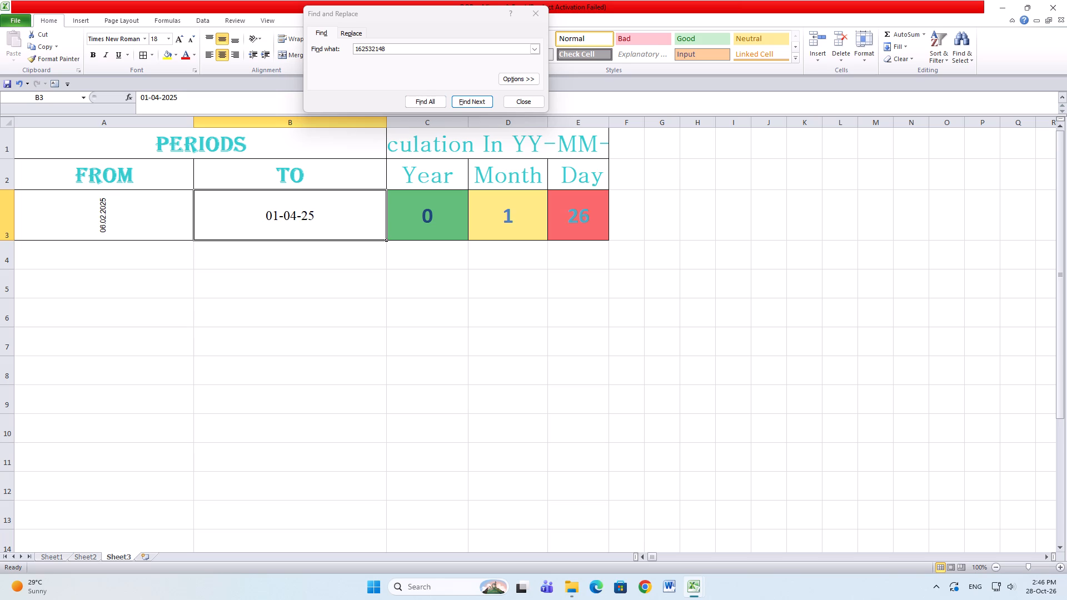
Return to the CCL sheet, enter 34 दिवस as the day count in F19 and save the workbook.
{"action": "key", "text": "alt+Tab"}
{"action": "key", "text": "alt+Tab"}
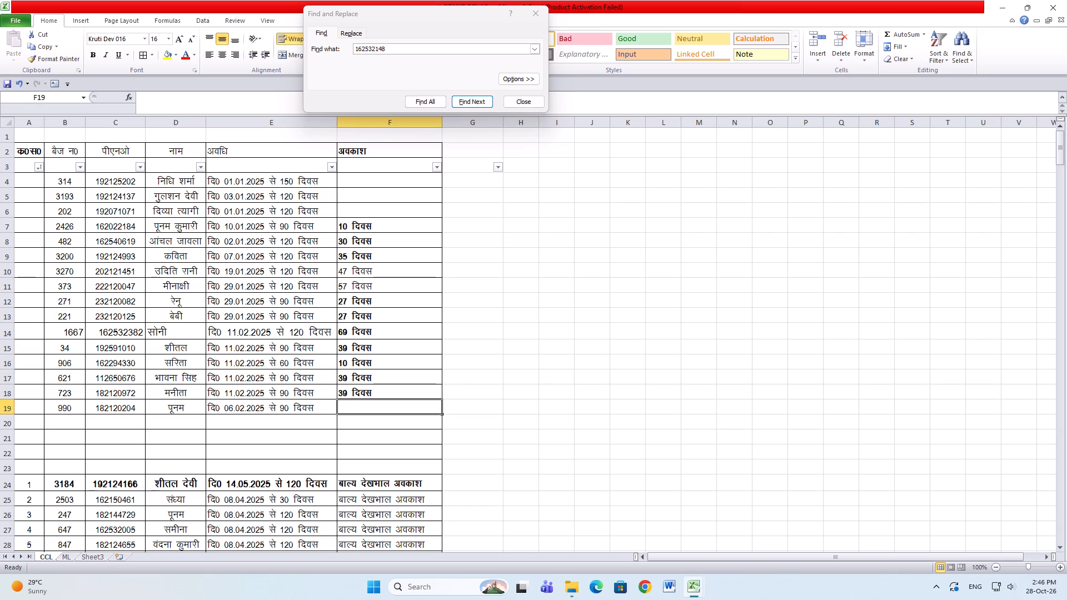
{"action": "left_click", "coordinate": [347, 409]}
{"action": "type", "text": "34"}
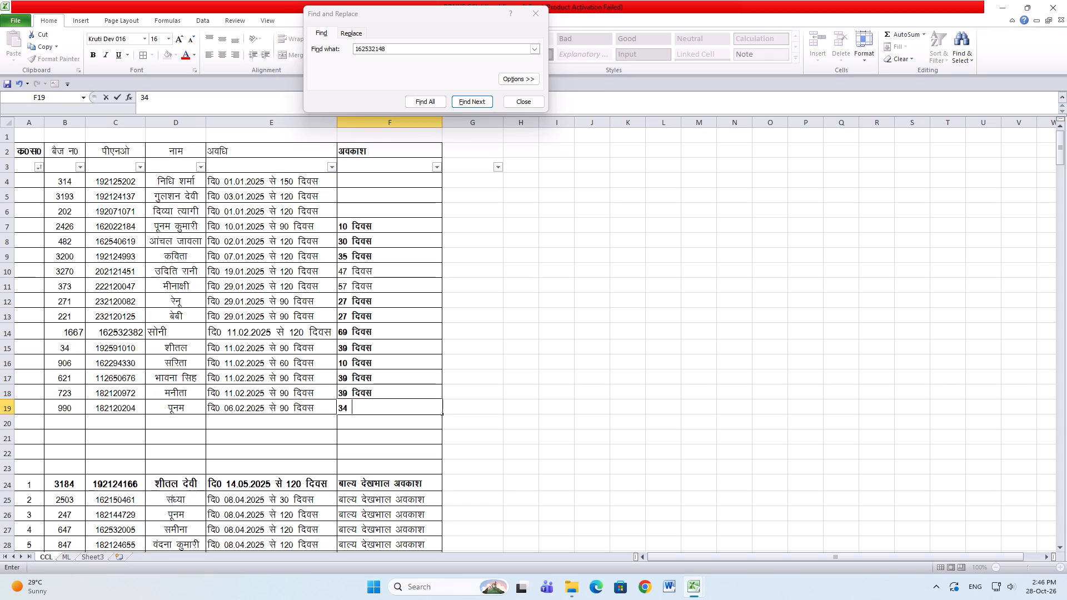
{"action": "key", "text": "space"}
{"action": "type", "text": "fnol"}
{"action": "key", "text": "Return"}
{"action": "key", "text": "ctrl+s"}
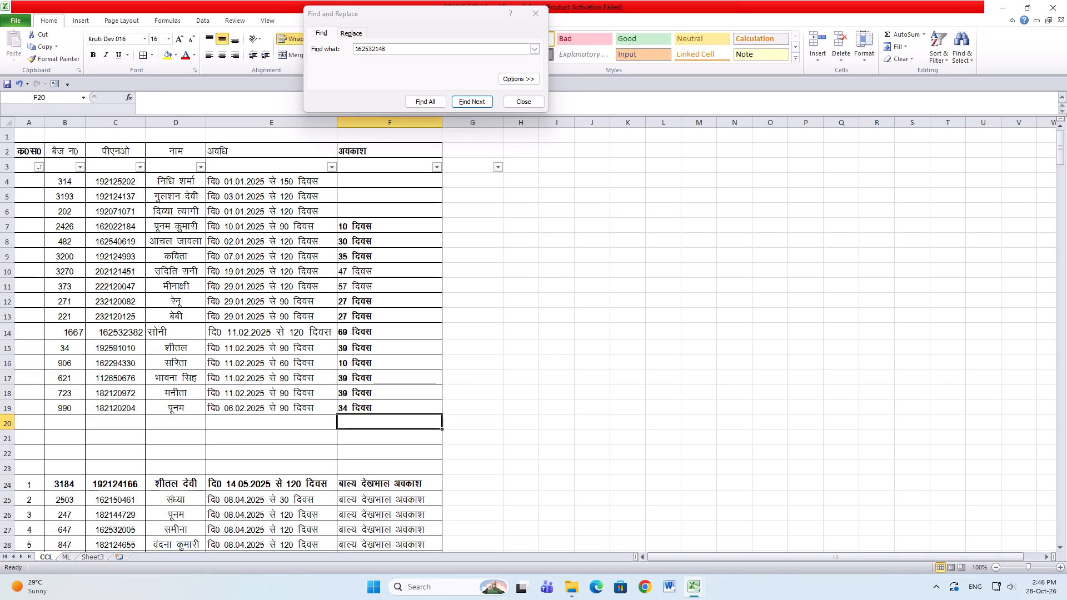
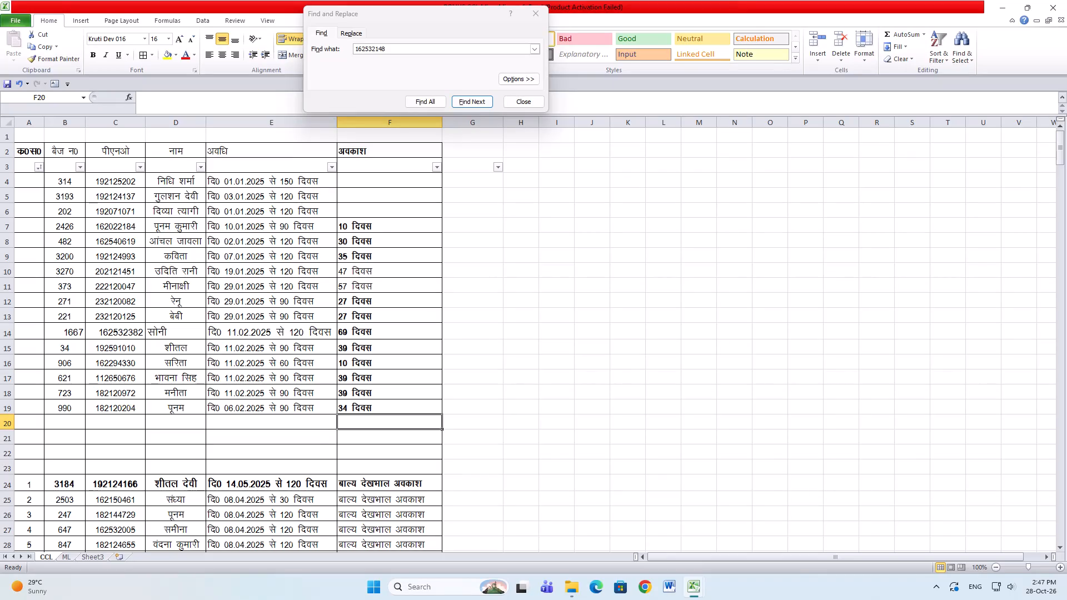
Insert nine blank rows at row 21 of the CCL sheet and save the workbook.
{"action": "left_click", "coordinate": [0, 434]}
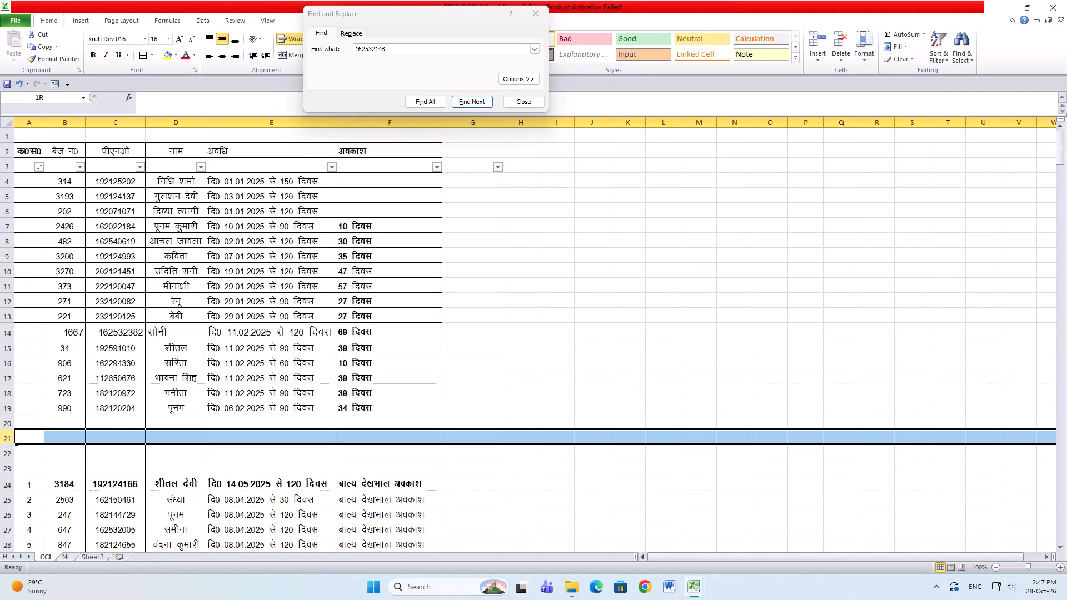
{"action": "key", "text": "ctrl+plus"}
{"action": "key", "text": "ctrl+plus"}
{"action": "key", "text": "ctrl+plus"}
{"action": "key", "text": "ctrl+plus"}
{"action": "key", "text": "ctrl+plus"}
{"action": "key", "text": "ctrl+plus"}
{"action": "key", "text": "ctrl+plus"}
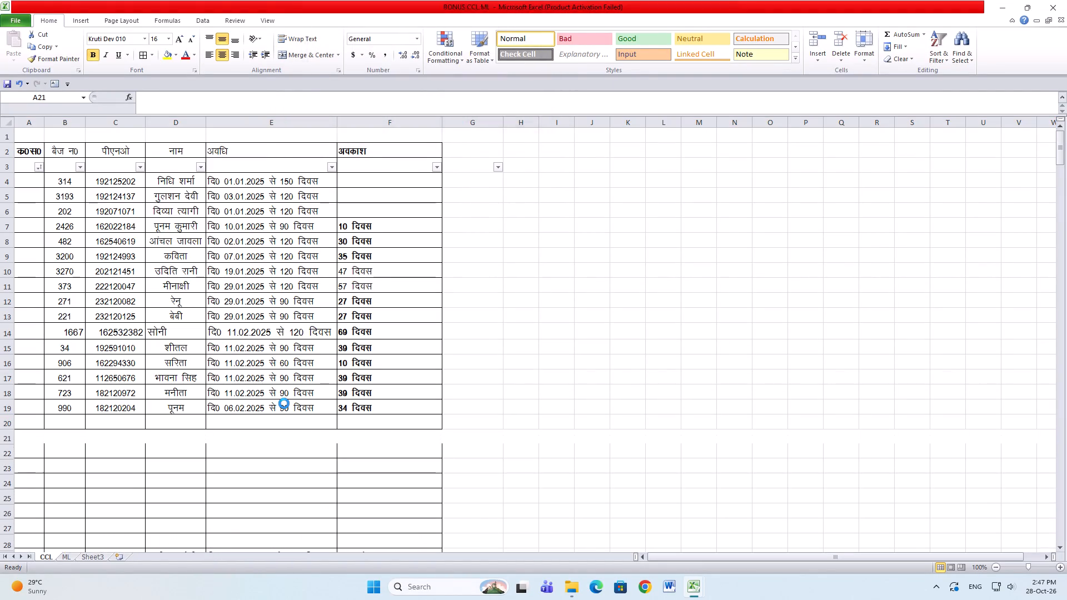
{"action": "key", "text": "ctrl+plus"}
{"action": "key", "text": "ctrl+plus"}
{"action": "left_click", "coordinate": [435, 387]}
{"action": "scroll", "coordinate": [438, 385], "scroll_direction": "down", "scroll_amount": 3}
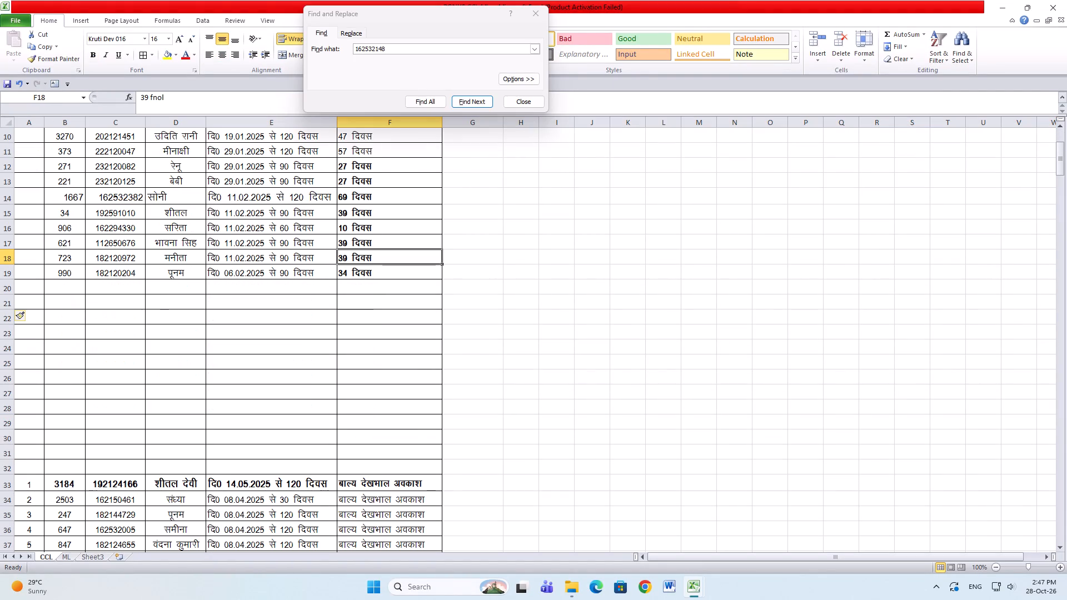
{"action": "key", "text": "ctrl+s"}
{"action": "key", "text": "ctrl+s"}
{"action": "key", "text": "ctrl+s"}
{"action": "key", "text": "ctrl+s"}
{"action": "key", "text": "ctrl+s"}
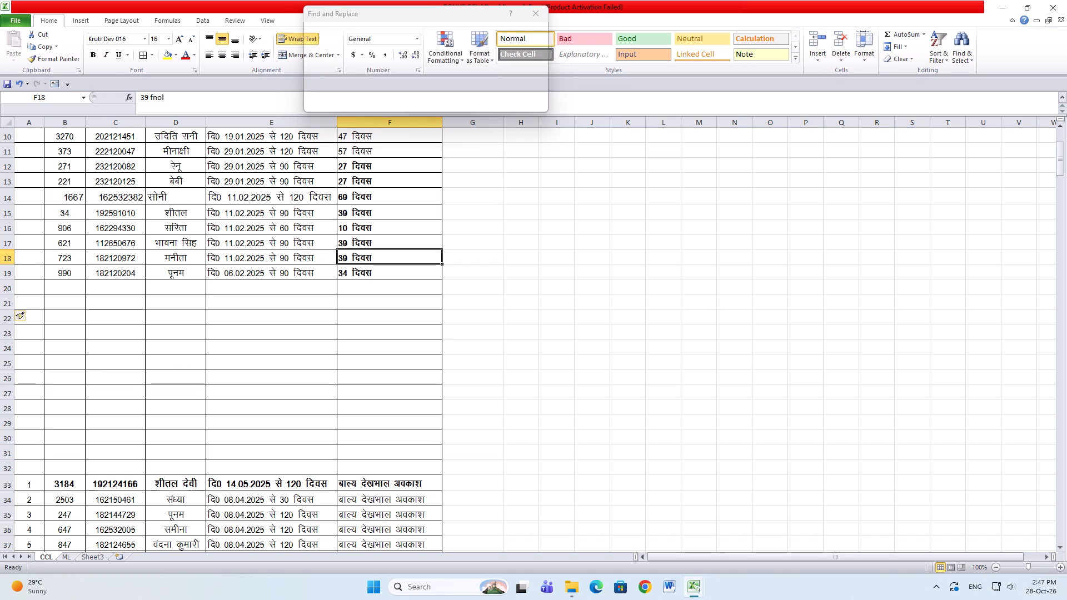
{"action": "key", "text": "ctrl+s"}
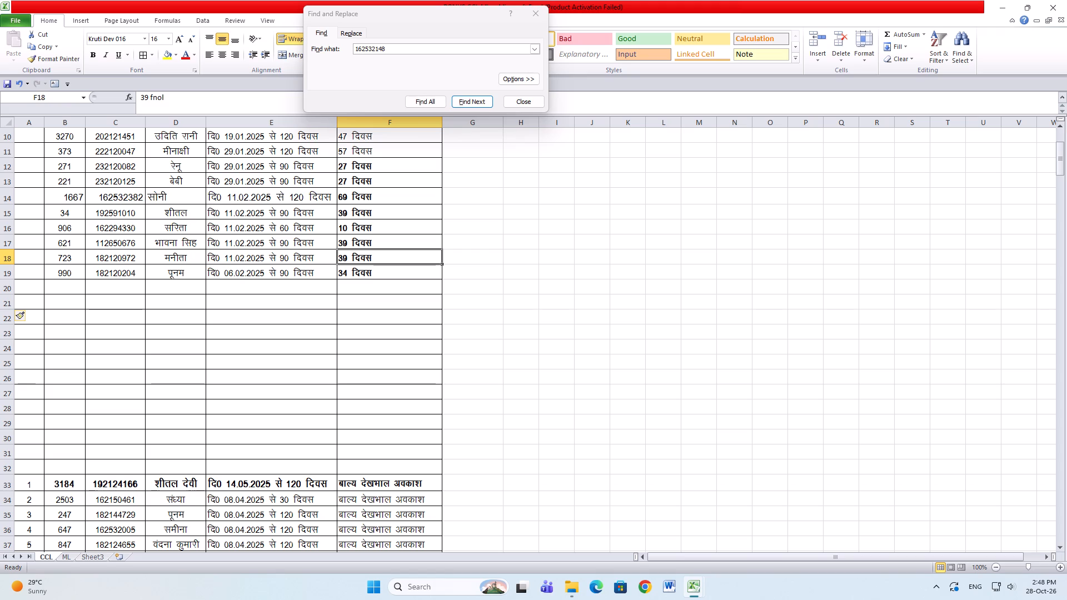
{"action": "key", "text": "ctrl+s"}
{"action": "key", "text": "ctrl+s"}
{"action": "left_click", "coordinate": [61, 283]}
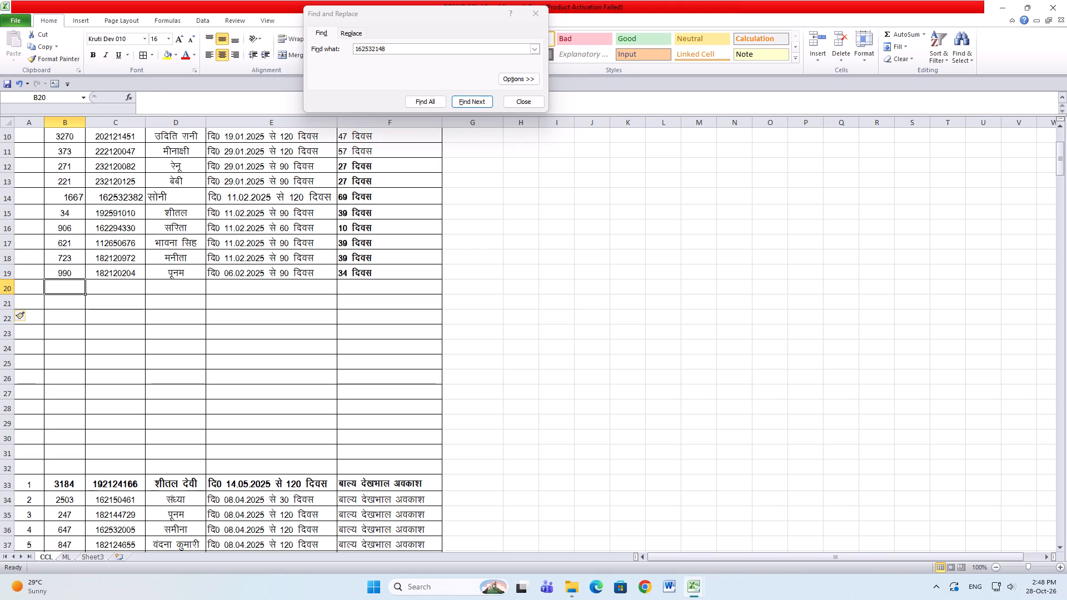
{"action": "key", "text": "ctrl+s"}
{"action": "key", "text": "ctrl+s"}
In row 19 of the ML sheet, enter the employee's badge number in B19 and PNO in C19.
{"action": "left_click", "coordinate": [62, 561]}
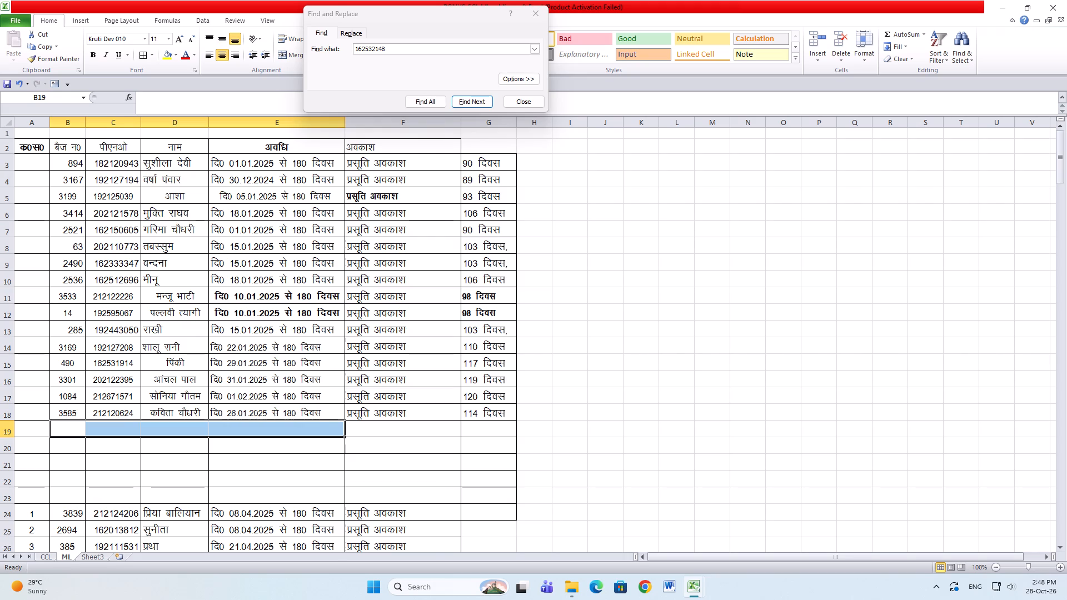
{"action": "left_click", "coordinate": [50, 433]}
{"action": "left_click", "coordinate": [57, 431]}
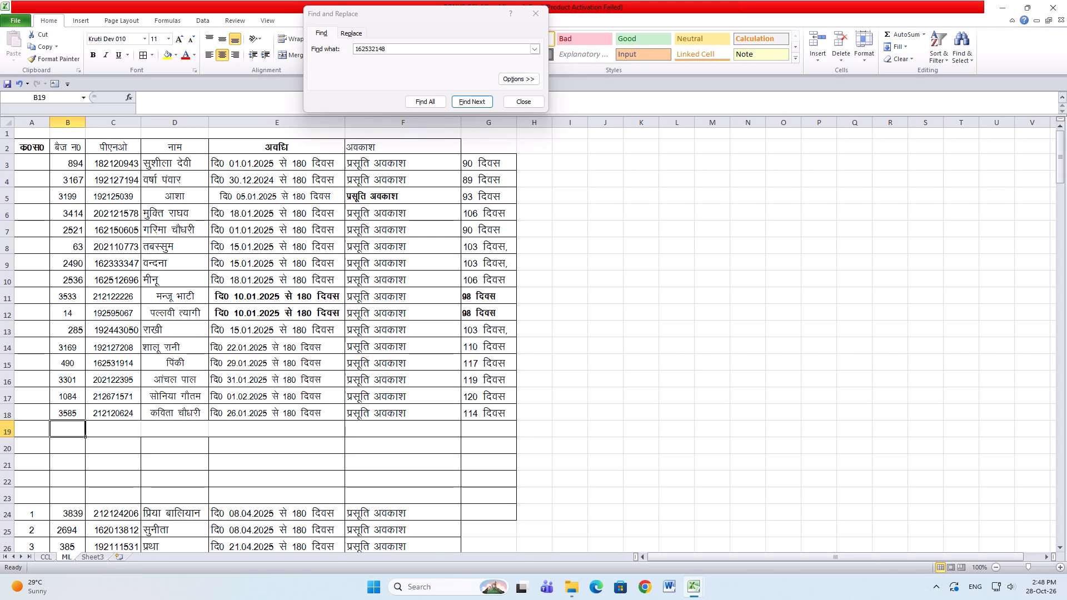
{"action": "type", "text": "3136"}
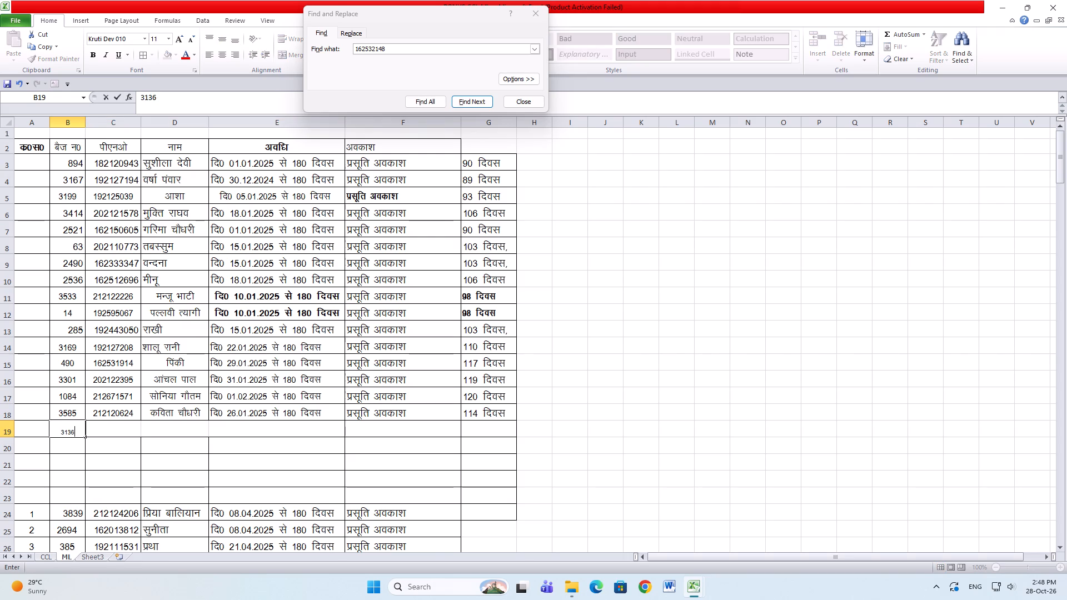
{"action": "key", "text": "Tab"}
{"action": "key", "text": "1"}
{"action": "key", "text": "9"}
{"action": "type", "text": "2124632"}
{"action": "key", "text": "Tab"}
Copy the formatting of C9:D13 onto A18:G23 in the ML sheet and save the workbook.
{"action": "left_click_drag", "start_coordinate": [127, 256], "coordinate": [185, 325]}
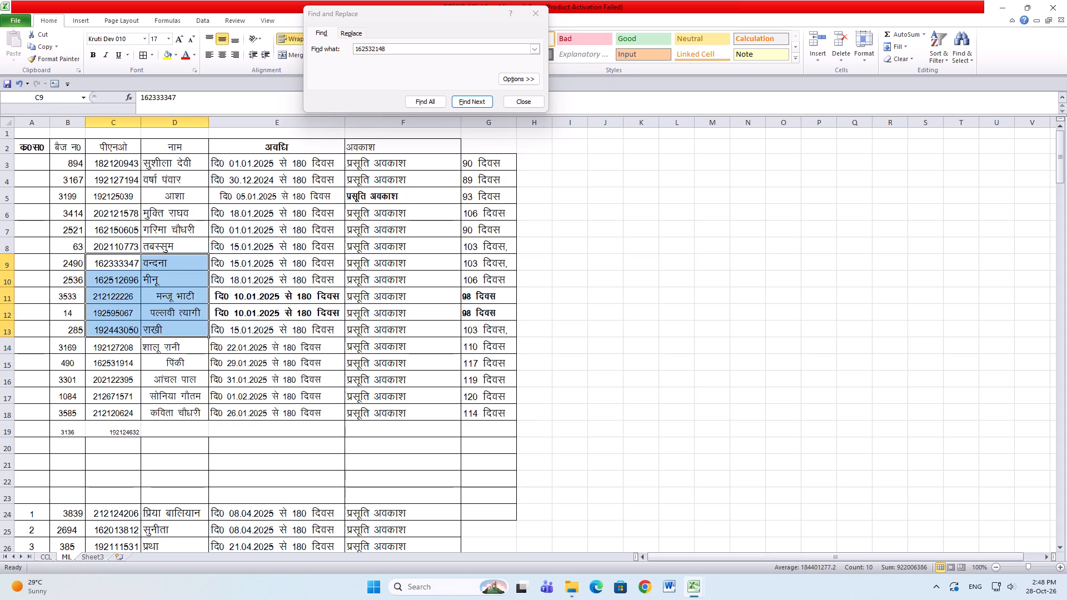
{"action": "triple_click", "coordinate": [51, 62]}
{"action": "left_click", "coordinate": [51, 62]}
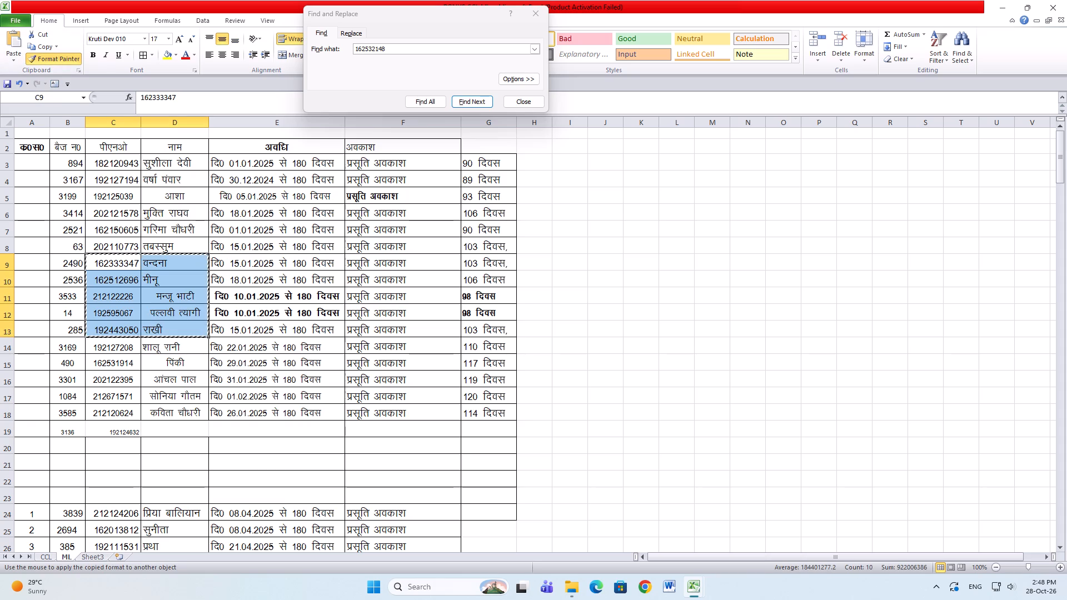
{"action": "left_click_drag", "start_coordinate": [30, 413], "coordinate": [473, 500]}
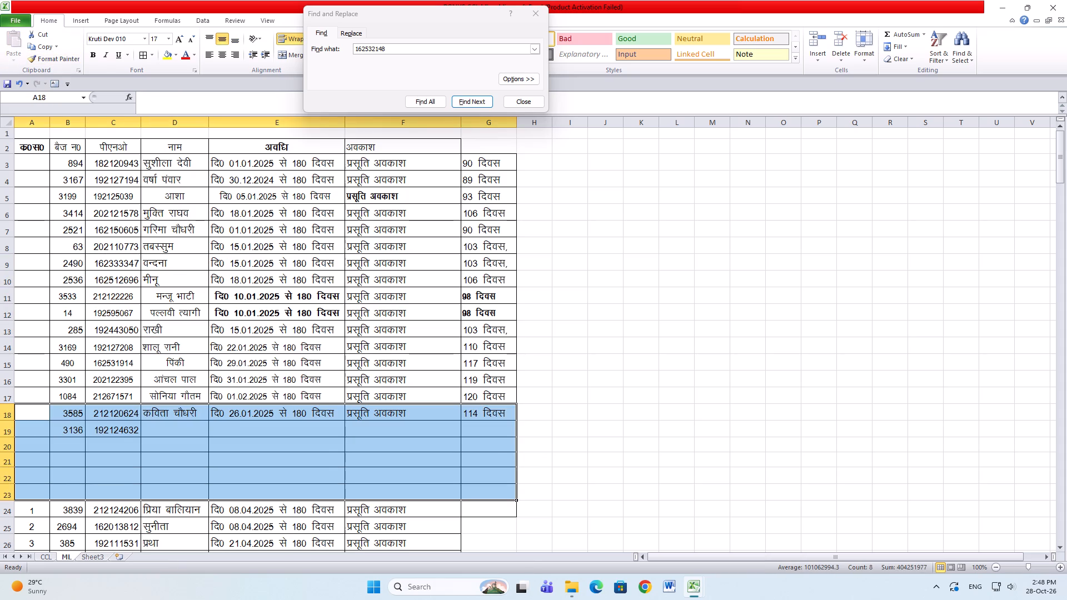
{"action": "left_click", "coordinate": [319, 459]}
{"action": "key", "text": "ctrl+s"}
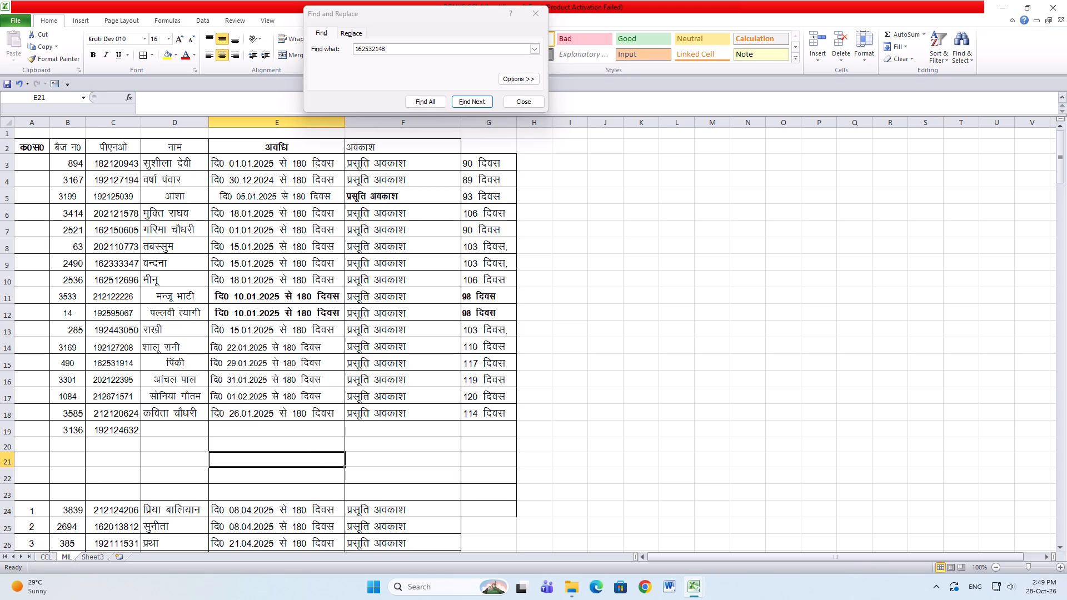
Open the 2016 BATCH 1ST ACP workbook and search its 08-10-2026 sheet for an employee's PNO.
{"action": "left_click", "coordinate": [999, 2]}
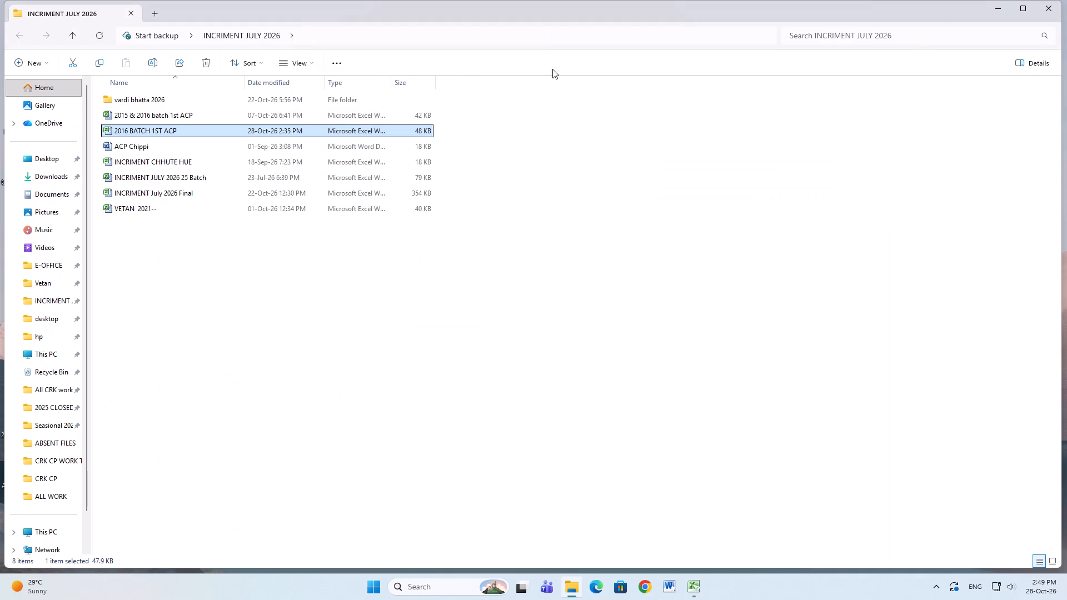
{"action": "double_click", "coordinate": [170, 131]}
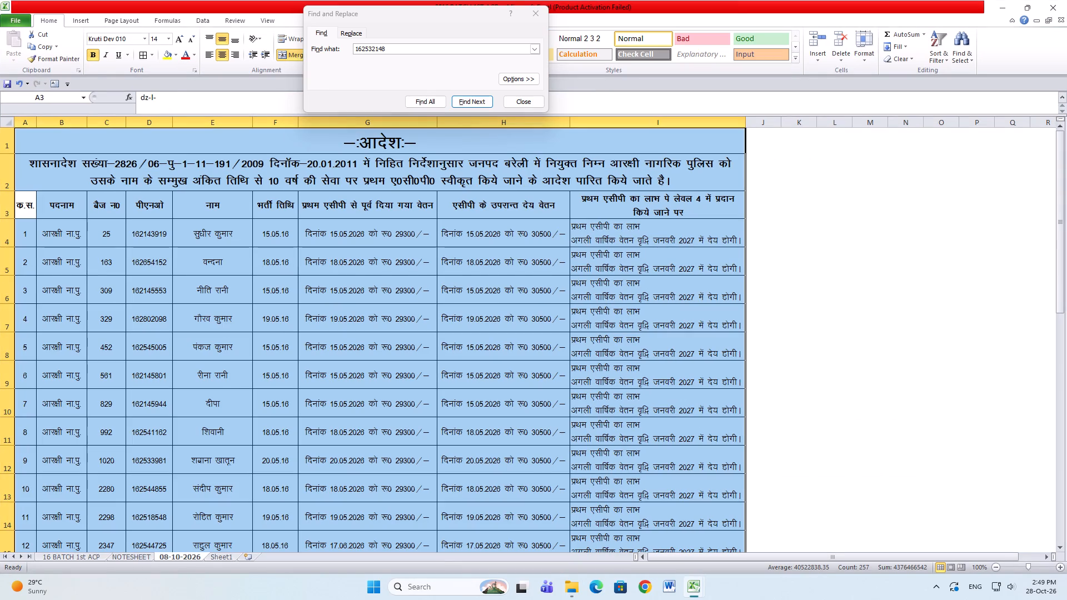
{"action": "left_click", "coordinate": [297, 267]}
{"action": "double_click", "coordinate": [368, 49]}
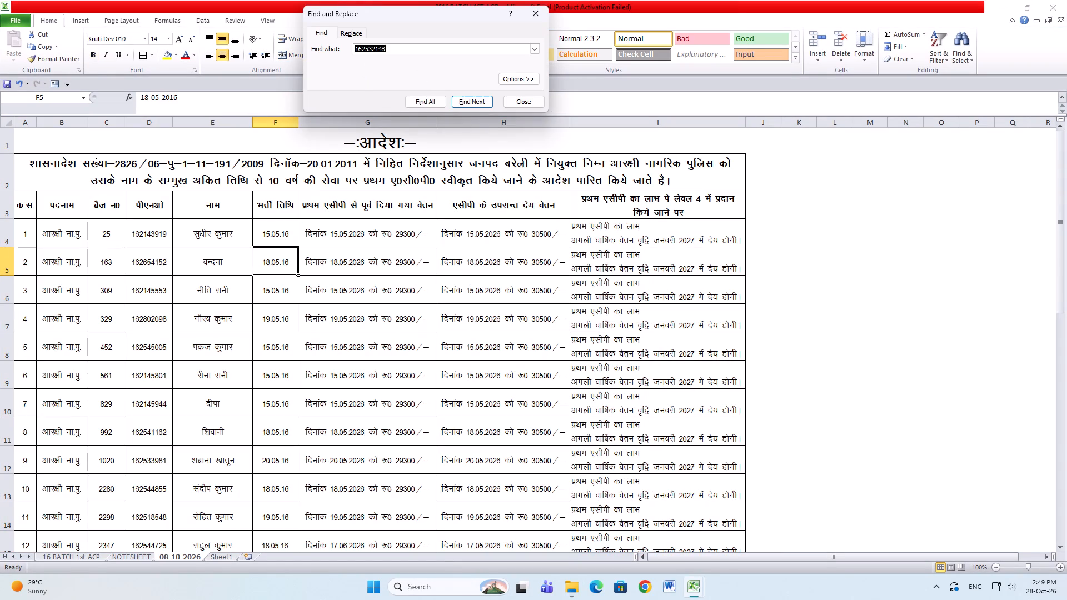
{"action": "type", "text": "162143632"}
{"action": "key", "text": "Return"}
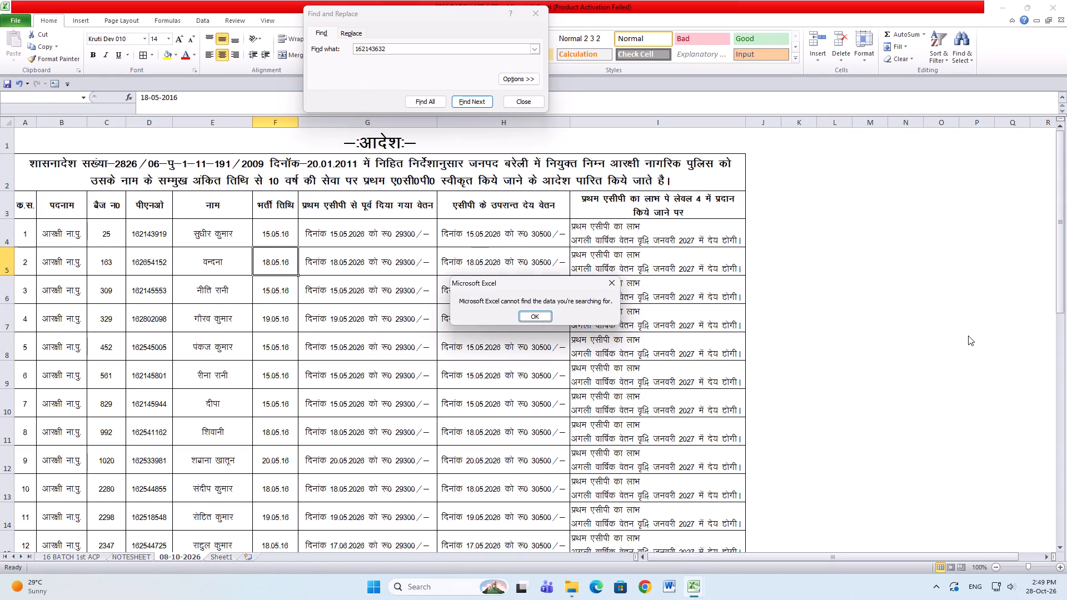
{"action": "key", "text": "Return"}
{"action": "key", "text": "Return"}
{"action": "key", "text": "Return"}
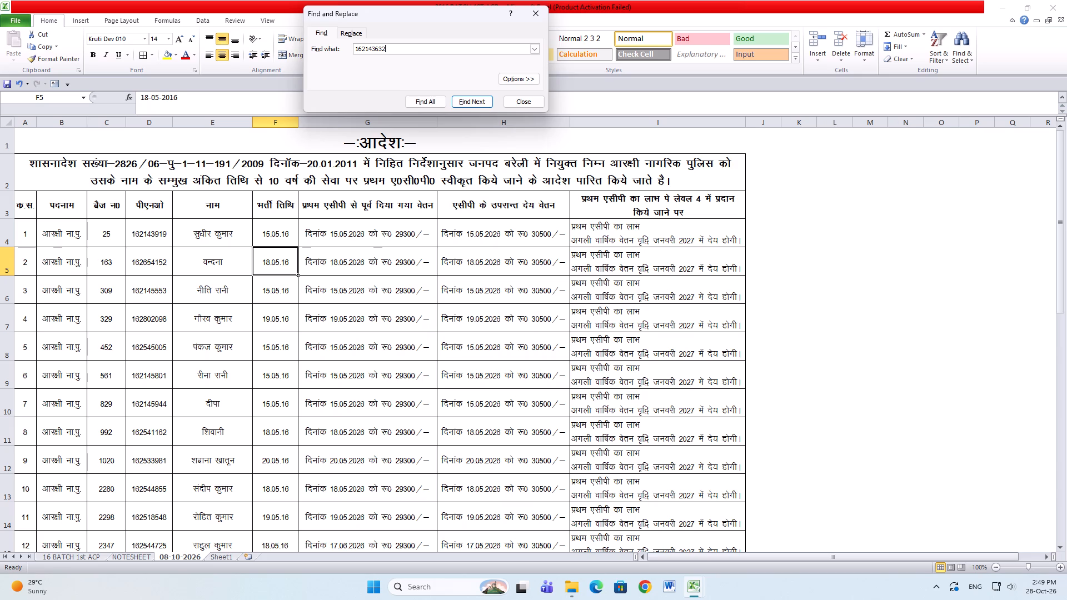
Widen the search scope to the entire workbook and search for the same PNO.
{"action": "left_click", "coordinate": [526, 76]}
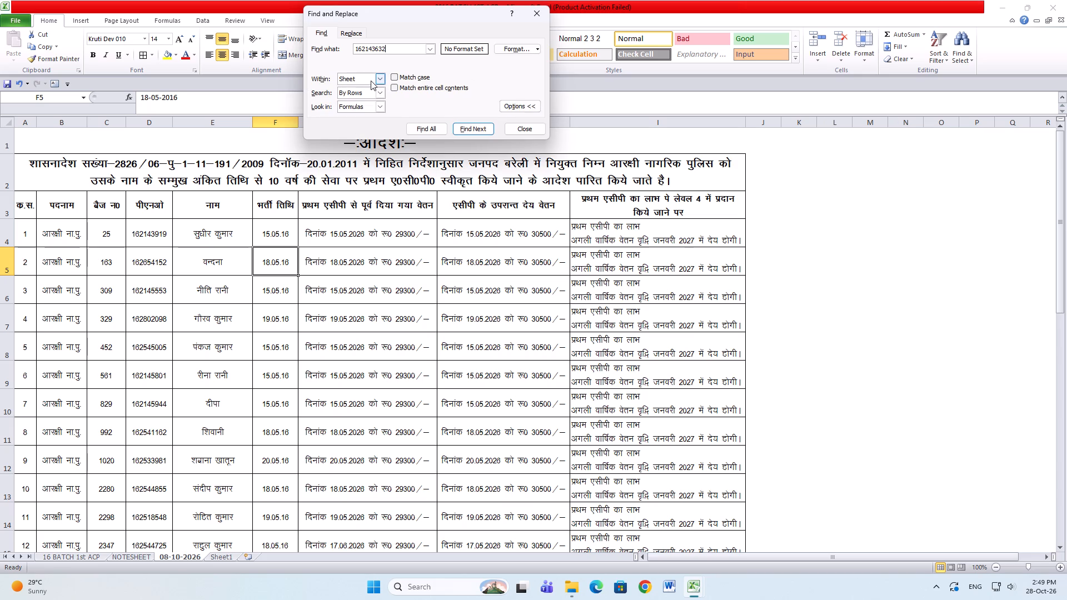
{"action": "left_click", "coordinate": [370, 79]}
{"action": "left_click", "coordinate": [364, 93]}
{"action": "left_click", "coordinate": [472, 127]}
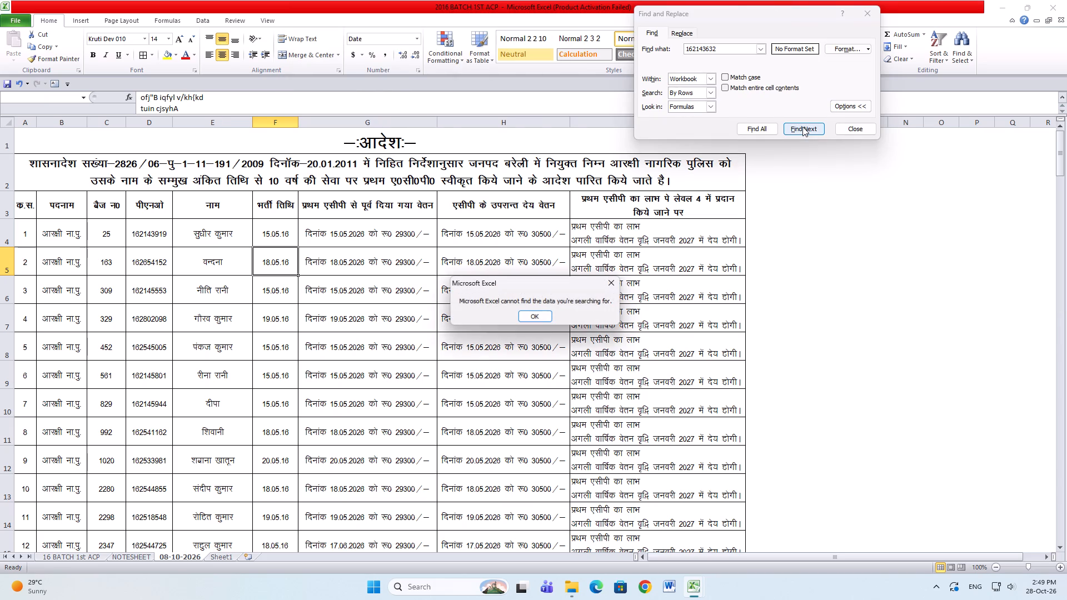
{"action": "left_click", "coordinate": [536, 314]}
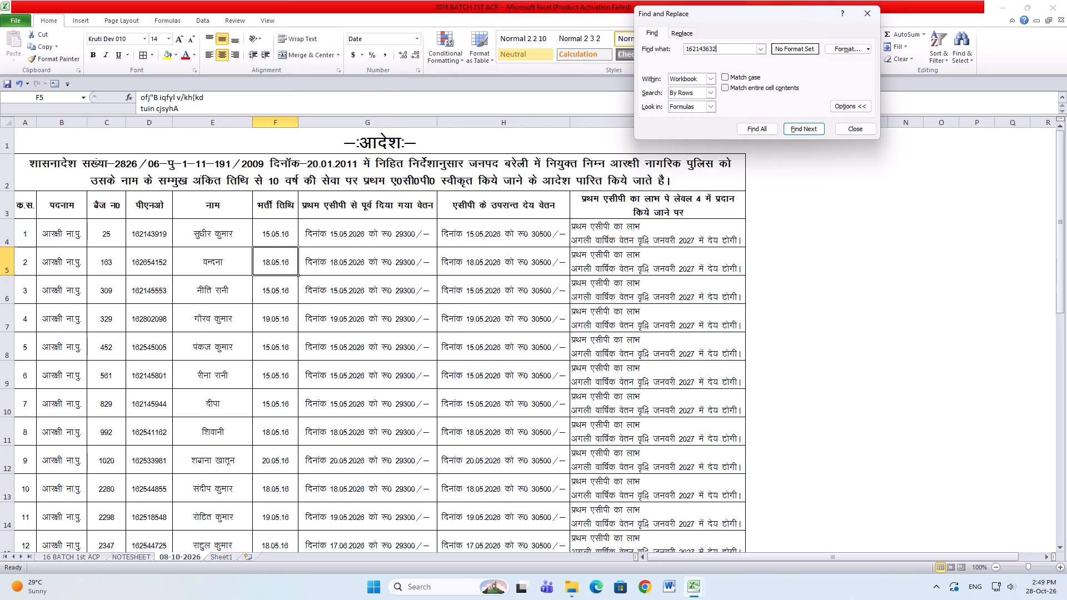
{"action": "left_click", "coordinate": [616, 265]}
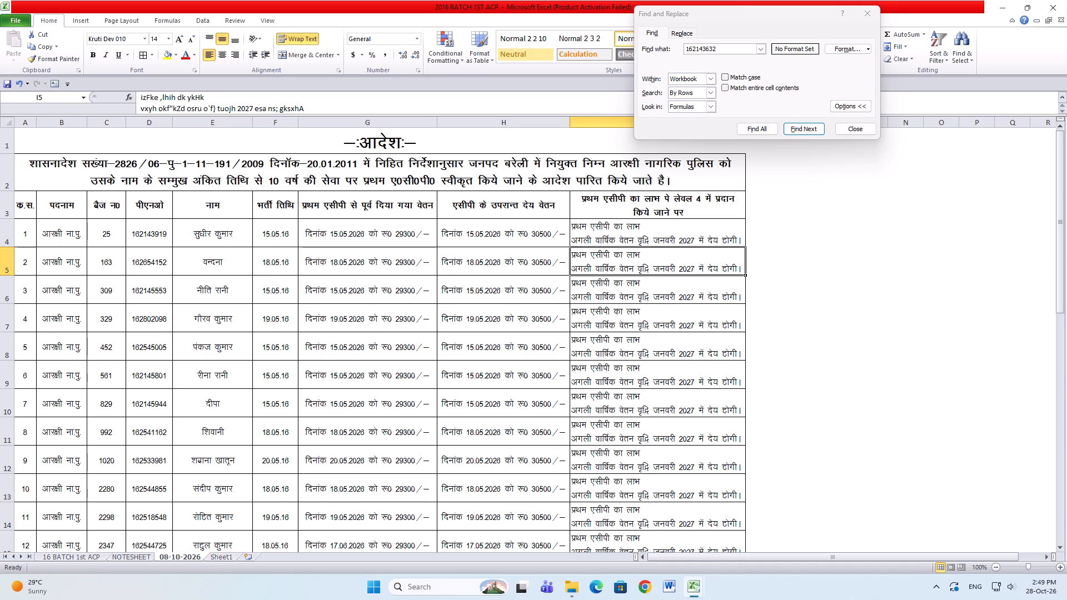
{"action": "left_click", "coordinate": [155, 440]}
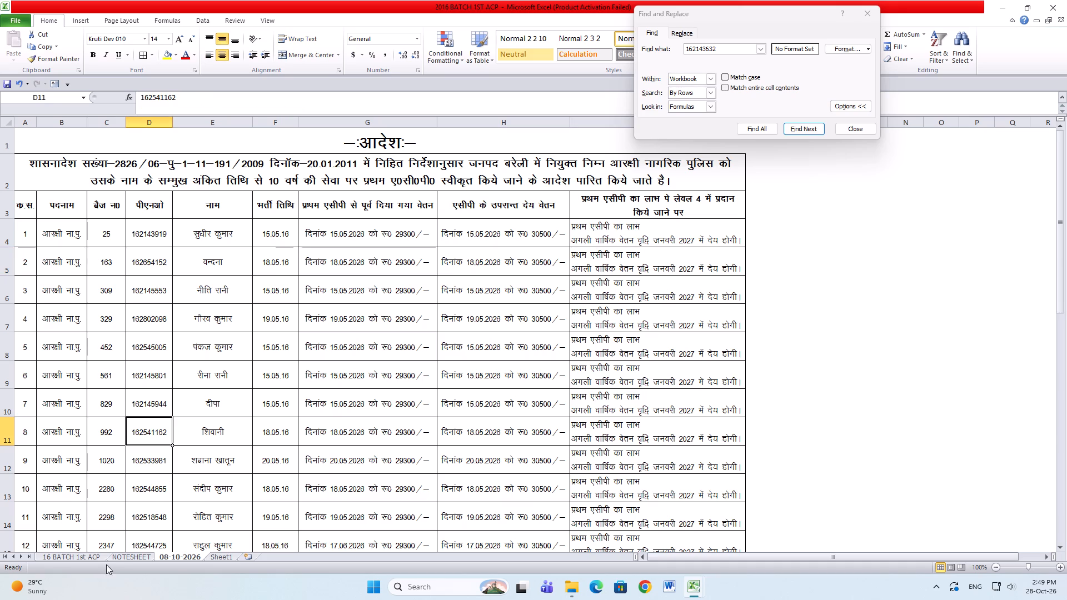
Repeat the PNO search starting from the 16 BATCH 1st ACP sheet.
{"action": "left_click", "coordinate": [68, 556]}
{"action": "left_click", "coordinate": [223, 379]}
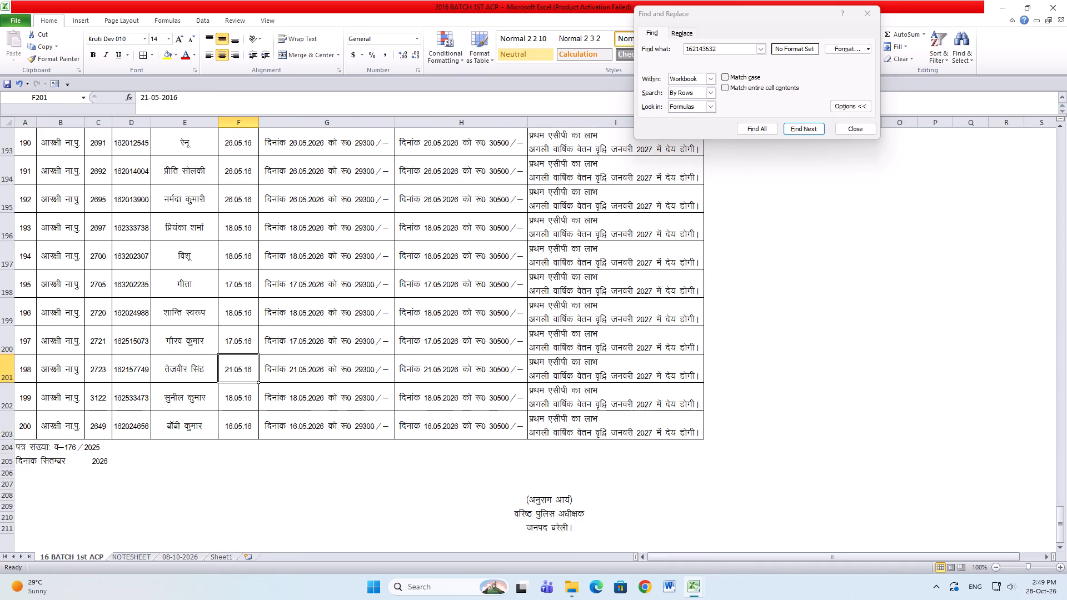
{"action": "left_click", "coordinate": [800, 131]}
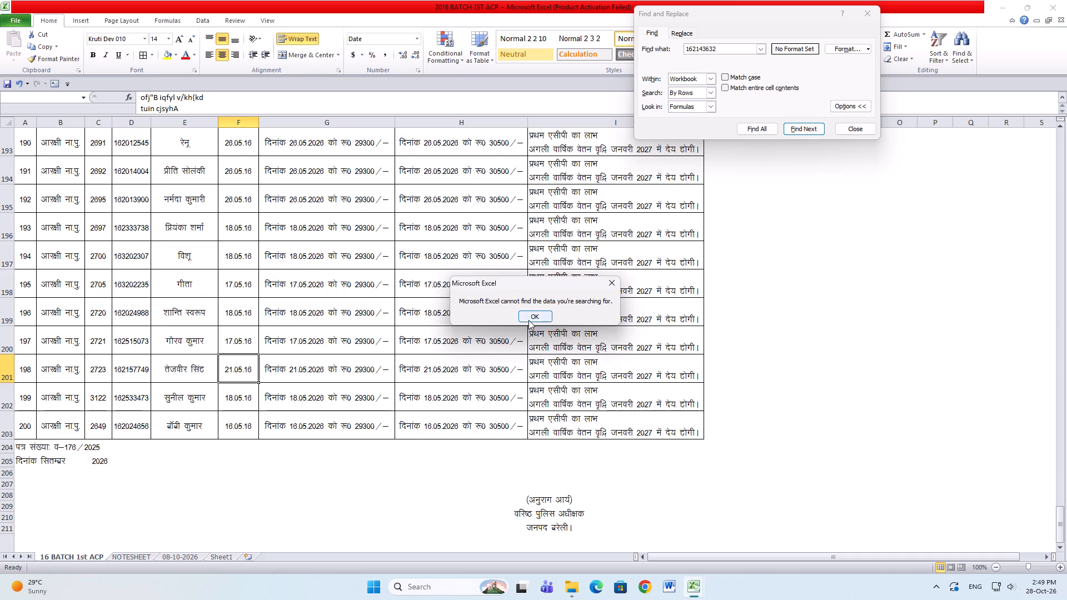
{"action": "left_click", "coordinate": [528, 320]}
Change the sixth digit of the searched PNO to 5 and search the workbook again.
{"action": "left_click", "coordinate": [704, 48]}
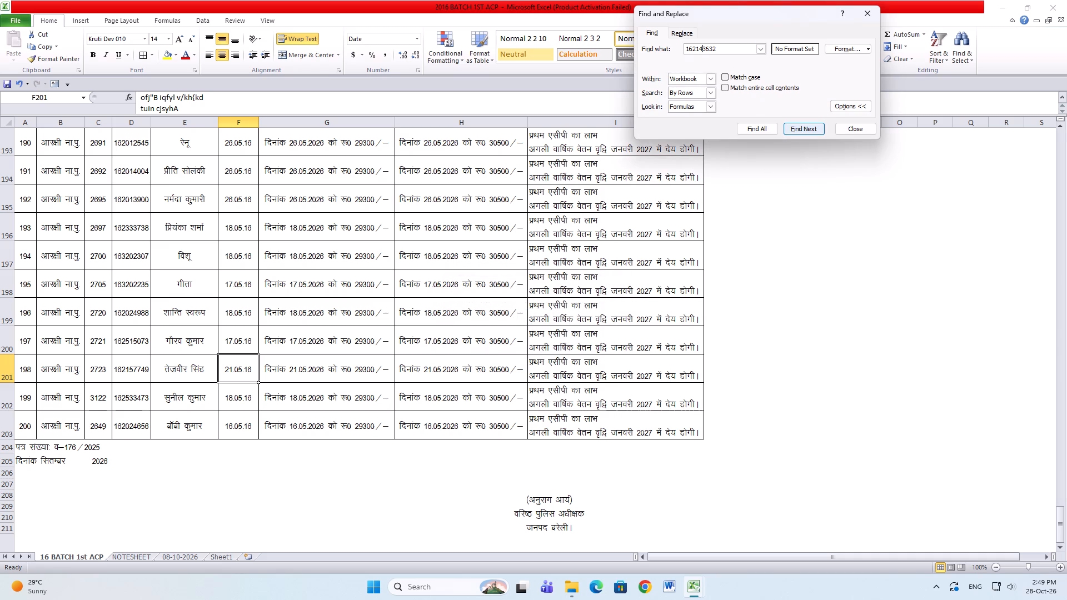
{"action": "key", "text": "Delete"}
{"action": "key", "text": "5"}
{"action": "key", "text": "Return"}
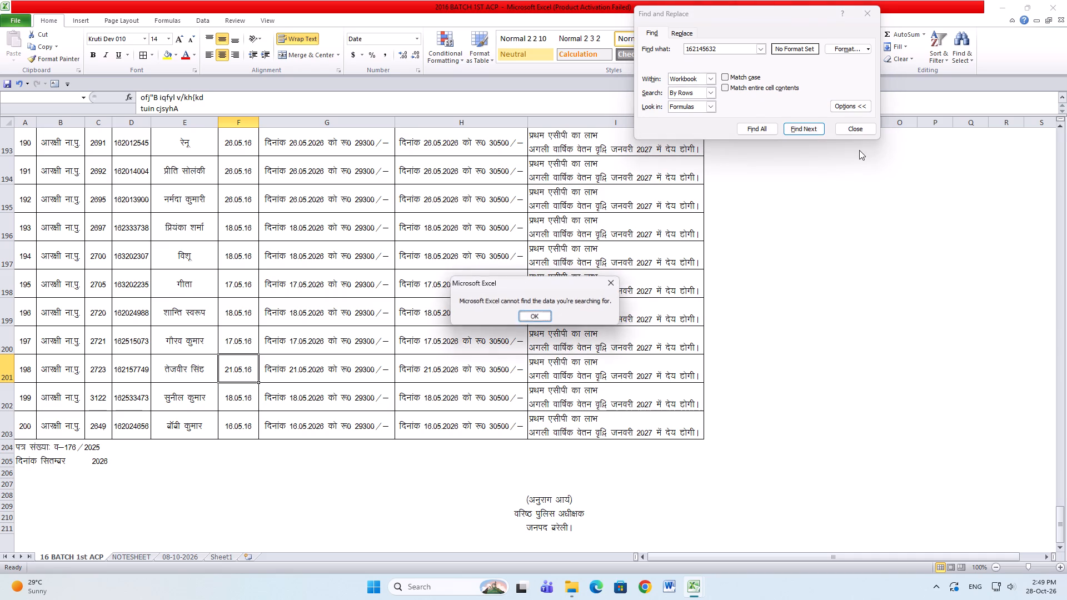
{"action": "key", "text": "Return"}
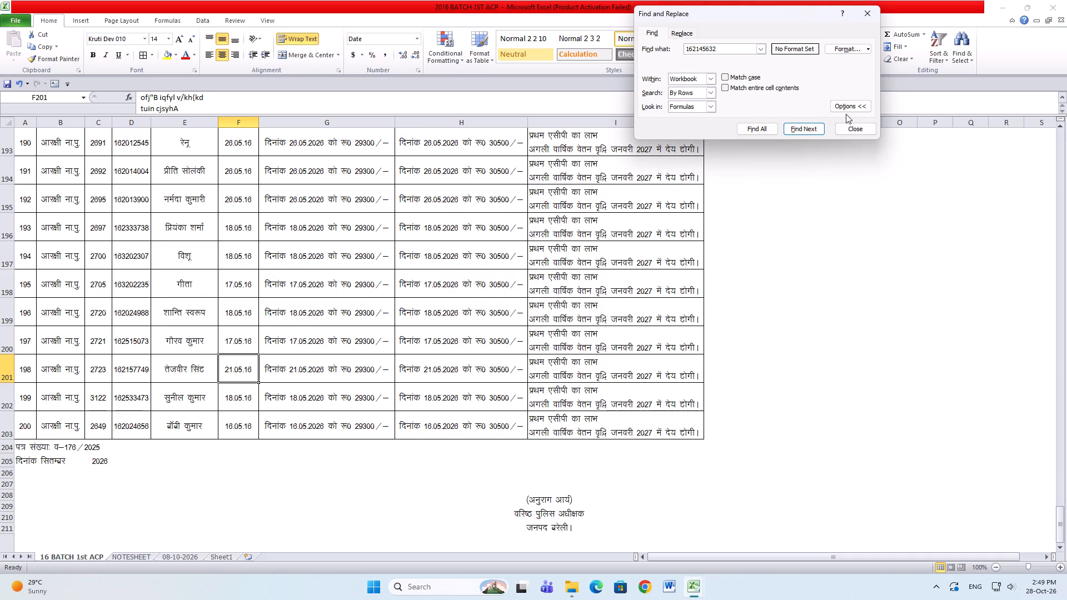
Change the sixth digit of the searched PNO to 3 and search the entire workbook.
{"action": "left_click_drag", "start_coordinate": [731, 48], "coordinate": [602, 56]}
{"action": "left_click_drag", "start_coordinate": [602, 56], "coordinate": [641, 48]}
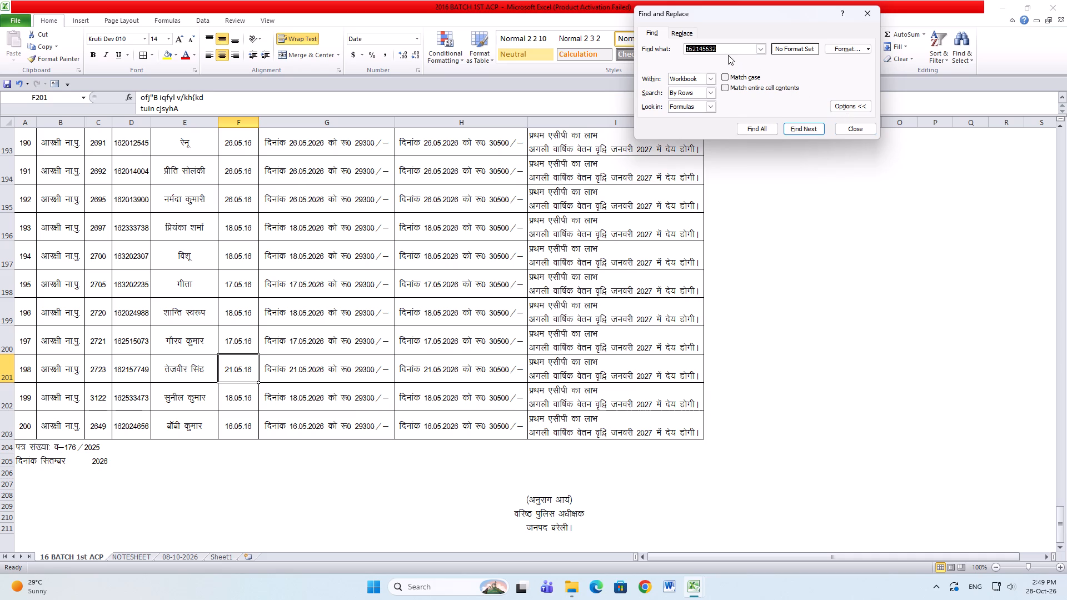
{"action": "left_click_drag", "start_coordinate": [725, 47], "coordinate": [726, 56]}
{"action": "left_click_drag", "start_coordinate": [726, 56], "coordinate": [650, 51]}
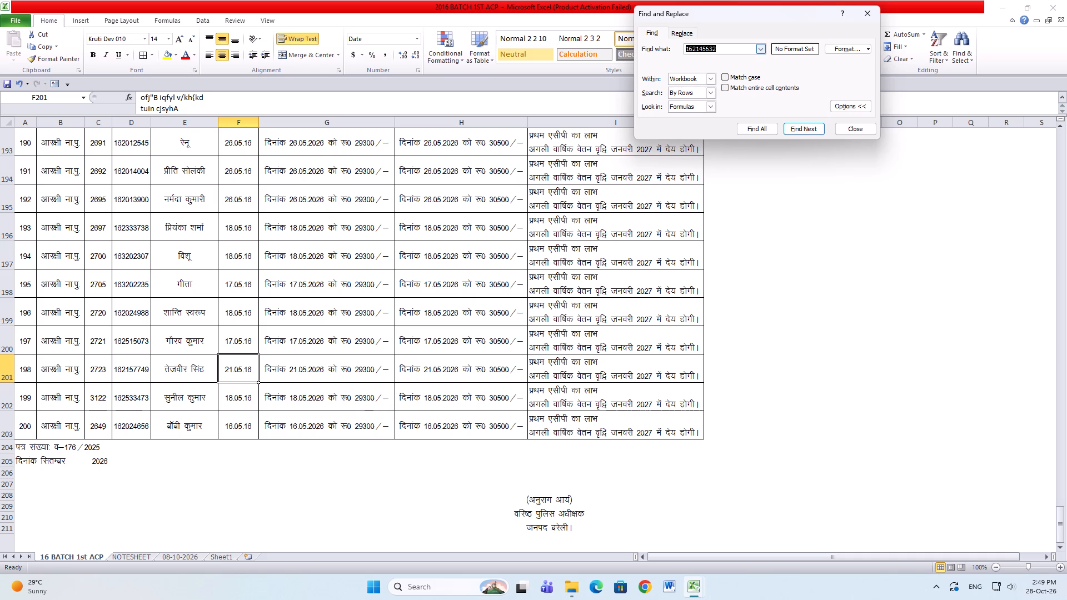
{"action": "left_click_drag", "start_coordinate": [650, 51], "coordinate": [664, 47]}
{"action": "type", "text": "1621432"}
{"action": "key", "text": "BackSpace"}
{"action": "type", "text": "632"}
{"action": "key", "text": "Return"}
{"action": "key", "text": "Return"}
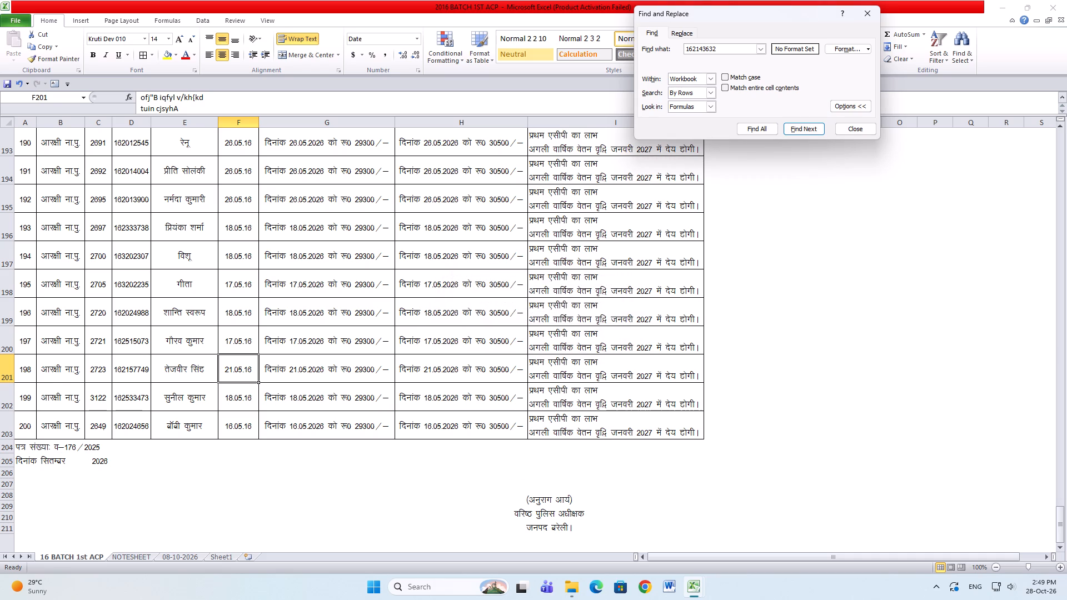
{"action": "left_click", "coordinate": [799, 127]}
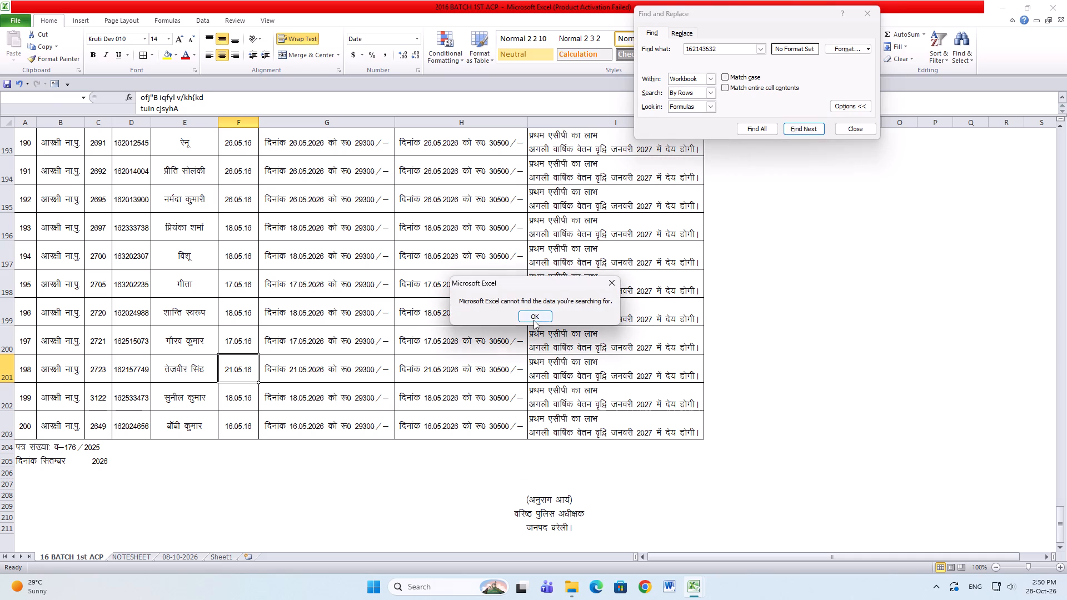
{"action": "left_click", "coordinate": [533, 320]}
Check the NOTESHEET sheet, return to the 16 BATCH 1st ACP sheet and repeat the same PNO search from different cells.
{"action": "left_click", "coordinate": [133, 557]}
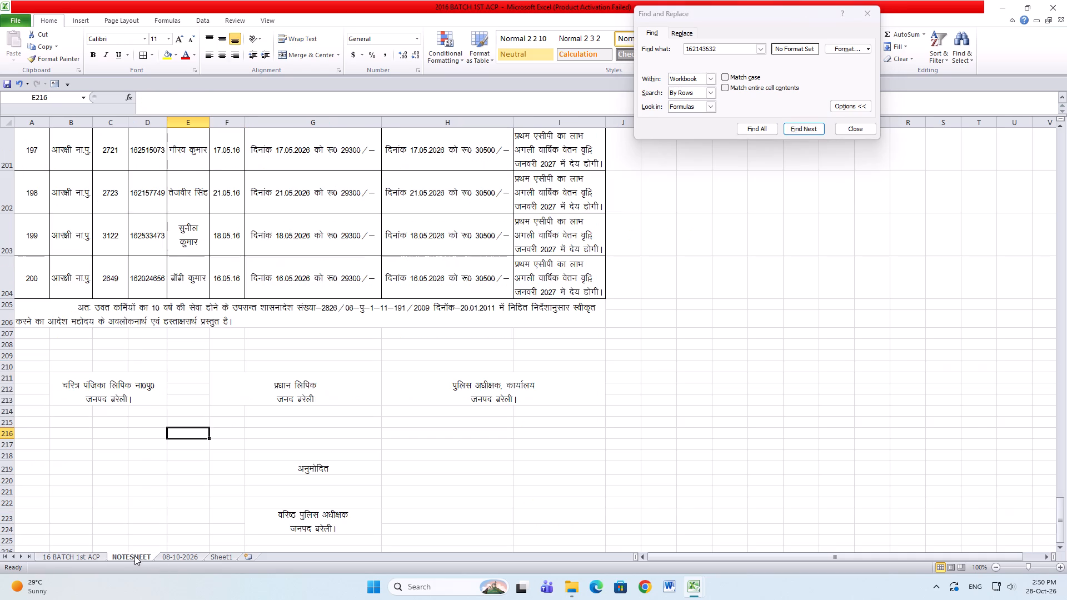
{"action": "left_click", "coordinate": [210, 378]}
{"action": "left_click", "coordinate": [657, 231]}
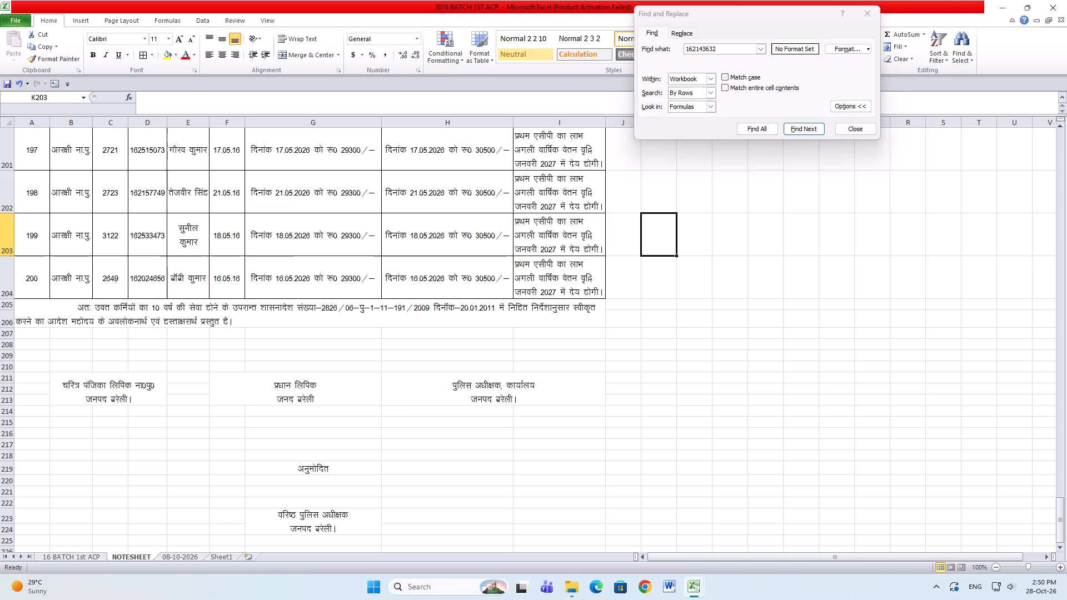
{"action": "left_click_drag", "start_coordinate": [56, 557], "coordinate": [61, 554]}
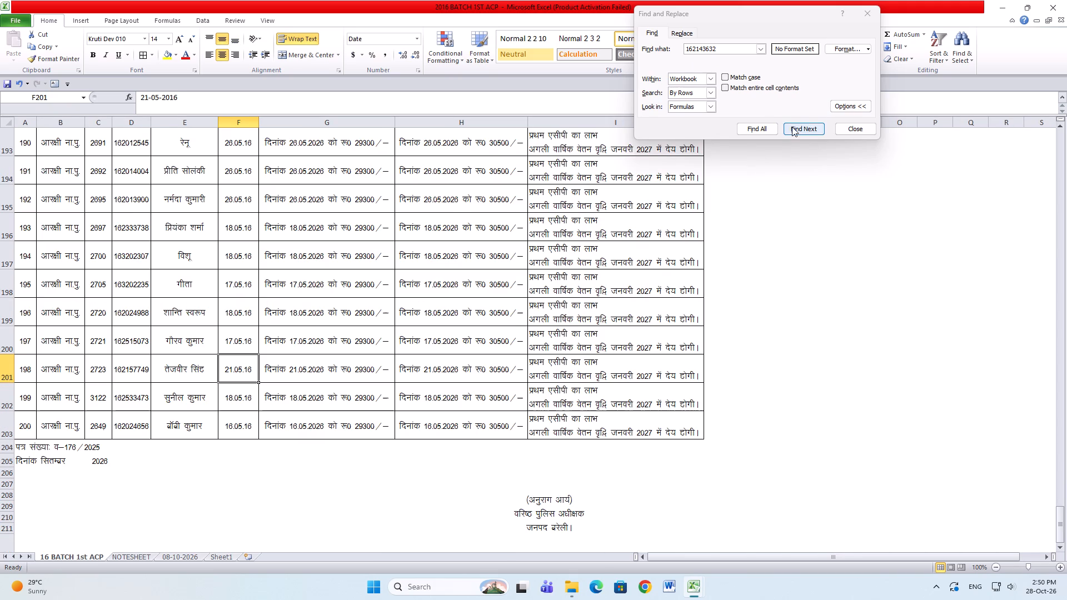
{"action": "left_click", "coordinate": [792, 127]}
{"action": "left_click", "coordinate": [535, 318]}
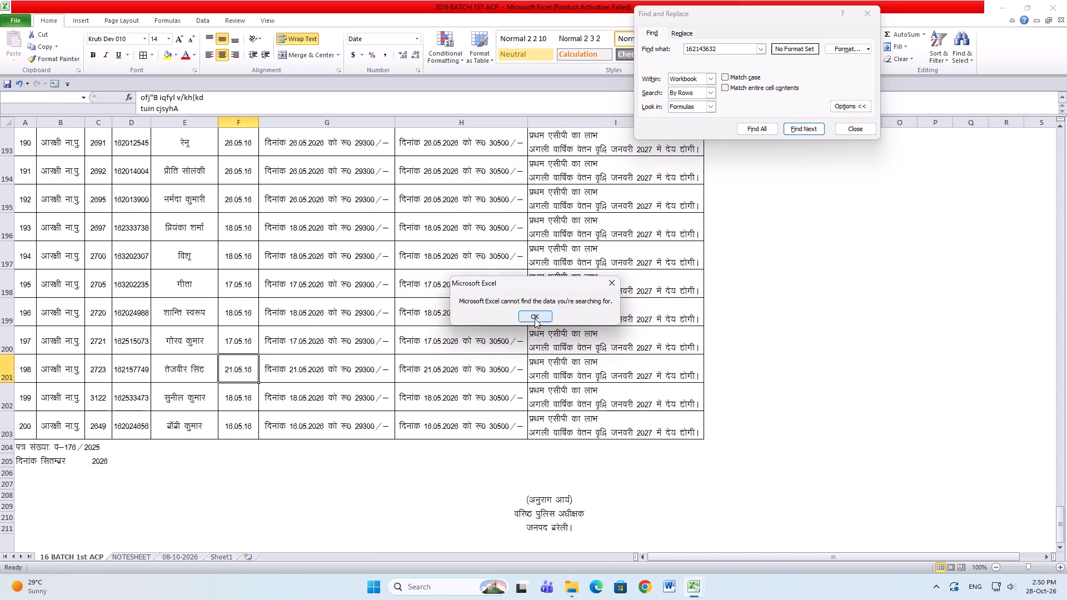
{"action": "left_click", "coordinate": [798, 128]}
{"action": "left_click", "coordinate": [536, 315]}
{"action": "left_click", "coordinate": [771, 179]}
{"action": "left_click", "coordinate": [805, 132]}
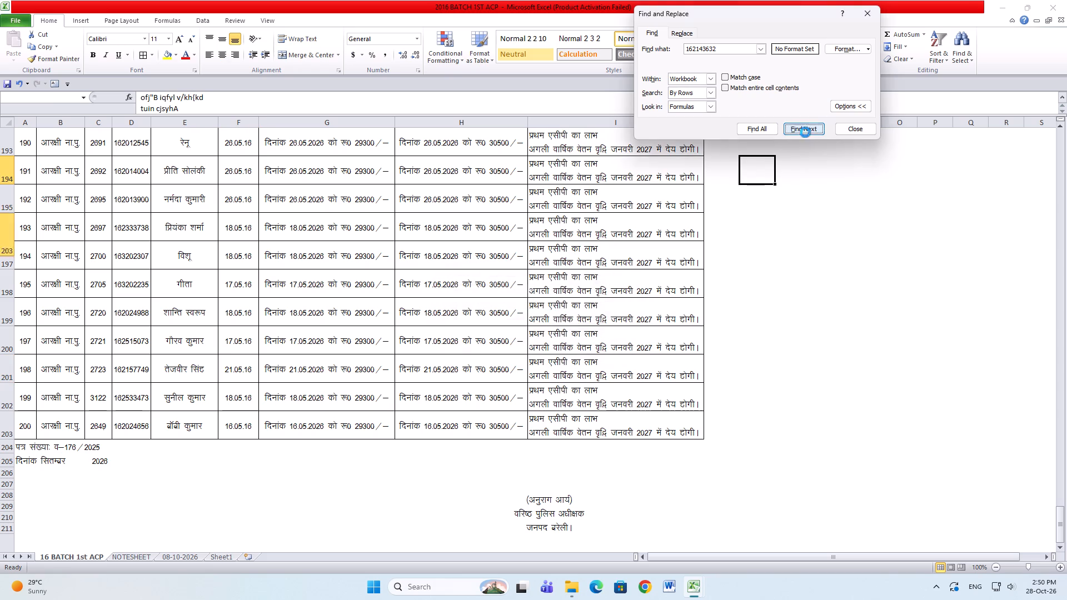
{"action": "left_click", "coordinate": [536, 313]}
{"action": "left_click", "coordinate": [874, 253]}
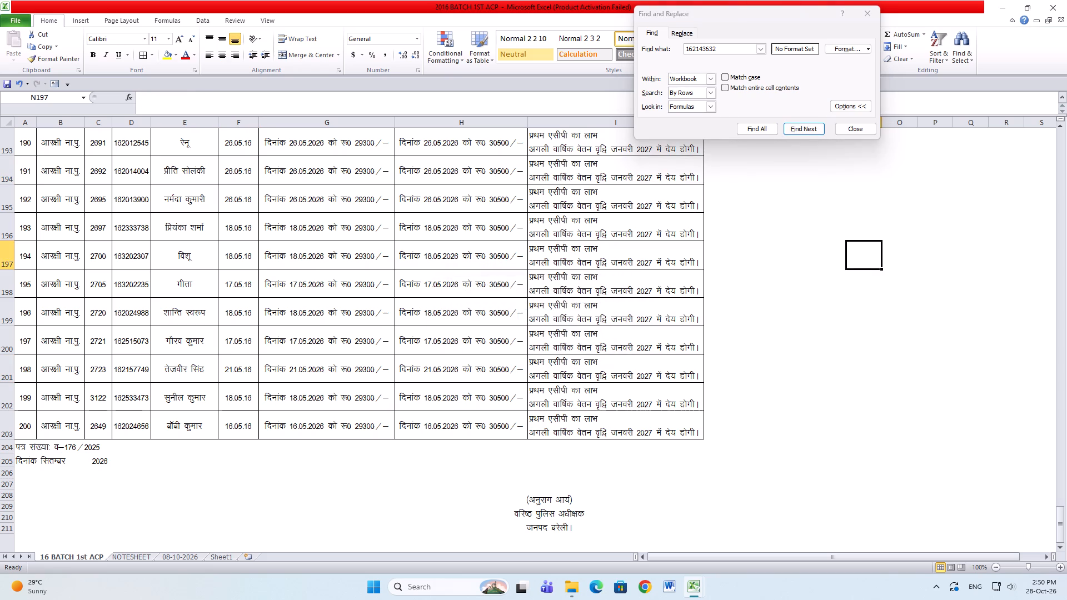
{"action": "left_click", "coordinate": [805, 128]}
{"action": "left_click", "coordinate": [536, 316]}
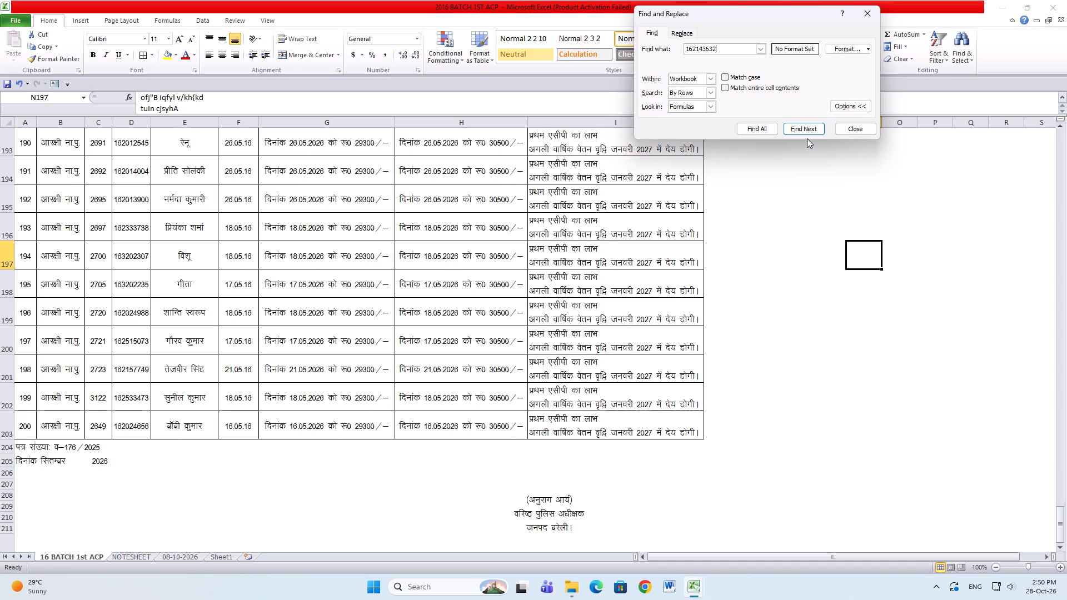
Return to the BONUS CCL ML workbook and enter ख in the name cell of row 19 on the ML sheet.
{"action": "left_click", "coordinate": [1065, 0]}
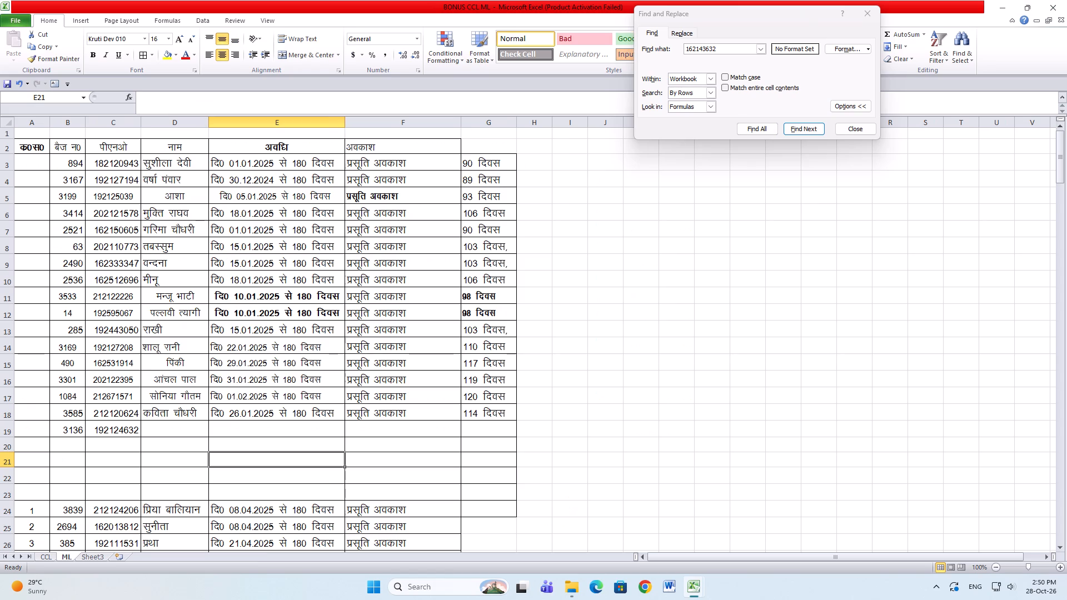
{"action": "left_click", "coordinate": [176, 432]}
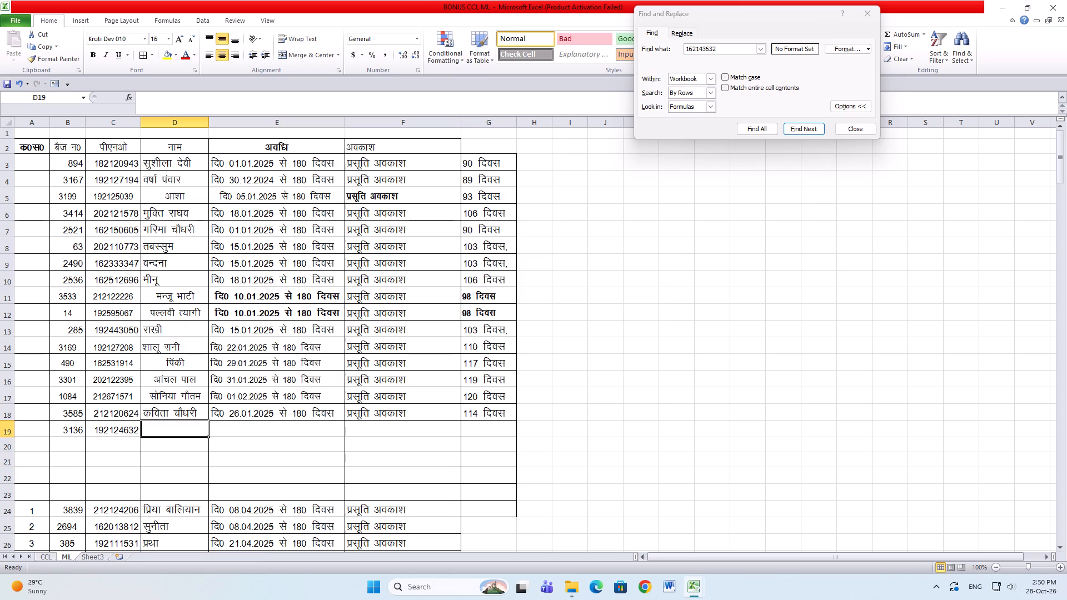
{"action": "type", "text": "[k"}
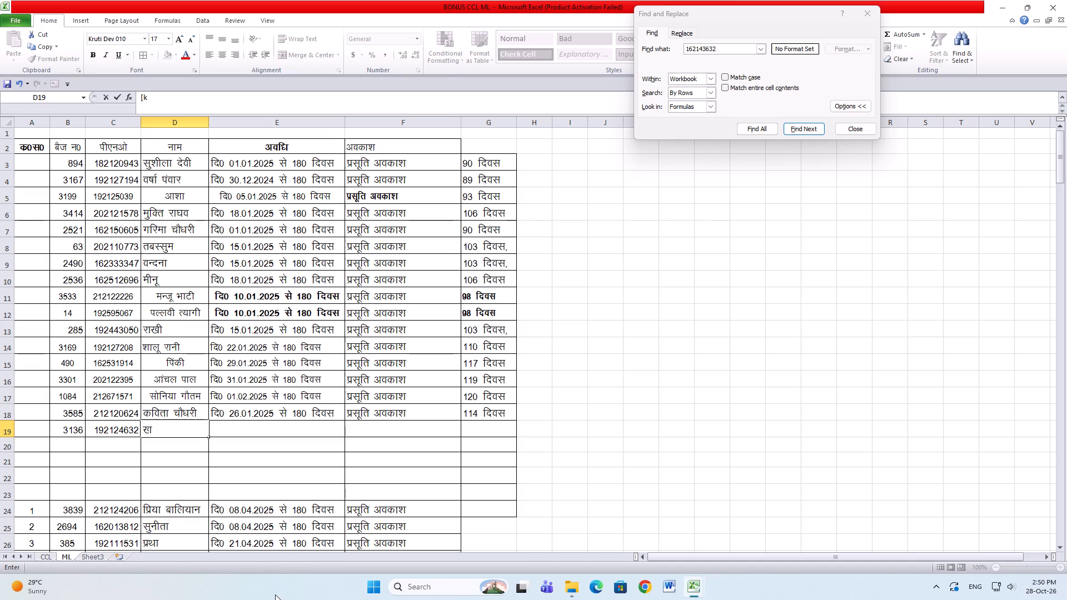
Examine the CCL sheet's leave entries down to the last filled row, including its leave period and day count.
{"action": "left_click", "coordinate": [46, 560]}
{"action": "scroll", "coordinate": [249, 429], "scroll_direction": "up", "scroll_amount": 2}
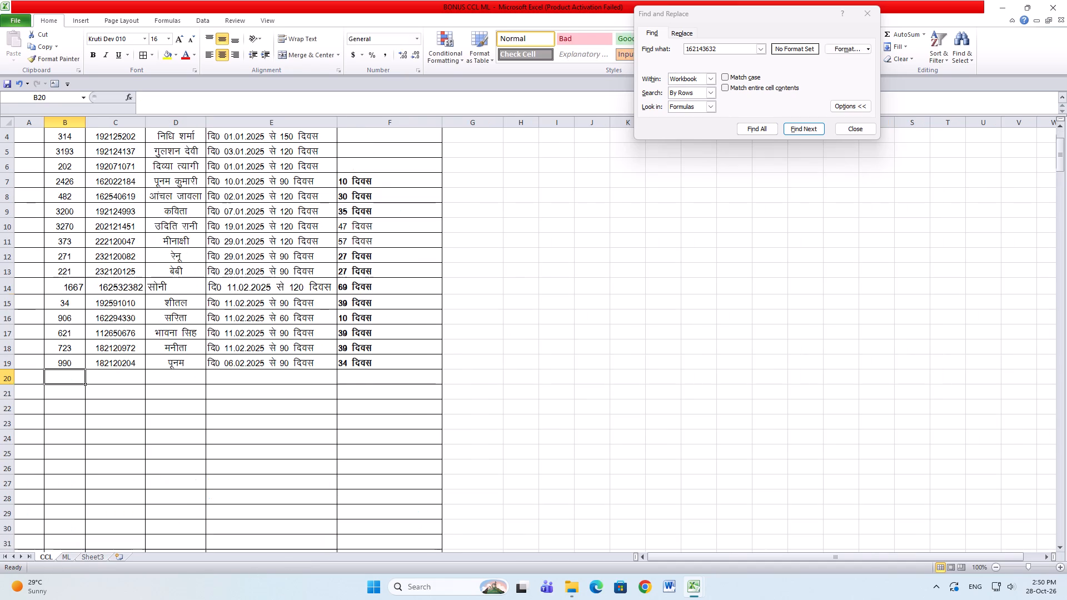
{"action": "scroll", "coordinate": [249, 429], "scroll_direction": "up", "scroll_amount": 2}
{"action": "scroll", "coordinate": [249, 429], "scroll_direction": "down", "scroll_amount": 7}
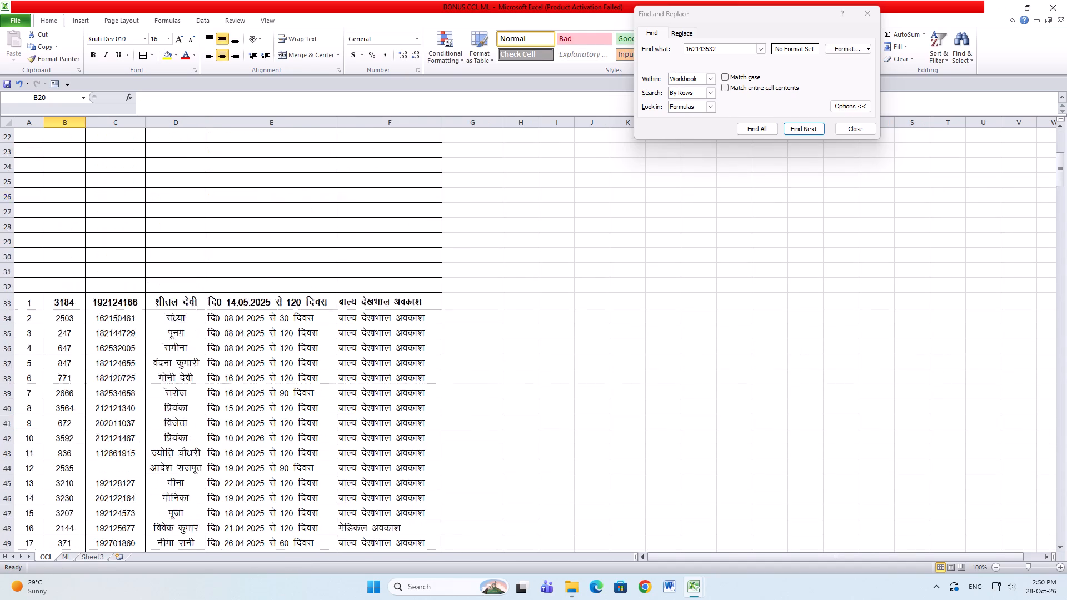
{"action": "scroll", "coordinate": [249, 429], "scroll_direction": "down", "scroll_amount": 20}
{"action": "scroll", "coordinate": [249, 429], "scroll_direction": "down", "scroll_amount": 20}
{"action": "scroll", "coordinate": [249, 429], "scroll_direction": "down", "scroll_amount": 7}
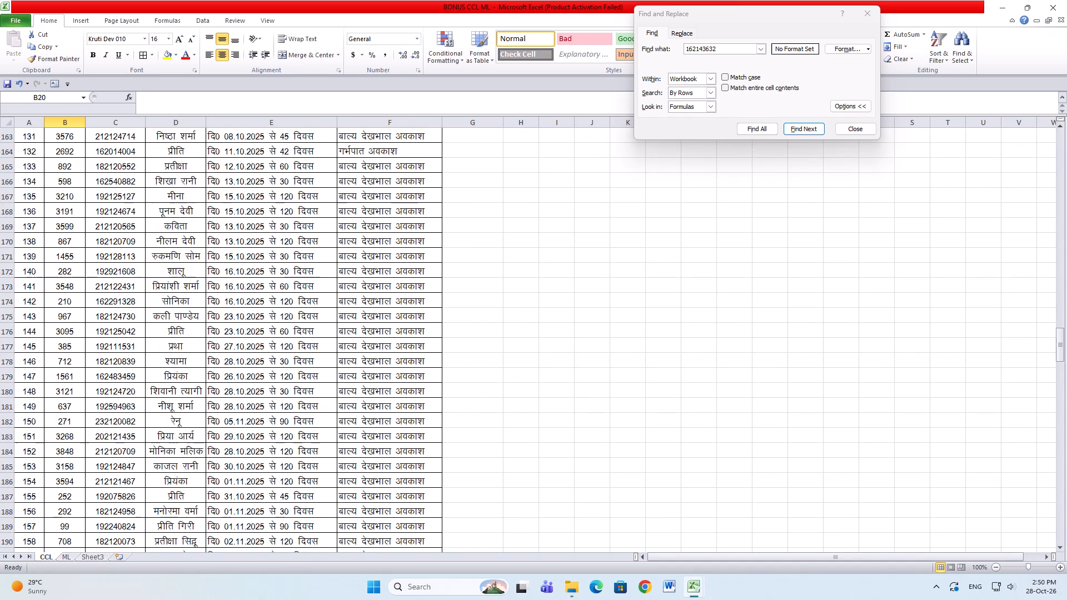
{"action": "scroll", "coordinate": [261, 432], "scroll_direction": "down", "scroll_amount": 20}
{"action": "scroll", "coordinate": [261, 432], "scroll_direction": "down", "scroll_amount": 20}
{"action": "scroll", "coordinate": [261, 432], "scroll_direction": "down", "scroll_amount": 7}
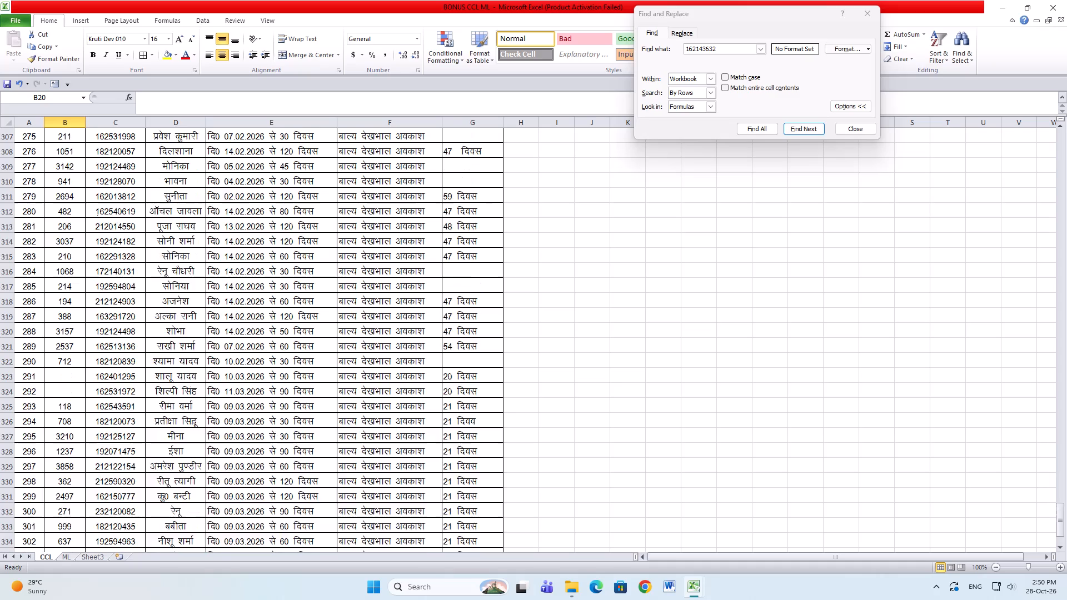
{"action": "scroll", "coordinate": [261, 432], "scroll_direction": "down", "scroll_amount": 9}
{"action": "scroll", "coordinate": [261, 432], "scroll_direction": "up", "scroll_amount": 5}
{"action": "left_click_drag", "start_coordinate": [91, 482], "coordinate": [185, 477]}
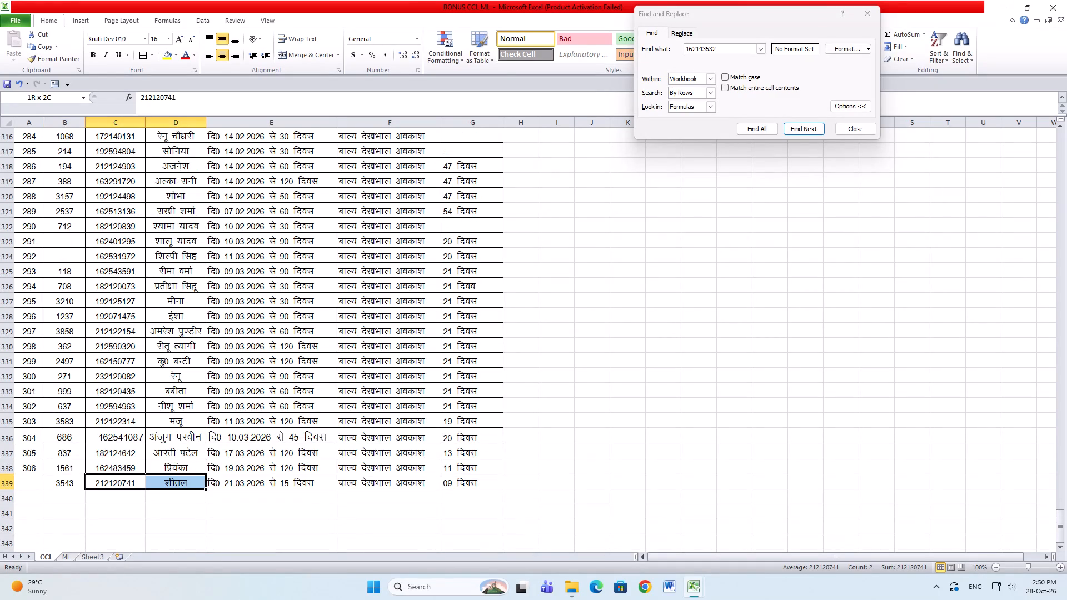
{"action": "left_click_drag", "start_coordinate": [185, 477], "coordinate": [380, 484]}
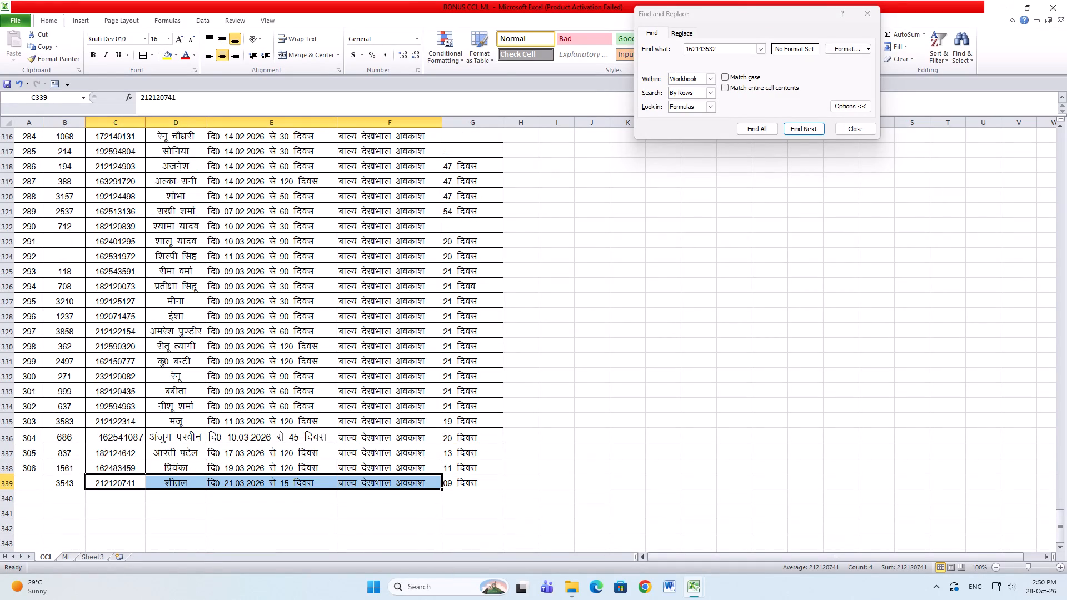
{"action": "left_click", "coordinate": [450, 484]}
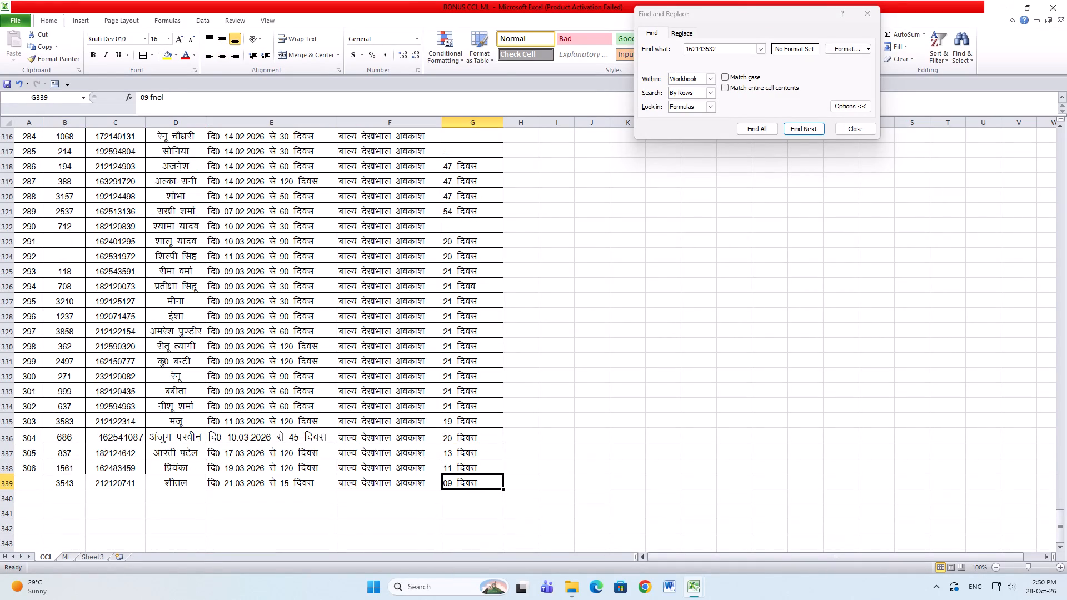
Check the day counts and last filled row in the CCL sheet's first block, and return to the ML sheet.
{"action": "scroll", "coordinate": [422, 444], "scroll_direction": "up", "scroll_amount": 8}
{"action": "scroll", "coordinate": [402, 403], "scroll_direction": "down", "scroll_amount": 1}
{"action": "scroll", "coordinate": [402, 403], "scroll_direction": "up", "scroll_amount": 9}
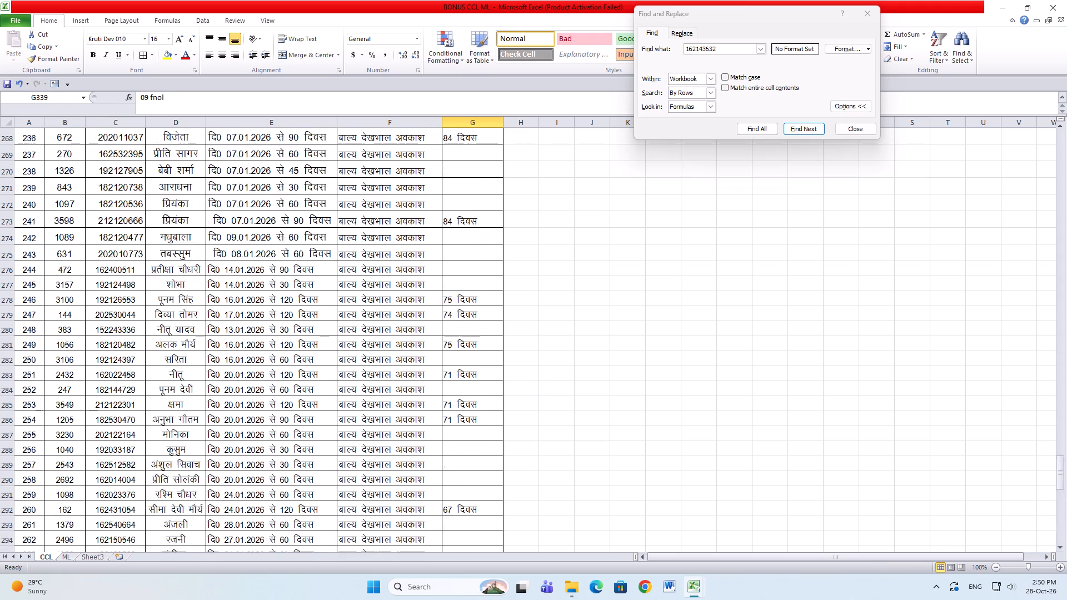
{"action": "scroll", "coordinate": [380, 396], "scroll_direction": "up", "scroll_amount": 2}
{"action": "scroll", "coordinate": [380, 395], "scroll_direction": "down", "scroll_amount": 1}
{"action": "scroll", "coordinate": [380, 395], "scroll_direction": "up", "scroll_amount": 20}
{"action": "scroll", "coordinate": [380, 395], "scroll_direction": "up", "scroll_amount": 5}
{"action": "scroll", "coordinate": [375, 386], "scroll_direction": "up", "scroll_amount": 16}
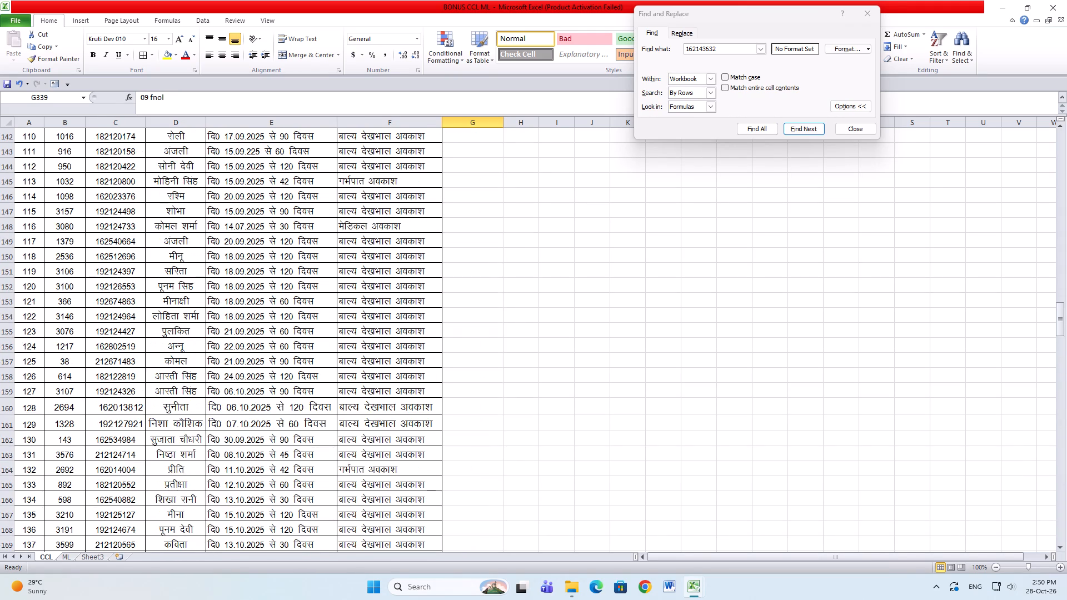
{"action": "scroll", "coordinate": [325, 407], "scroll_direction": "up", "scroll_amount": 20}
{"action": "scroll", "coordinate": [325, 407], "scroll_direction": "up", "scroll_amount": 9}
{"action": "scroll", "coordinate": [327, 377], "scroll_direction": "down", "scroll_amount": 1}
{"action": "scroll", "coordinate": [327, 377], "scroll_direction": "up", "scroll_amount": 20}
{"action": "scroll", "coordinate": [327, 377], "scroll_direction": "up", "scroll_amount": 9}
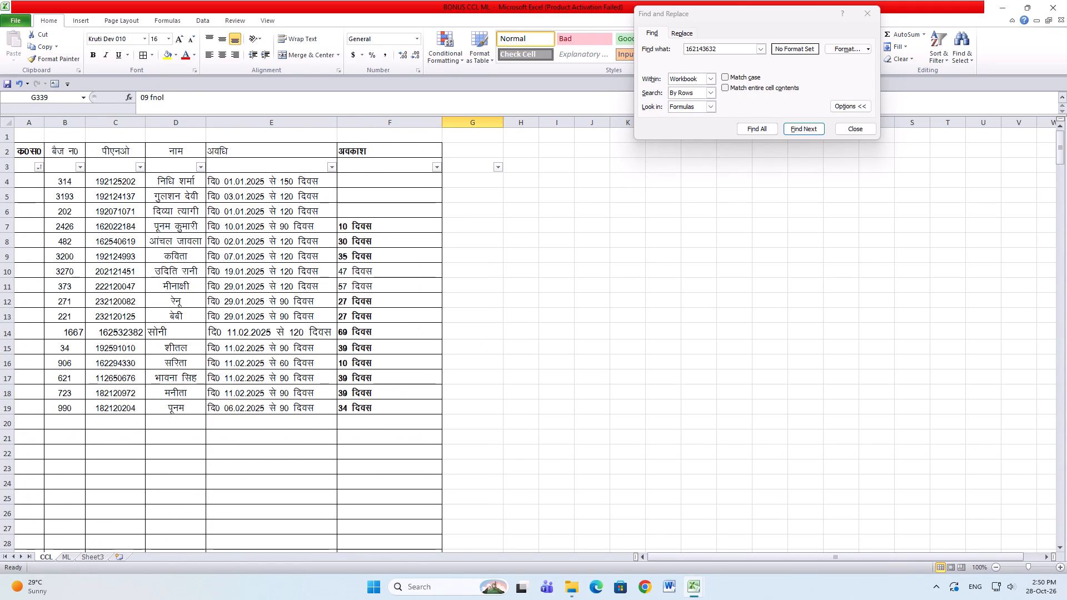
{"action": "left_click_drag", "start_coordinate": [358, 238], "coordinate": [357, 322]}
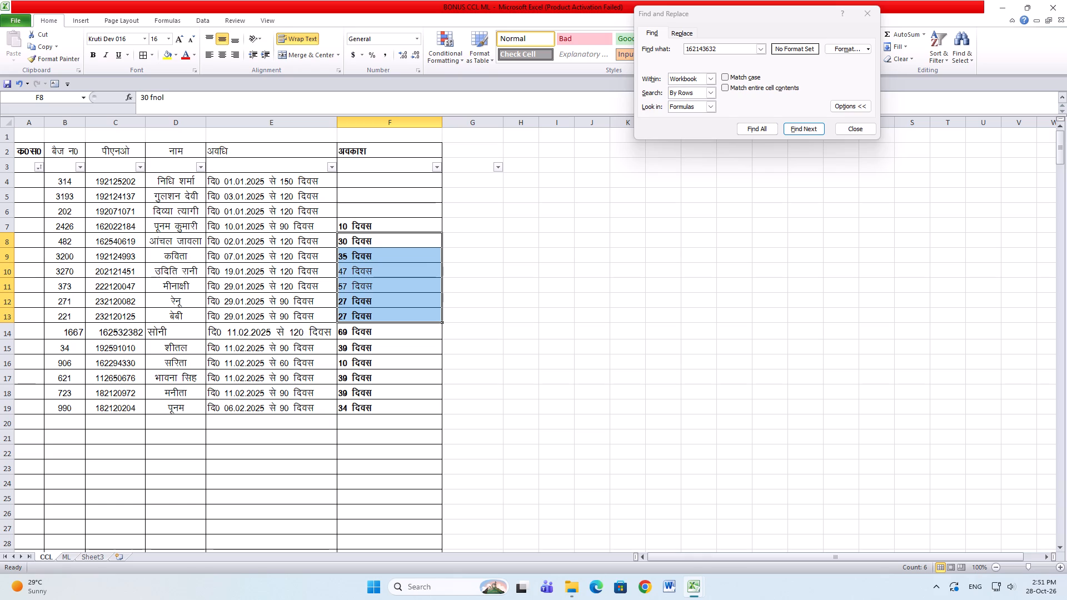
{"action": "left_click", "coordinate": [358, 271]}
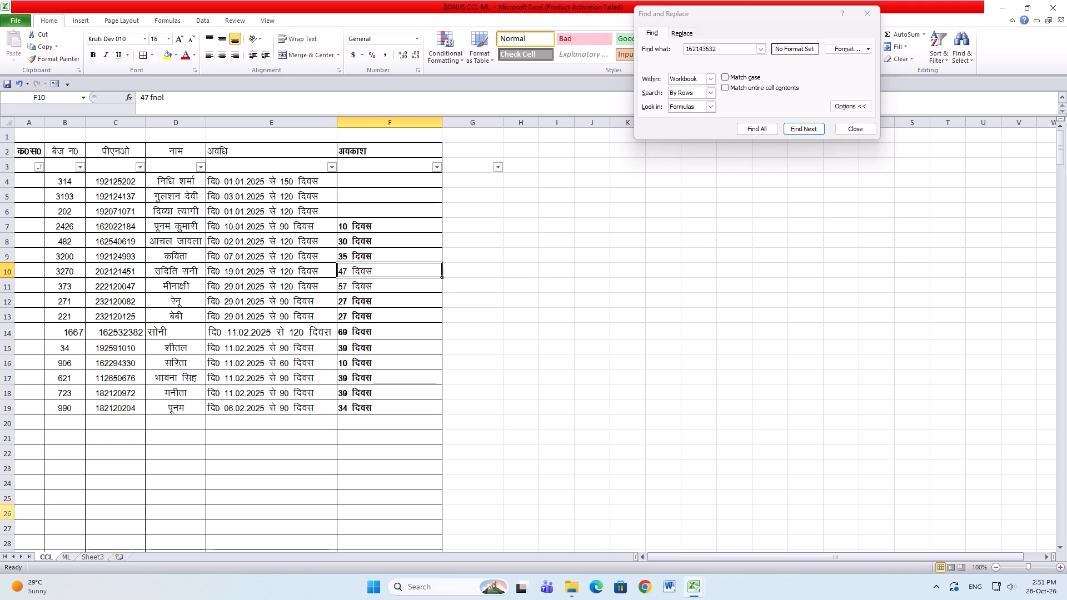
{"action": "left_click", "coordinate": [92, 427]}
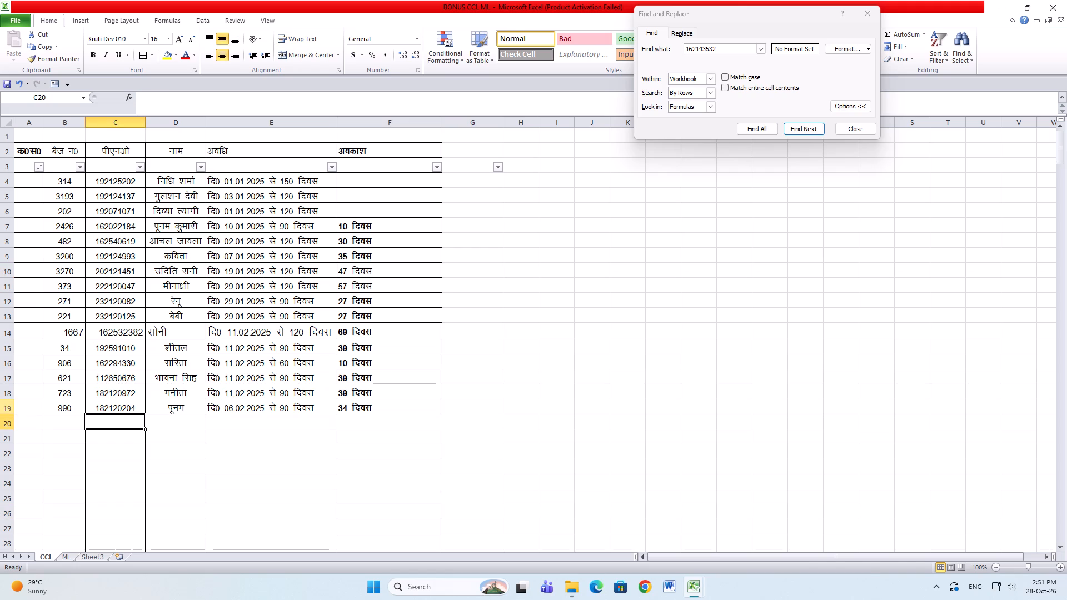
{"action": "left_click", "coordinate": [4, 407]}
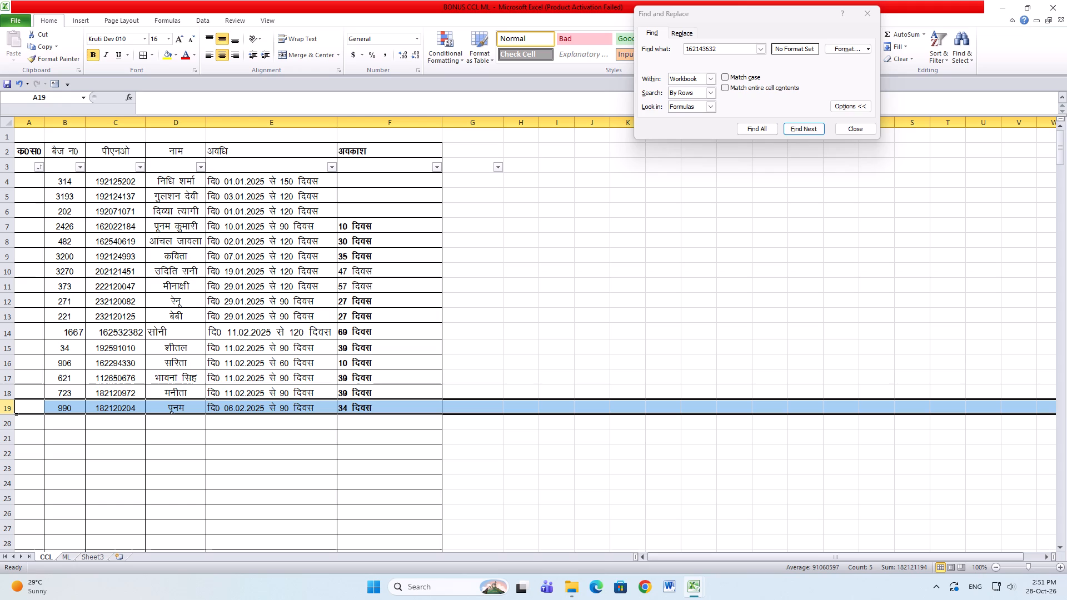
{"action": "left_click", "coordinate": [69, 422]}
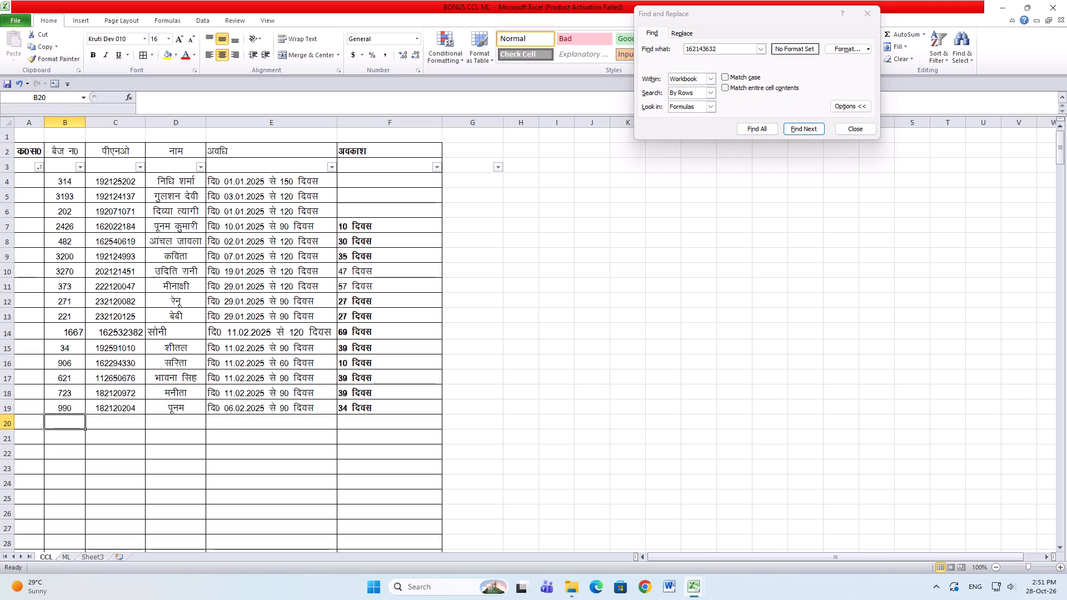
{"action": "left_click", "coordinate": [64, 556]}
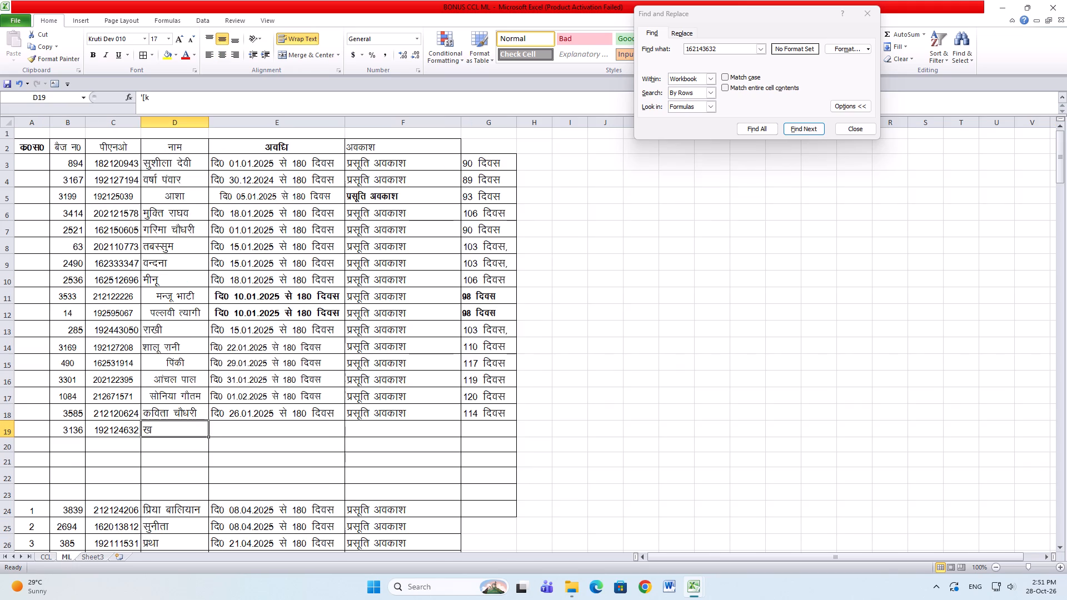
Enter the employee's complete name in the नाम cell of row 19 on the ML sheet.
{"action": "left_click", "coordinate": [164, 425]}
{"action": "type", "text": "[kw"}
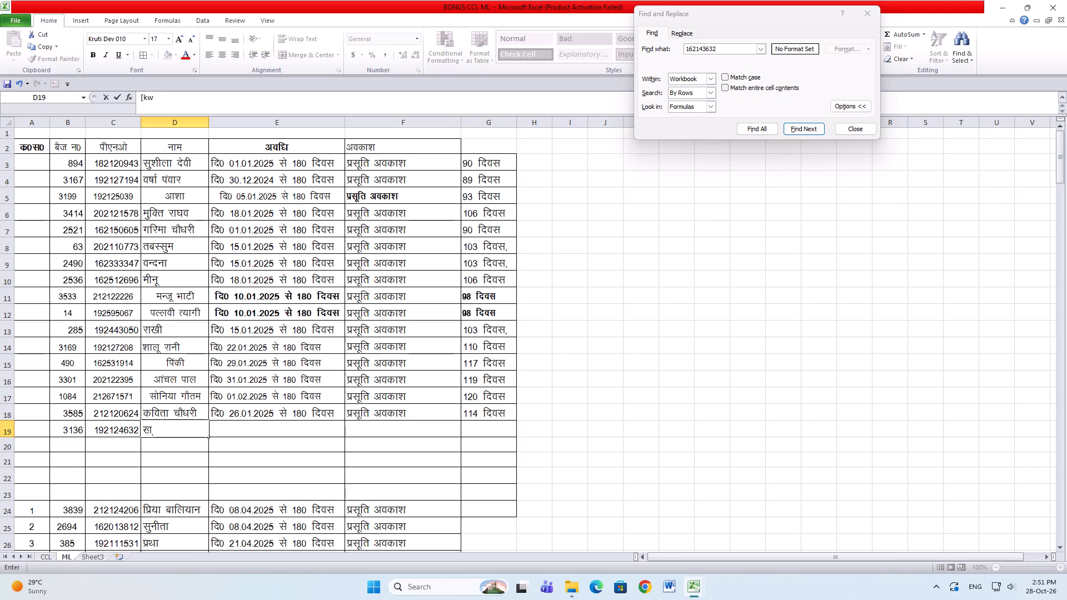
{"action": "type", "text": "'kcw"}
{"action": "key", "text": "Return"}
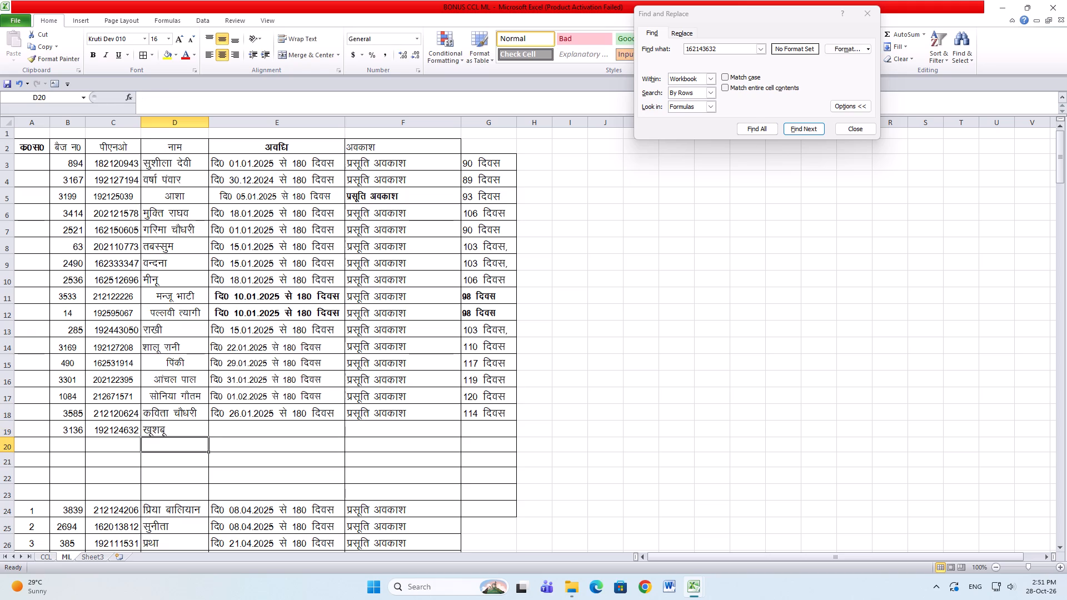
Fill row 20 of the ML sheet with the next employee's badge number, PNO and full name.
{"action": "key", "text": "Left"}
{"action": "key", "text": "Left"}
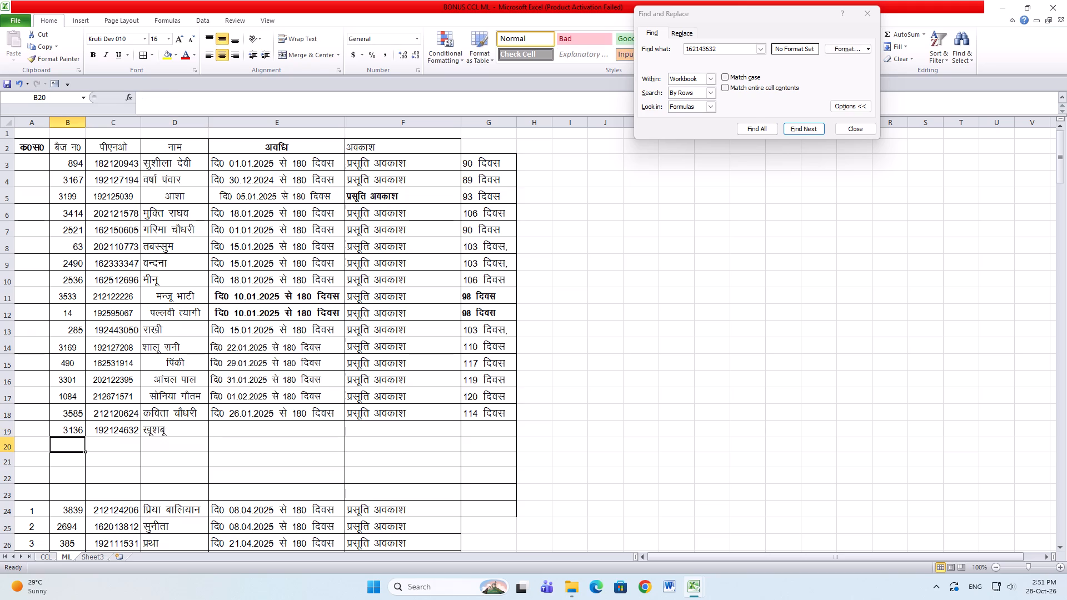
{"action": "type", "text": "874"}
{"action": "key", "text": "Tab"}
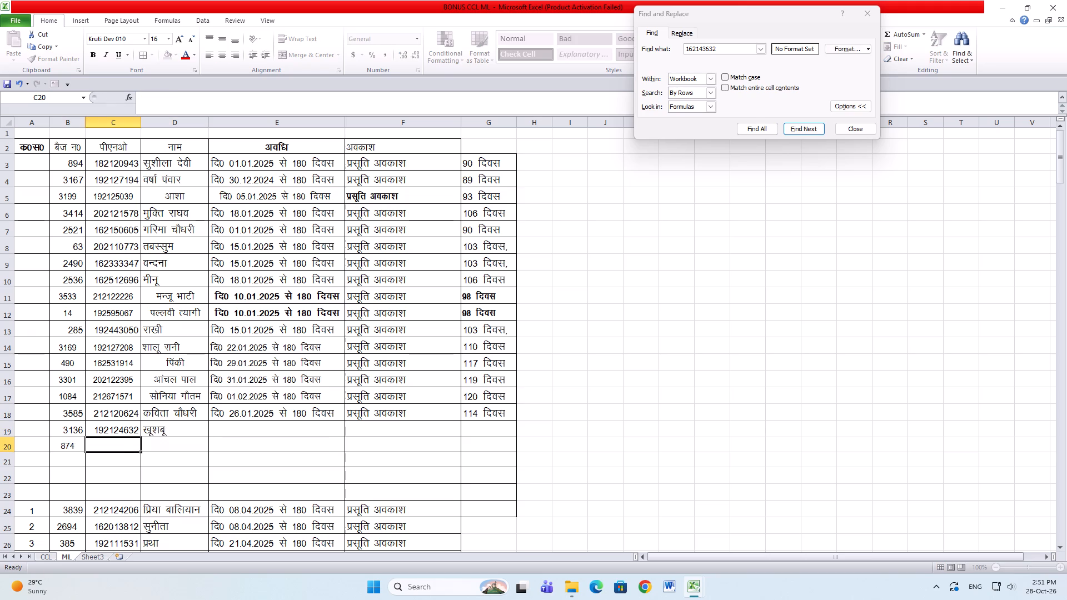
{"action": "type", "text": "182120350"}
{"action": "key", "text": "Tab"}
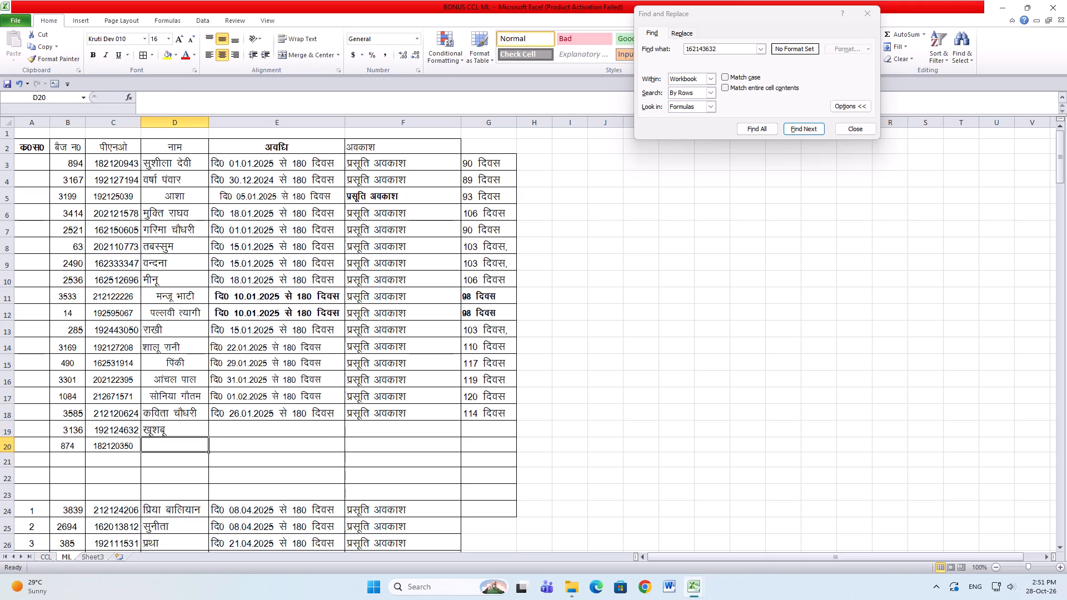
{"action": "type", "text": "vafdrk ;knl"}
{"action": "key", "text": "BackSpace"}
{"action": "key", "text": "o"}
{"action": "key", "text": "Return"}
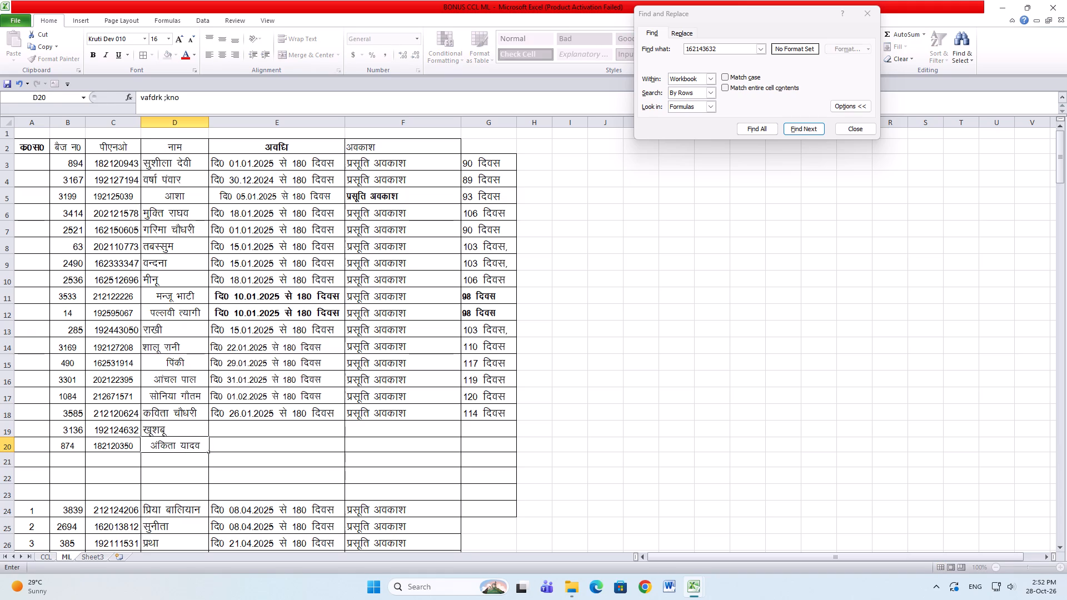
Fill row 21 of the ML sheet with the next employee's badge number, PNO and name, and save the workbook.
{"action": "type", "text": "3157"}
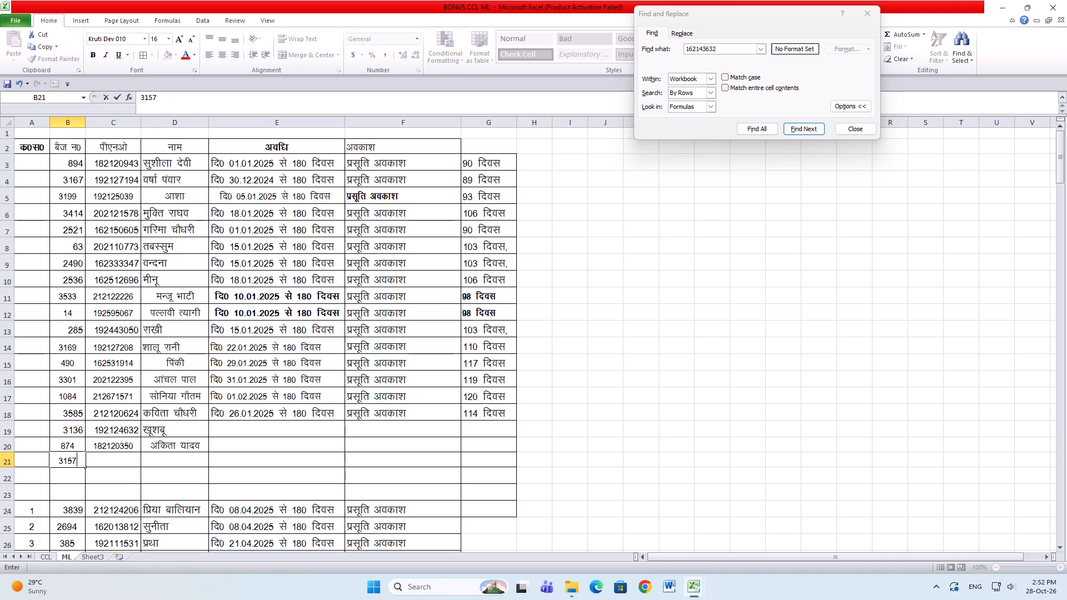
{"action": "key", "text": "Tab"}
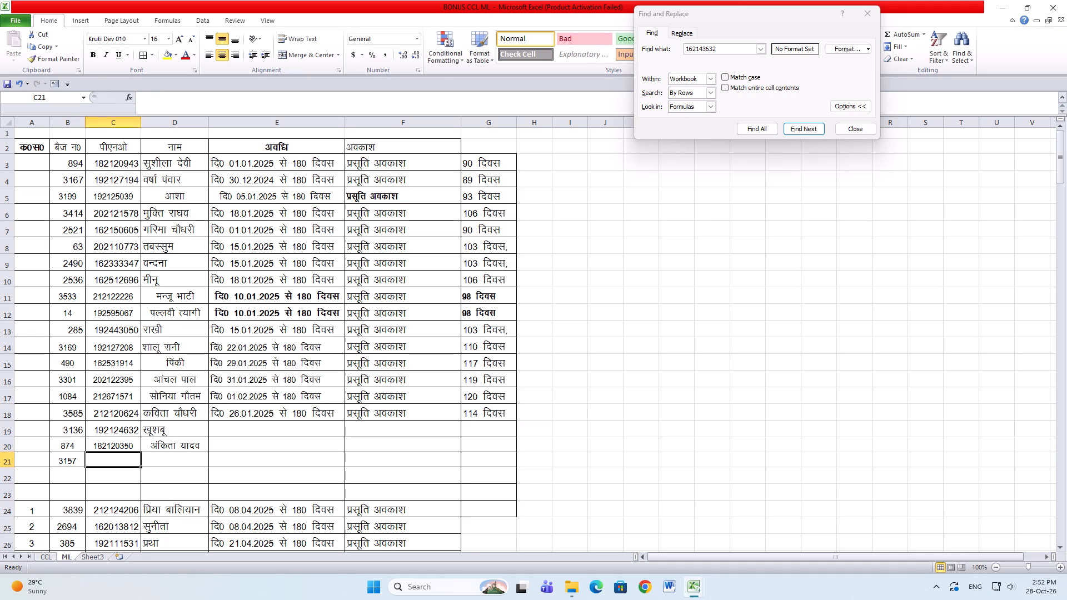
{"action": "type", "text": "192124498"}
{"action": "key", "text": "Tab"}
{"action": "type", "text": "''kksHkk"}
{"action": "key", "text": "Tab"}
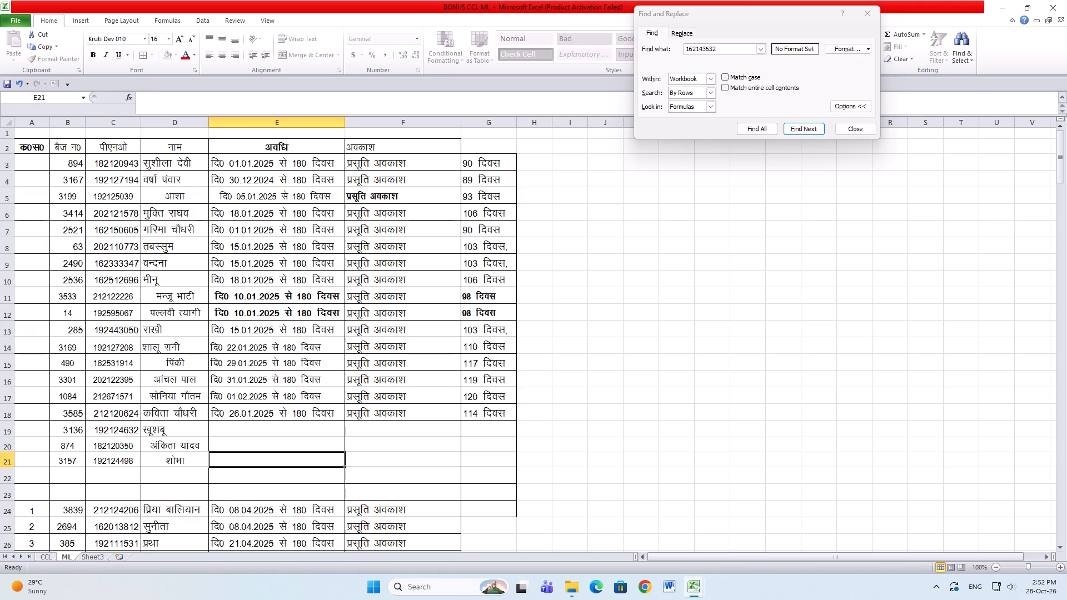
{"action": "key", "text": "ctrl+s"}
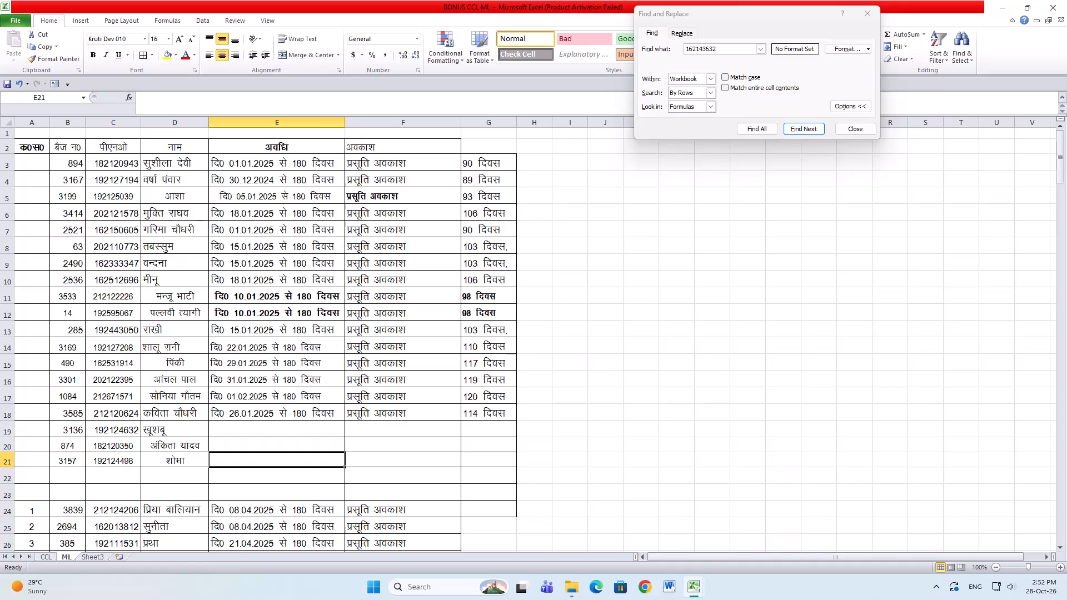
Begin the leave period entry in the अवधि cell of row 19 with दि0.
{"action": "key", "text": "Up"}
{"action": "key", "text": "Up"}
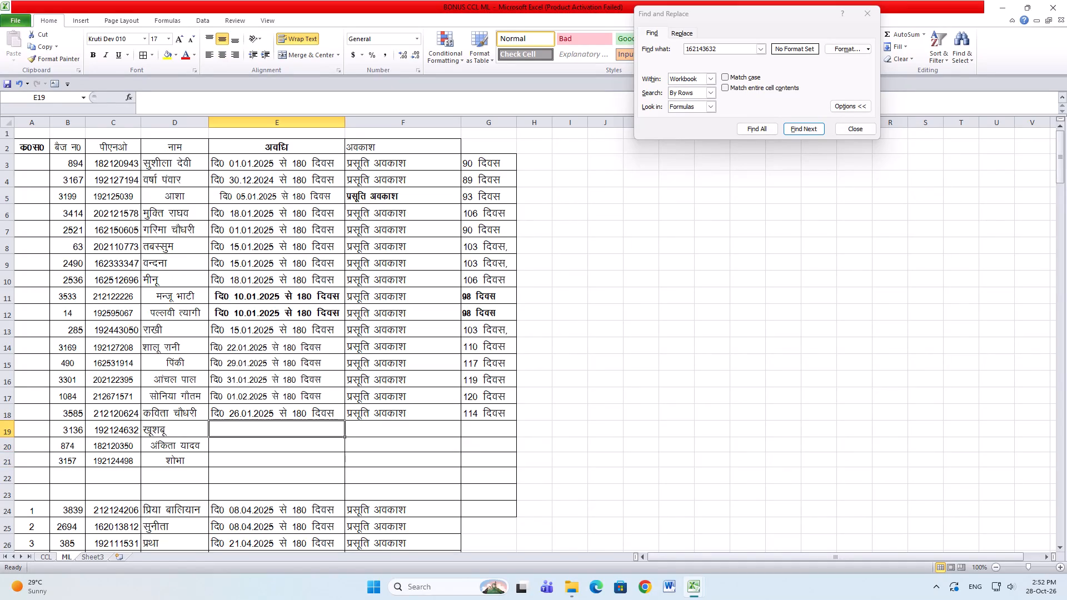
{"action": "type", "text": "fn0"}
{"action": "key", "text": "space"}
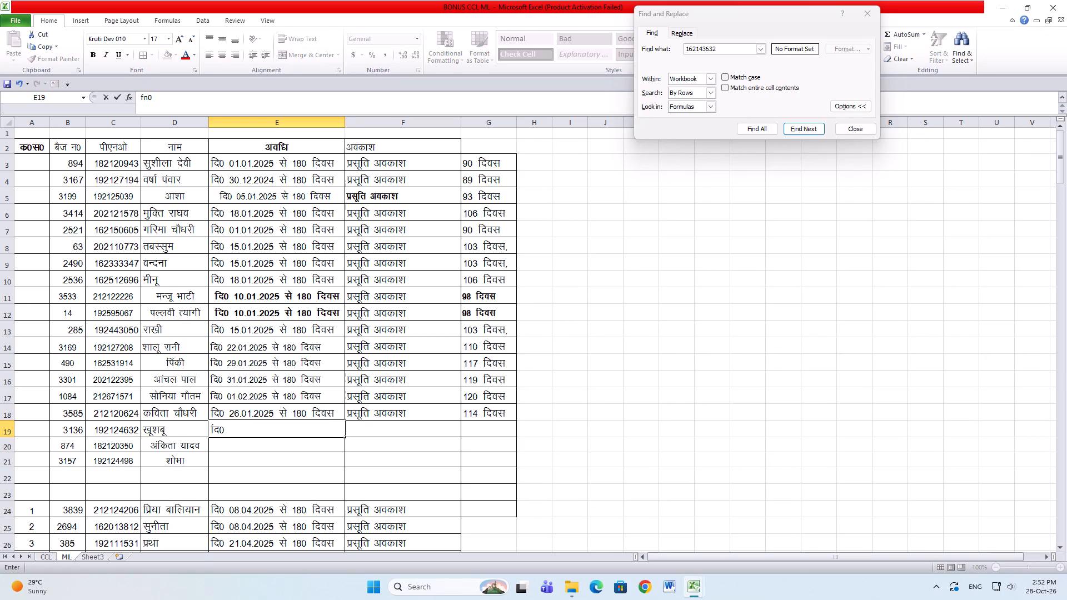
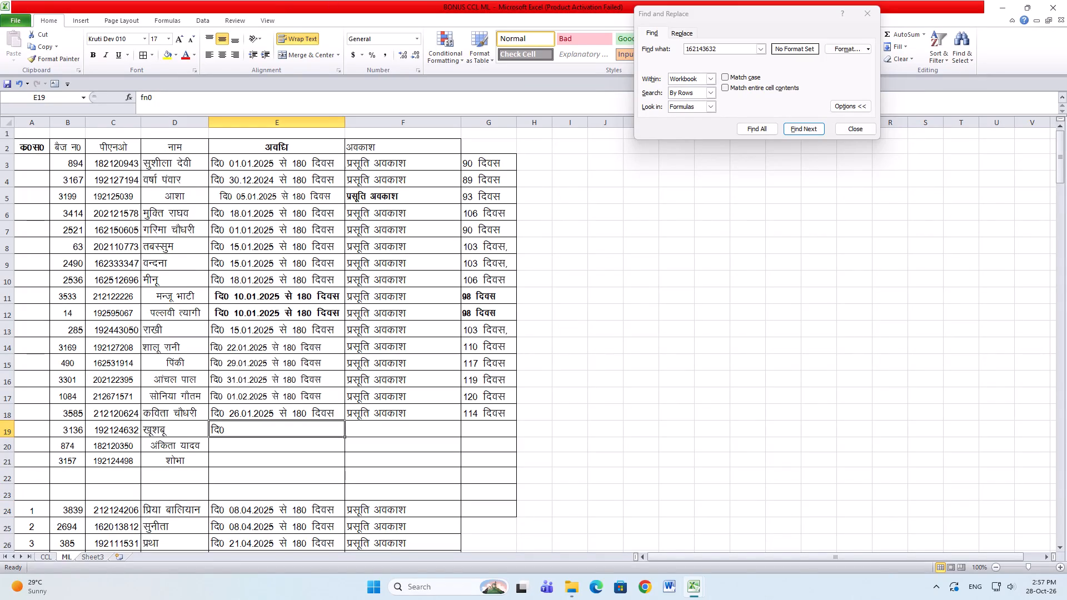
Complete the अवधि entry in row 19 of the ML sheet as दि0 05.02.2025 से 180 दिवस.
{"action": "double_click", "coordinate": [234, 429]}
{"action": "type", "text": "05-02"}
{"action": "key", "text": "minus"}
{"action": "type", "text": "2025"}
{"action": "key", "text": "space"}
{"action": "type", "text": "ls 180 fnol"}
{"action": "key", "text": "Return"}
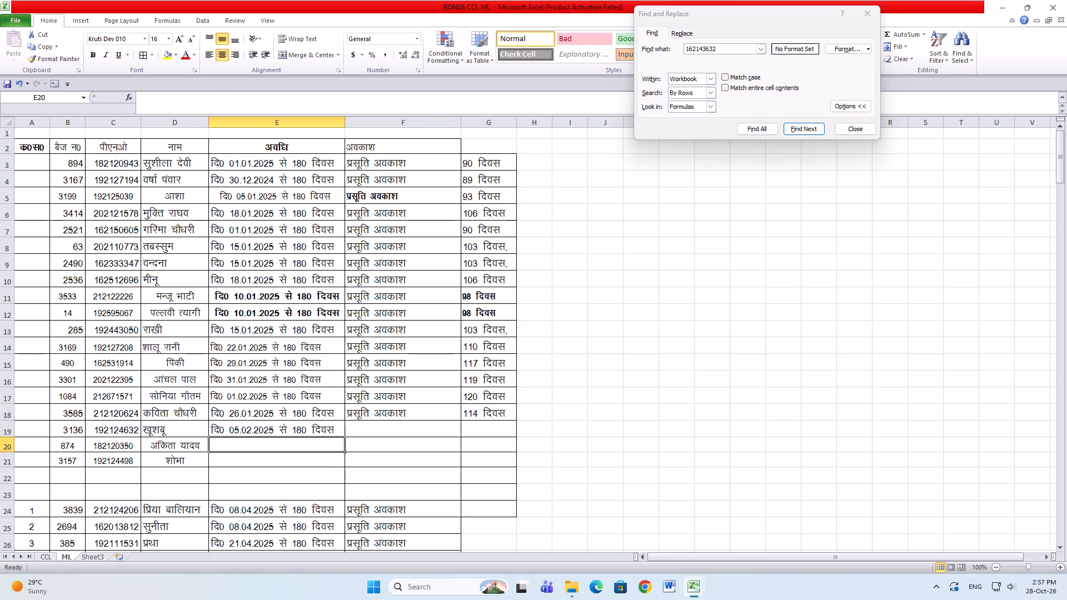
Enter the leave period दि0 11.02.20225 से 180 दिवस in the अवधि cell of row 20.
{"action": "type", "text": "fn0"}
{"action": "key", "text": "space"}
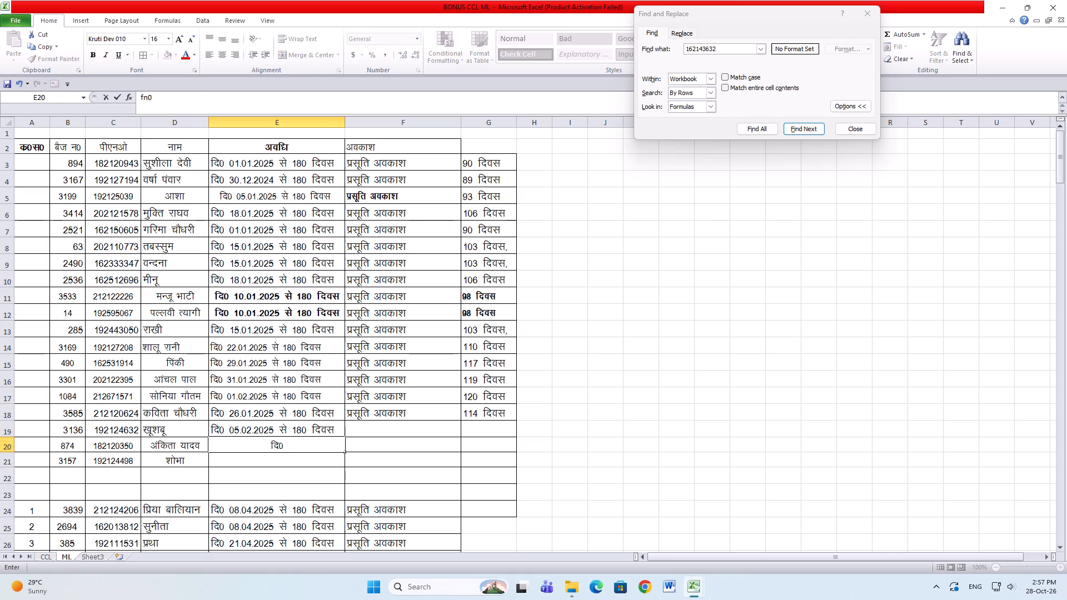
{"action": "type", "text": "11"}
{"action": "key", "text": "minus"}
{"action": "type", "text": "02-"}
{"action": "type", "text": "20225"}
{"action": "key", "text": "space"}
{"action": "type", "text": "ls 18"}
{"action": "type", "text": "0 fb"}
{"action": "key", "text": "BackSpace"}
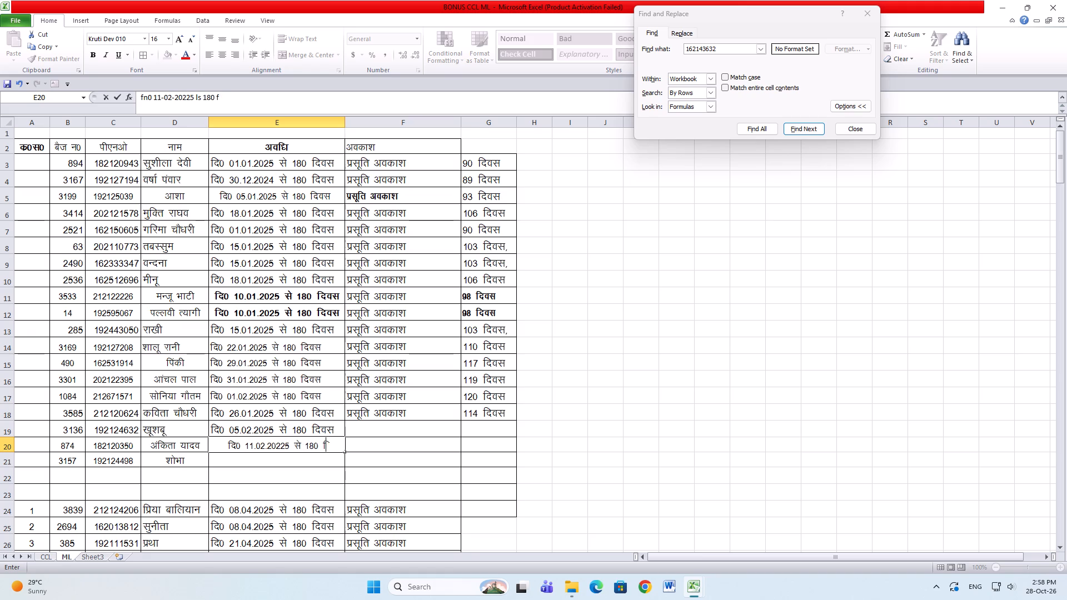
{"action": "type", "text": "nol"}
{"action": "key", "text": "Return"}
Enter the leave period दि0 14.02.2026 से 180 दिवस in the अवधि cell of row 21.
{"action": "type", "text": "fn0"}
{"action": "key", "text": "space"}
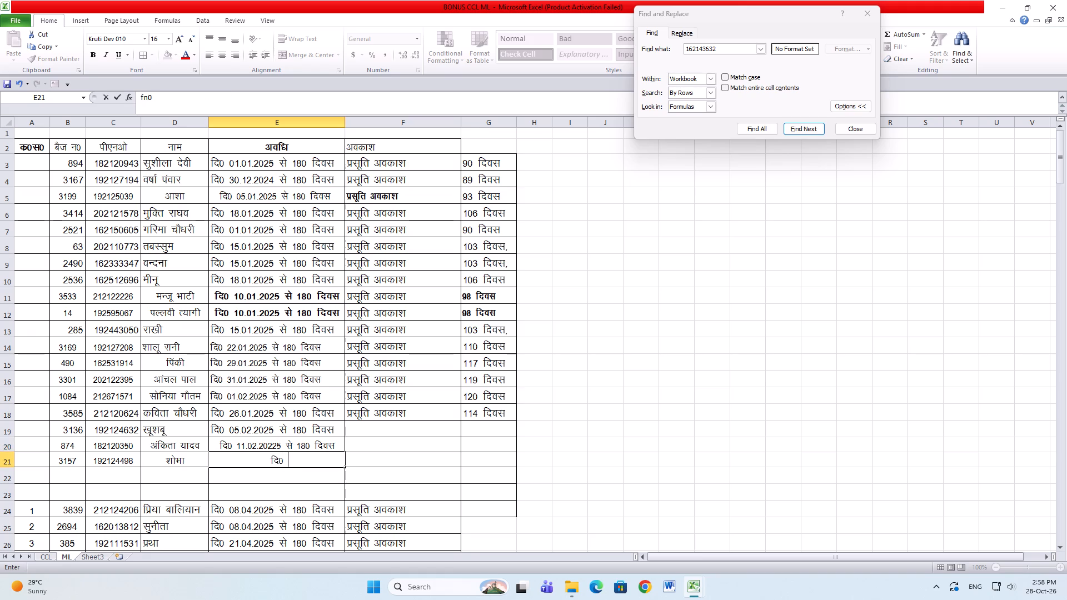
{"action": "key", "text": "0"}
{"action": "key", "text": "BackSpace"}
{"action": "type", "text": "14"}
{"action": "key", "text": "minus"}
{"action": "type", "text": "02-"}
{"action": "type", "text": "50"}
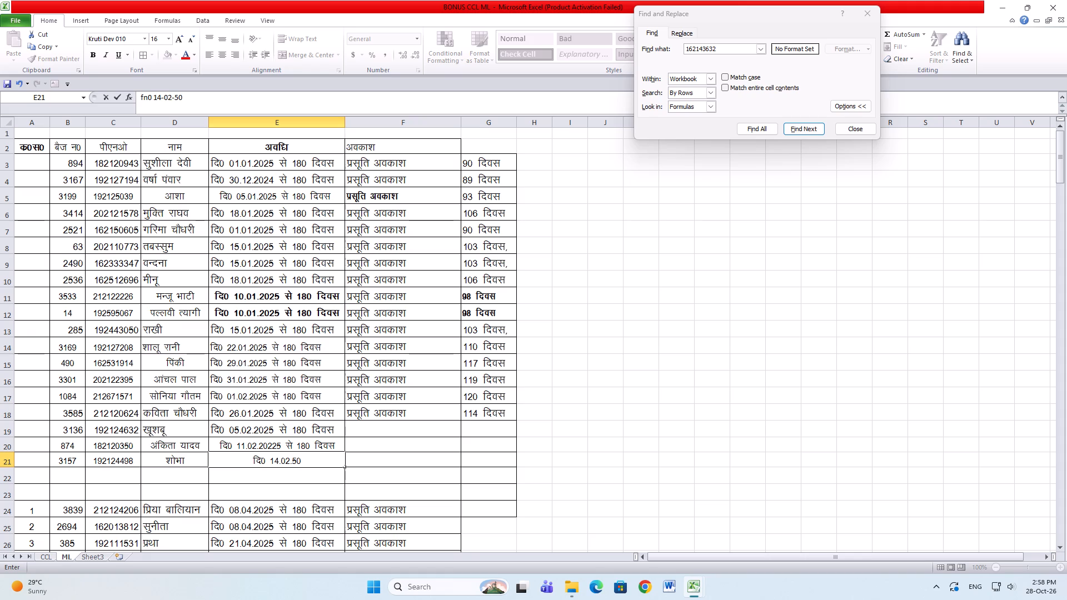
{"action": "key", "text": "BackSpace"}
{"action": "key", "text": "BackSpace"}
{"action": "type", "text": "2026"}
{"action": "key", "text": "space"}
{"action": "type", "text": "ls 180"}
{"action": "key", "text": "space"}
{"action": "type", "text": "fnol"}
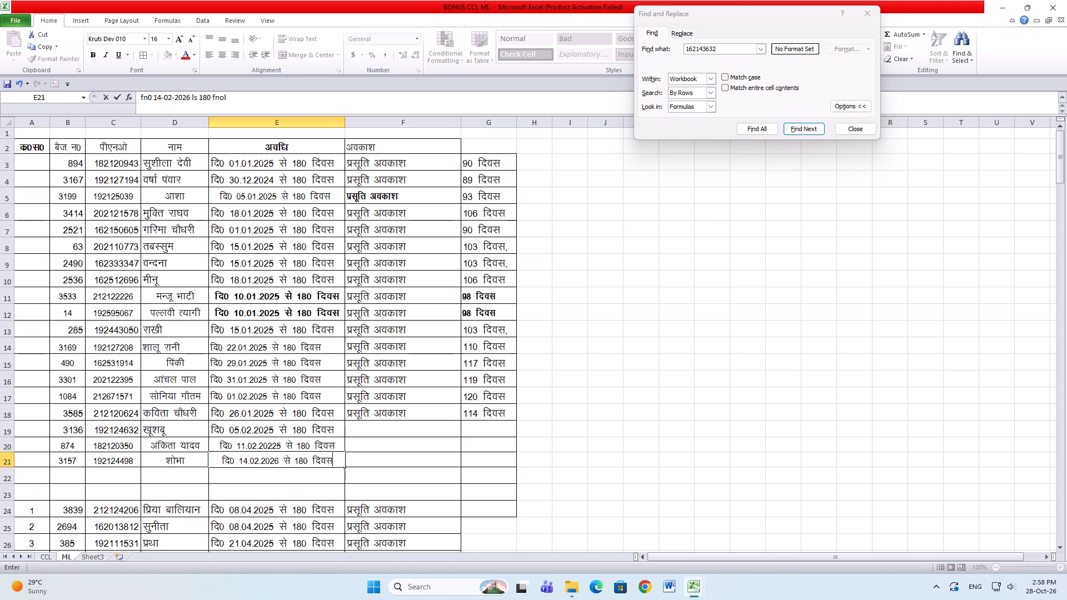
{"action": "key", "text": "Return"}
Copy the leave type प्रसूति अवकाश from row 18 into the अवकाश cells of rows 19 to 21 and save the workbook.
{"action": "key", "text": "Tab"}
{"action": "left_click", "coordinate": [347, 411]}
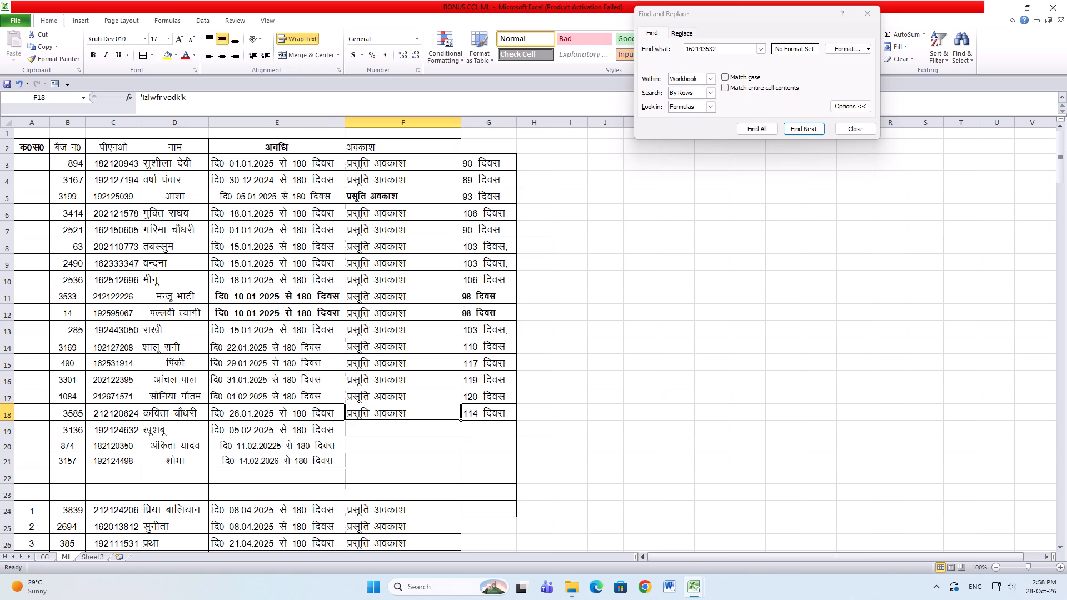
{"action": "key", "text": "ctrl+c"}
{"action": "left_click_drag", "start_coordinate": [384, 430], "coordinate": [384, 456]}
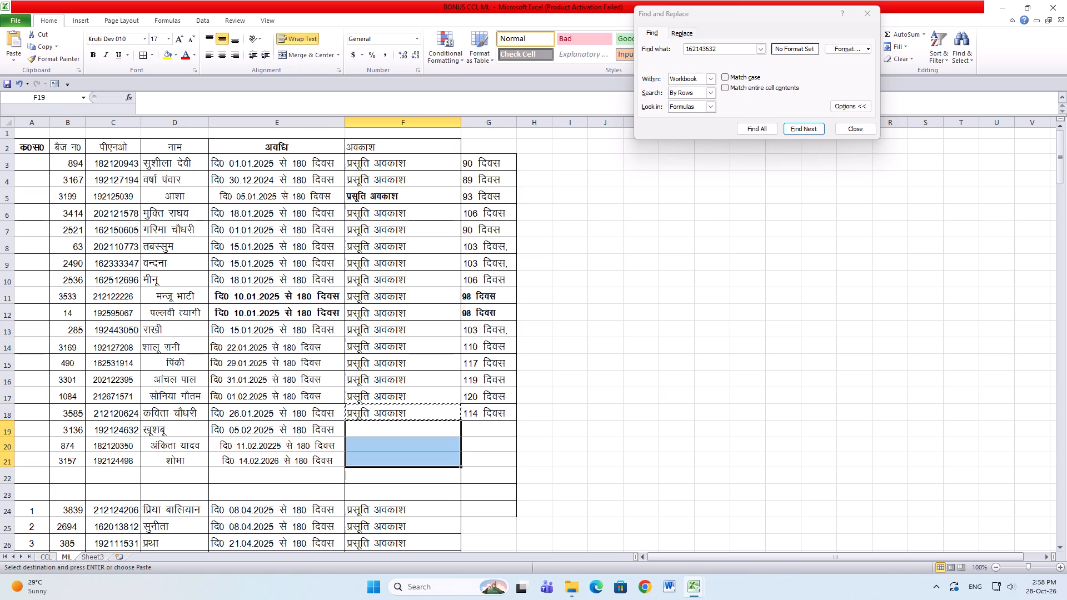
{"action": "key", "text": "ctrl+v"}
{"action": "left_click", "coordinate": [474, 436]}
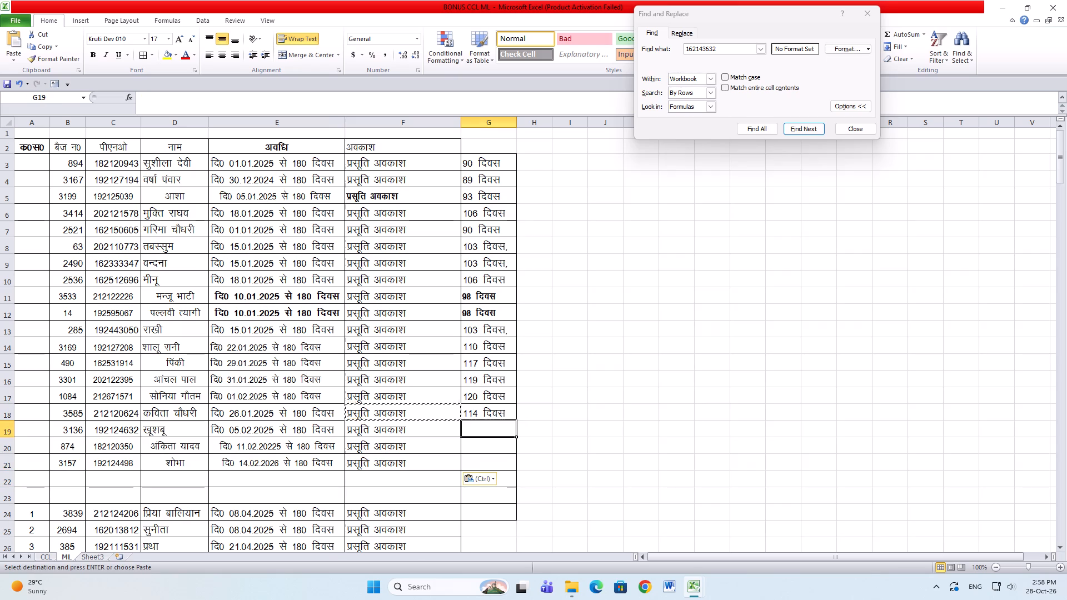
{"action": "key", "text": "ctrl+s"}
{"action": "key", "text": "ctrl+s"}
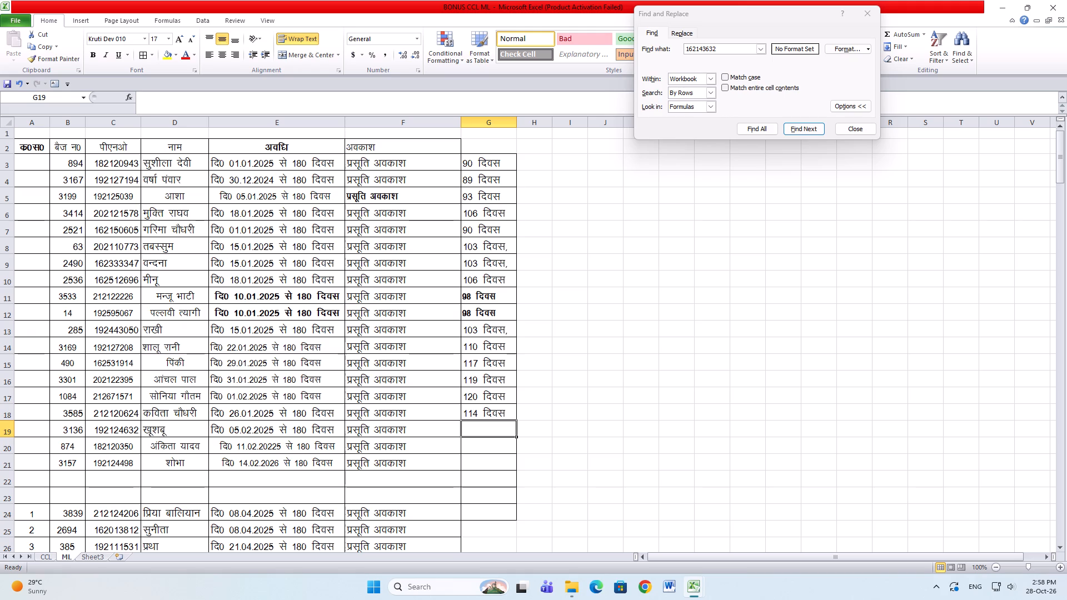
Remove the centred alignment from the entire नाम column and save the workbook.
{"action": "left_click", "coordinate": [172, 122]}
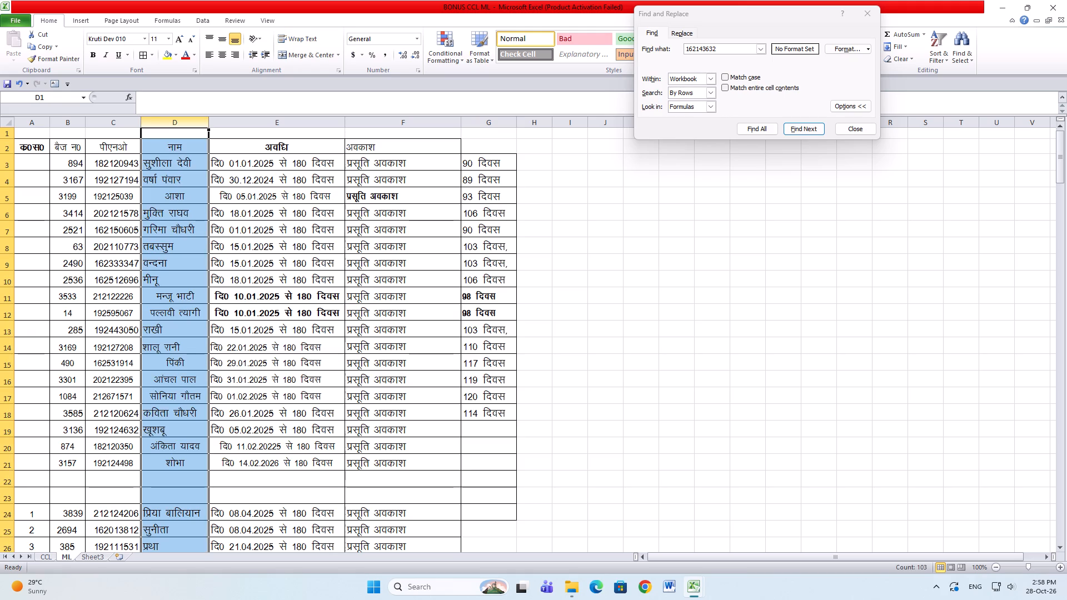
{"action": "double_click", "coordinate": [221, 52]}
{"action": "left_click", "coordinate": [162, 256]}
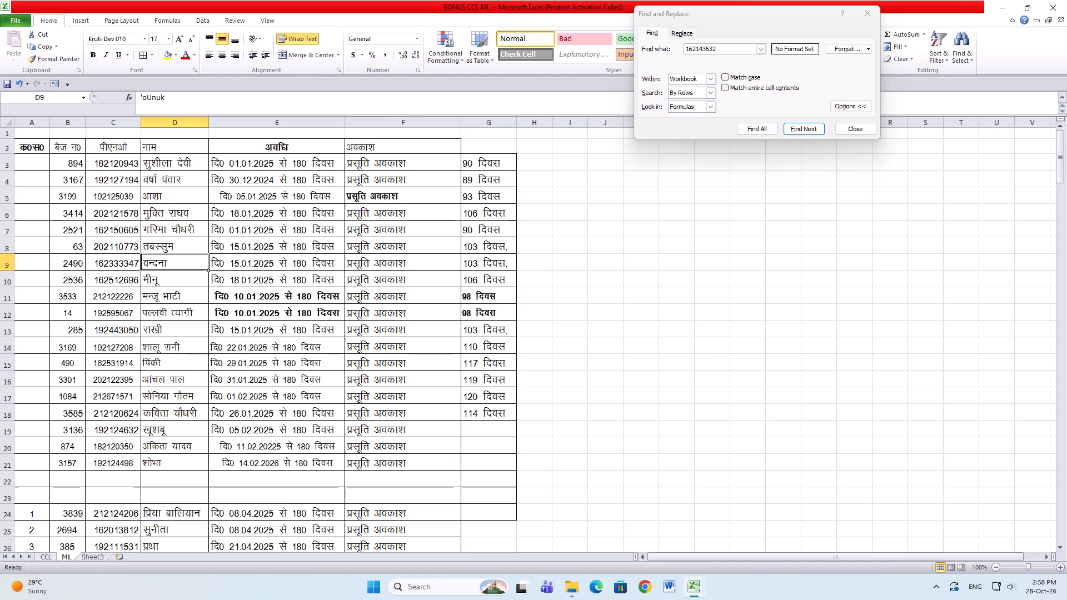
{"action": "key", "text": "ctrl+s"}
{"action": "key", "text": "ctrl+s"}
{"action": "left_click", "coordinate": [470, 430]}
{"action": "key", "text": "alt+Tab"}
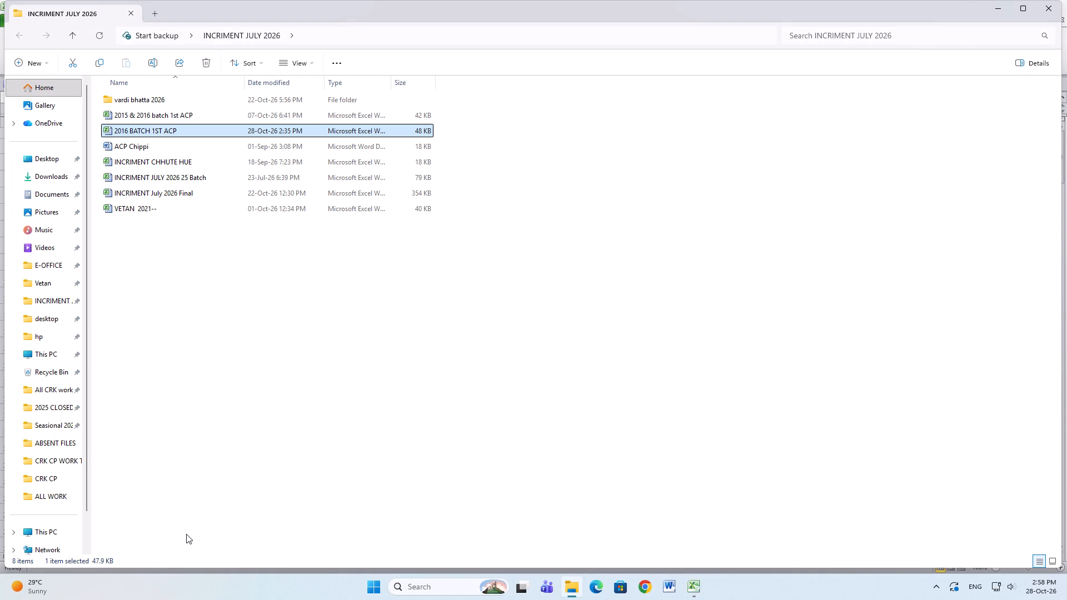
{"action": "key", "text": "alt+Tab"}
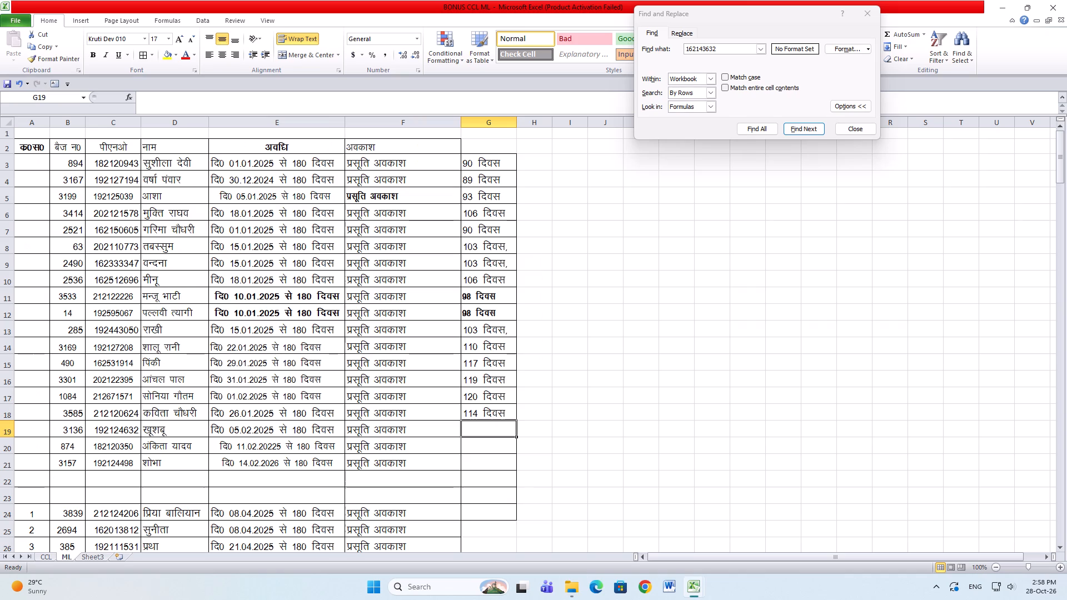
Correct the year of the leave start date in the अवधि cell of row 21 to 2025.
{"action": "double_click", "coordinate": [276, 461]}
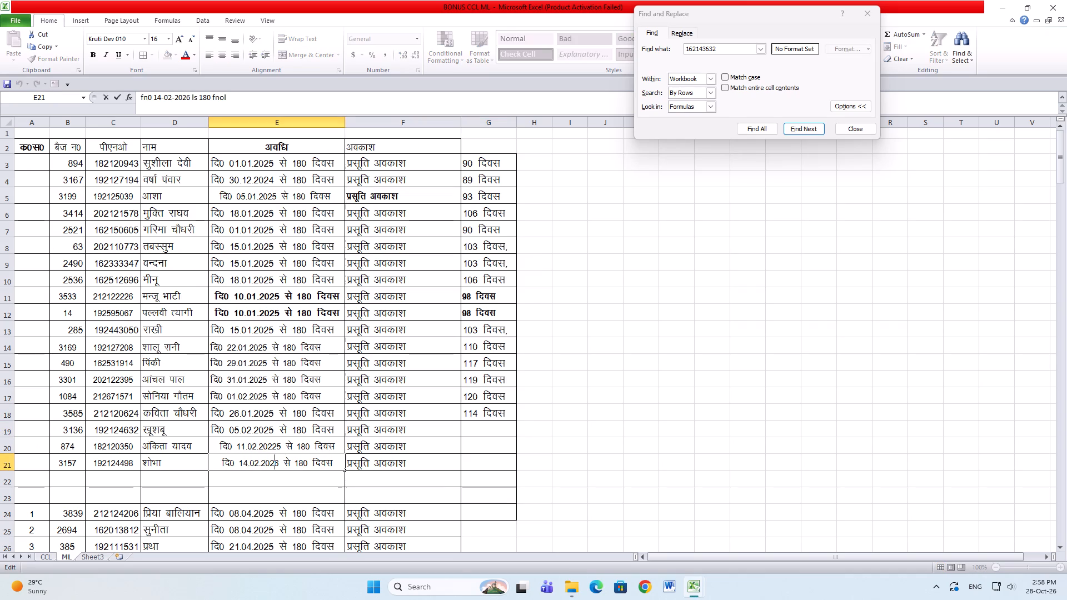
{"action": "key", "text": "Delete"}
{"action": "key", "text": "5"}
{"action": "left_click", "coordinate": [441, 443]}
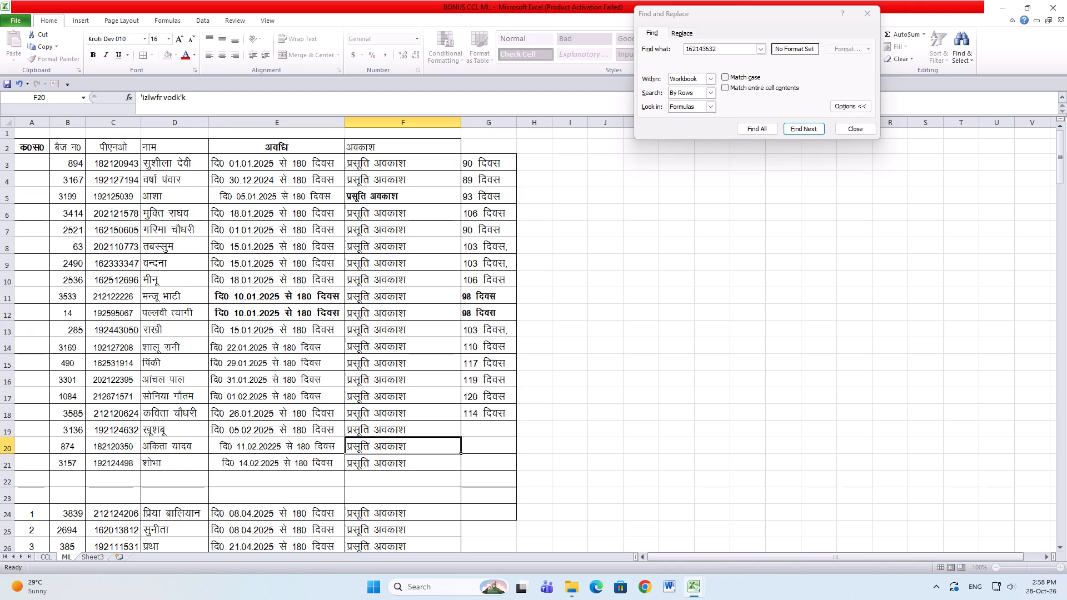
Switch to the DOB workbook and set the FROM date of the period calculation to 05-02-2025.
{"action": "key", "text": "alt+Tab"}
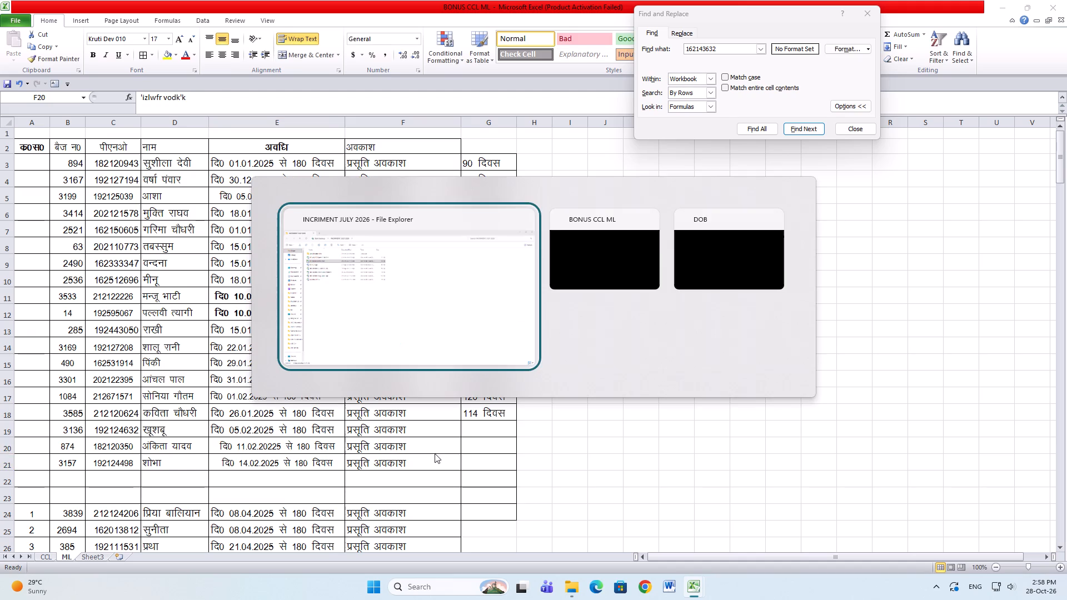
{"action": "key", "text": "alt+Tab"}
{"action": "key", "text": "alt+Tab"}
{"action": "left_click", "coordinate": [116, 219]}
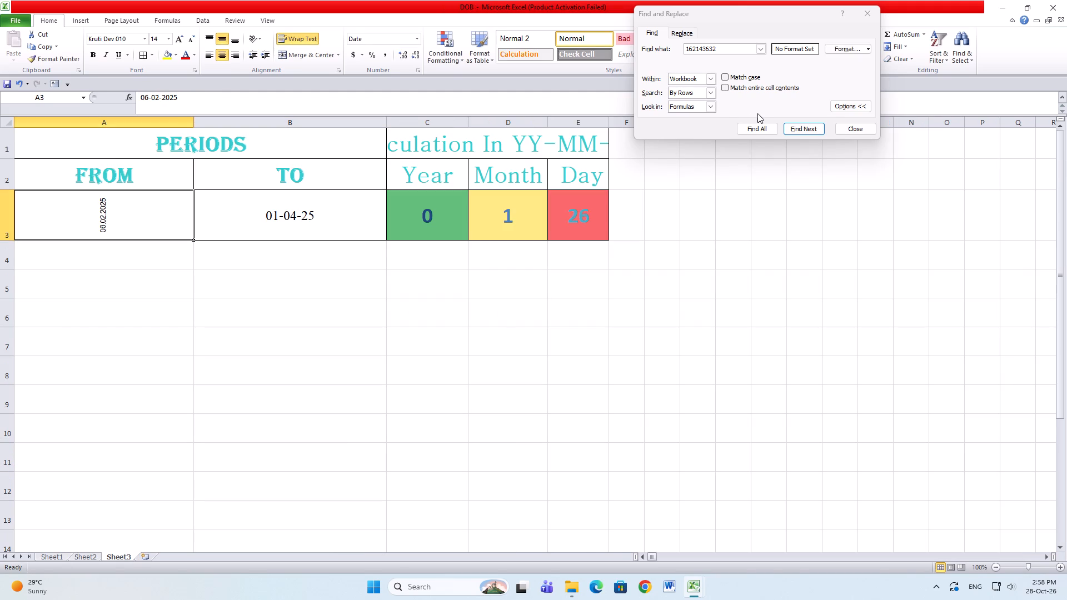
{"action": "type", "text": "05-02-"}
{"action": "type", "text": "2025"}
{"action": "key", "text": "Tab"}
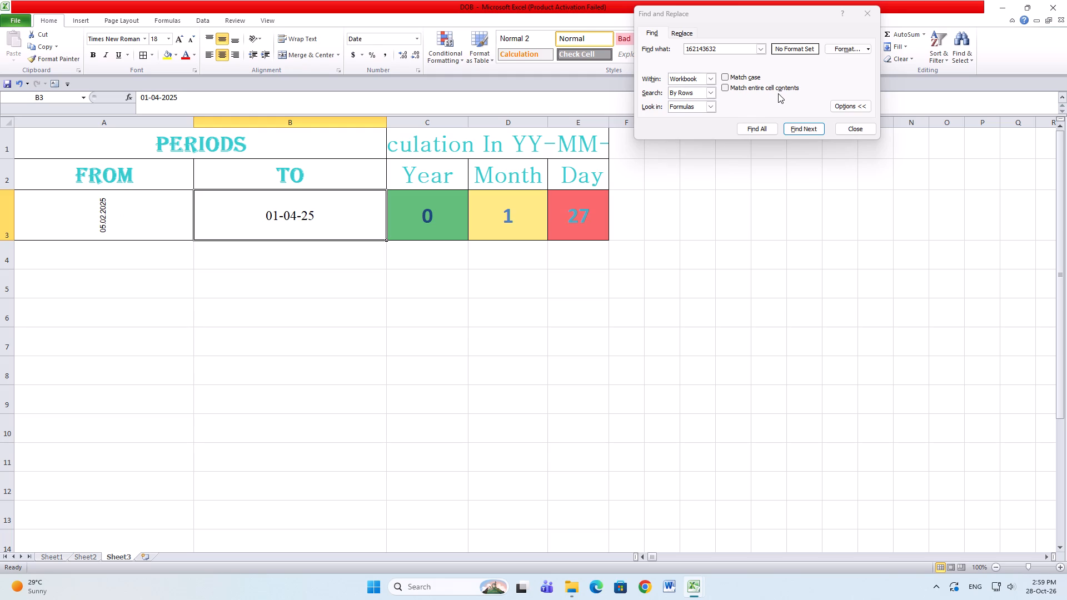
Return to the BONUS CCL ML workbook and enter 123 दिवस in column G of row 19.
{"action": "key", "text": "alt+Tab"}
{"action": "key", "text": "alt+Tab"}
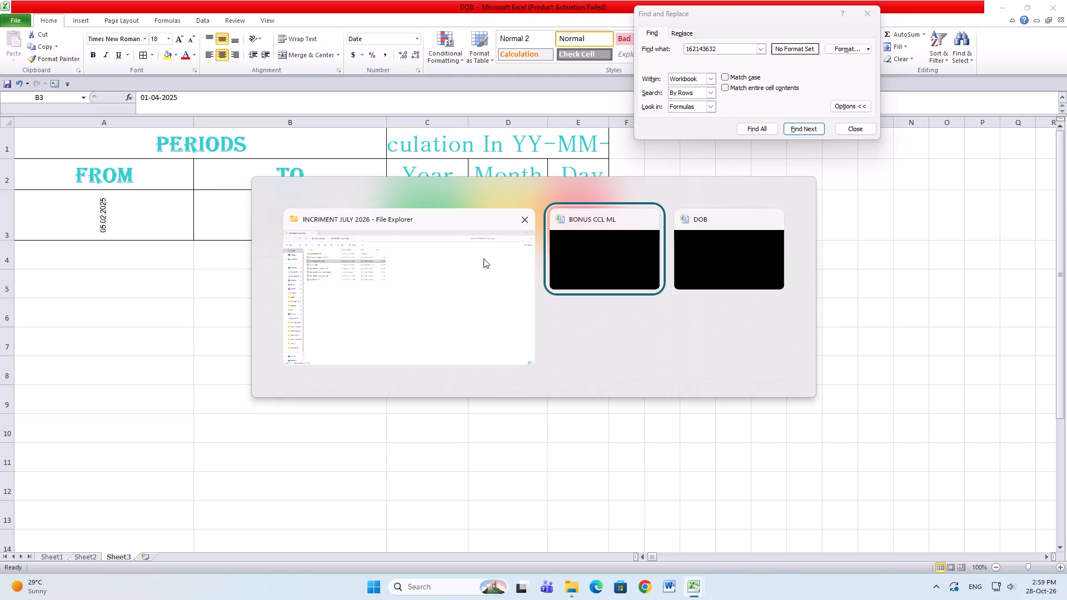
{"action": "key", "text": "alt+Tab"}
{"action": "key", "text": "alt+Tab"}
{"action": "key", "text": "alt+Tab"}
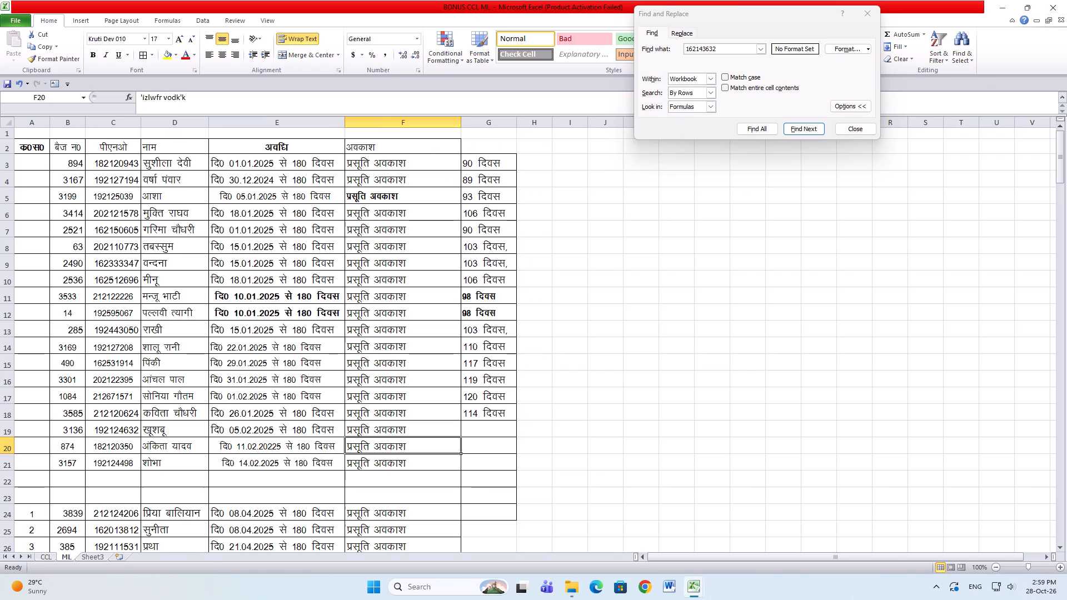
{"action": "left_click", "coordinate": [473, 426]}
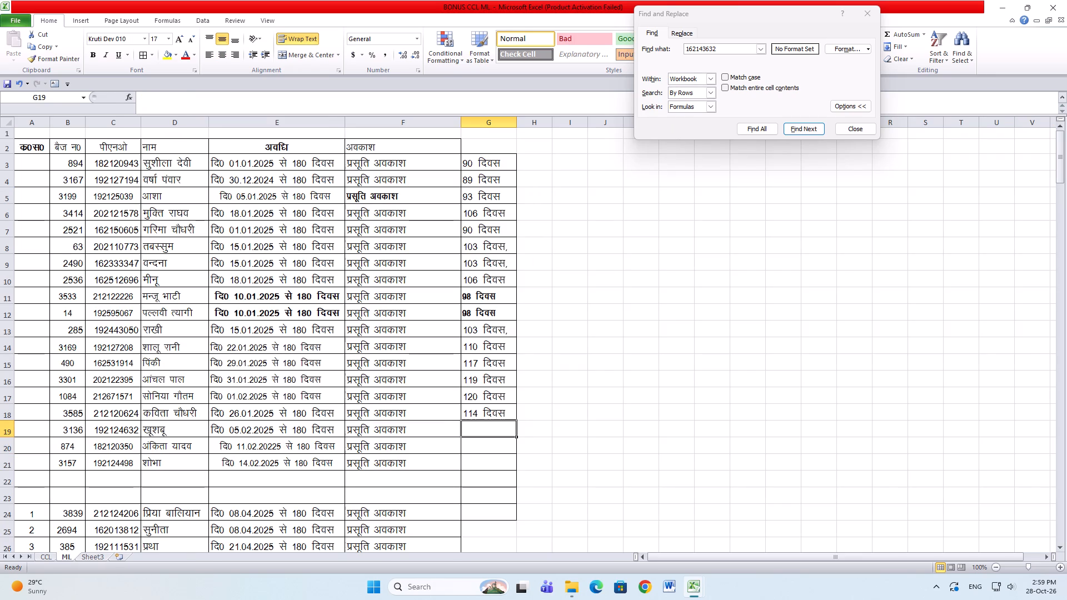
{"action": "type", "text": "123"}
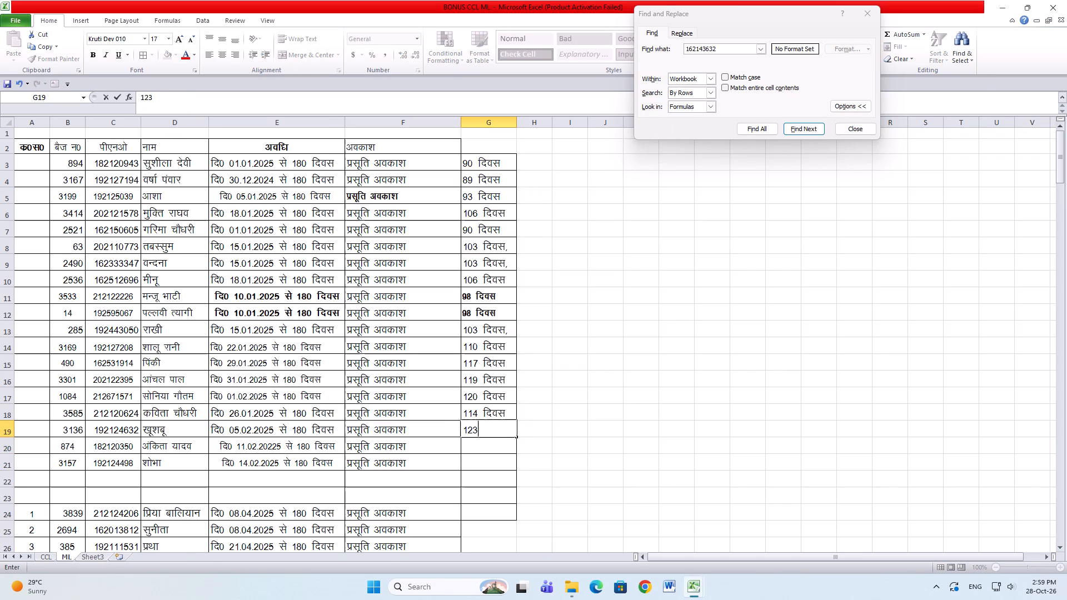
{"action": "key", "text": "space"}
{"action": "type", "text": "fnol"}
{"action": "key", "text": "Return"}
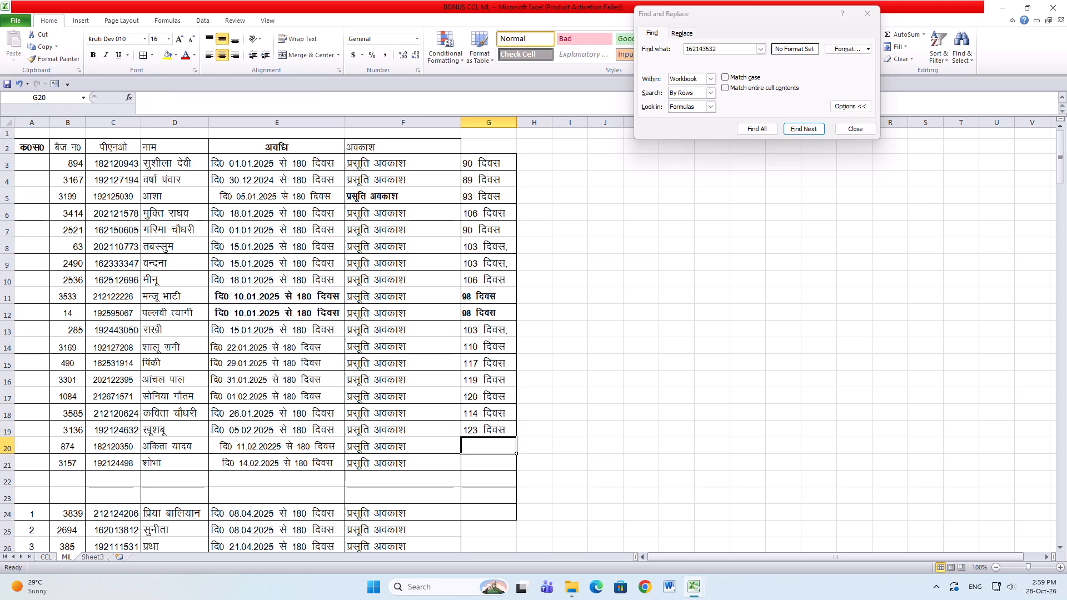
Correct the year of the leave start date in the अवधि cell of row 20 to 2025.
{"action": "double_click", "coordinate": [266, 451]}
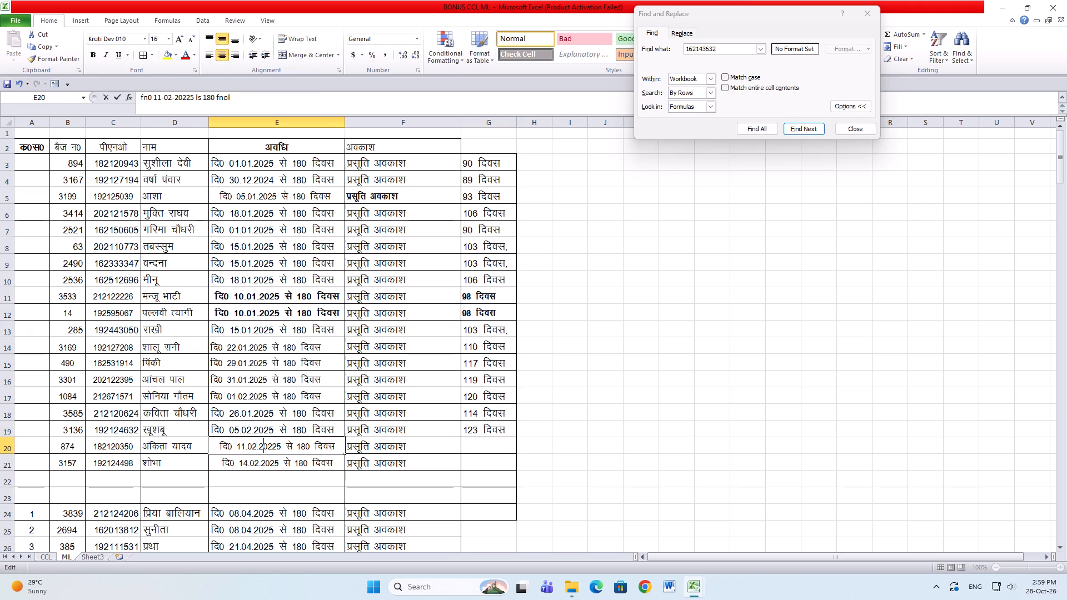
{"action": "left_click", "coordinate": [268, 444]}
{"action": "key", "text": "Delete"}
{"action": "left_click", "coordinate": [291, 498]}
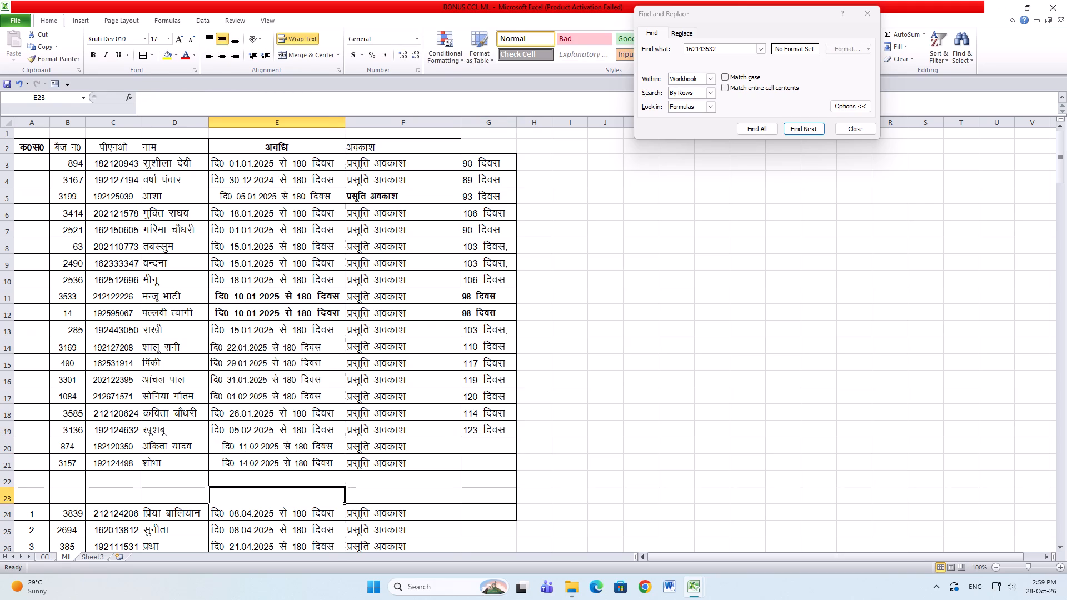
Switch to the DOB workbook and set the FROM date of the period calculation to 11-02-2025.
{"action": "key", "text": "alt+Tab"}
{"action": "key", "text": "alt+Tab"}
{"action": "key", "text": "alt+Tab"}
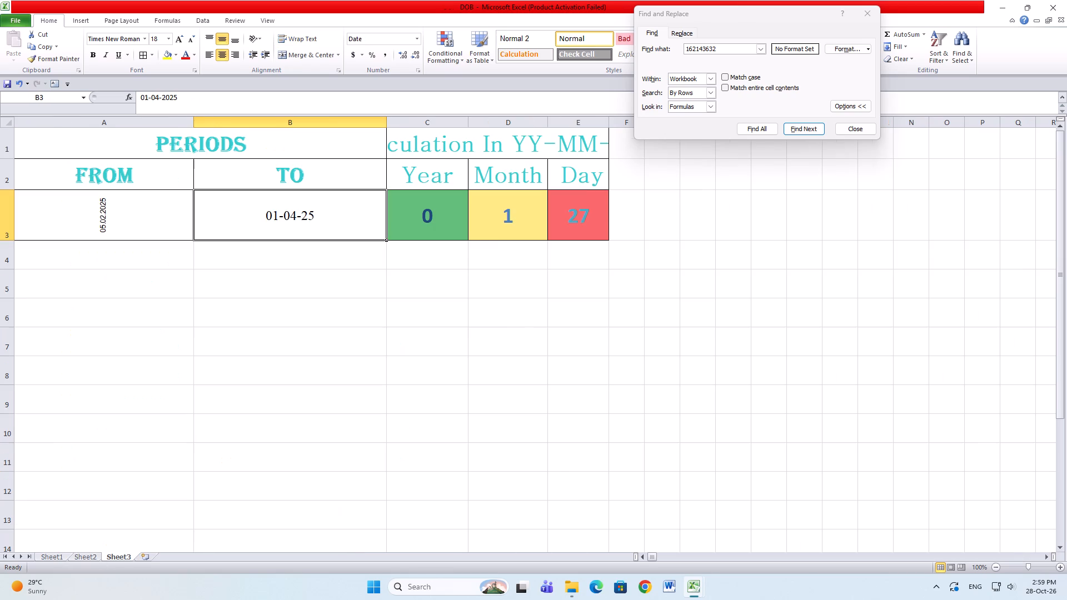
{"action": "left_click", "coordinate": [122, 226]}
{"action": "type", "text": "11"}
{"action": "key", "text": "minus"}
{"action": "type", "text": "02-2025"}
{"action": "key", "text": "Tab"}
Return to the BONUS CCL ML workbook and enter 129 दिवस in column G of row 20.
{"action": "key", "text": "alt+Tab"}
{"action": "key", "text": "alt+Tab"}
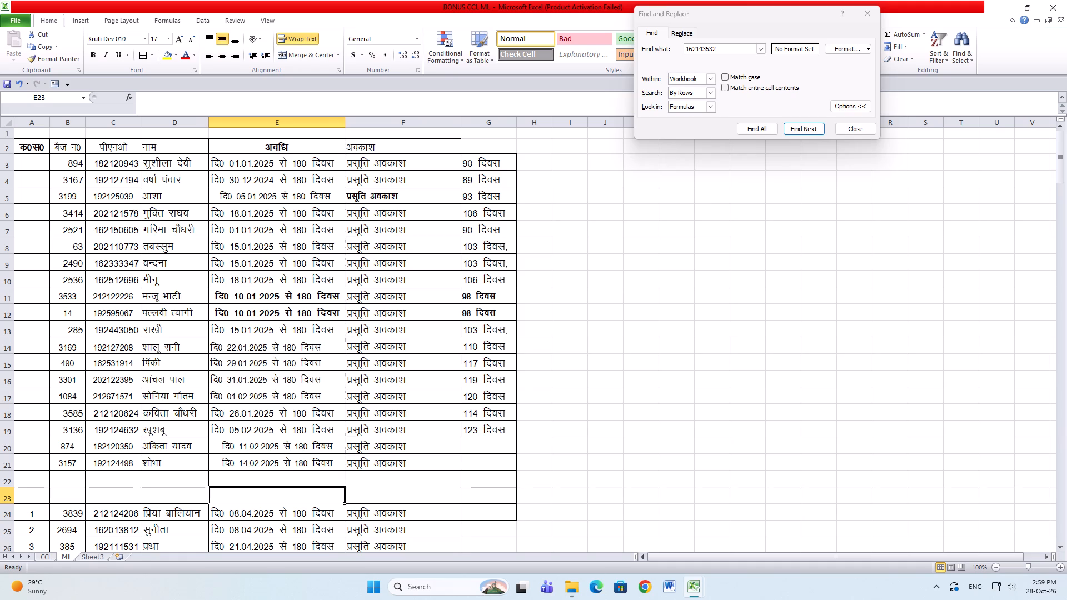
{"action": "left_click", "coordinate": [467, 443]}
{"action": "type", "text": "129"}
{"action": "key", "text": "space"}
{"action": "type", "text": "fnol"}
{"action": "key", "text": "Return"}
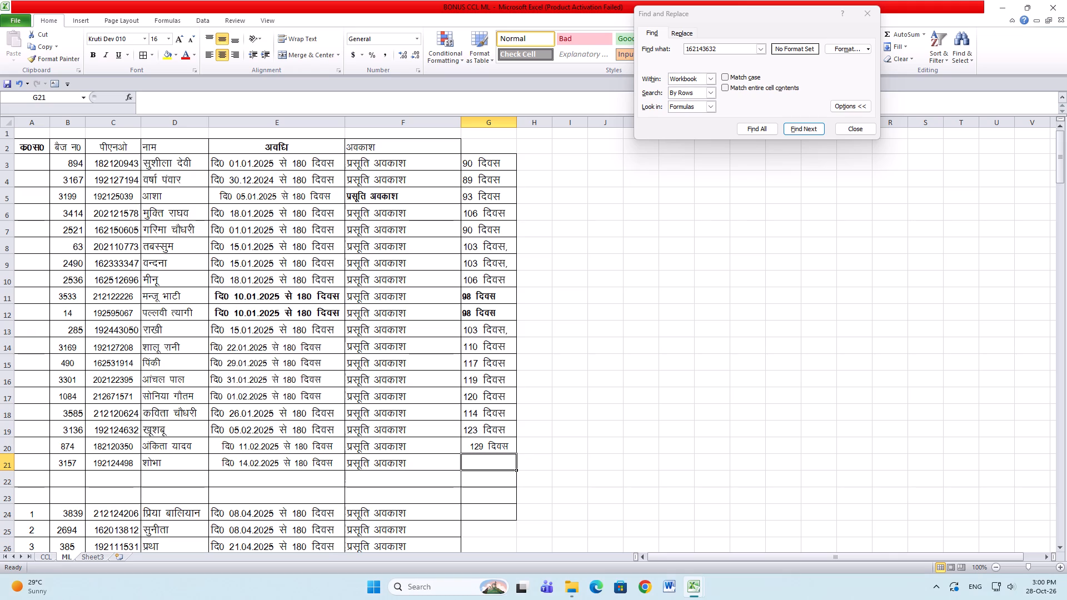
Switch to the DOB workbook and set the FROM date of the period calculation to 14-02-2025.
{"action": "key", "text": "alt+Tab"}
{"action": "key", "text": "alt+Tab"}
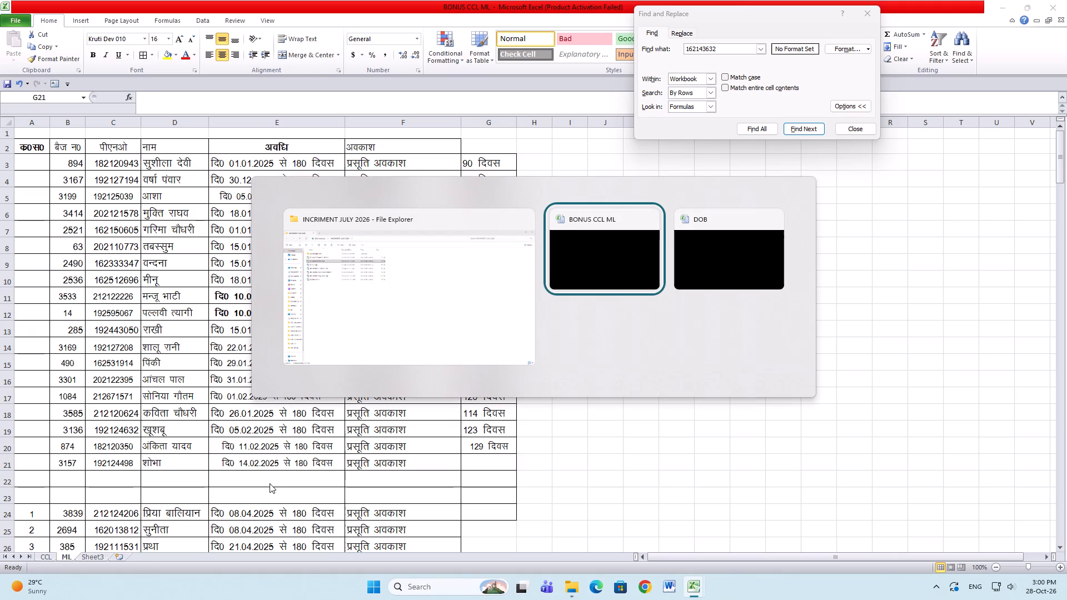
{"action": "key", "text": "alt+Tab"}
{"action": "left_click", "coordinate": [88, 167]}
{"action": "left_click", "coordinate": [102, 229]}
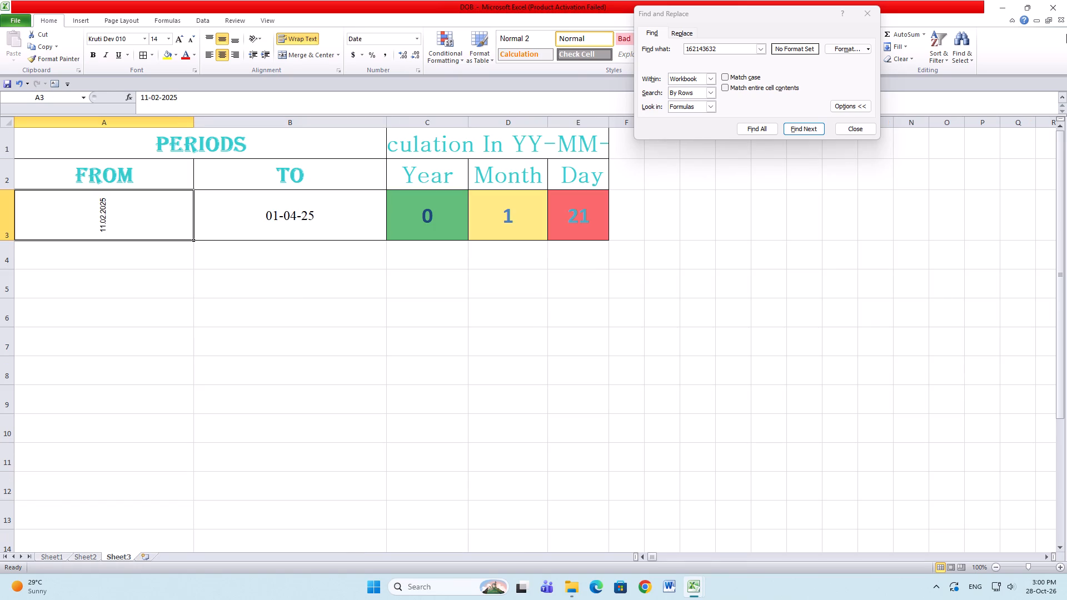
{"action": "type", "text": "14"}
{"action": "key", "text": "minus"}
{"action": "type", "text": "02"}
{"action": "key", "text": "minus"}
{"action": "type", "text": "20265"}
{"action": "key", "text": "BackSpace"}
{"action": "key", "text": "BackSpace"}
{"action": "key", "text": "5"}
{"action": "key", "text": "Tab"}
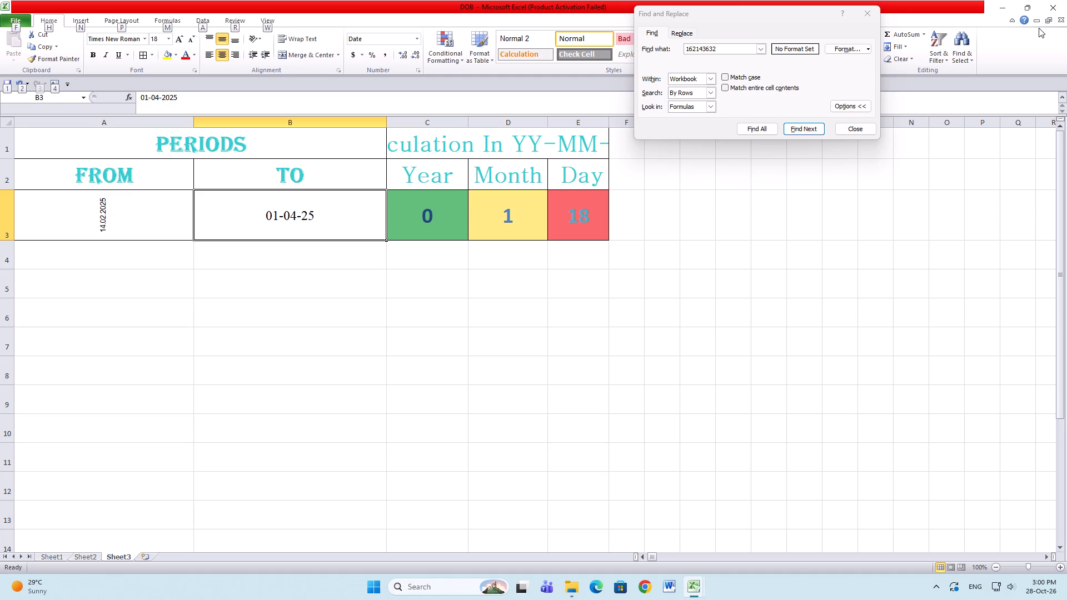
Return to the BONUS CCL ML workbook, enter 132 दिवस in column G of row 21 and save.
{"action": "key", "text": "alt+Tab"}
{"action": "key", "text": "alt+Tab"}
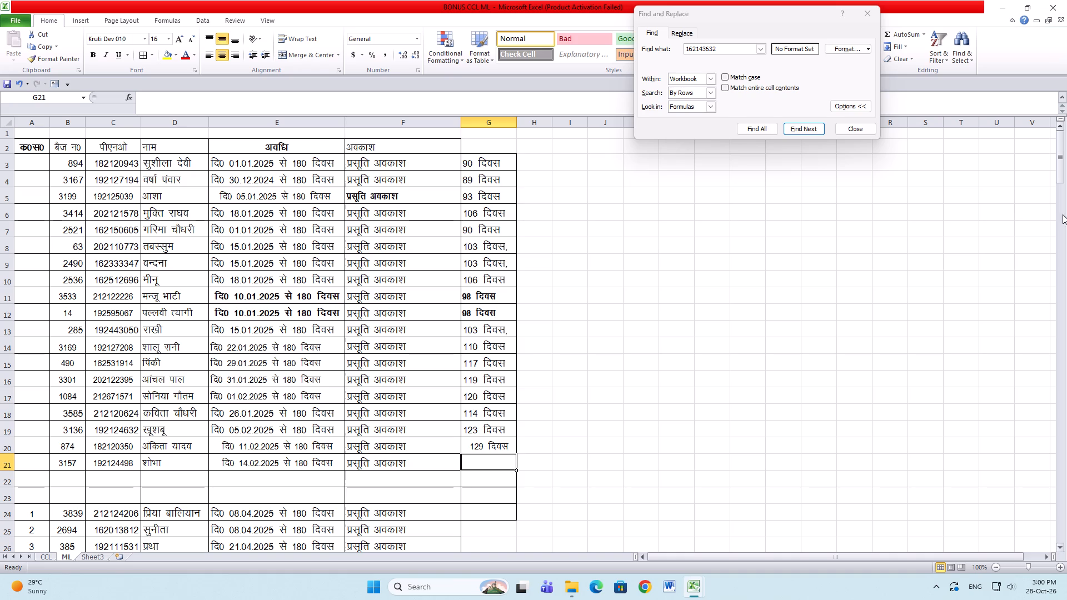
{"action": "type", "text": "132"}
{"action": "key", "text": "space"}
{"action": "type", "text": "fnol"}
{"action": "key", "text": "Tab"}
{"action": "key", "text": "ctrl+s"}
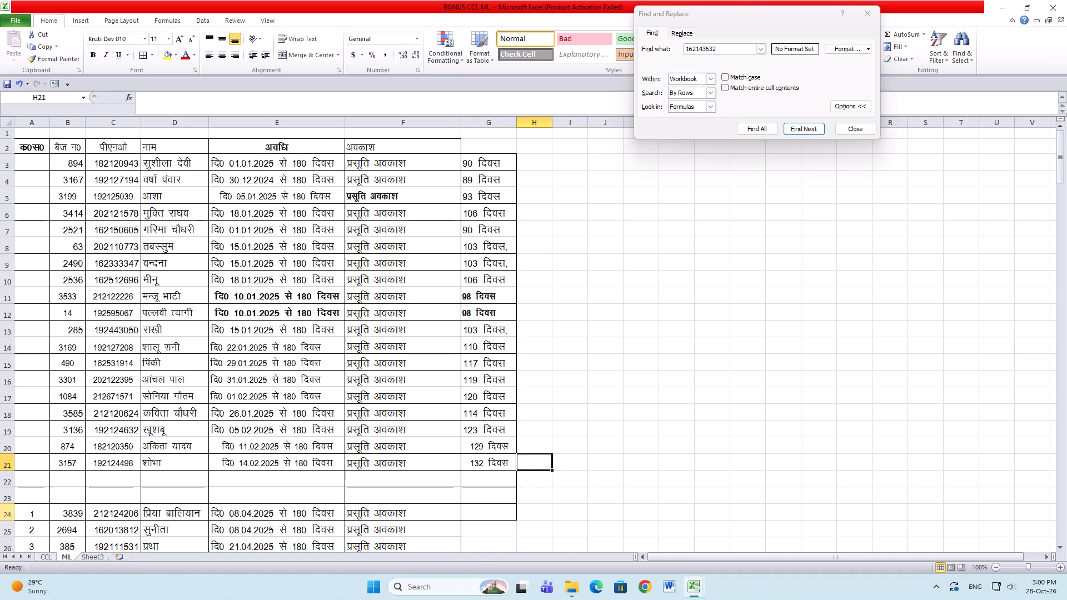
Insert eight blank rows above row 22 on the ML sheet.
{"action": "left_click", "coordinate": [3, 479]}
{"action": "key", "text": "ctrl+plus"}
{"action": "key", "text": "ctrl+plus"}
{"action": "key", "text": "ctrl+plus"}
{"action": "key", "text": "ctrl+plus"}
{"action": "key", "text": "ctrl+plus"}
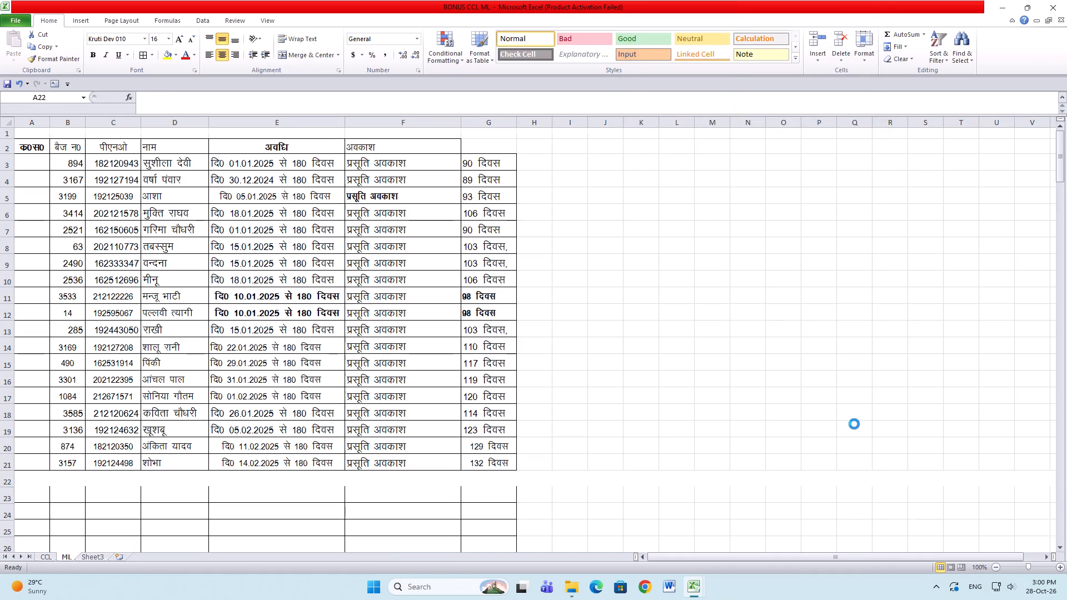
{"action": "key", "text": "ctrl+plus"}
{"action": "key", "text": "ctrl+plus"}
{"action": "key", "text": "ctrl+plus"}
{"action": "scroll", "coordinate": [442, 420], "scroll_direction": "down", "scroll_amount": 6}
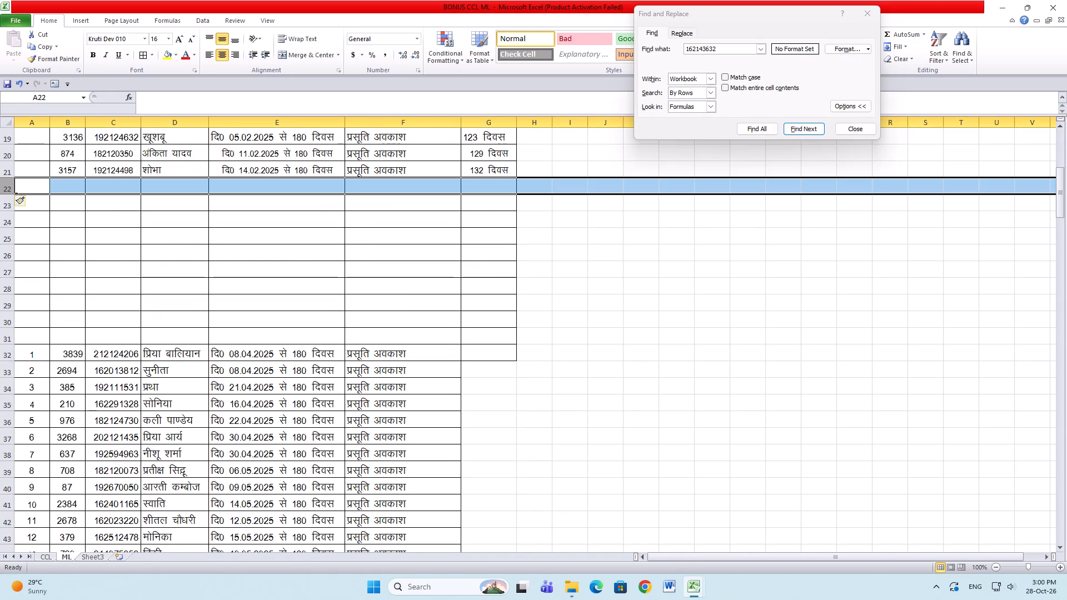
Fill row 22 with the next employee's badge number, PNO and name.
{"action": "left_click_drag", "start_coordinate": [106, 225], "coordinate": [112, 221]}
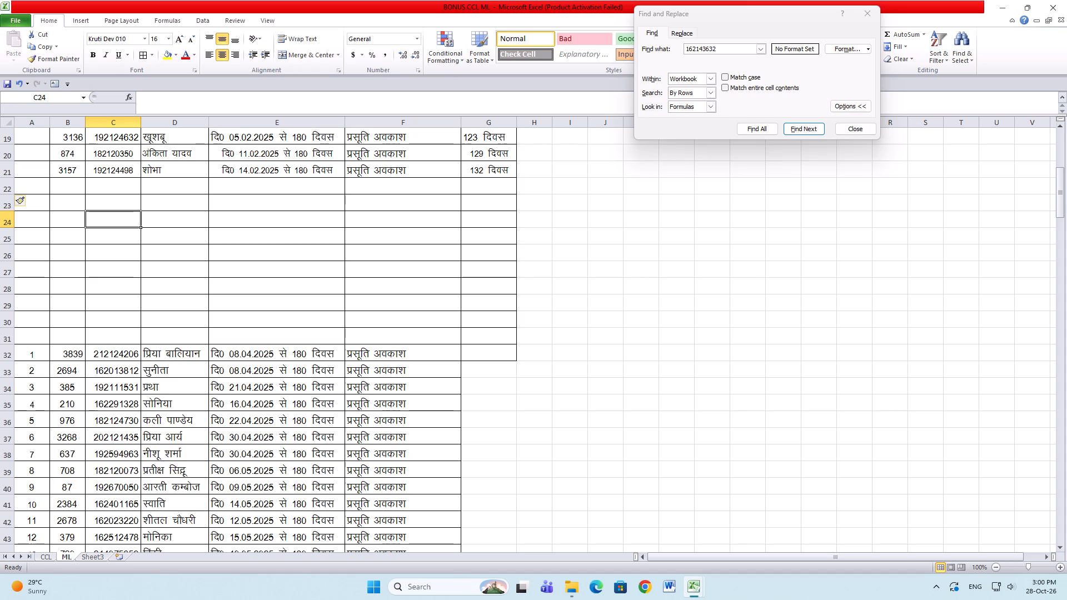
{"action": "left_click", "coordinate": [64, 179]}
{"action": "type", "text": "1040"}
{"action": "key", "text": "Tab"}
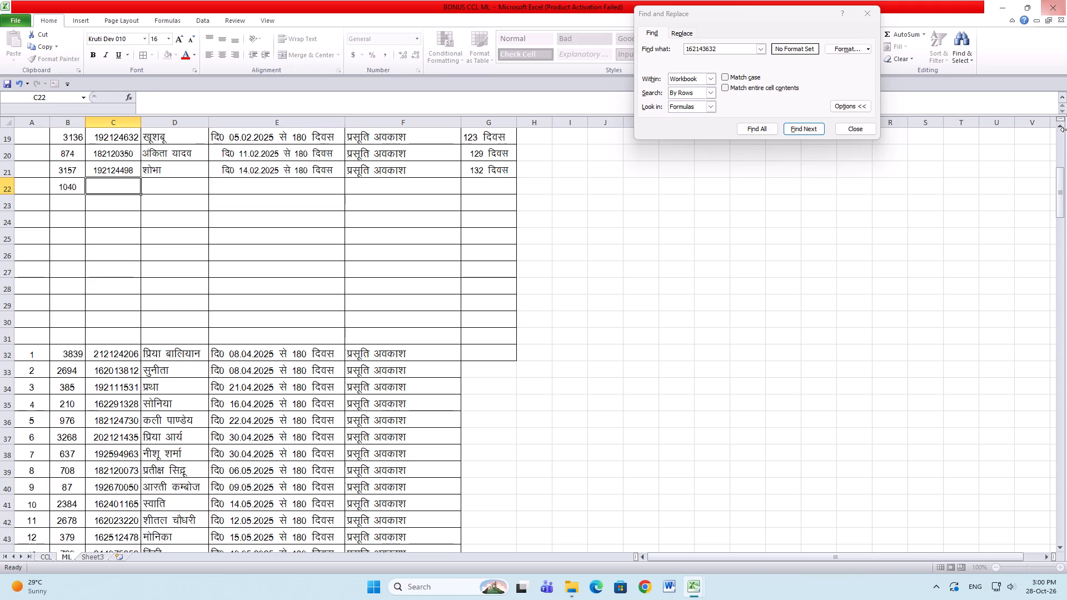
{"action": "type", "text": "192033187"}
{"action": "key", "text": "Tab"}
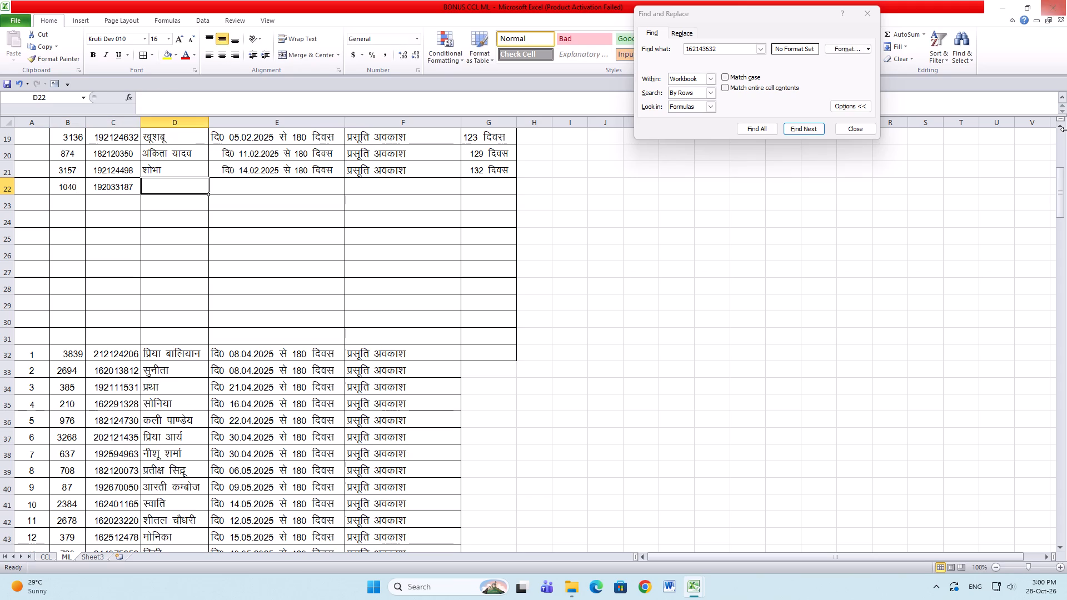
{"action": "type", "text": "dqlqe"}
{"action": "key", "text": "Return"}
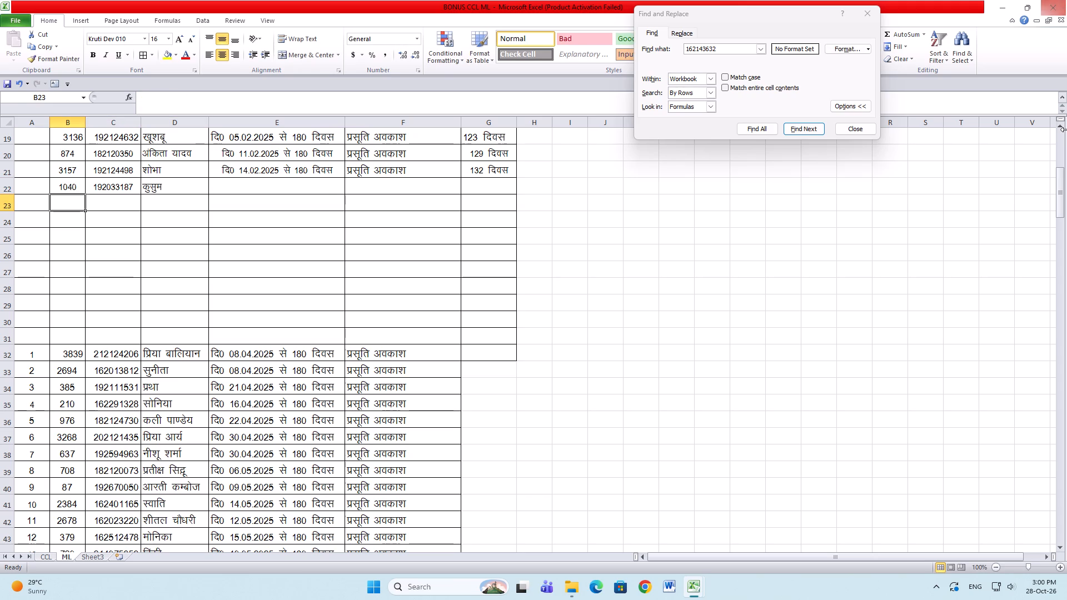
Enter the following employee's badge number in column B of row 23.
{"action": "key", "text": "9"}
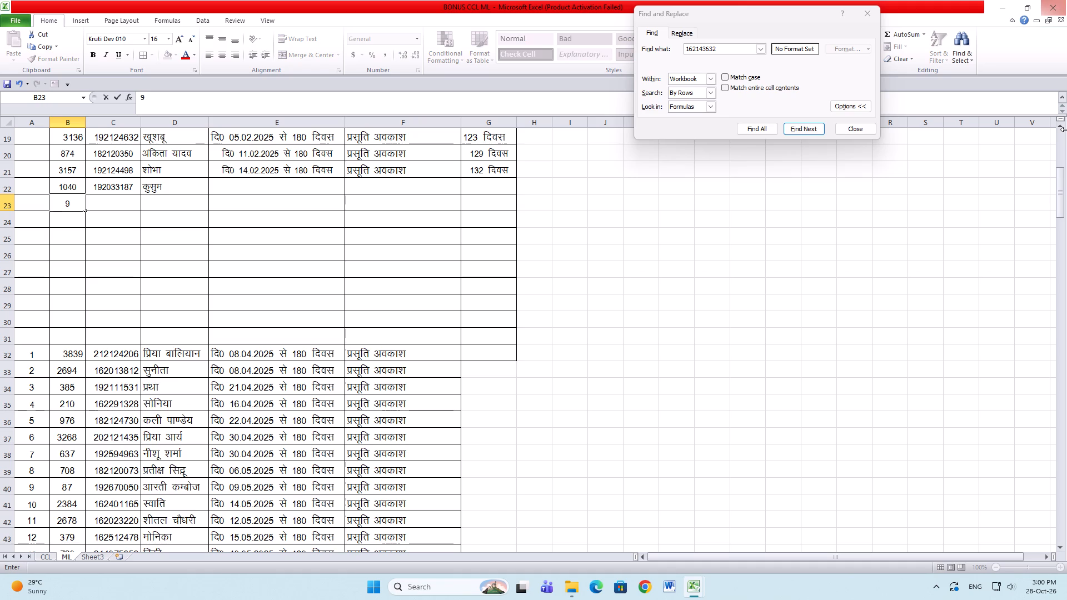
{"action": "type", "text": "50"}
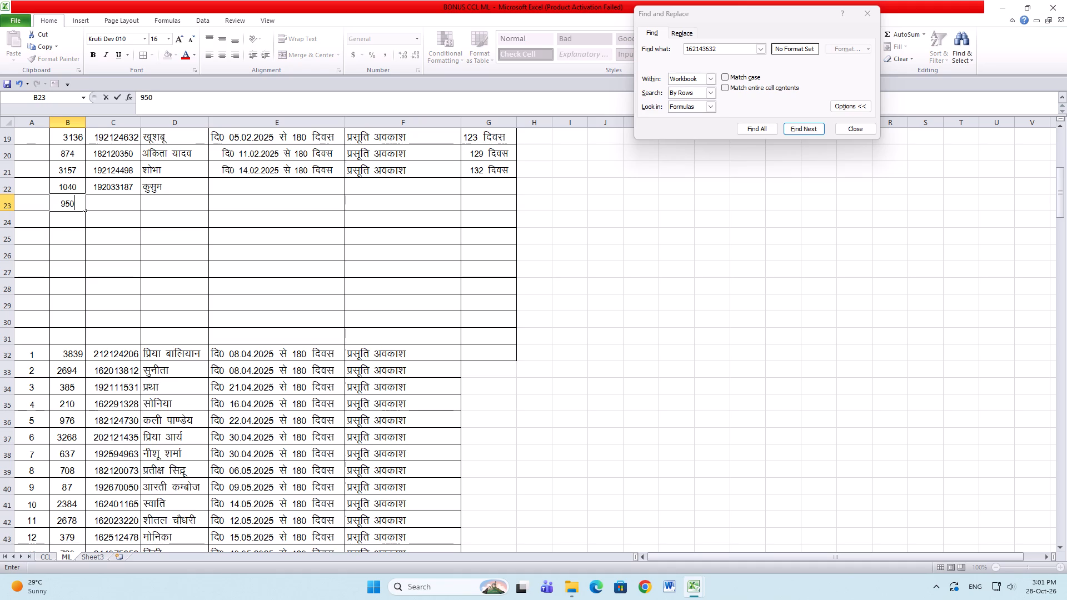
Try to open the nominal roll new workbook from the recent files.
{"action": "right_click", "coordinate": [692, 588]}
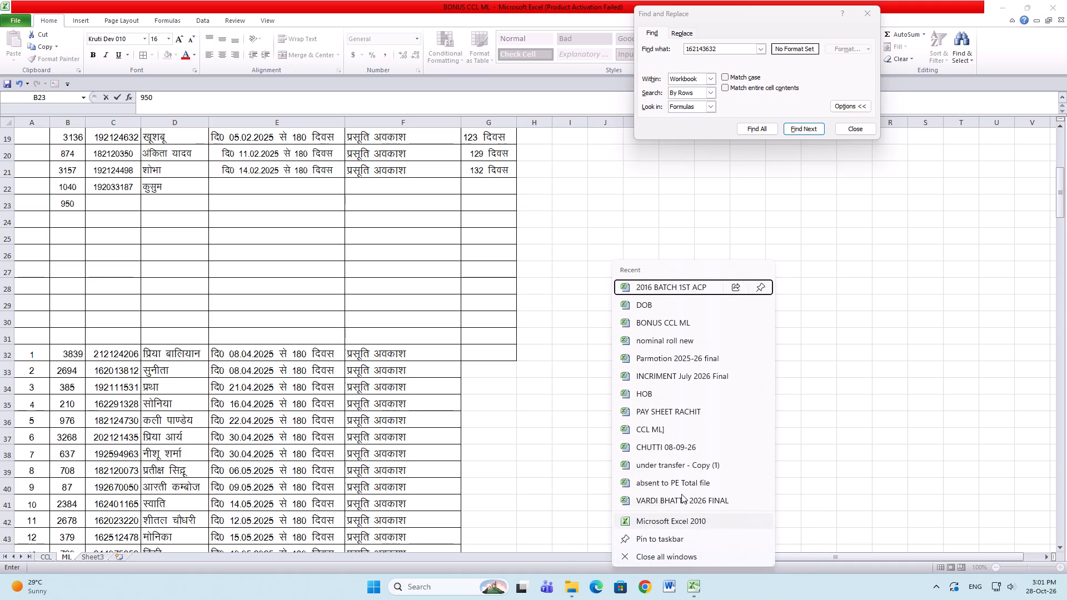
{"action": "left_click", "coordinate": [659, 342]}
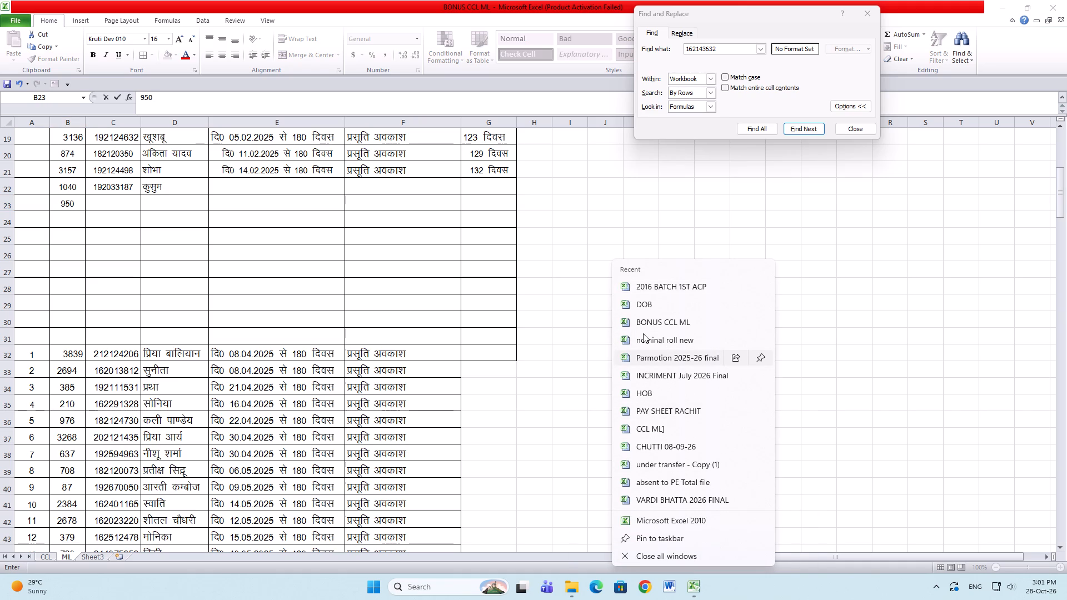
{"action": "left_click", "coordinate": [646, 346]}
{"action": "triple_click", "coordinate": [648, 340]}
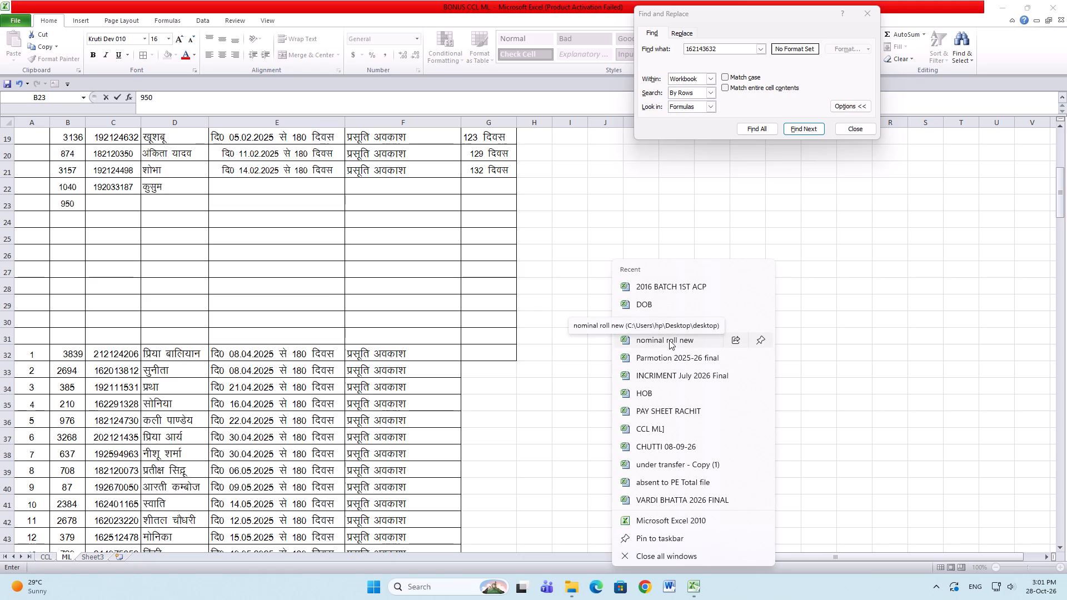
Minimise the workbook window, close the INCRIMENT JULY 2026 folder window and refresh the desktop.
{"action": "left_click", "coordinate": [998, 9]}
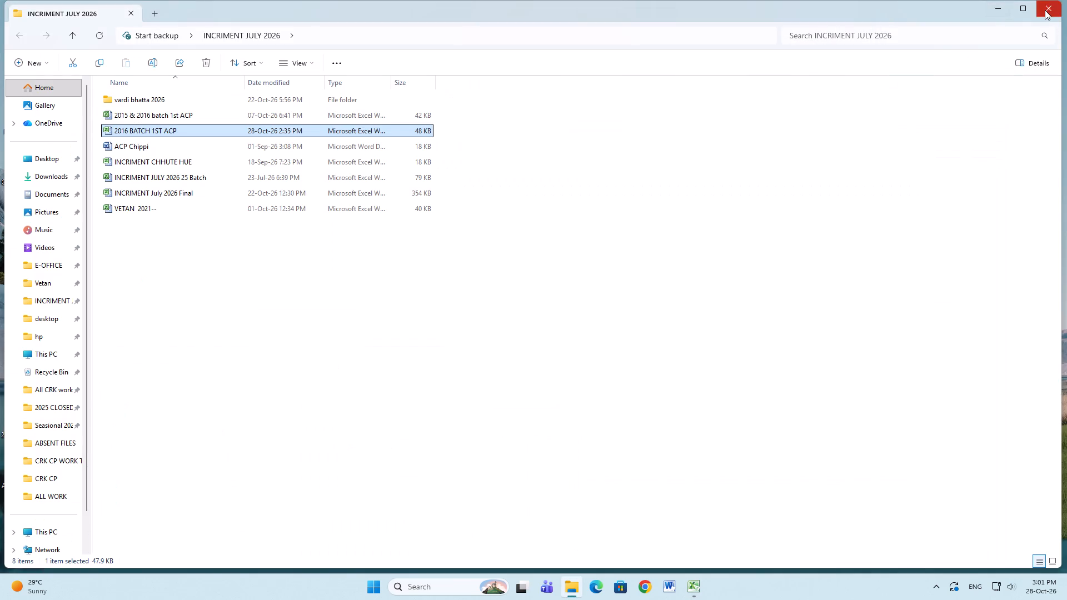
{"action": "left_click", "coordinate": [1046, 10]}
{"action": "left_click", "coordinate": [649, 173]}
{"action": "right_click", "coordinate": [650, 173]}
{"action": "left_click", "coordinate": [664, 226]}
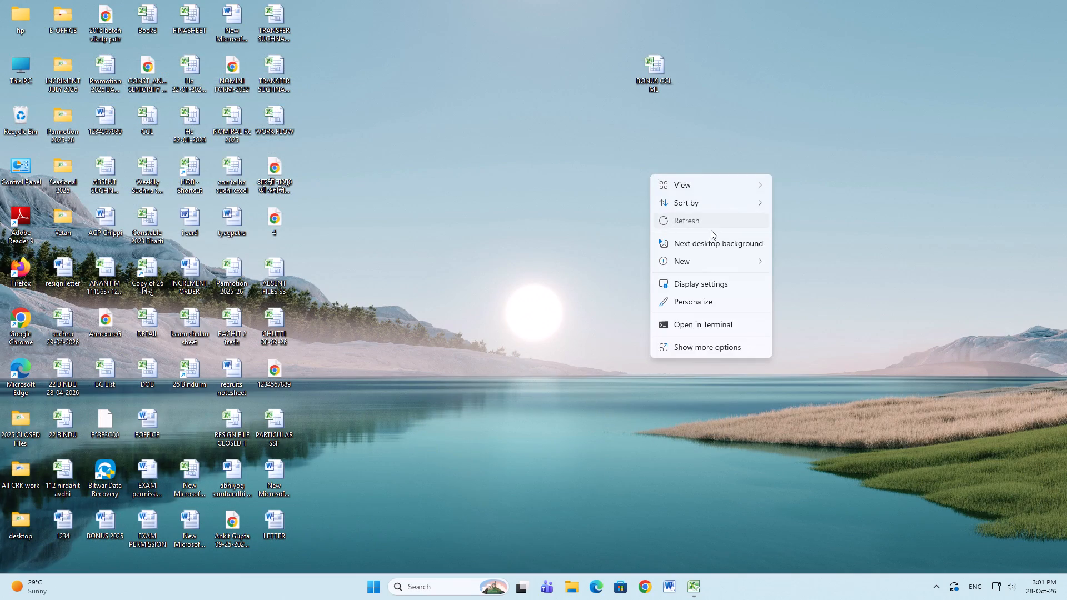
Open the nominal roll new workbook from the recent files.
{"action": "right_click", "coordinate": [689, 581]}
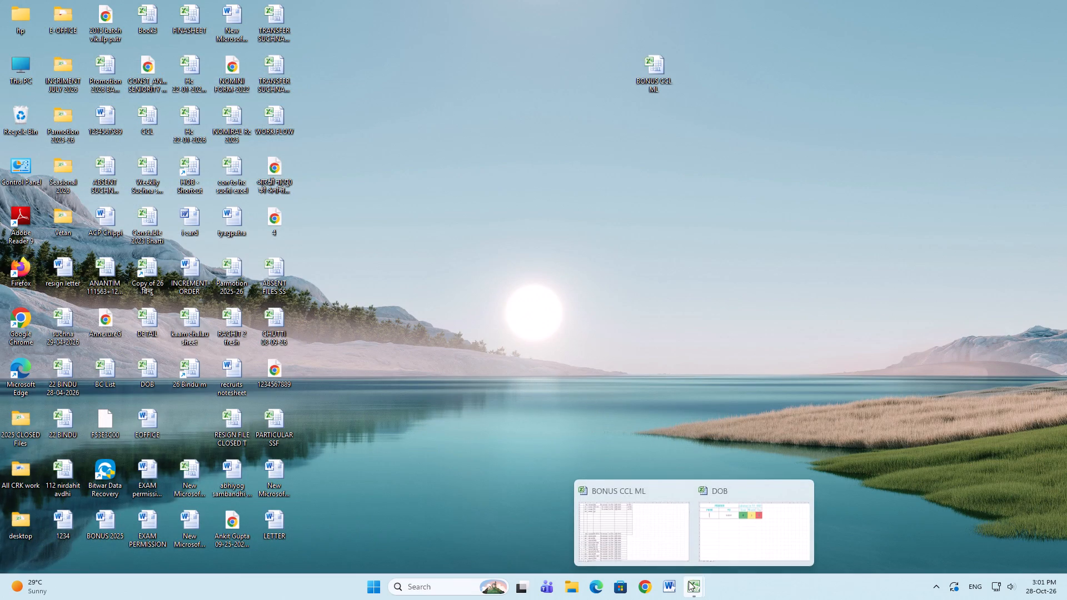
{"action": "left_click", "coordinate": [656, 344]}
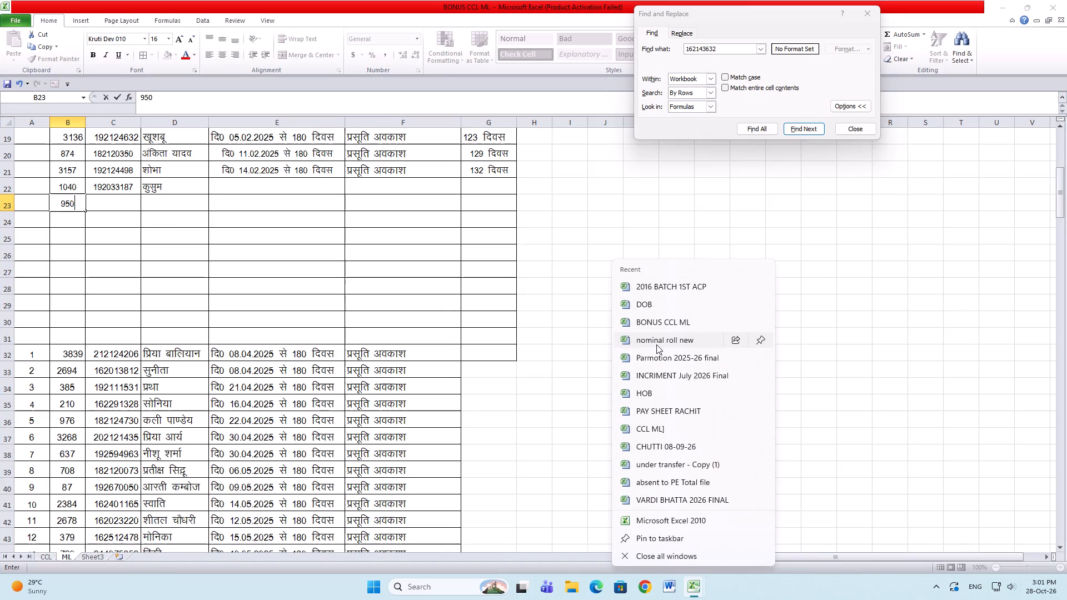
{"action": "left_click", "coordinate": [531, 266]}
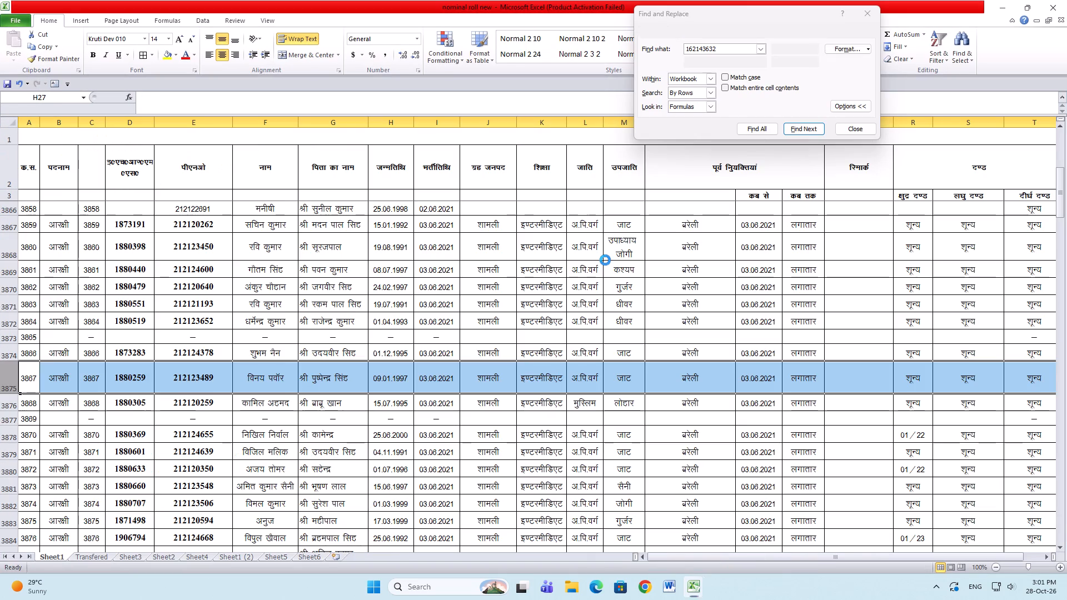
{"action": "left_click", "coordinate": [566, 323]}
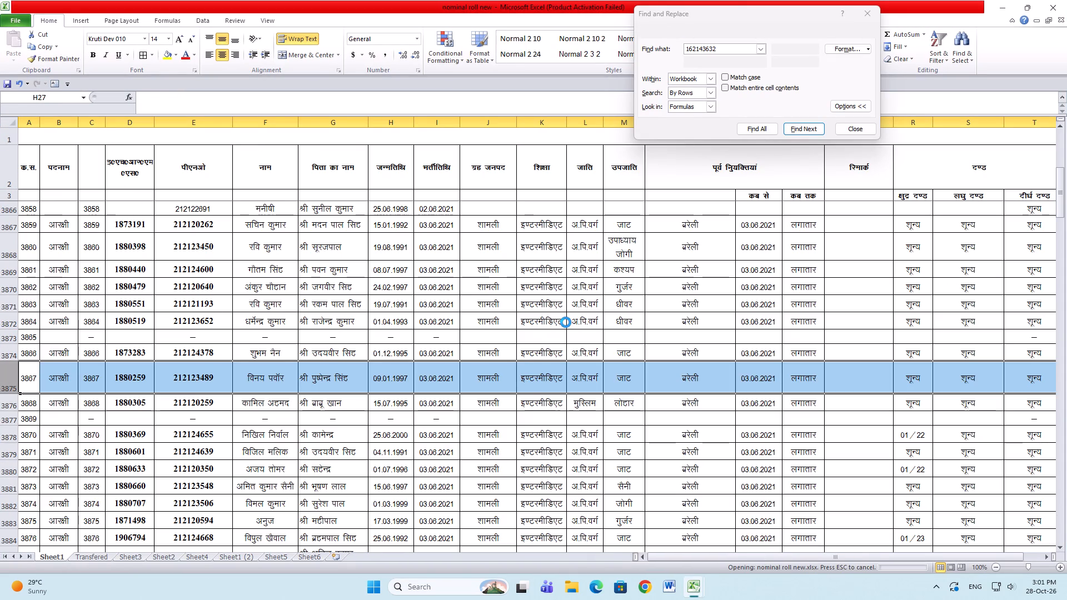
{"action": "left_click", "coordinate": [566, 322]}
{"action": "left_click", "coordinate": [587, 296]}
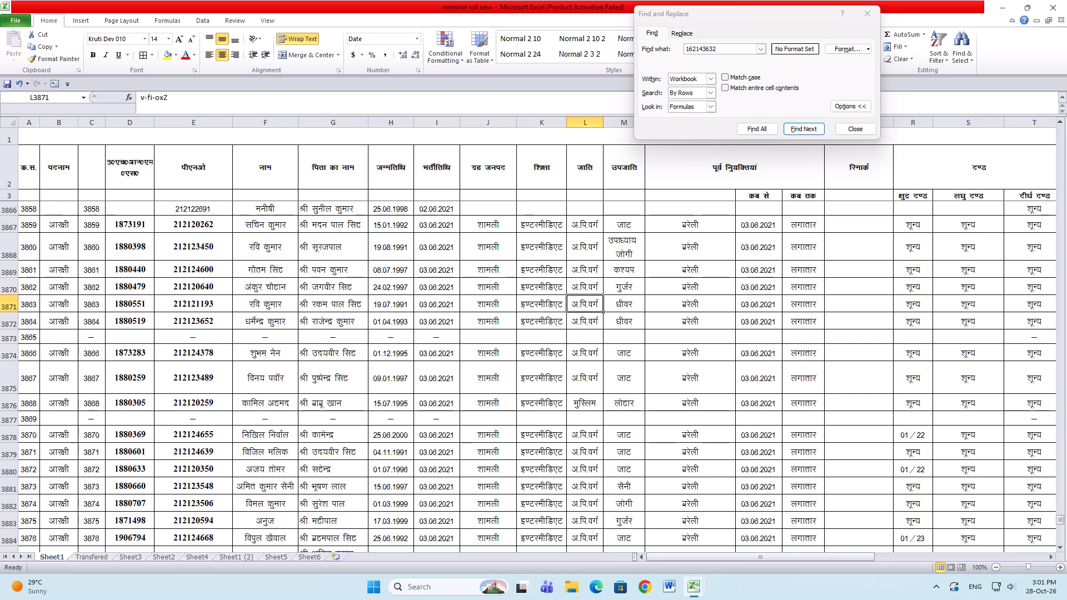
Search the nominal roll for the PNO of the employee being added in row 23.
{"action": "double_click", "coordinate": [698, 51]}
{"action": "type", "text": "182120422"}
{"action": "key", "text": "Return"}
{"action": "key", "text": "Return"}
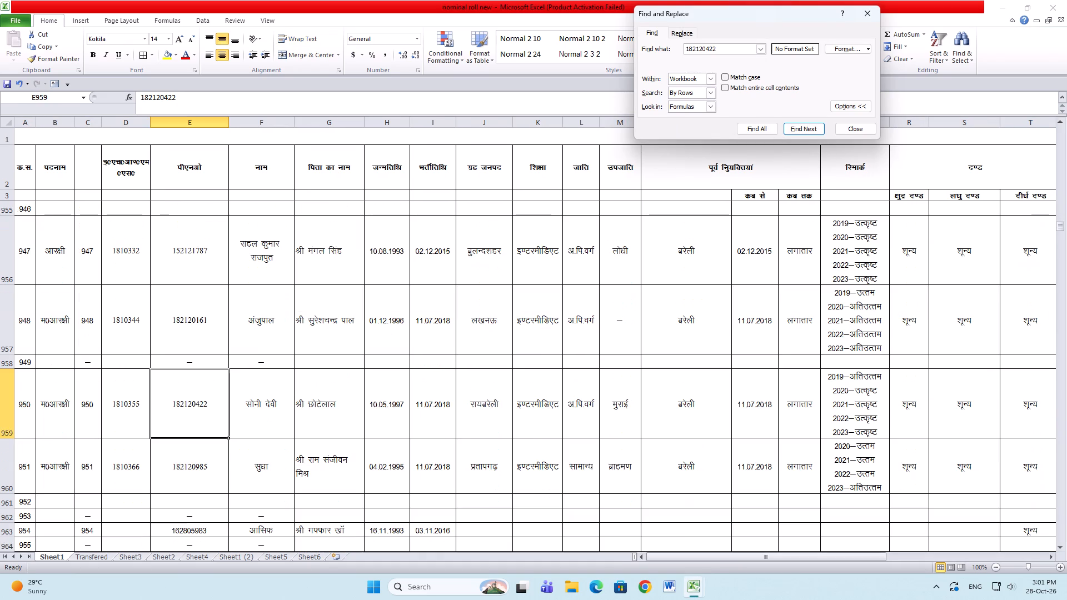
Return to the BONUS CCL ML workbook, enter the employee's PNO and name in row 23, and save.
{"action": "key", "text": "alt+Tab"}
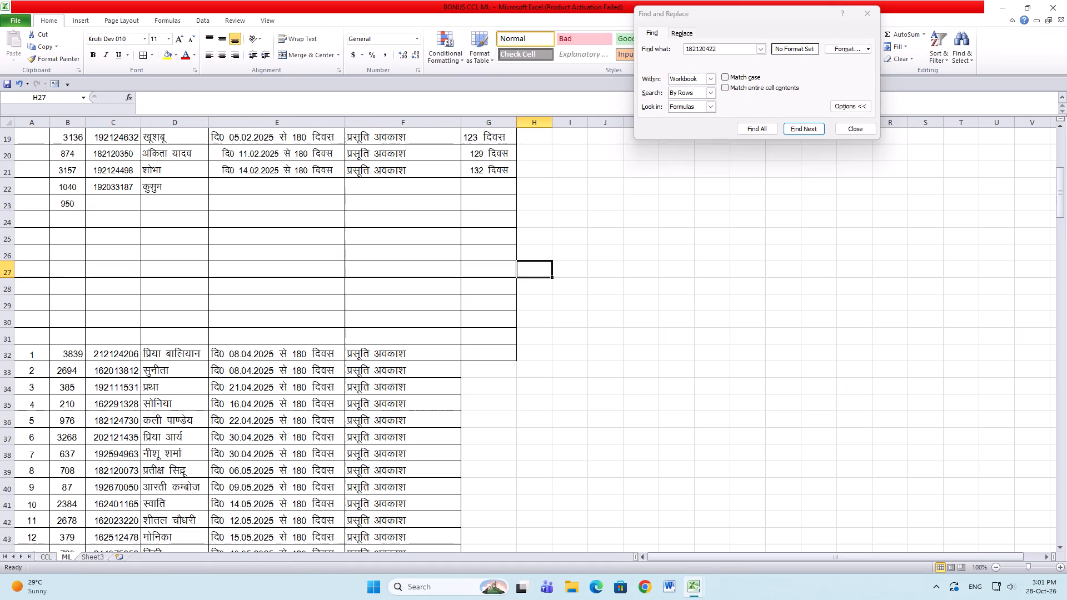
{"action": "left_click", "coordinate": [112, 203]}
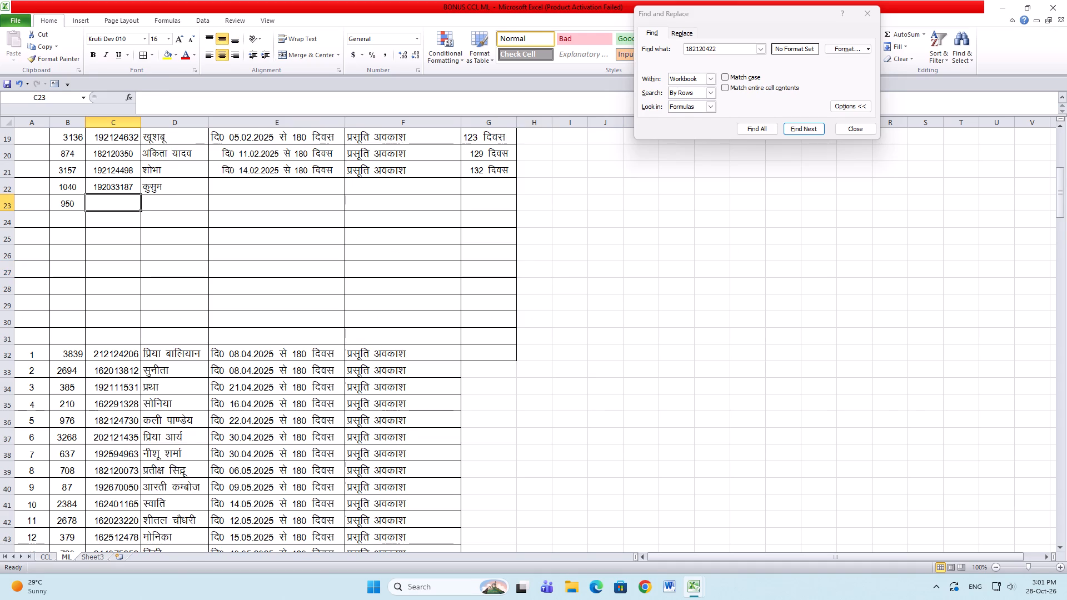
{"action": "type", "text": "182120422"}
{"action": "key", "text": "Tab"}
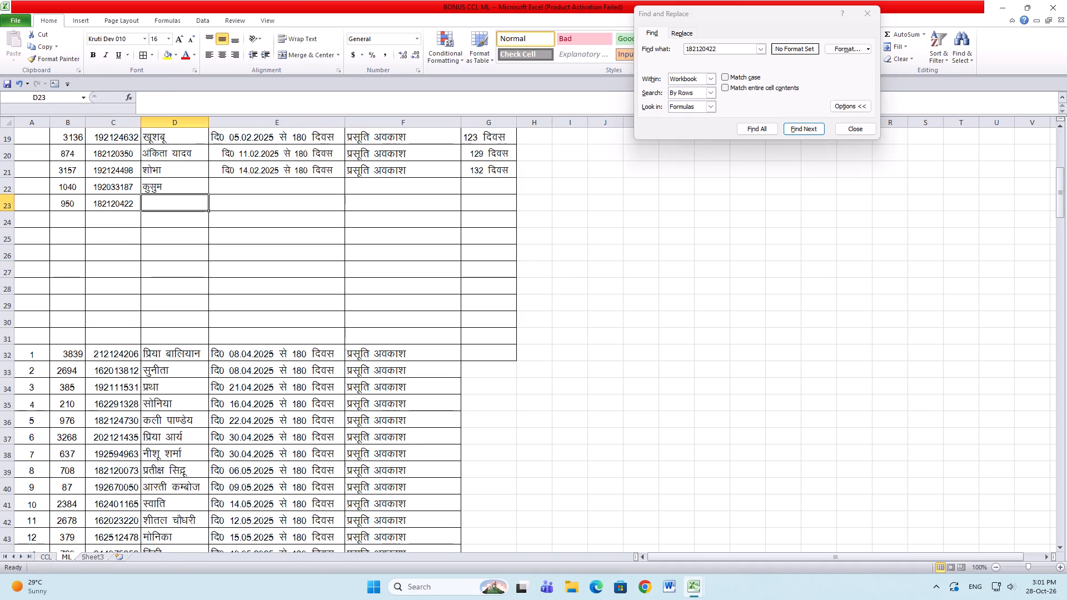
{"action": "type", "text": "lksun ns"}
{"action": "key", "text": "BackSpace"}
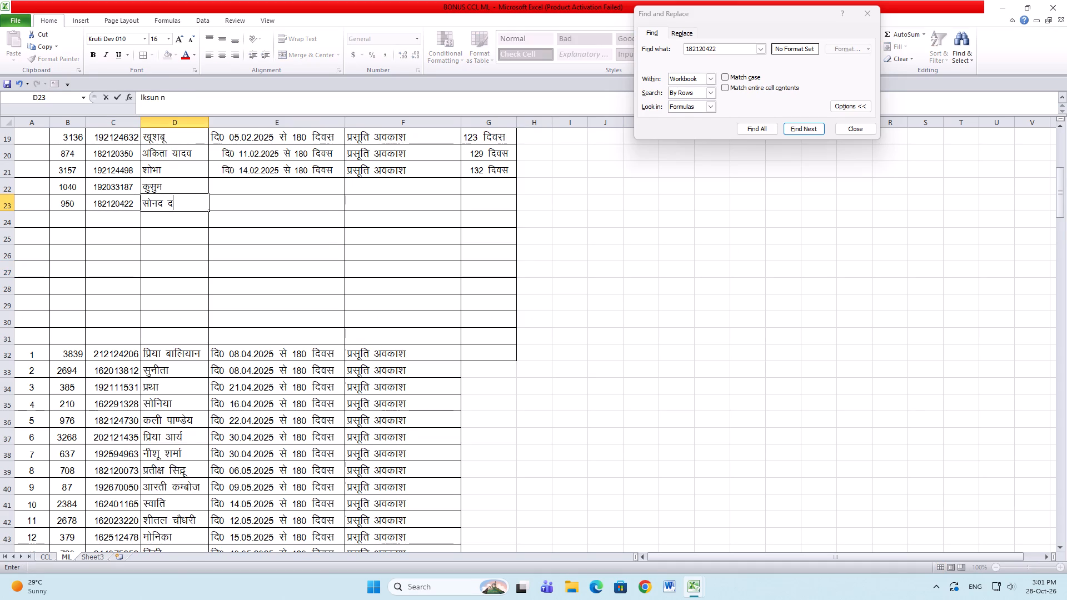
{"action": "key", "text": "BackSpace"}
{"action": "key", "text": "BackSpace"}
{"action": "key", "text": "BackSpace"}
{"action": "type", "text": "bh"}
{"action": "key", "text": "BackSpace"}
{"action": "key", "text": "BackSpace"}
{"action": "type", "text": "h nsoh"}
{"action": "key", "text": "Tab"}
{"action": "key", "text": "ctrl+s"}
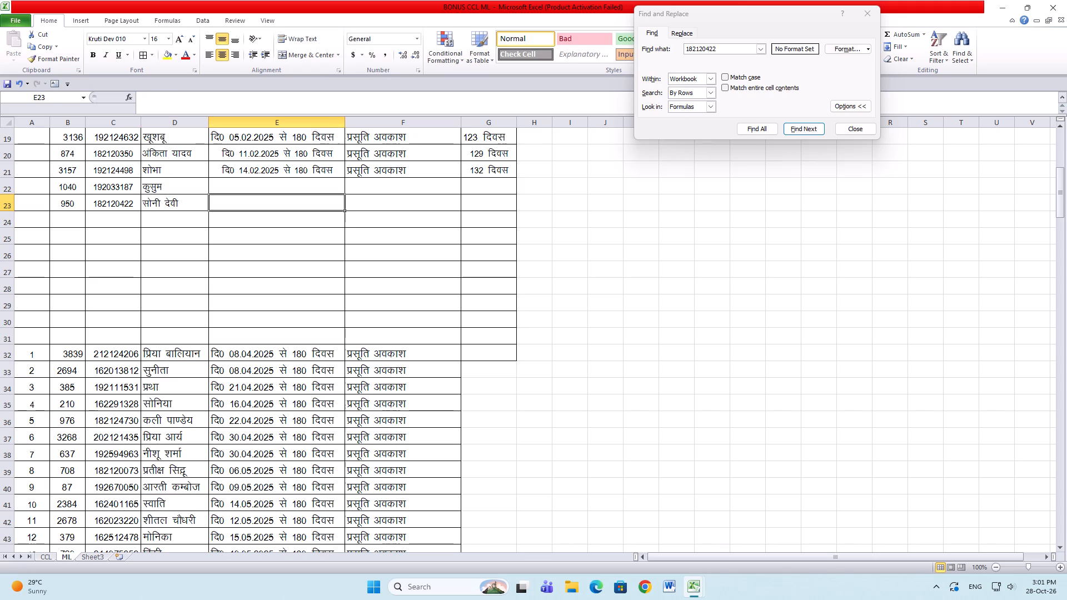
Enter the leave period दि0 20.02.2025 से 180 दिवस in the अवधि cells of rows 22 and 23.
{"action": "left_click", "coordinate": [227, 177]}
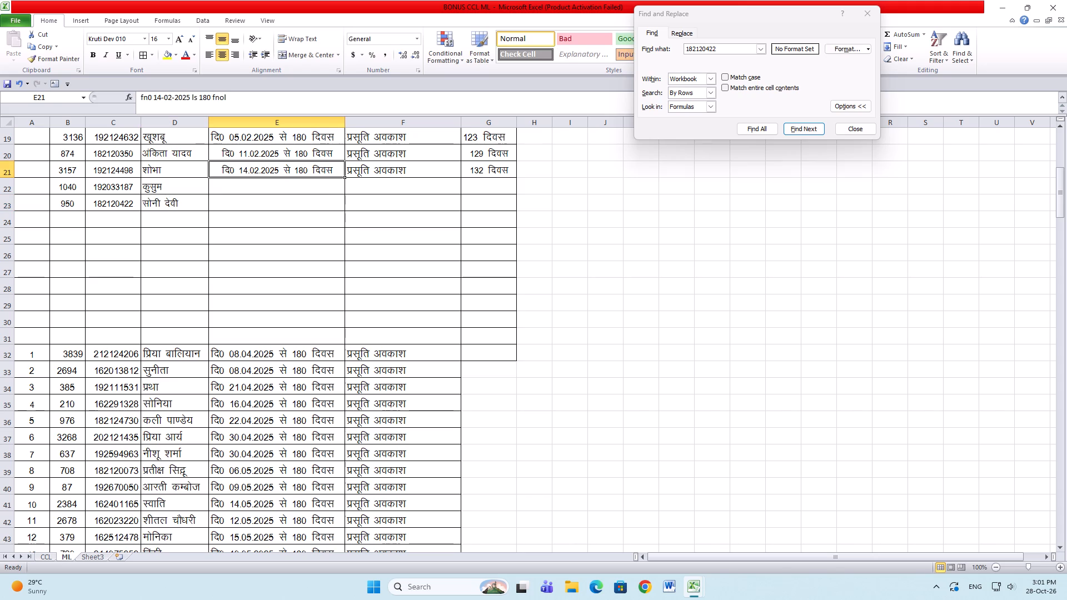
{"action": "key", "text": "Down"}
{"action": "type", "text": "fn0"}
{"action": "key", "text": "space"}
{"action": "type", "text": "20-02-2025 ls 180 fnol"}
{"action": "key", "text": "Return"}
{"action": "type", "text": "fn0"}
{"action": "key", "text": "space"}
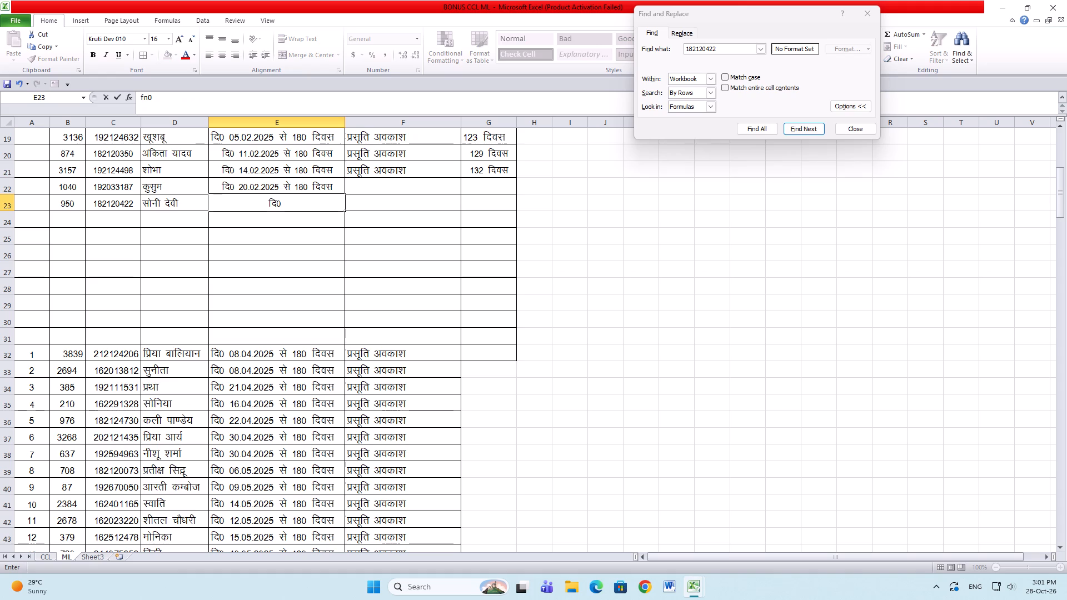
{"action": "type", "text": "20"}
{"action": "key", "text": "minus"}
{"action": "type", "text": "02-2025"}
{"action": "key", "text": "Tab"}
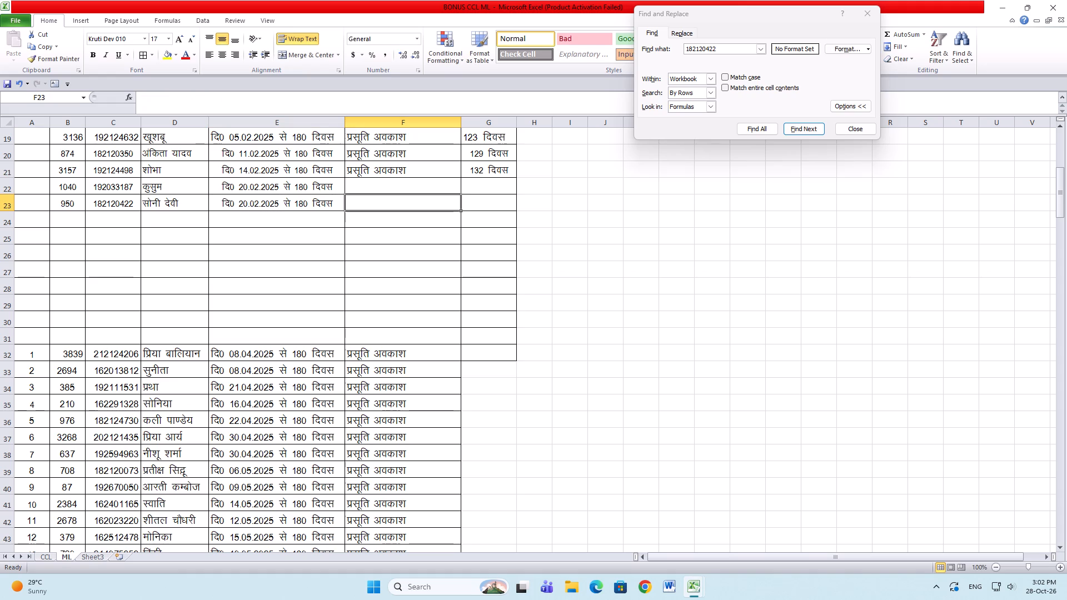
Fill प्रसूति अवकाश down into the अवकाश cells of rows 22 and 23.
{"action": "left_click", "coordinate": [371, 187]}
{"action": "key", "text": "ctrl+d"}
{"action": "left_click", "coordinate": [373, 200]}
{"action": "key", "text": "ctrl+d"}
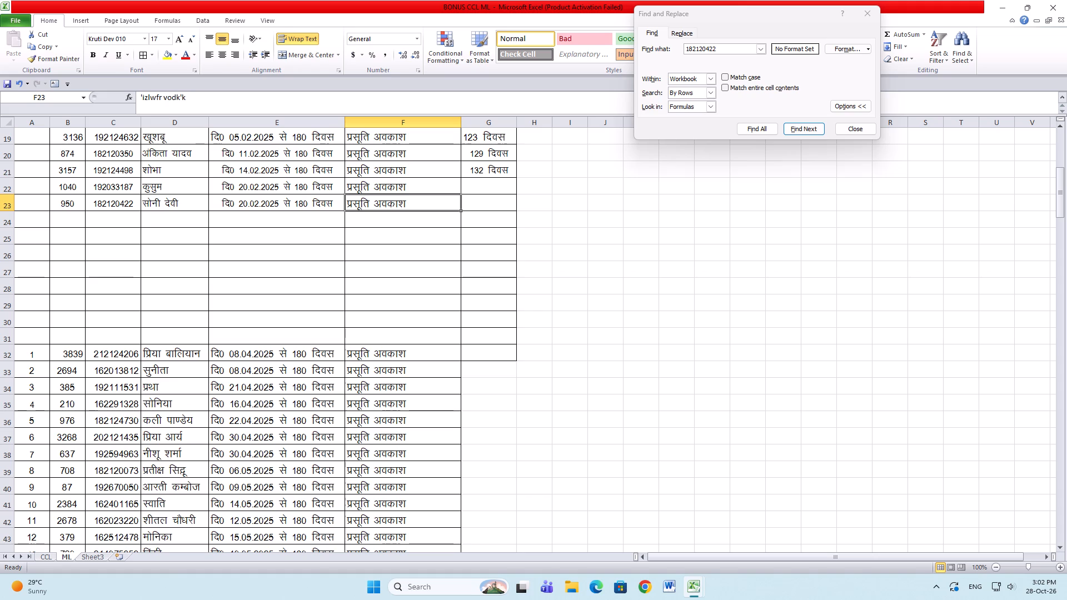
Switch to the DOB workbook and set the FROM date of the period calculator to 20-02-2025.
{"action": "key", "text": "alt+Tab"}
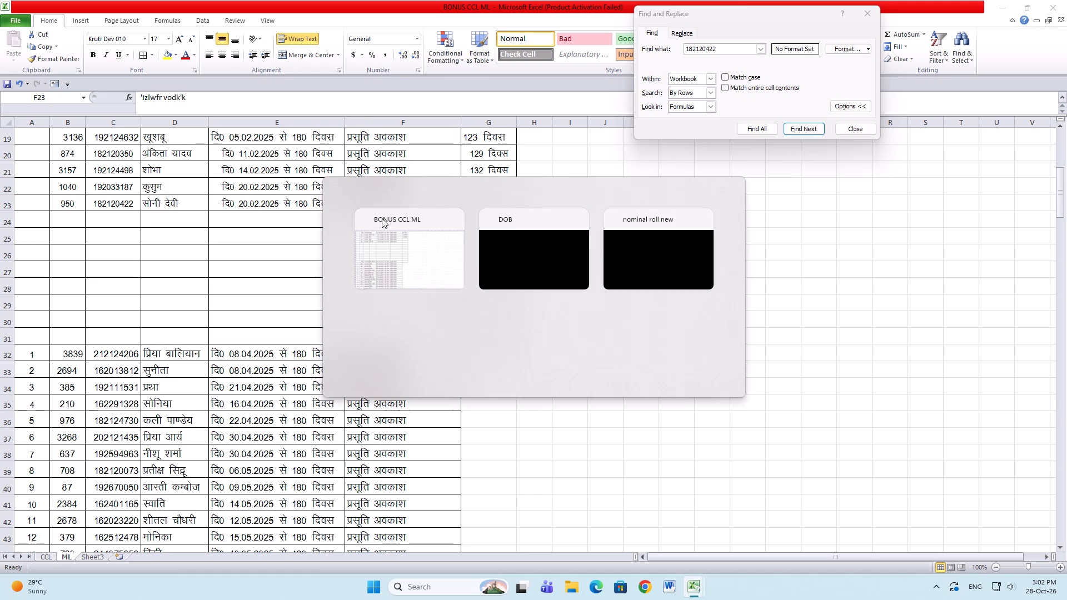
{"action": "key", "text": "alt+Tab"}
{"action": "left_click", "coordinate": [107, 213]}
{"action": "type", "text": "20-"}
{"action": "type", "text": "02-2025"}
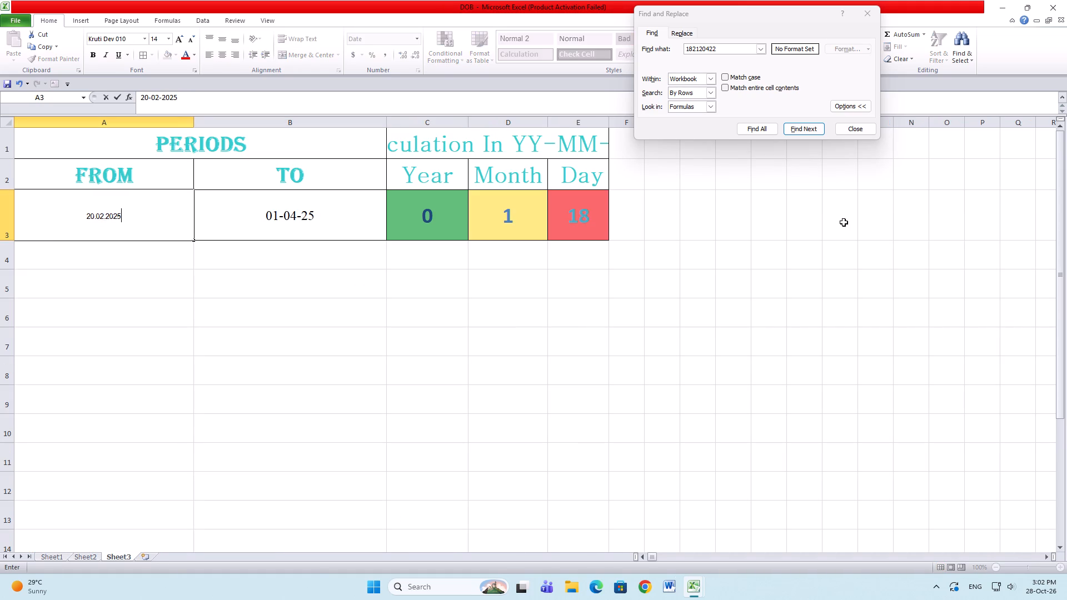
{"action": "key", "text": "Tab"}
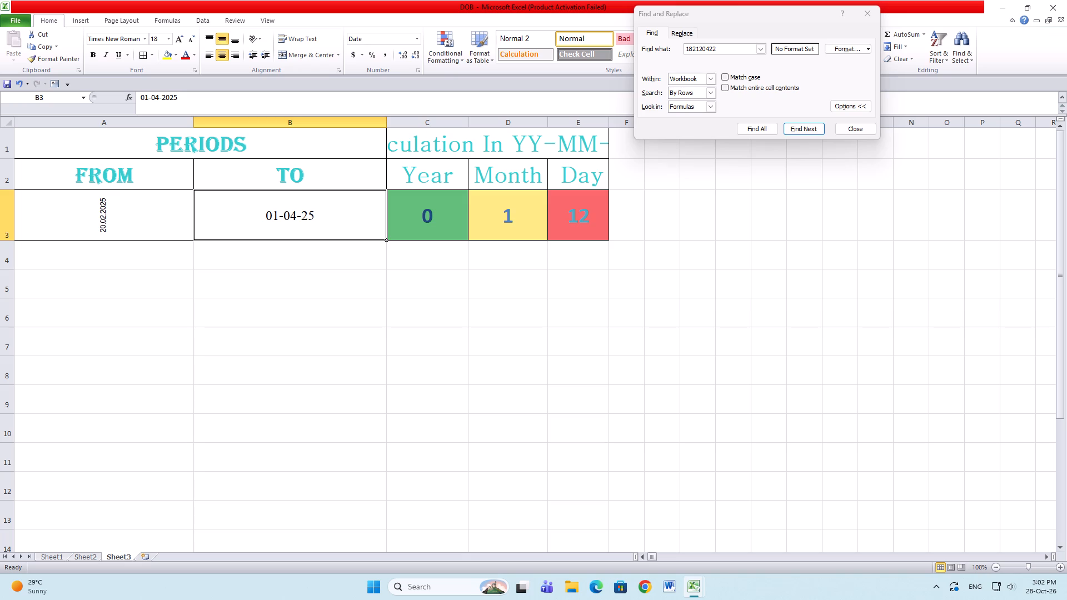
Return to the BONUS CCL ML workbook, enter 138 दिवस as the day count in column G of rows 22 and 23, and save.
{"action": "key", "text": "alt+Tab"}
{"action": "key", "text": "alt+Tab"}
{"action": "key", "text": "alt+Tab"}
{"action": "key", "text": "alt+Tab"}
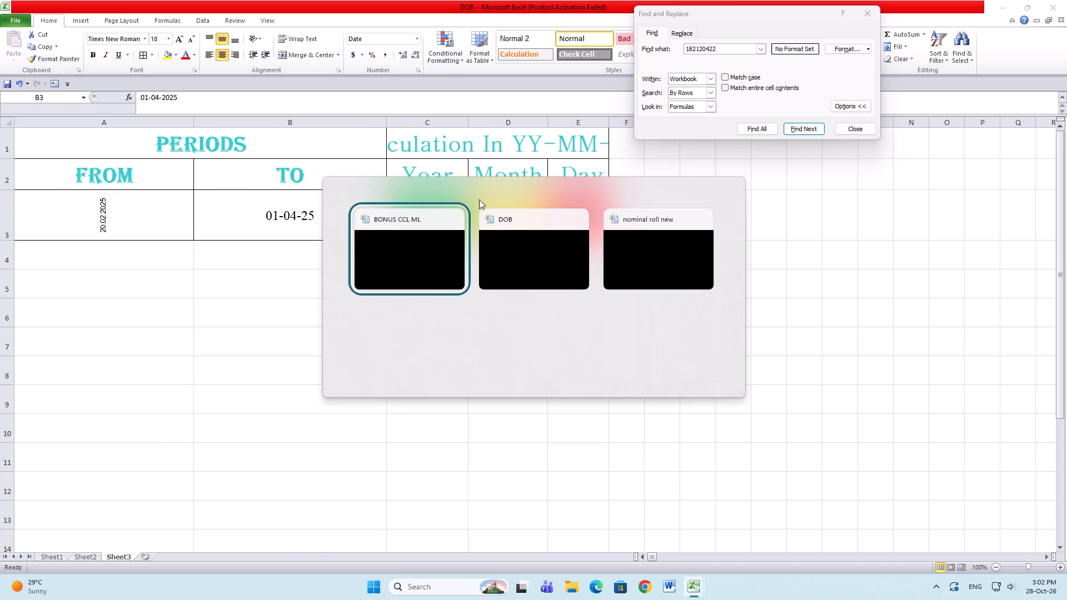
{"action": "left_click", "coordinate": [482, 202]}
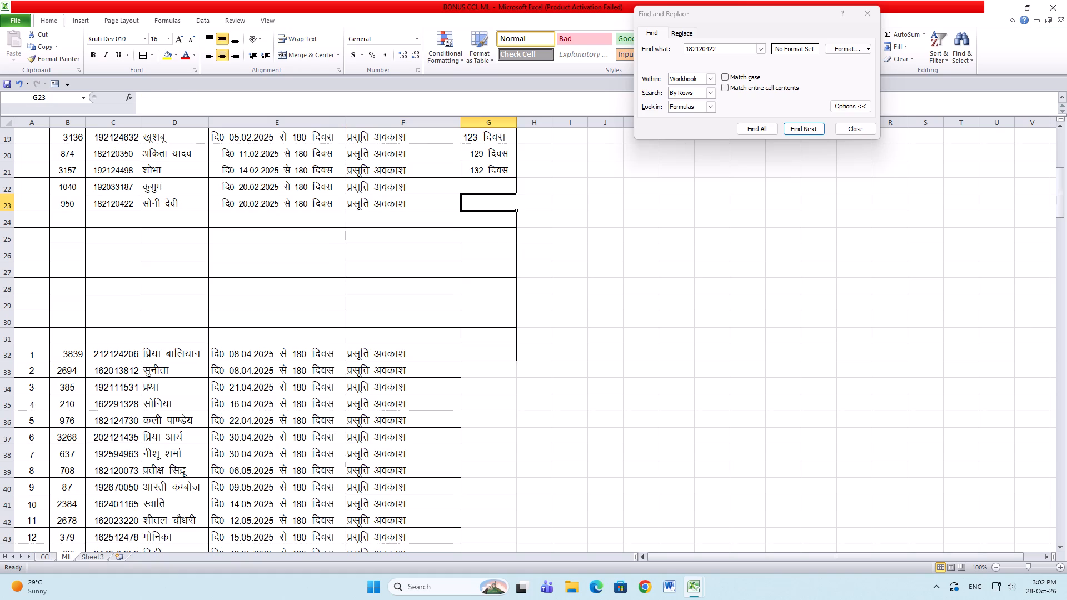
{"action": "left_click", "coordinate": [483, 187]}
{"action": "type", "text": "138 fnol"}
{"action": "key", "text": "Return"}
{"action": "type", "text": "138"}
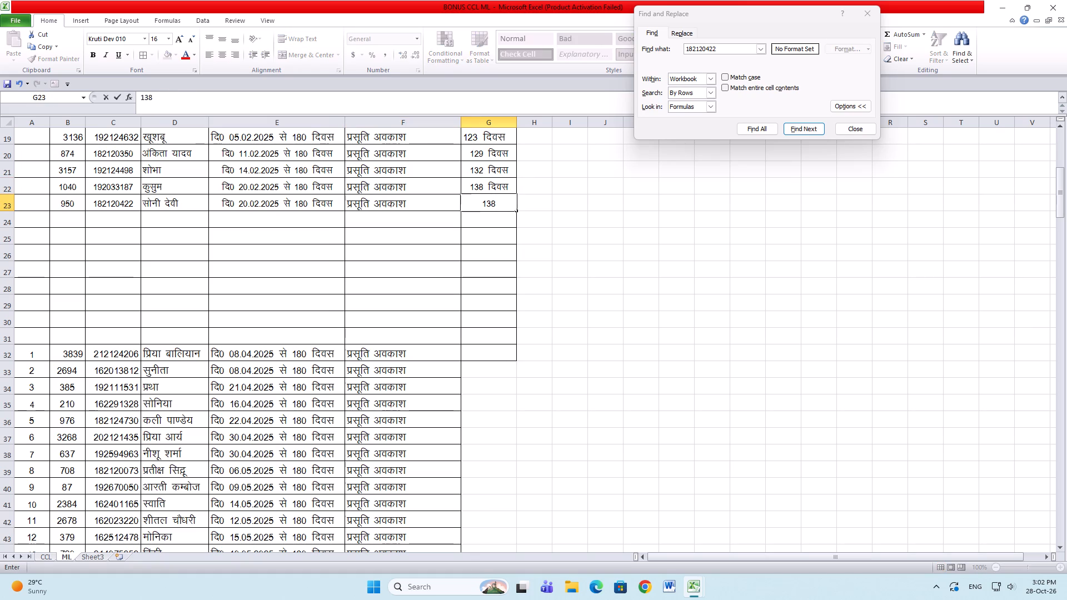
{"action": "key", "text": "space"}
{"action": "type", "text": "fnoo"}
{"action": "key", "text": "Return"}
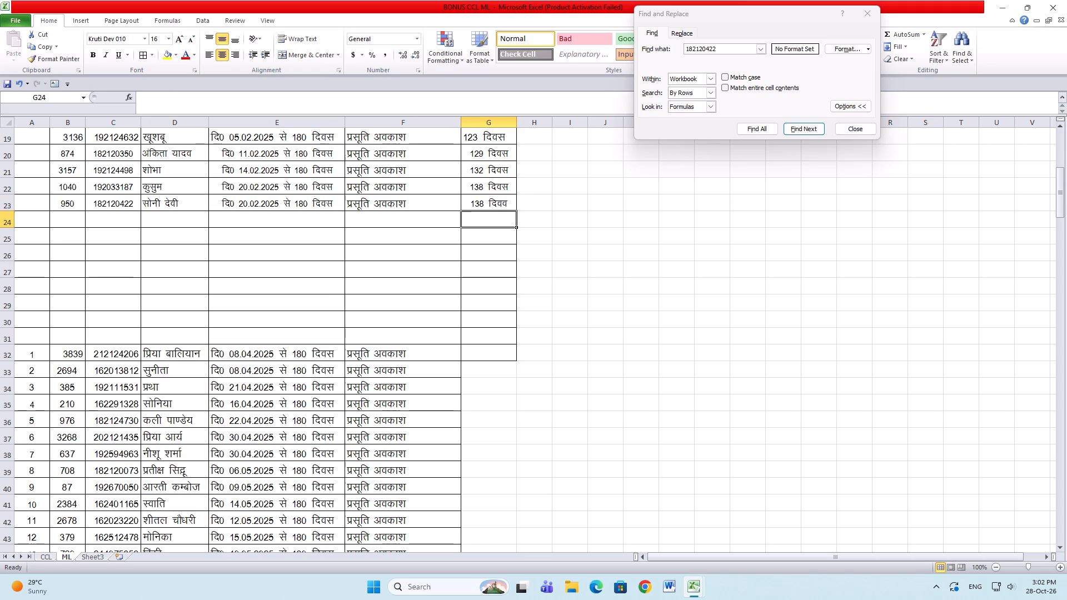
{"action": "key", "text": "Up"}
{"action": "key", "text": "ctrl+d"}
{"action": "left_click", "coordinate": [382, 223]}
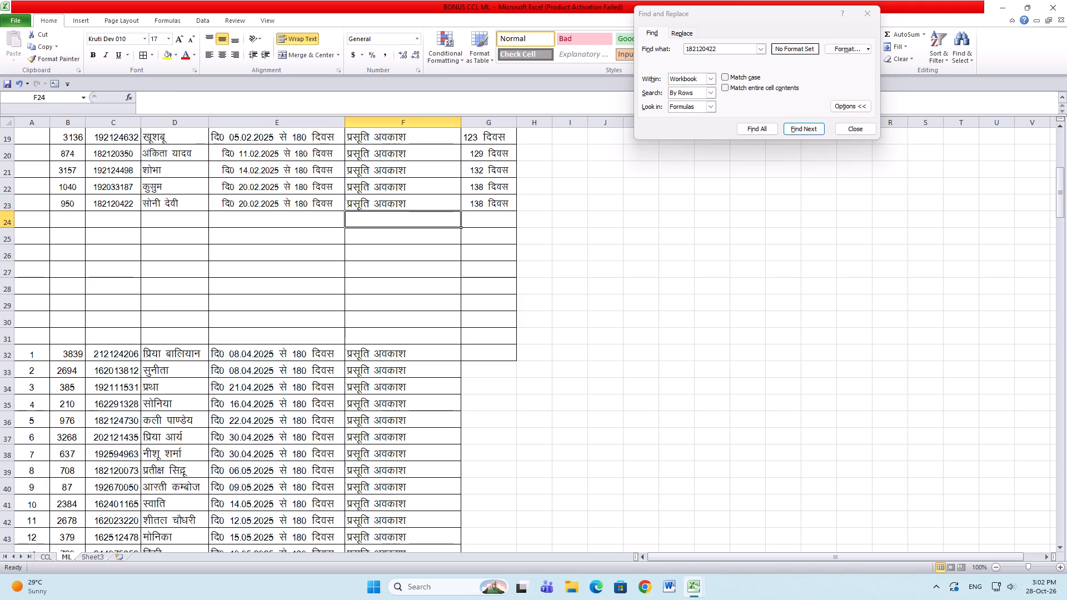
{"action": "key", "text": "ctrl+s"}
{"action": "key", "text": "ctrl+s"}
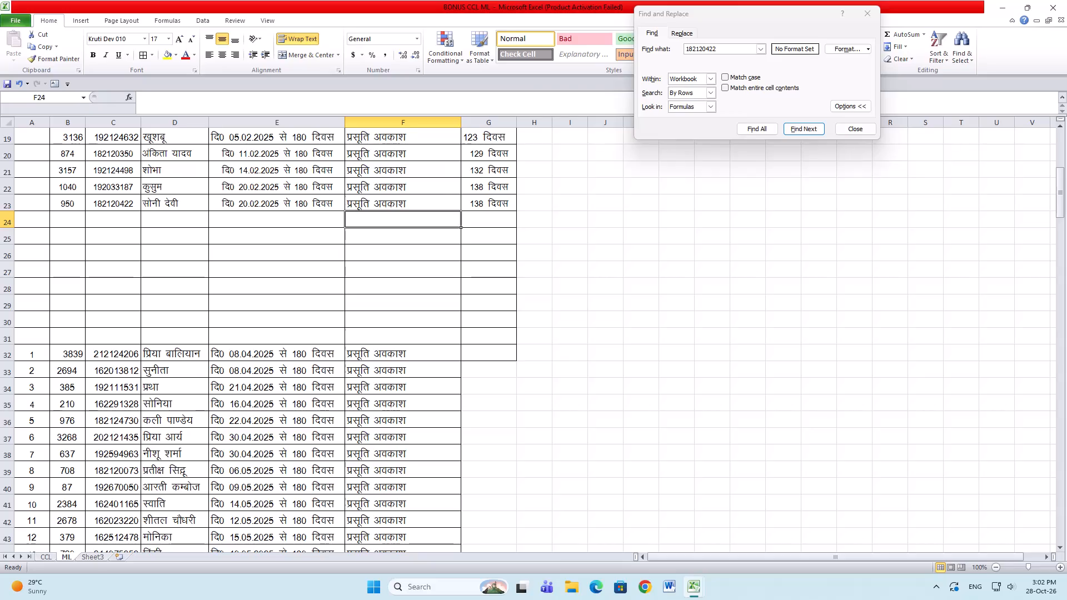
Enter the next employee's number, PNO and name in columns B to D of row 24.
{"action": "left_click", "coordinate": [66, 212]}
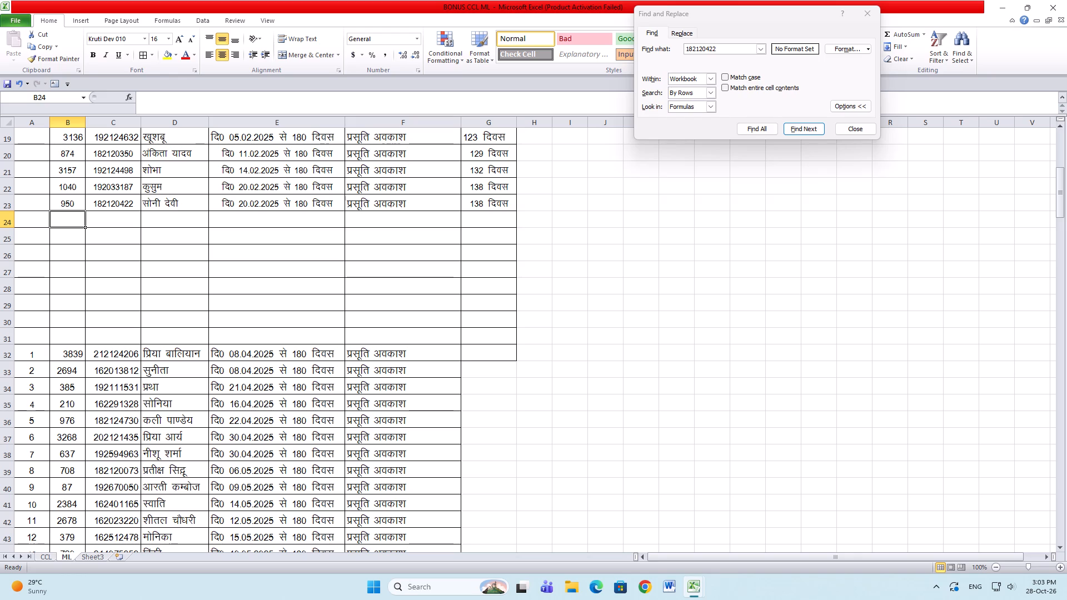
{"action": "left_click", "coordinate": [64, 219]}
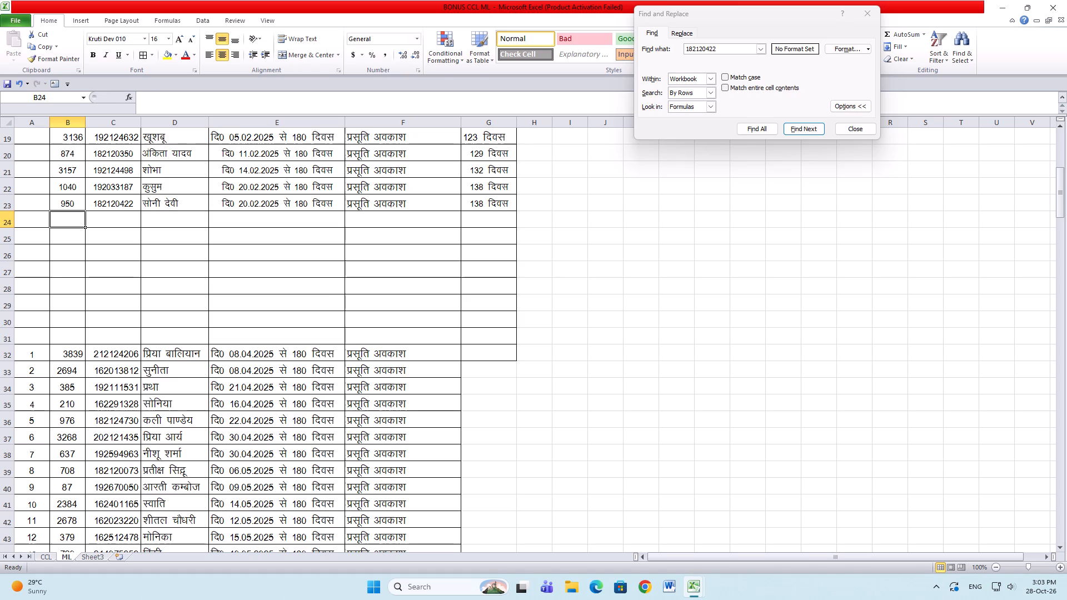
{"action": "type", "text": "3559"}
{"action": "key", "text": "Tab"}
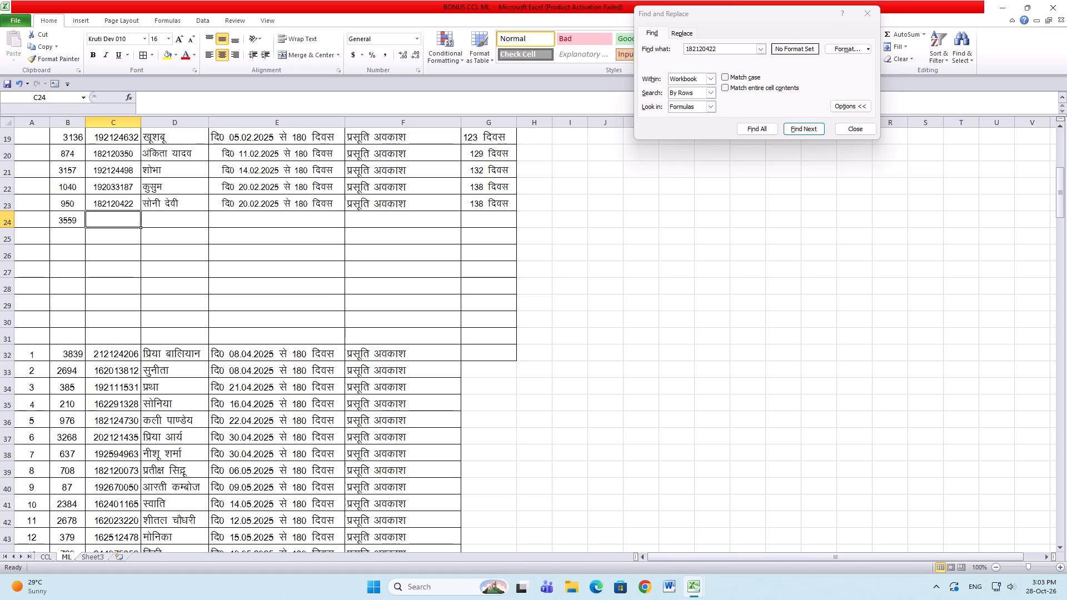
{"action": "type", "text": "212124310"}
{"action": "left_click", "coordinate": [160, 219]}
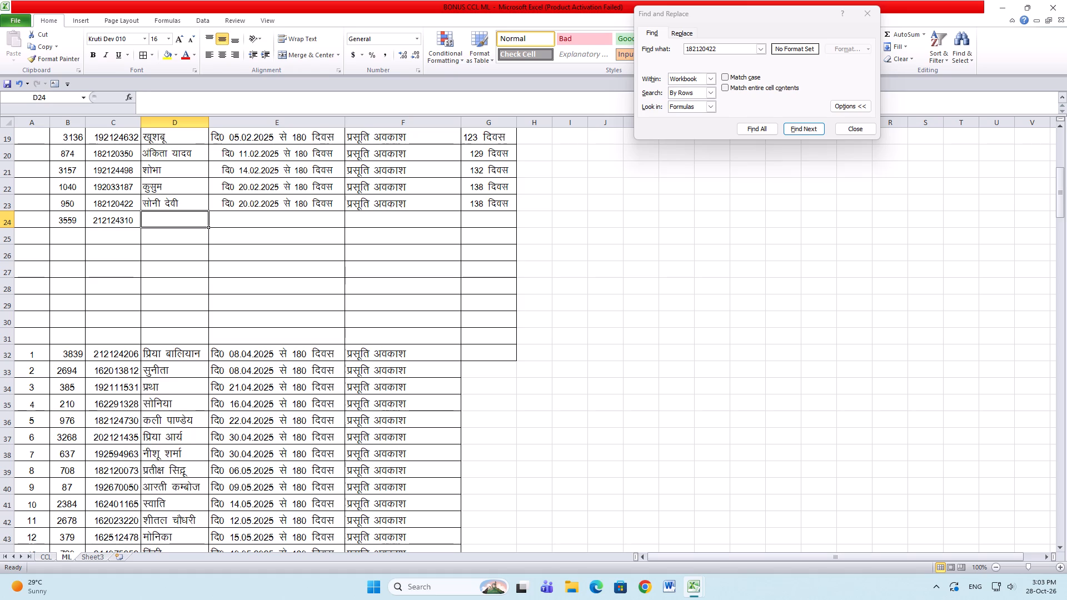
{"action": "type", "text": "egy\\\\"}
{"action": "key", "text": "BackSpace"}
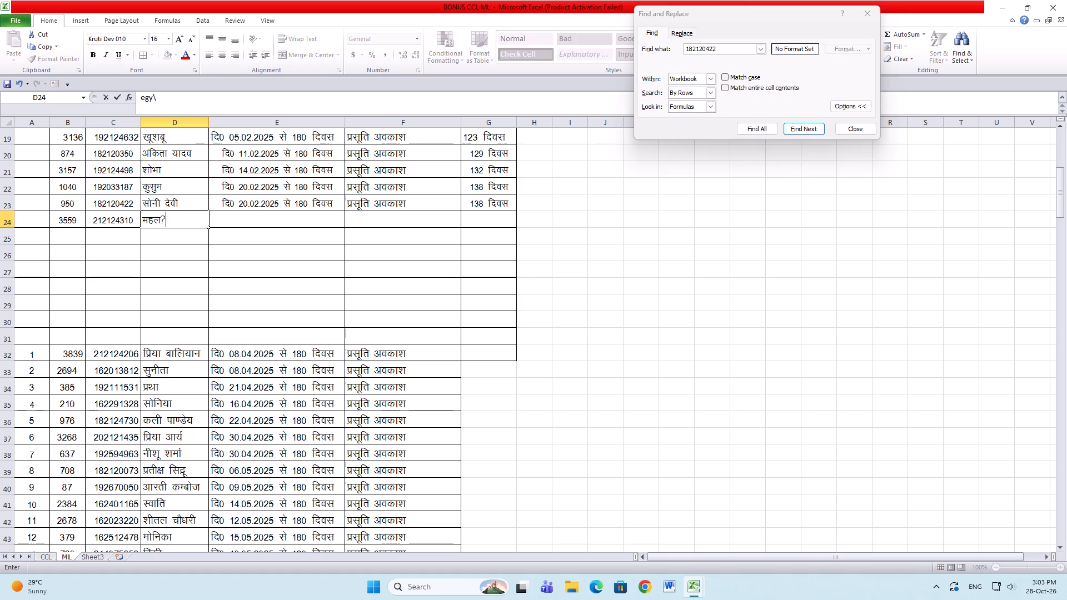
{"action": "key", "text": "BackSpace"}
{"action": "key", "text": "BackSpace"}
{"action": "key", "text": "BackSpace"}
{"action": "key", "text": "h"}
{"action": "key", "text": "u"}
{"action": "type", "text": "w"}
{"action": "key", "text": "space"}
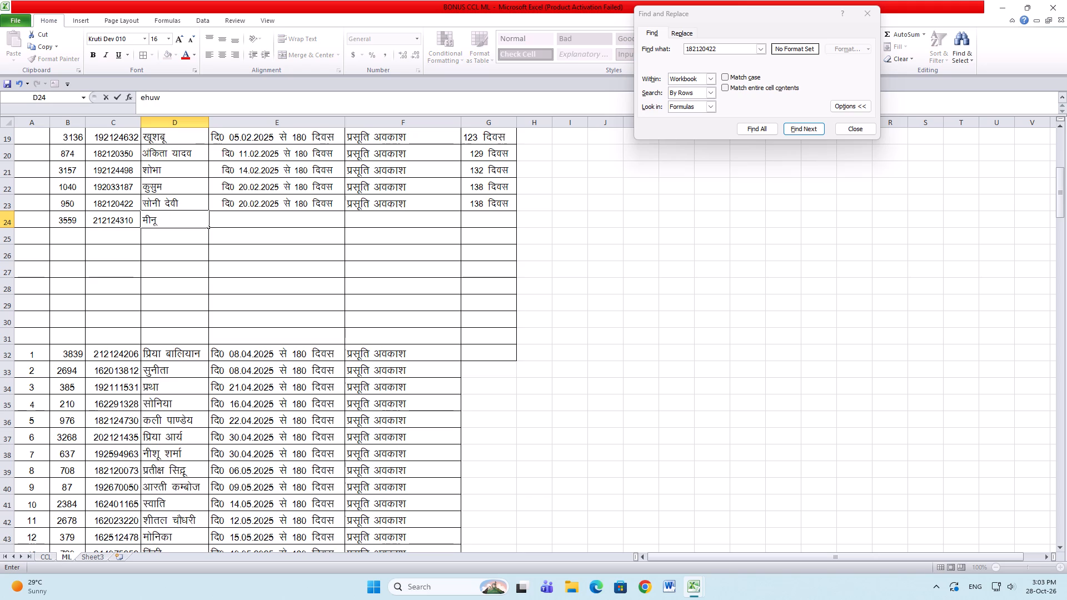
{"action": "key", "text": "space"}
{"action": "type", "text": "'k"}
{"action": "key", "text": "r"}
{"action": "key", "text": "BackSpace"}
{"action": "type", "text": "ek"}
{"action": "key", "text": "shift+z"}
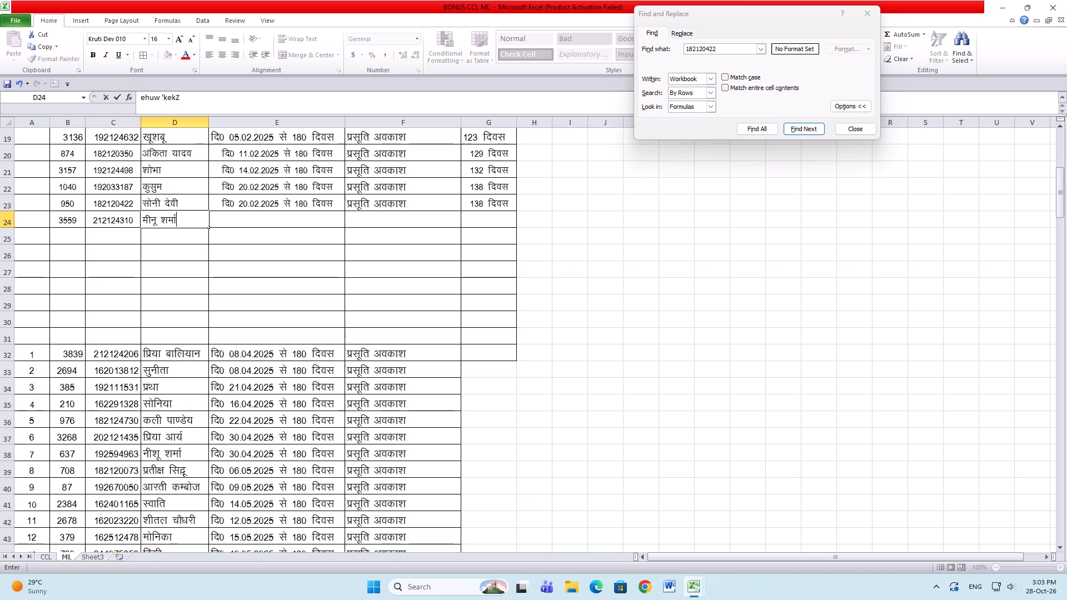
Enter the leave period दि0 24.02.2025 से 180 दिवस in column E of row 24.
{"action": "left_click", "coordinate": [243, 219]}
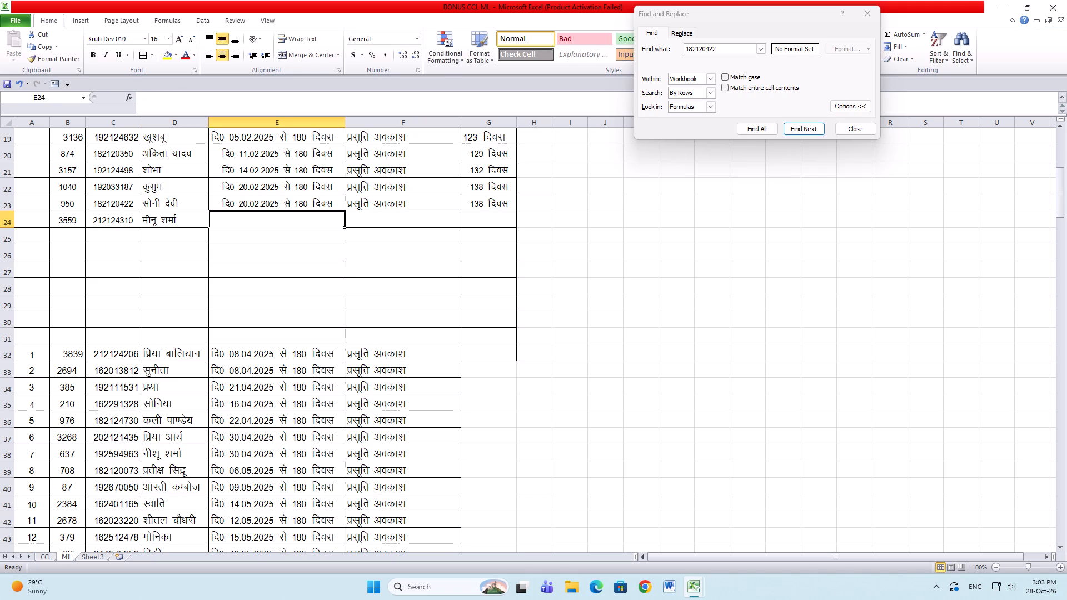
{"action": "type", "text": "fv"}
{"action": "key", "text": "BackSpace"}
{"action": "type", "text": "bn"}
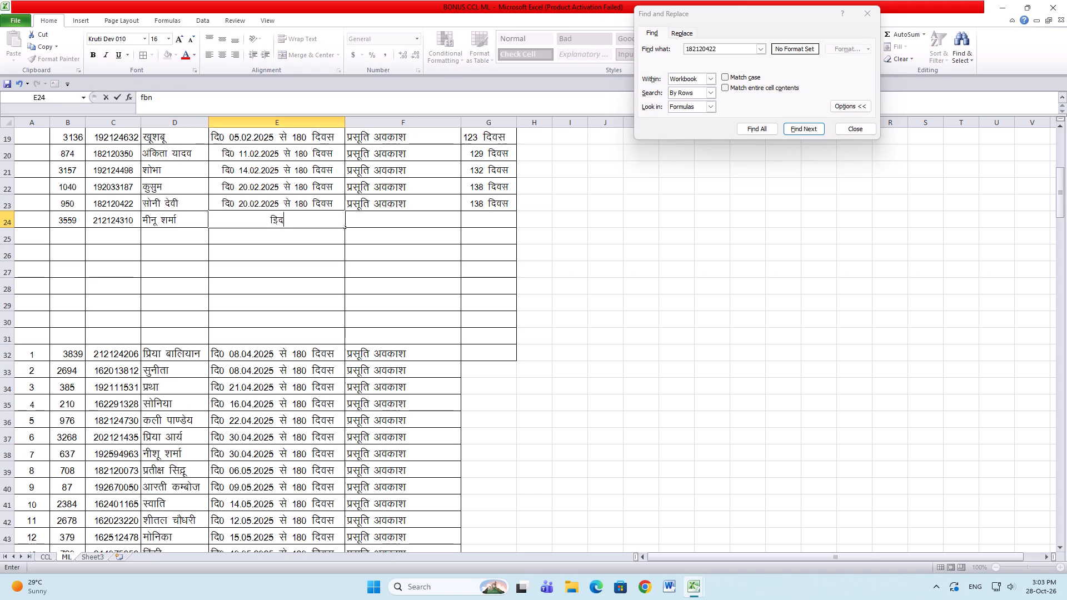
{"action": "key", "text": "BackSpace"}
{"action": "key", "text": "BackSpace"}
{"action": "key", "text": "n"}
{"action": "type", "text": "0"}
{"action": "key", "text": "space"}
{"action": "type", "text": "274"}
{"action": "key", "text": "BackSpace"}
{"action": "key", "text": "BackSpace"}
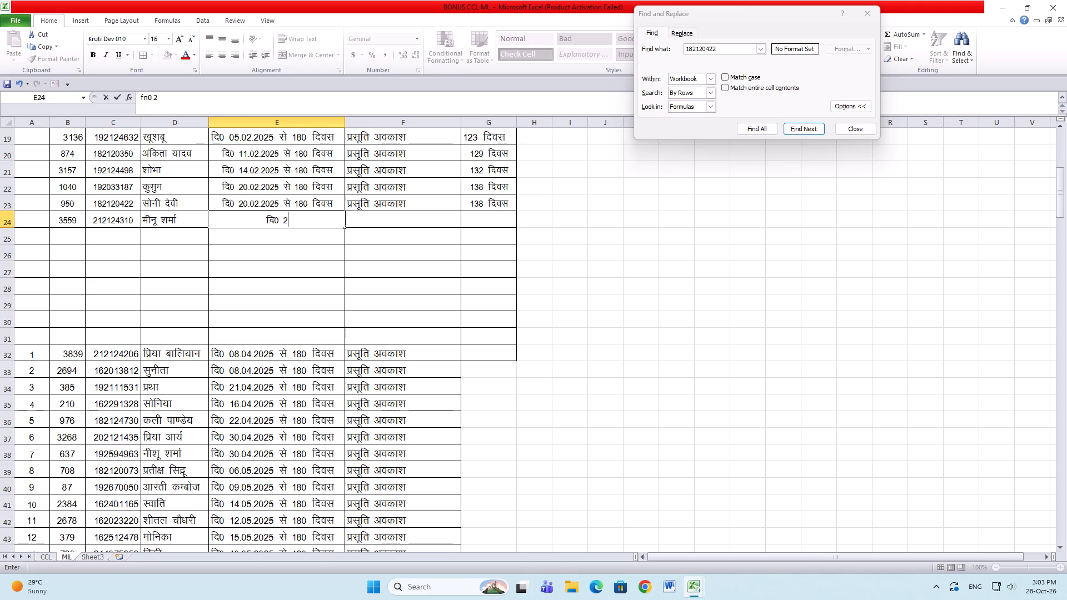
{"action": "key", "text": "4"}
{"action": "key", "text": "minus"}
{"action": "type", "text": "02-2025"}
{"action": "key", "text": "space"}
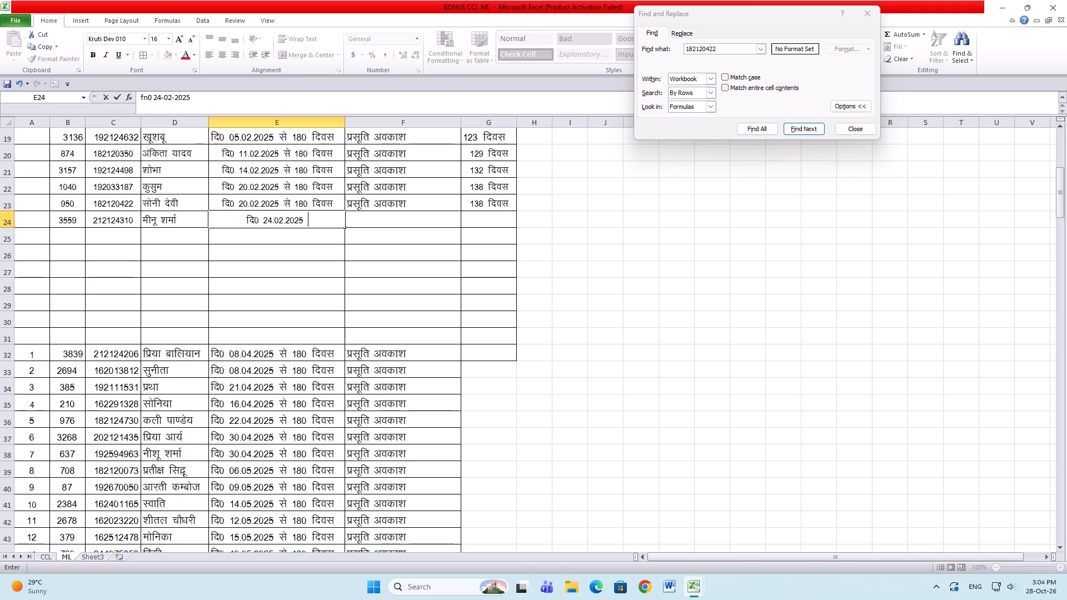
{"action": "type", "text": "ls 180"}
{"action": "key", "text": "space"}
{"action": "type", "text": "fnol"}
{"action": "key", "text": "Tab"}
Enter प्रसूति अवकाश as the leave type in column F of row 24.
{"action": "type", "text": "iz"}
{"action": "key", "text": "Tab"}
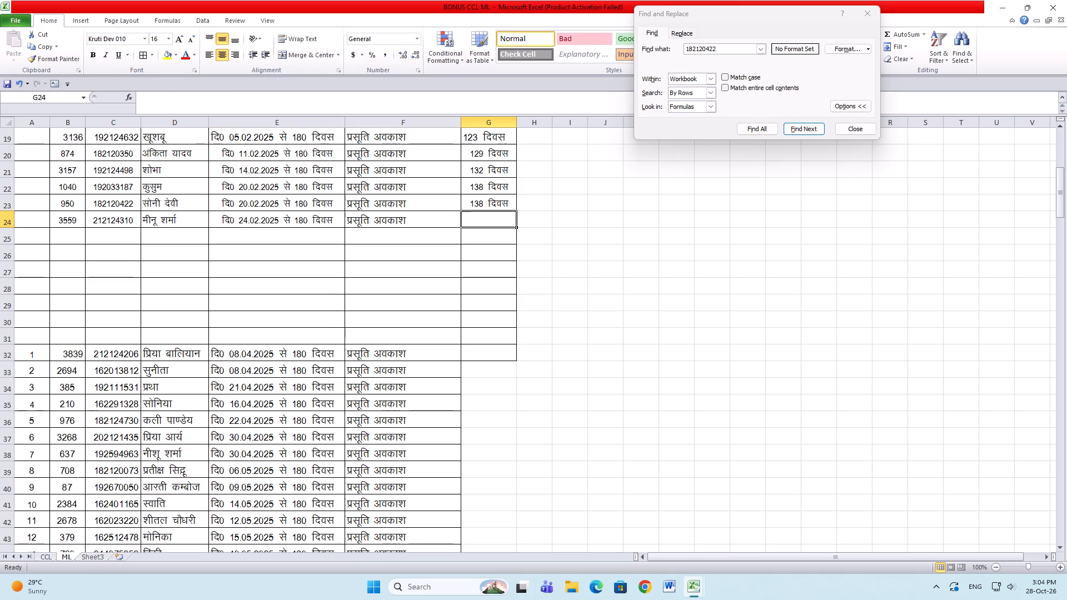
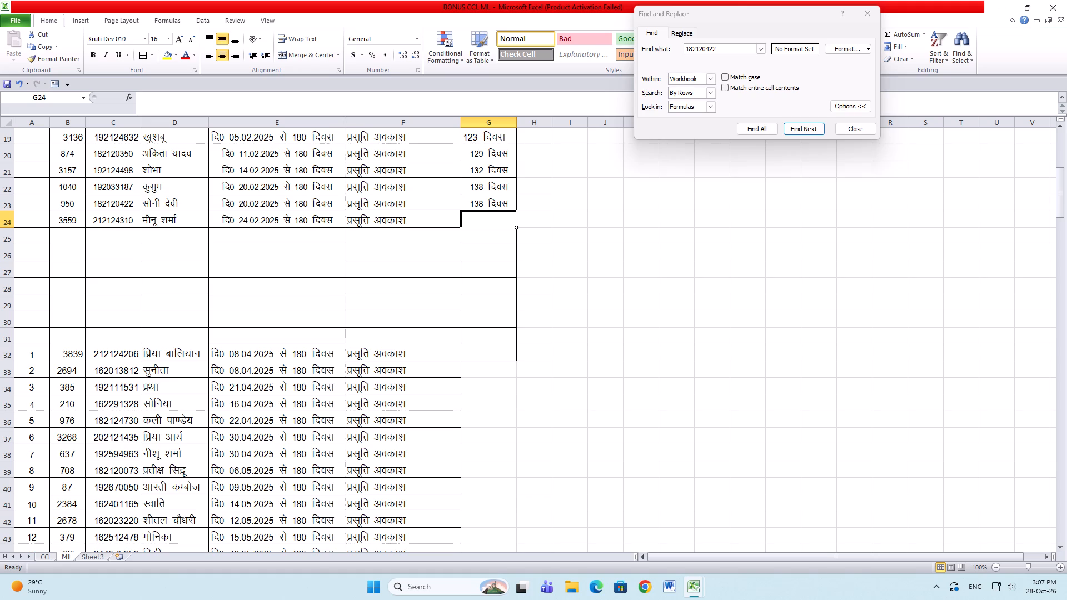
Switch to the DOB workbook and set the FROM date in the period calculation to 24-02-2025.
{"action": "key", "text": "alt+Tab"}
{"action": "key", "text": "alt+Tab"}
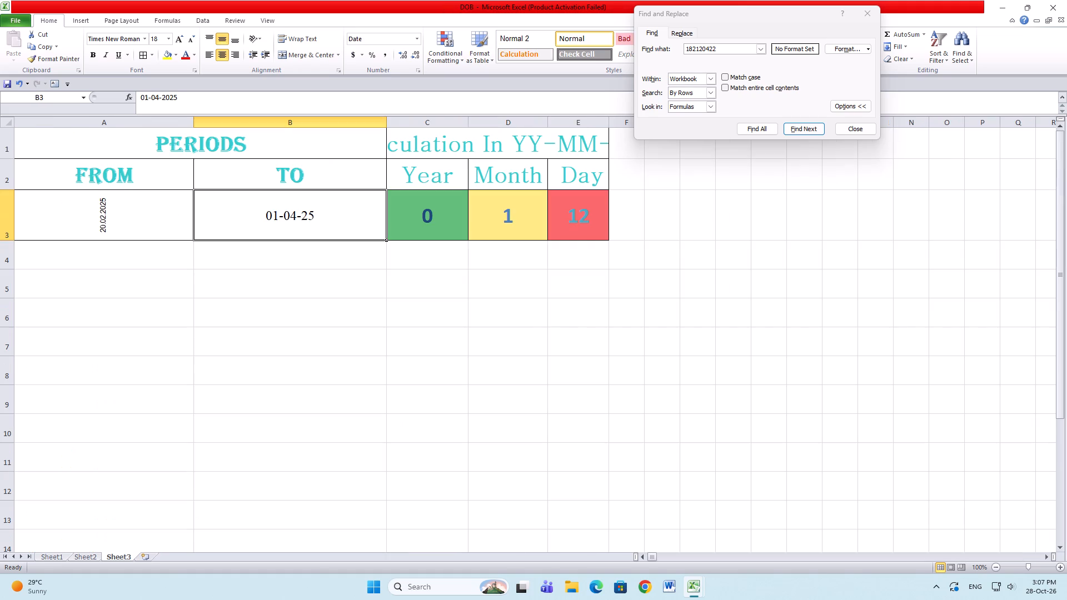
{"action": "left_click", "coordinate": [92, 222]}
{"action": "type", "text": "24"}
{"action": "key", "text": "0"}
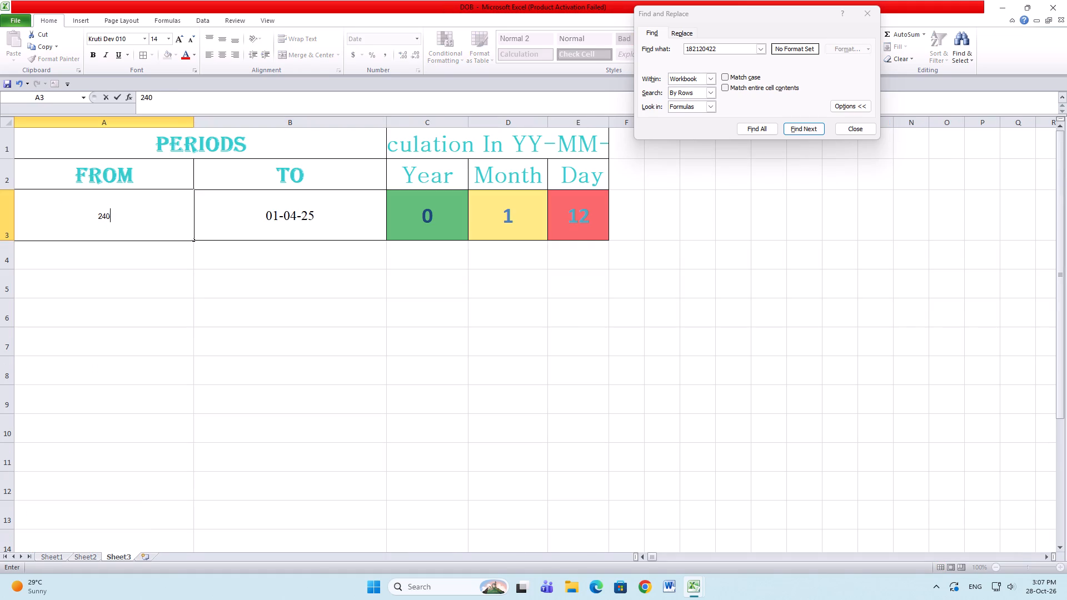
{"action": "key", "text": "2"}
{"action": "key", "text": "BackSpace"}
{"action": "key", "text": "BackSpace"}
{"action": "type", "text": "-02"}
{"action": "key", "text": "minus"}
{"action": "type", "text": "2025"}
{"action": "key", "text": "Tab"}
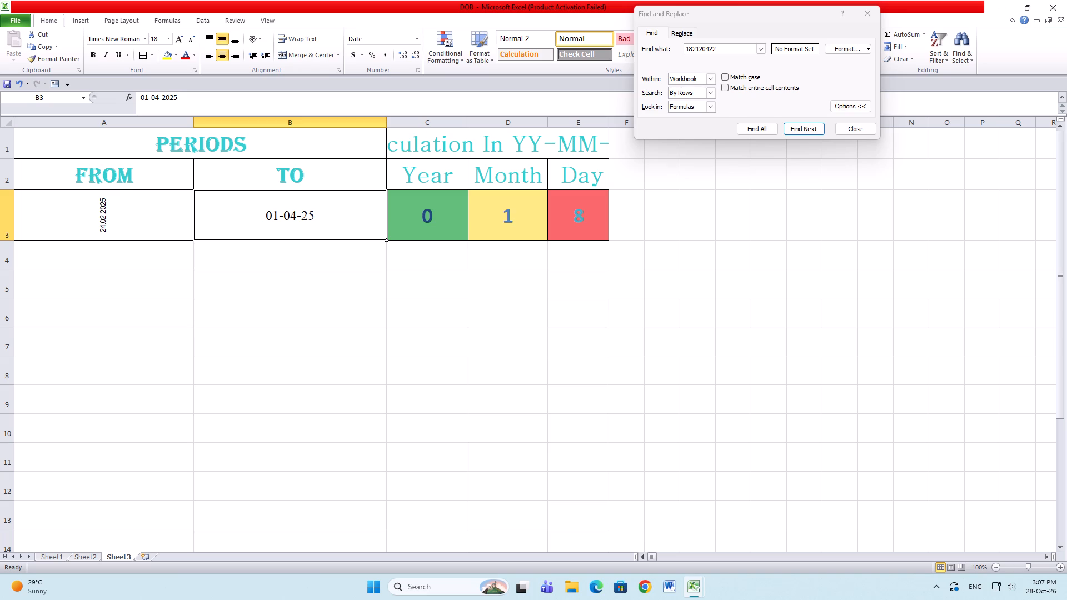
Return to the BONUS CCL ML workbook and enter 142 दिवस as the day count in column G of row 24.
{"action": "key", "text": "alt+Tab"}
{"action": "key", "text": "alt+Tab"}
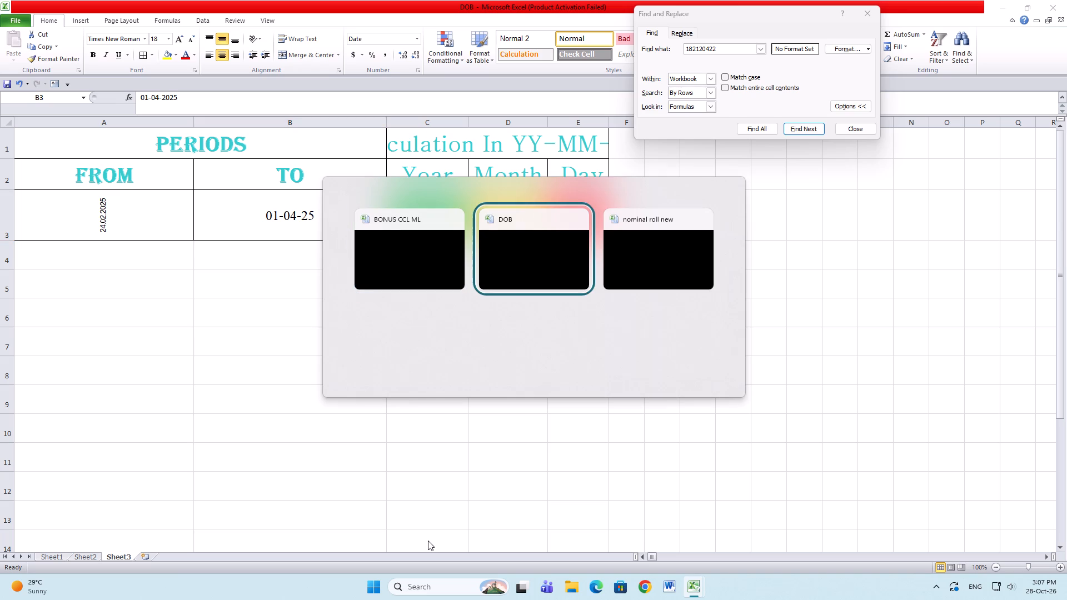
{"action": "key", "text": "alt+Tab"}
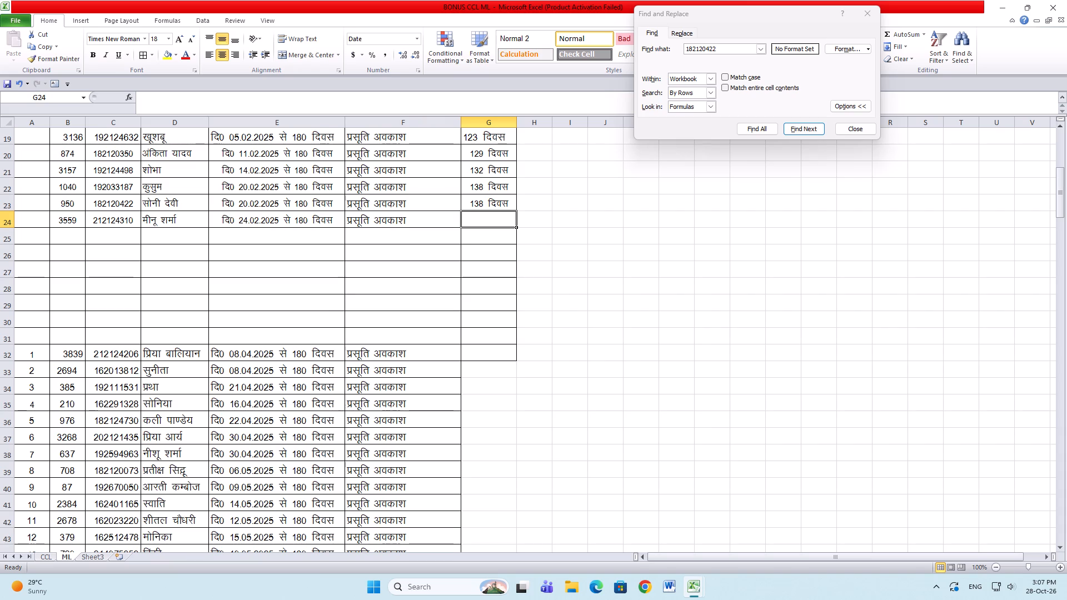
{"action": "type", "text": "142"}
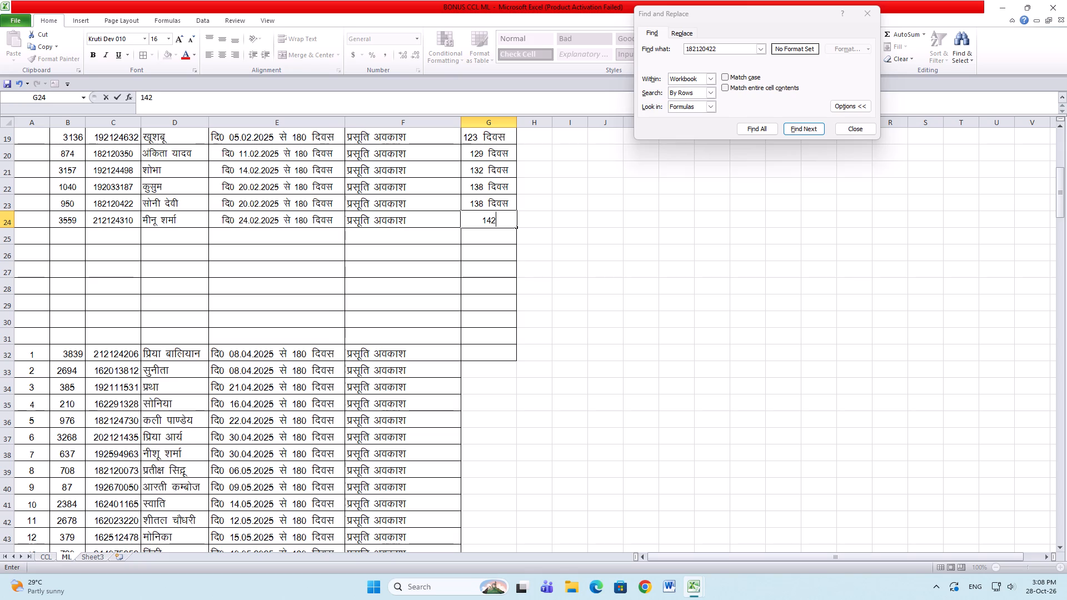
{"action": "key", "text": "space"}
{"action": "type", "text": "fnol"}
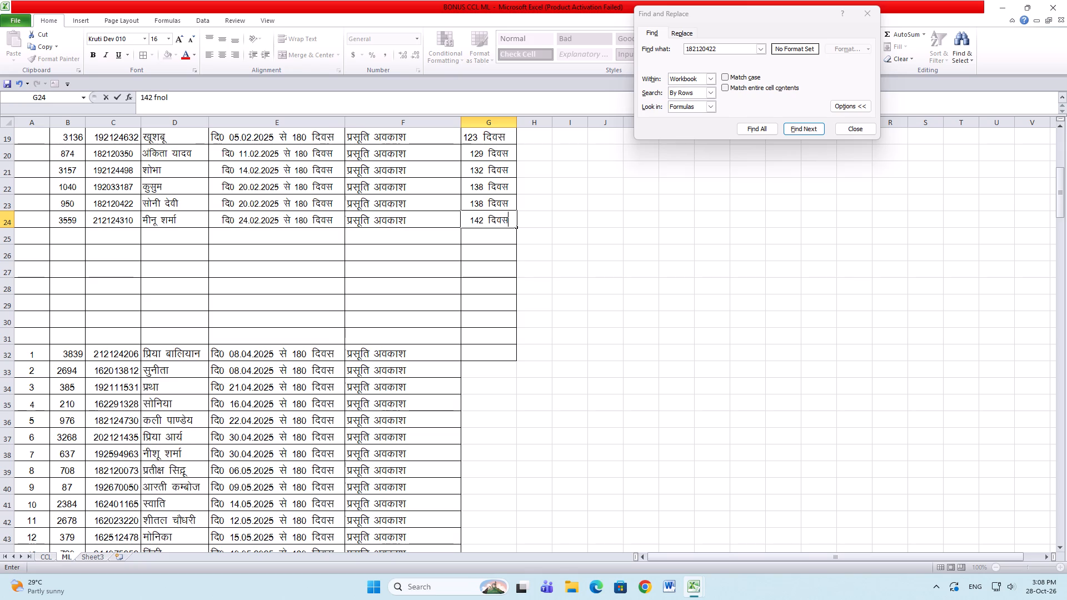
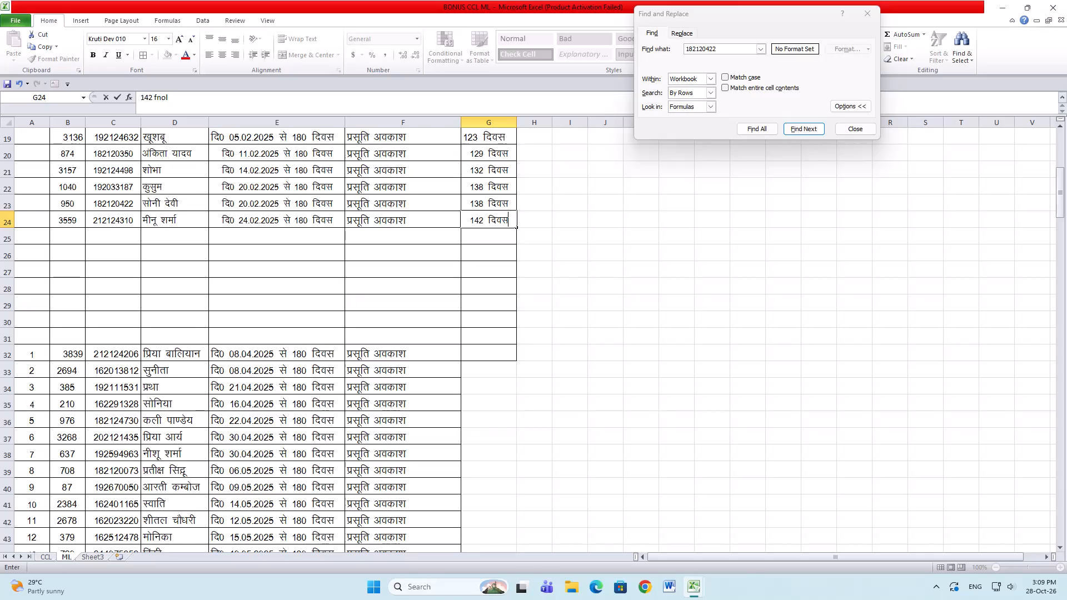
Finish the day count entry in row 24 and save the BONUS CCL ML workbook.
{"action": "left_click", "coordinate": [135, 261]}
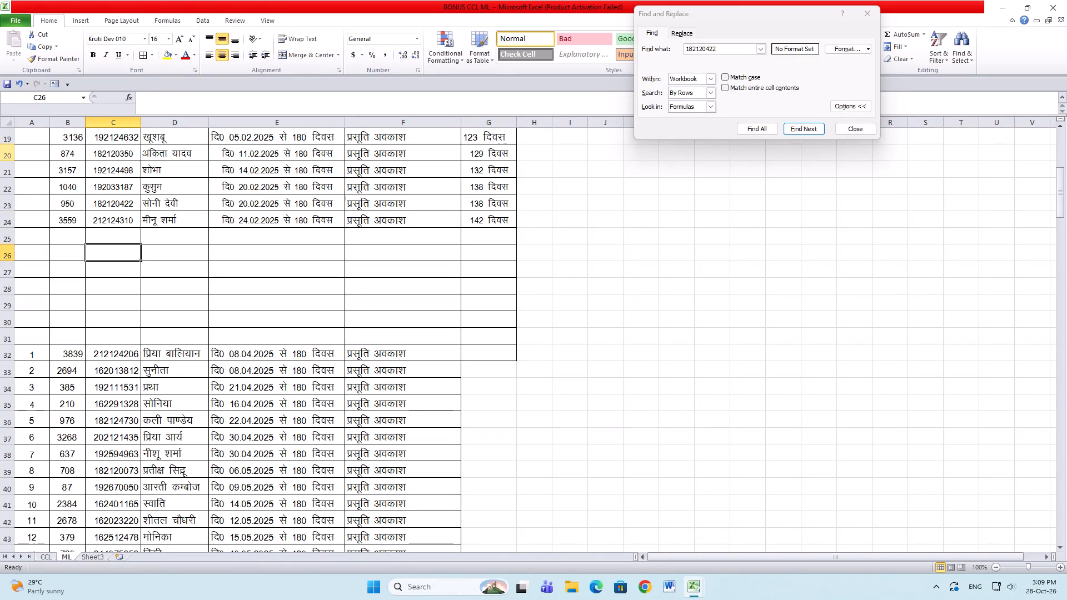
{"action": "triple_click", "coordinate": [5, 83]}
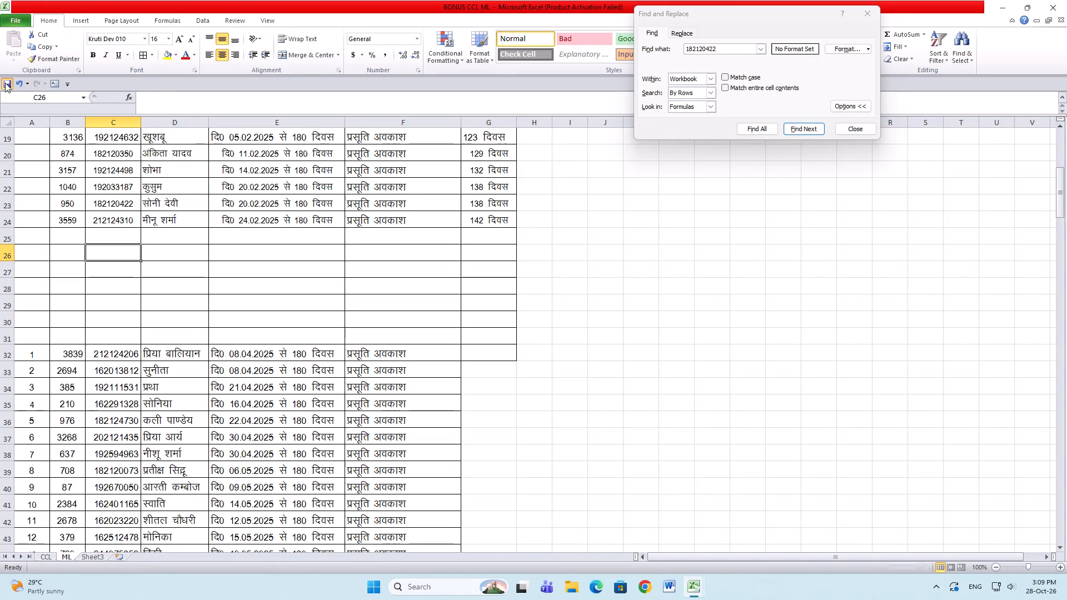
{"action": "triple_click", "coordinate": [5, 83]}
{"action": "triple_click", "coordinate": [5, 82]}
{"action": "triple_click", "coordinate": [5, 82]}
{"action": "left_click", "coordinate": [5, 82]}
On the CCL sheet, enter the employee's badge number, PNO and name in row 20.
{"action": "left_click", "coordinate": [67, 234]}
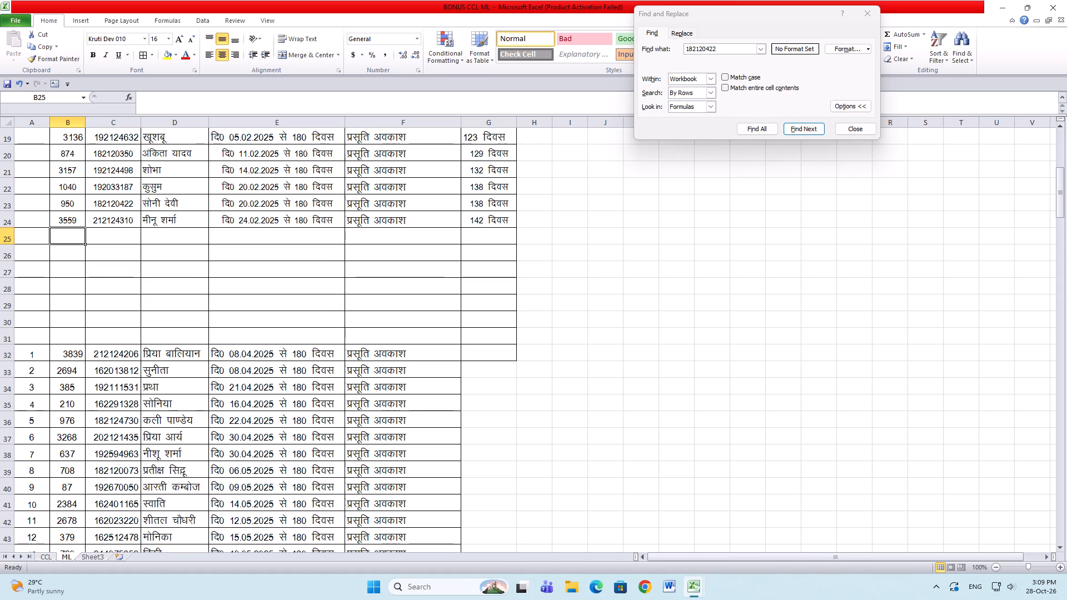
{"action": "left_click", "coordinate": [50, 558]}
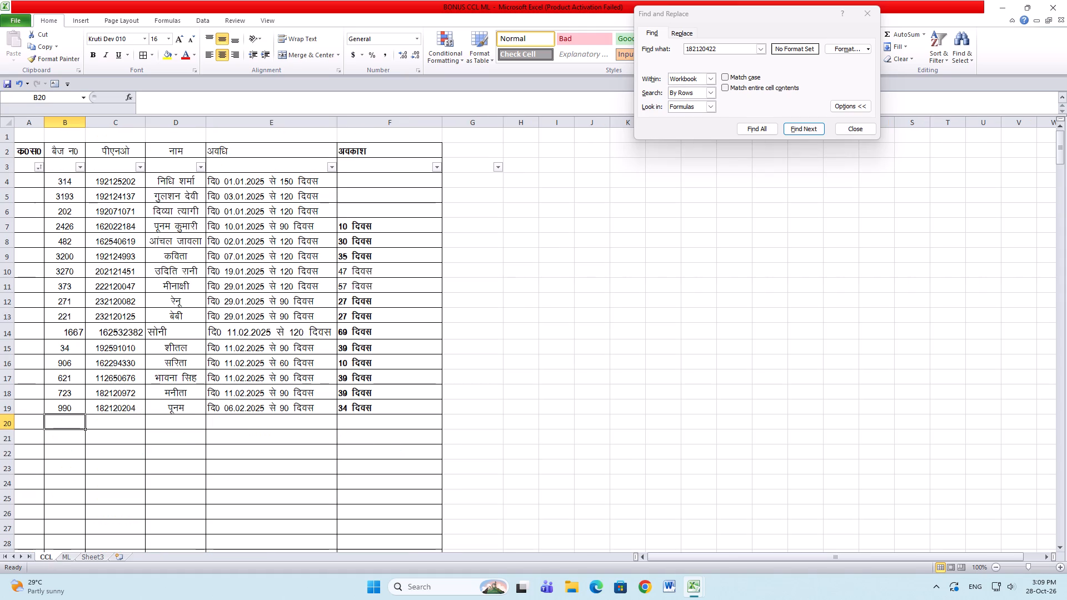
{"action": "left_click", "coordinate": [63, 424]}
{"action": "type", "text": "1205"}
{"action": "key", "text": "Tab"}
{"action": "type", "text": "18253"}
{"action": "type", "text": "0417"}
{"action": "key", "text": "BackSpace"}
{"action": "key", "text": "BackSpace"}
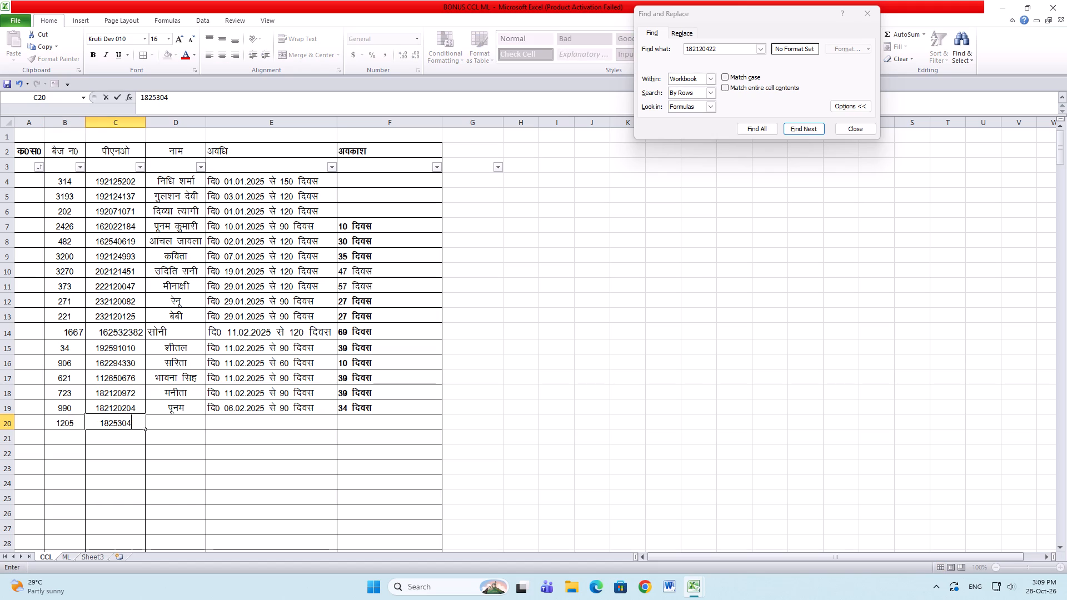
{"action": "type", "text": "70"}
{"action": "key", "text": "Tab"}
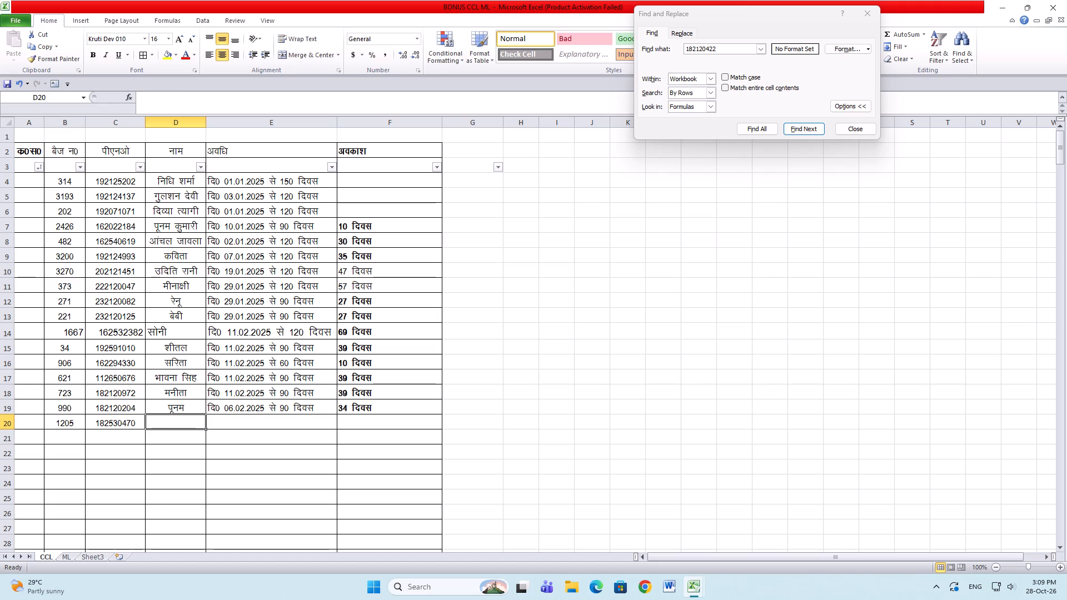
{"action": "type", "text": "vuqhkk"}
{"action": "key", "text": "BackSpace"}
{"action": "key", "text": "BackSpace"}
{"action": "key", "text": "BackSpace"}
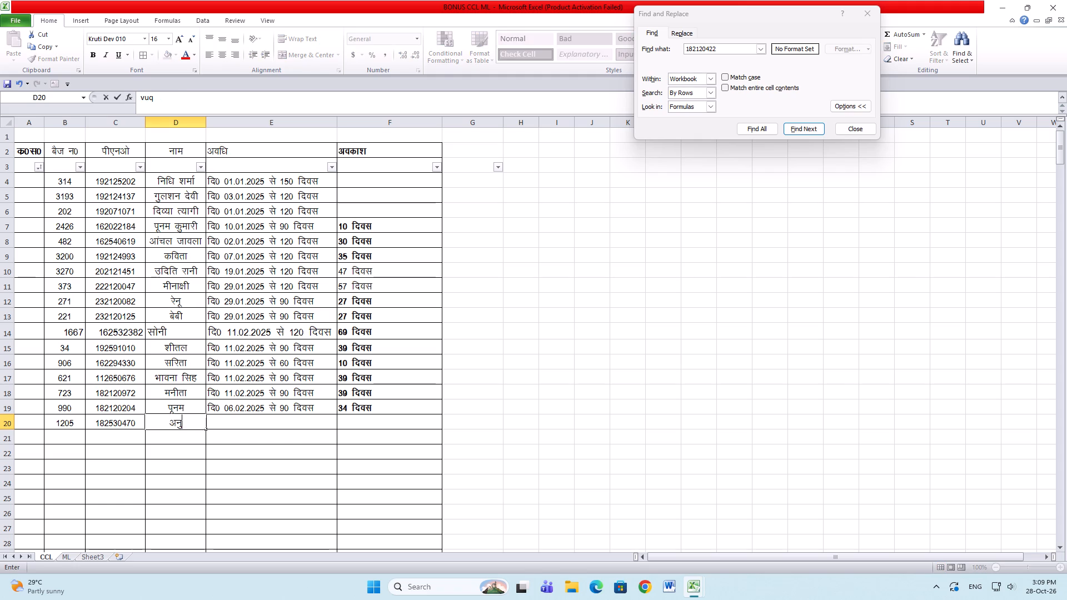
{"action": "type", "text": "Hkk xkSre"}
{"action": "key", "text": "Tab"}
Enter the leave period दि0 22.02.2025 से 120 दिवस in column E of row 20.
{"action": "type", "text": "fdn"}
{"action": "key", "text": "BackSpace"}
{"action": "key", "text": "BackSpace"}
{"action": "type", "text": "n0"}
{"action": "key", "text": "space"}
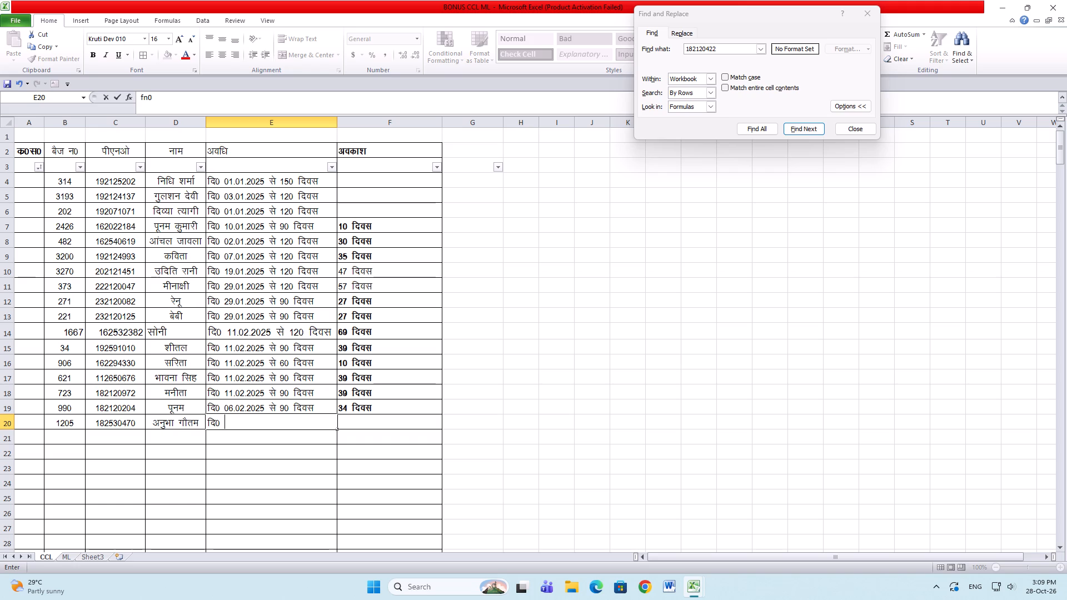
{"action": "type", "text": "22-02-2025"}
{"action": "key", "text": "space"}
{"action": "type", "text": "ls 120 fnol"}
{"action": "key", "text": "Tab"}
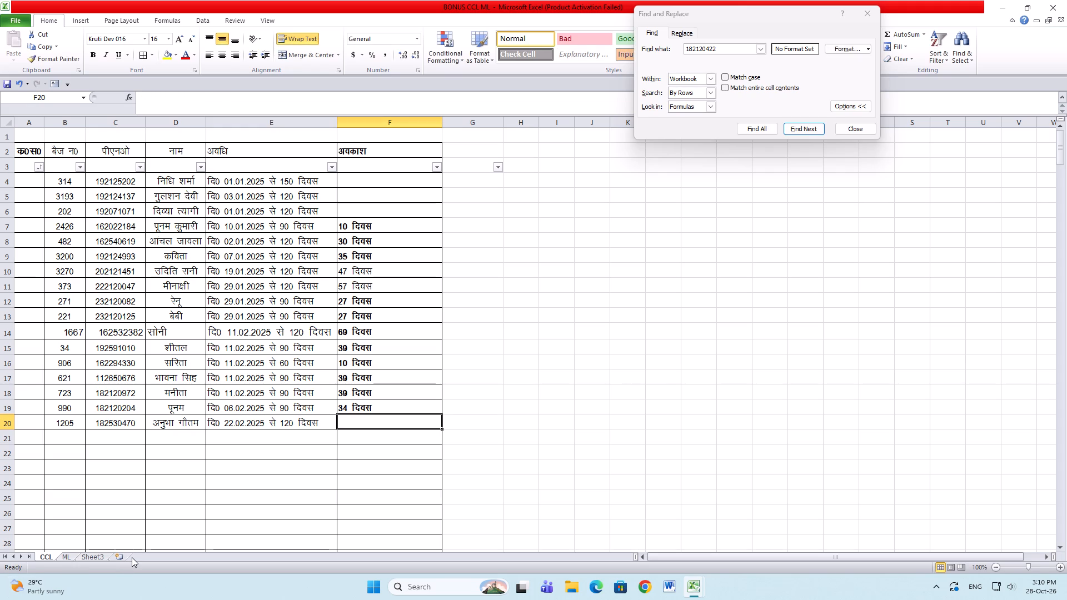
Switch to the DOB workbook and set the FROM date in the period calculation to 22-02-2025.
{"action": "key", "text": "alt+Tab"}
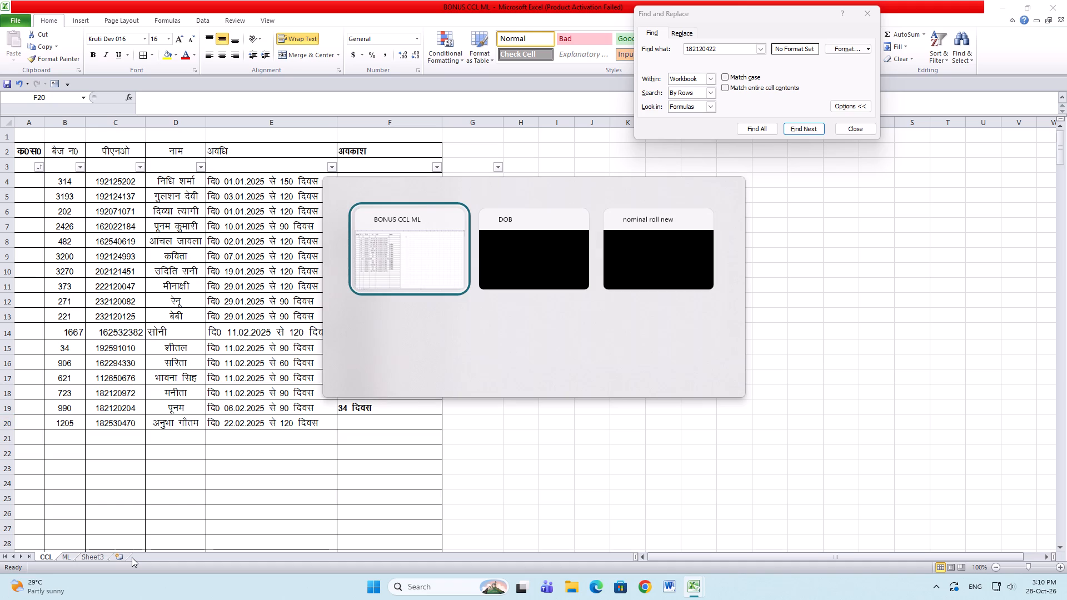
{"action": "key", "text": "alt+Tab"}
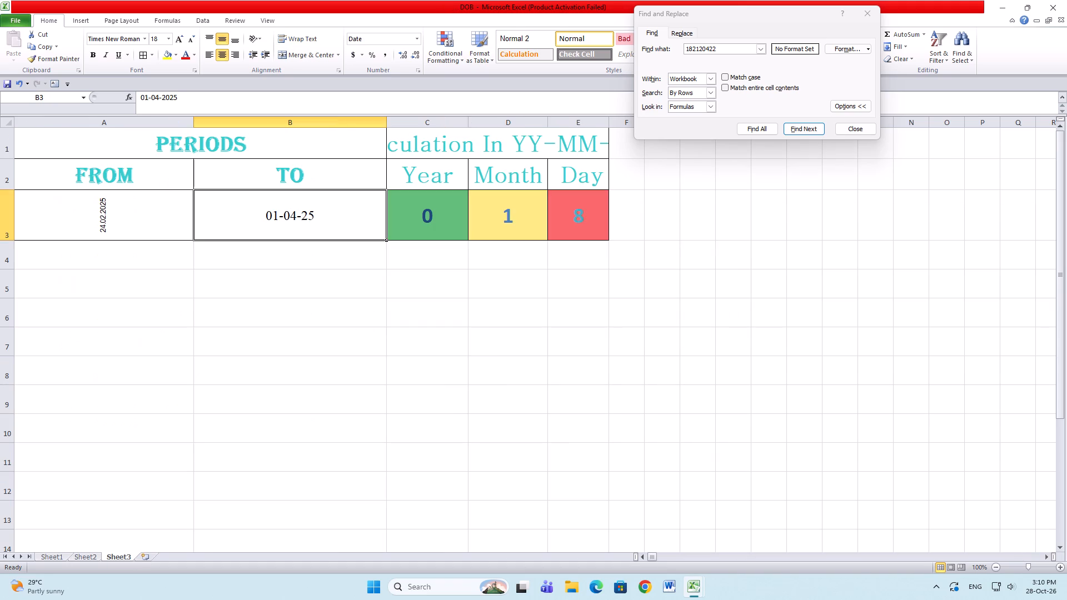
{"action": "left_click", "coordinate": [93, 214]}
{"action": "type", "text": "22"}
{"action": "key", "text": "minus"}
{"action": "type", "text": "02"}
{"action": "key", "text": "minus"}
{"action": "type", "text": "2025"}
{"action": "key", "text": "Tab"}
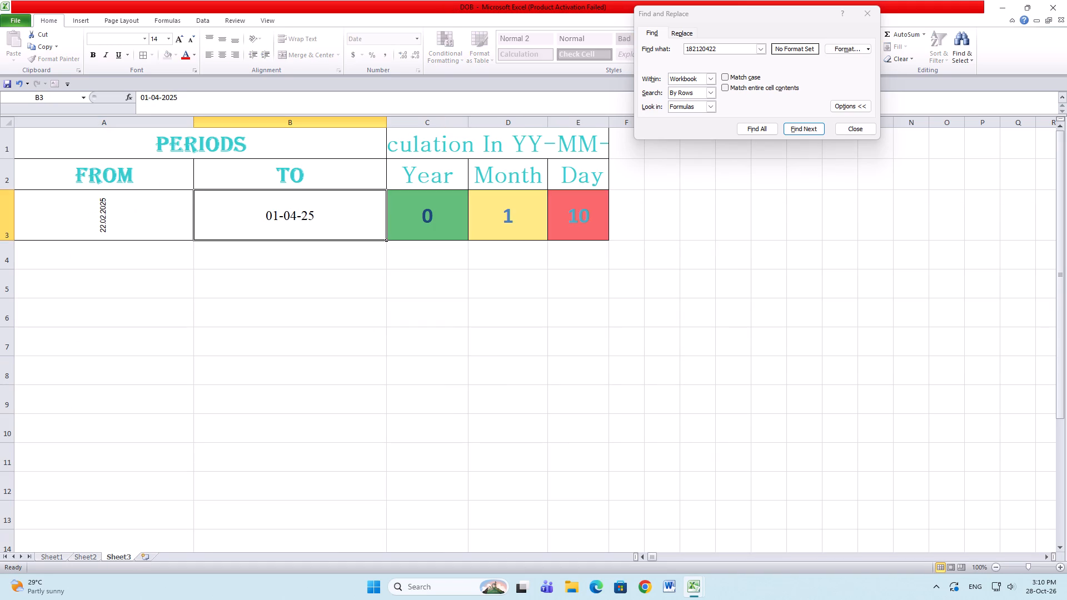
Return to the BONUS CCL ML workbook, enter 80 दिवस as the day count in column F of row 20, and save.
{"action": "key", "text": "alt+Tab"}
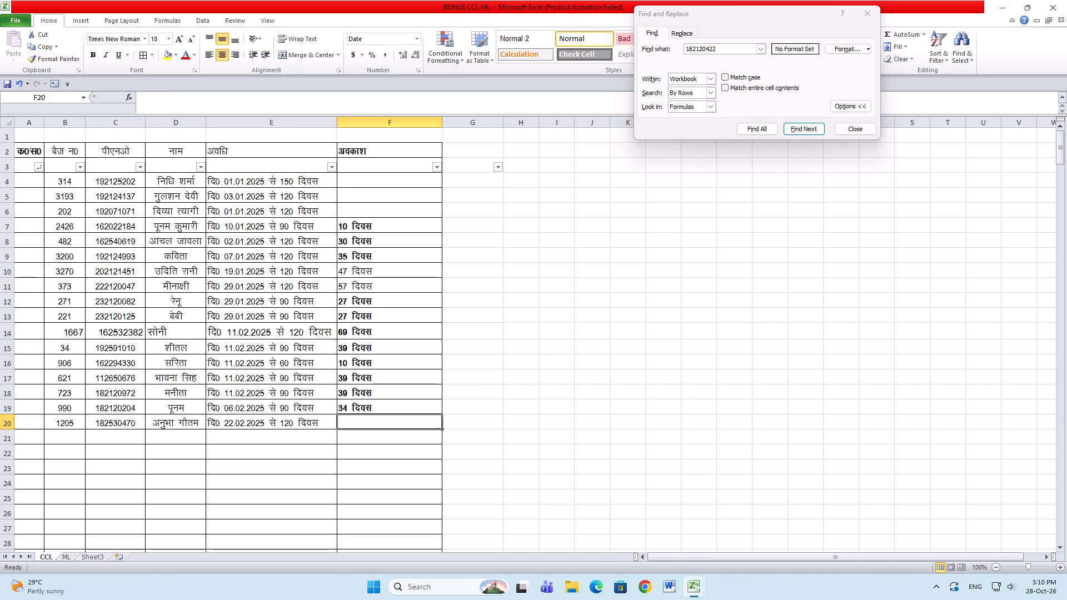
{"action": "left_click", "coordinate": [360, 423]}
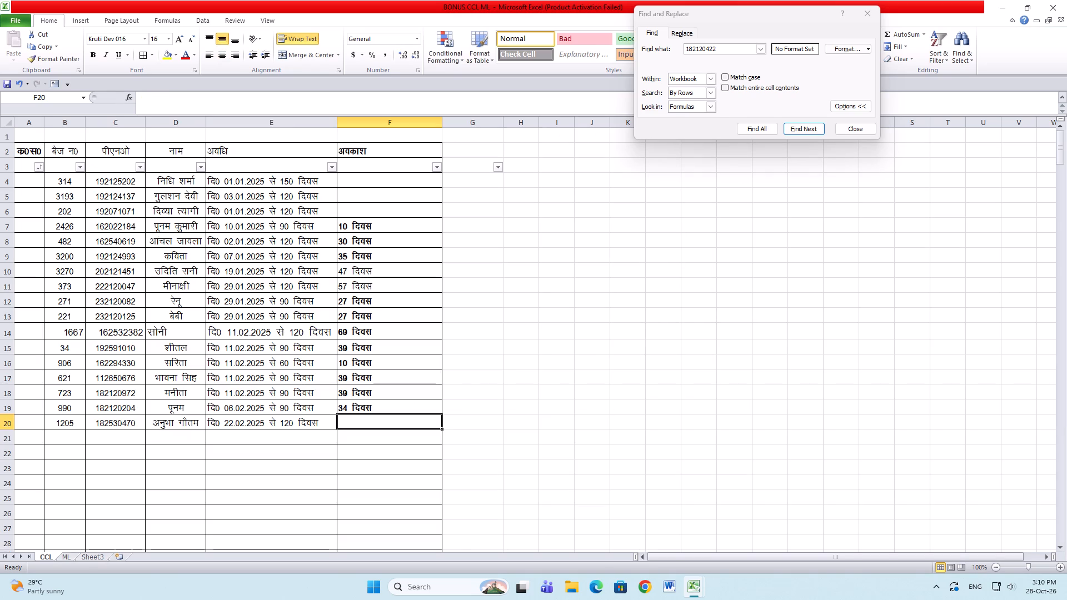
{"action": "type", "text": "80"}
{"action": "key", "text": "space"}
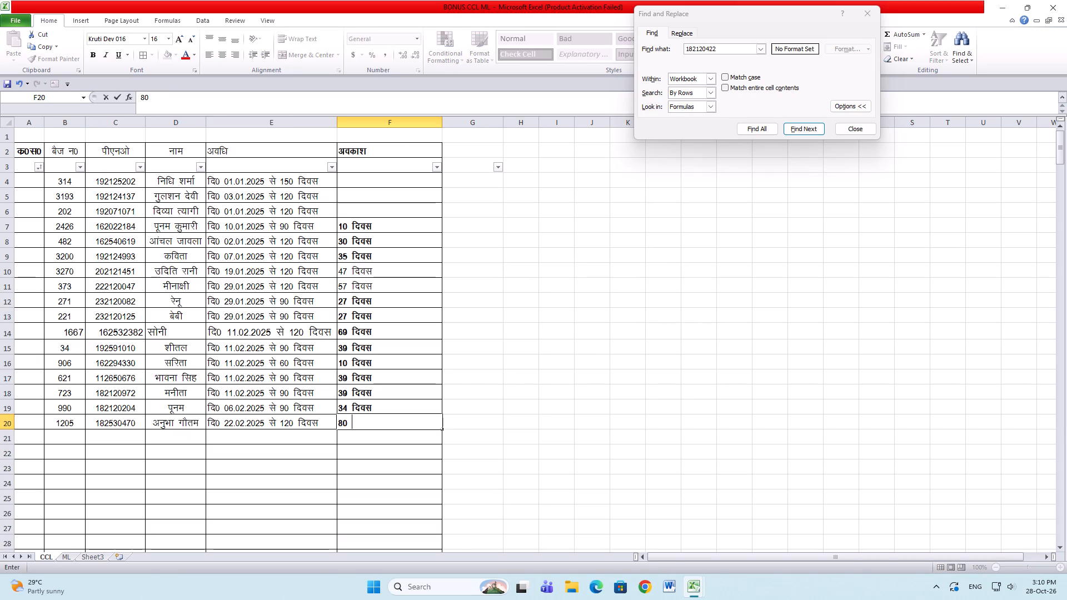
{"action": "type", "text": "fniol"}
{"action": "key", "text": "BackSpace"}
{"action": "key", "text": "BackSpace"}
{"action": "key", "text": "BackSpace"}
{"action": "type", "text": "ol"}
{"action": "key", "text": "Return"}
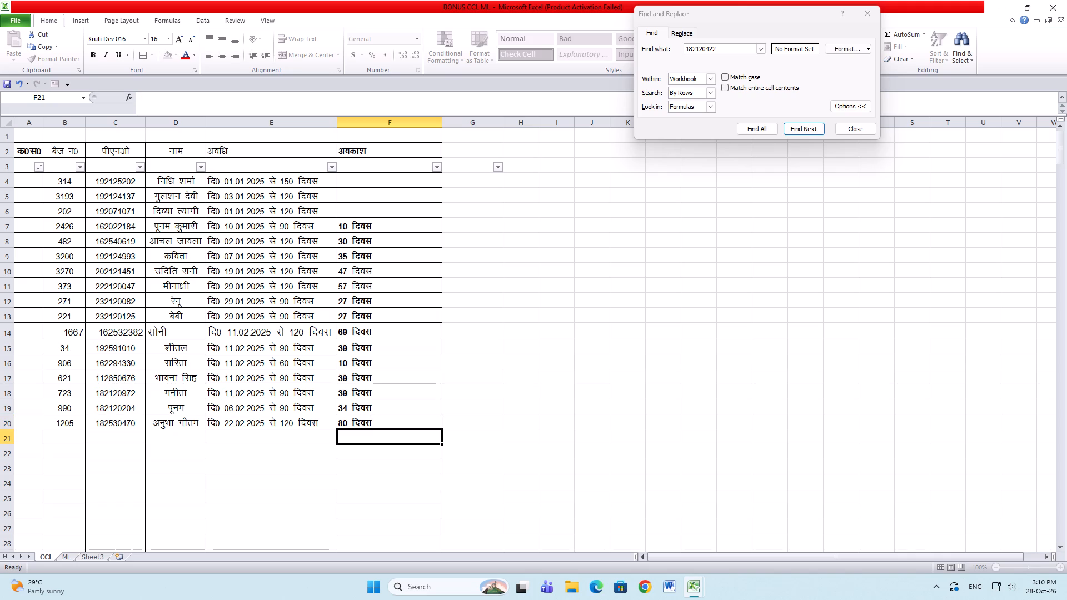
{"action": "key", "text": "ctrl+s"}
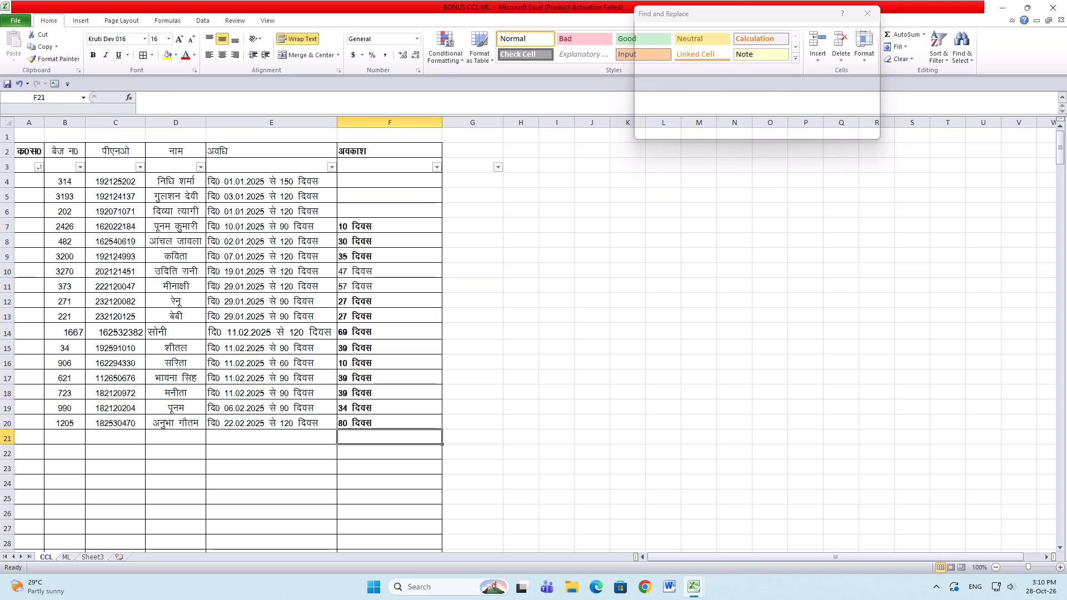
Enter the next employee's badge number, PNO and name in row 21 of the CCL sheet.
{"action": "left_click", "coordinate": [77, 430]}
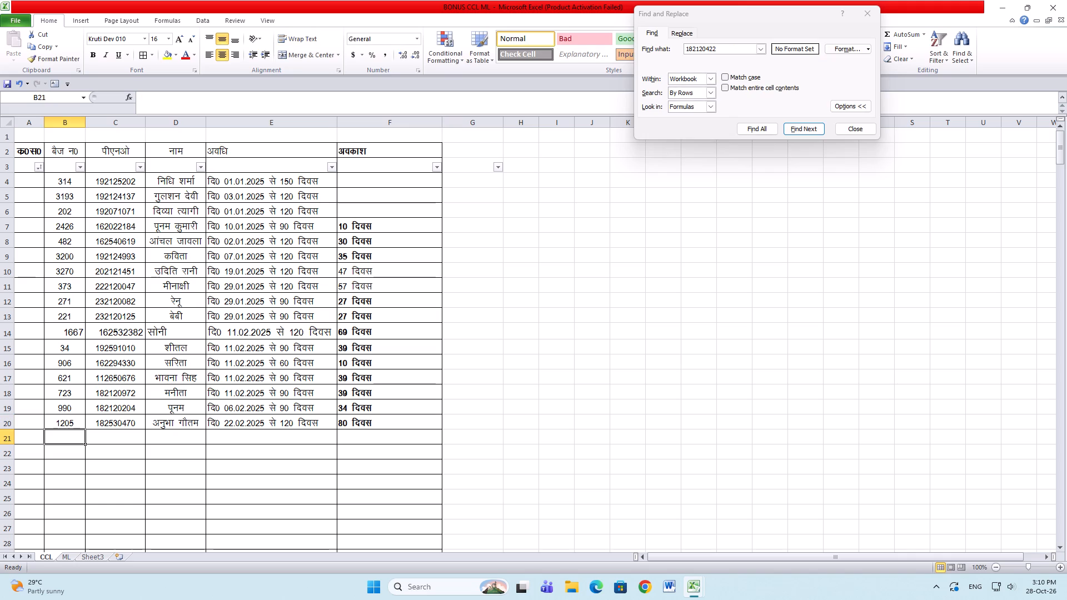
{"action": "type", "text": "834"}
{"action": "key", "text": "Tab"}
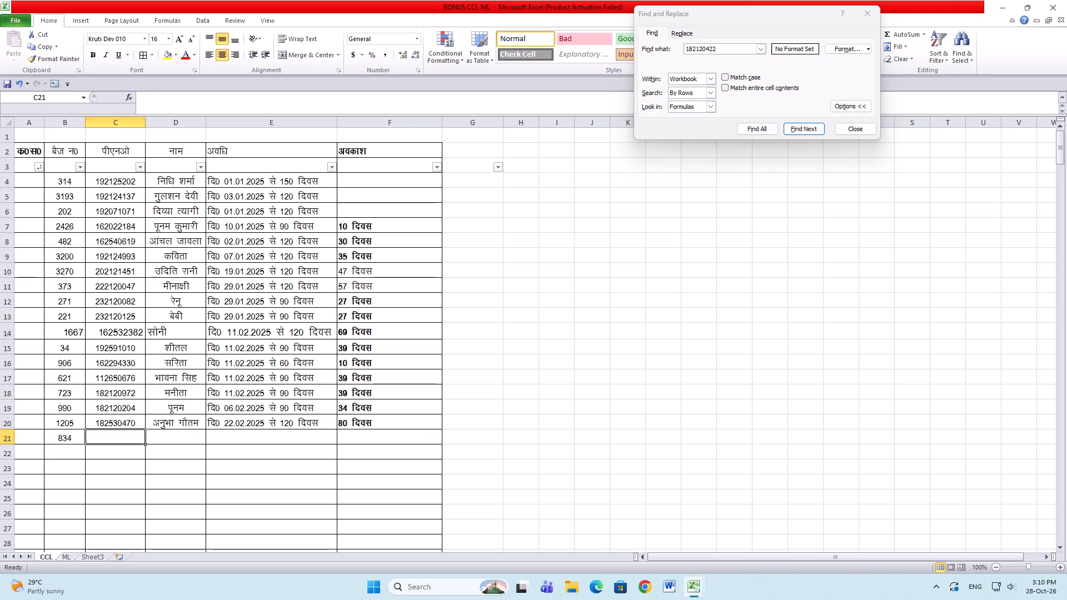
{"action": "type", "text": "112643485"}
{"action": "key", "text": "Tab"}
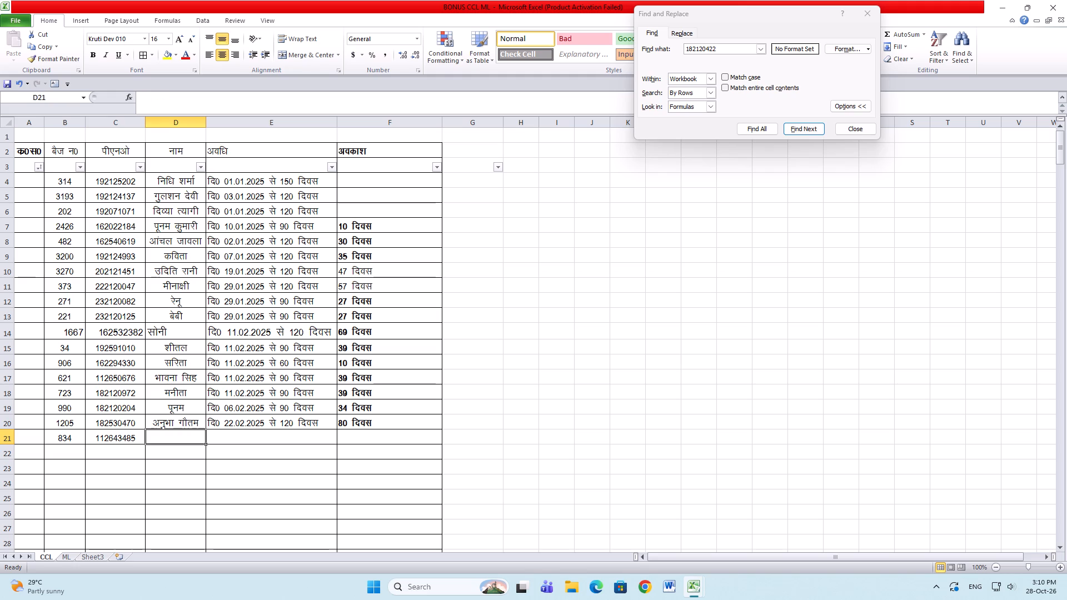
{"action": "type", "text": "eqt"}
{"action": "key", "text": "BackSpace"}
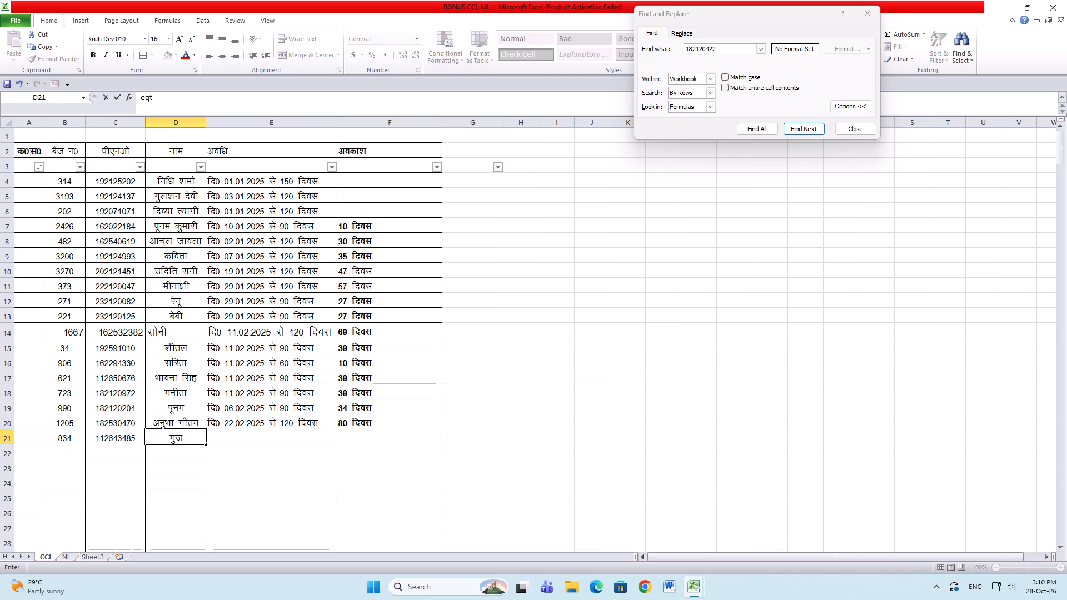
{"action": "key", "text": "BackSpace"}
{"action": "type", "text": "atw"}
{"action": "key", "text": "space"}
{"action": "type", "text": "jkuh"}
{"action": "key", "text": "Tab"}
Enter the leave period दि0 27.02.2025 से 90 दिवस in column E of row 21, saving the workbook partway through.
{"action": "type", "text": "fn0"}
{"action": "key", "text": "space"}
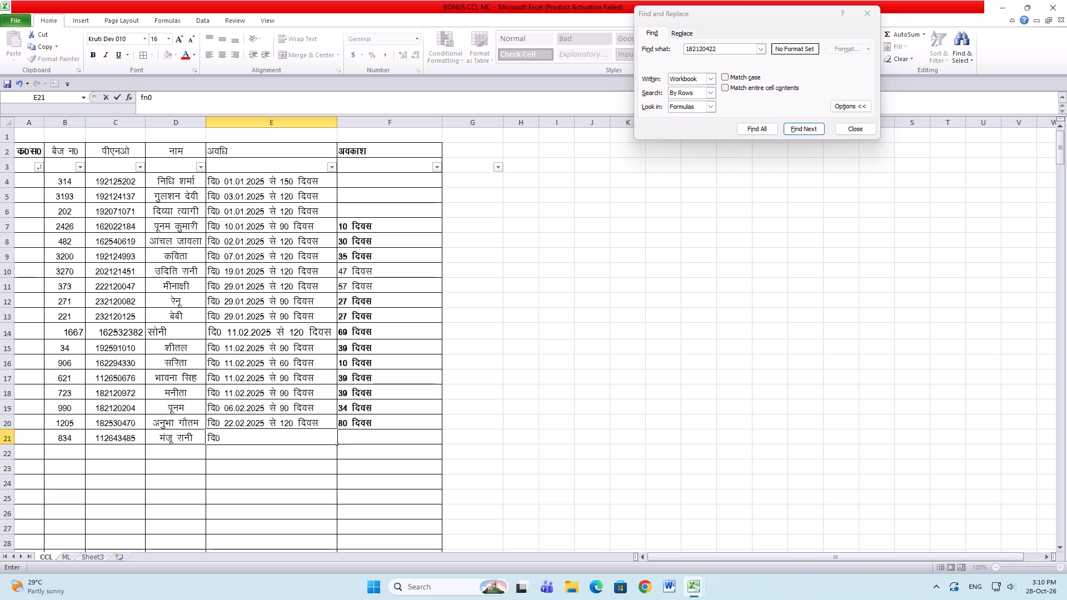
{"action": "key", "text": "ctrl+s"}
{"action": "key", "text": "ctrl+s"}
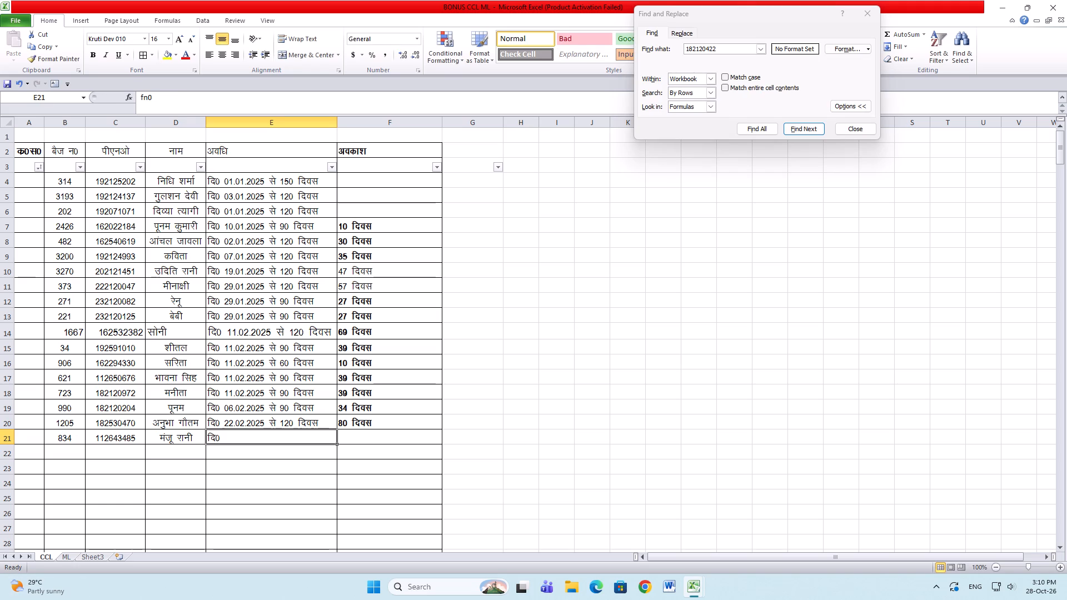
{"action": "triple_click", "coordinate": [228, 430]}
{"action": "double_click", "coordinate": [227, 432]}
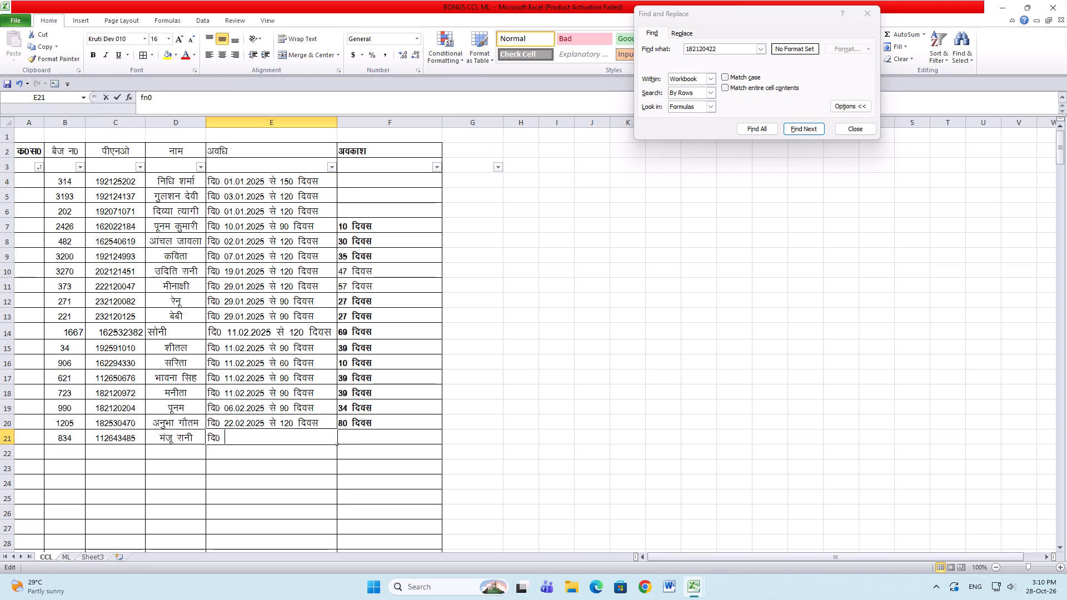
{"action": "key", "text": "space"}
{"action": "key", "text": "BackSpace"}
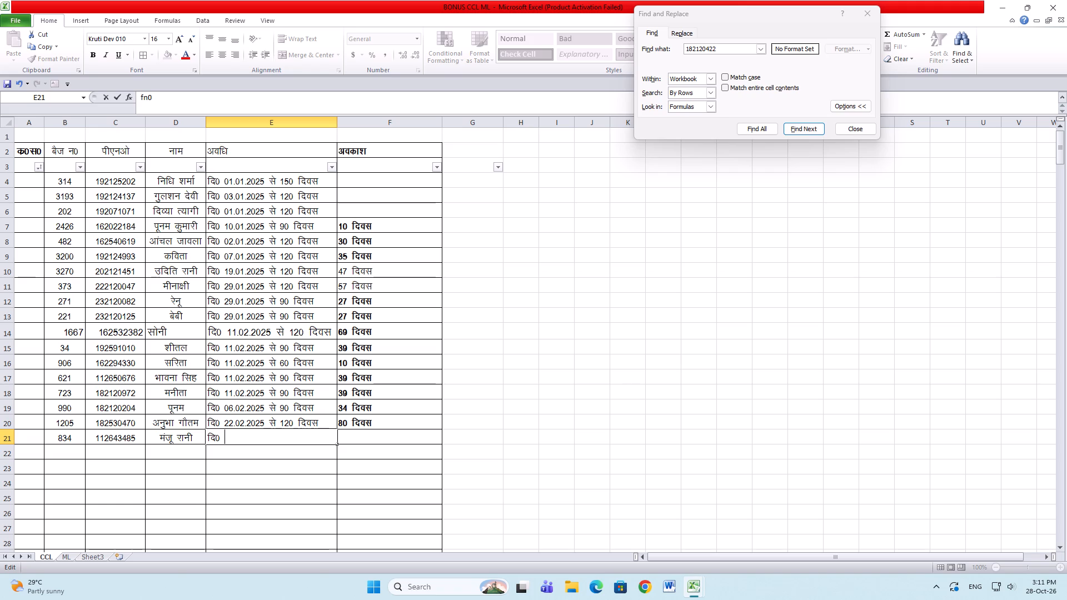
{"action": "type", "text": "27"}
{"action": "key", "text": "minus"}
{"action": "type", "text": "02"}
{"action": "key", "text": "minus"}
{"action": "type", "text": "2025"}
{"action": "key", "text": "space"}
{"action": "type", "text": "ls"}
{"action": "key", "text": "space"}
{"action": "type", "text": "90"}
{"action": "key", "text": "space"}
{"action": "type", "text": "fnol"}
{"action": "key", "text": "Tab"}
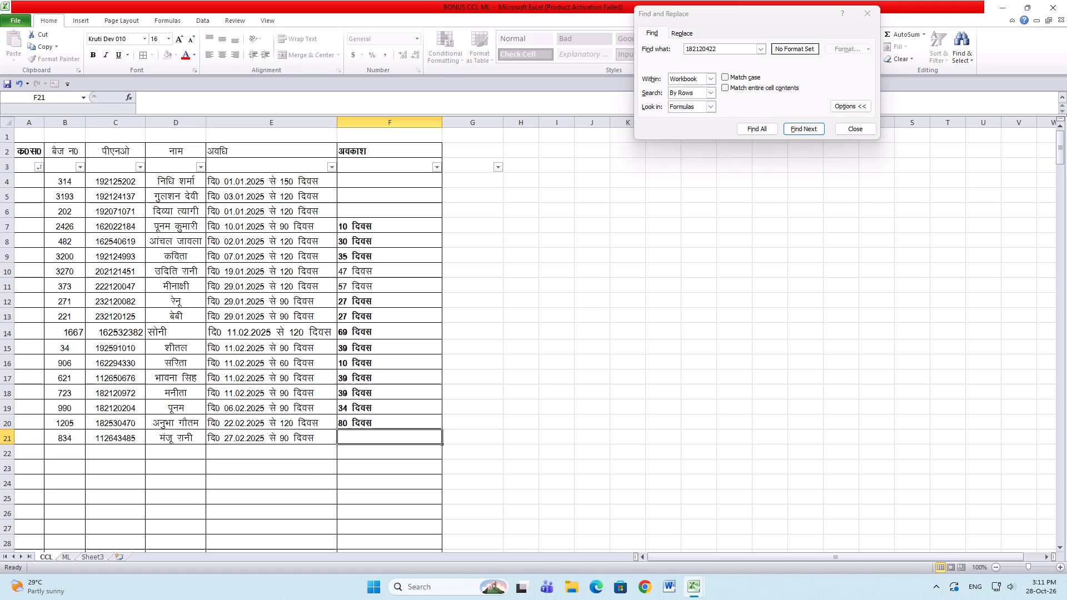
Switch to the DOB workbook and set the FROM date in the period calculation to 27-02-2025.
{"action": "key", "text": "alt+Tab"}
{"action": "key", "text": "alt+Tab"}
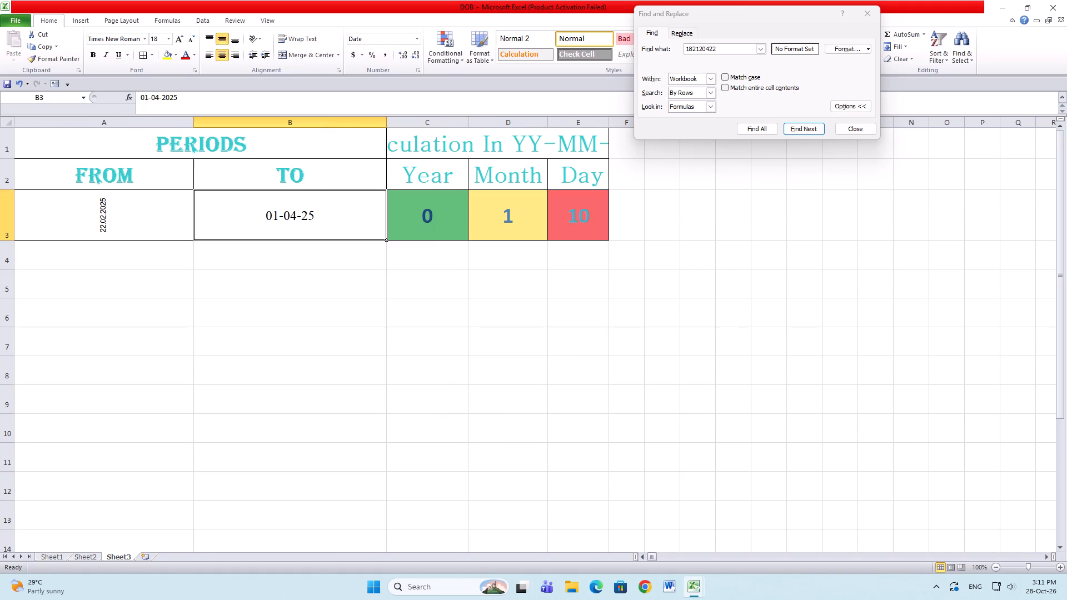
{"action": "left_click_drag", "start_coordinate": [91, 224], "coordinate": [96, 221]}
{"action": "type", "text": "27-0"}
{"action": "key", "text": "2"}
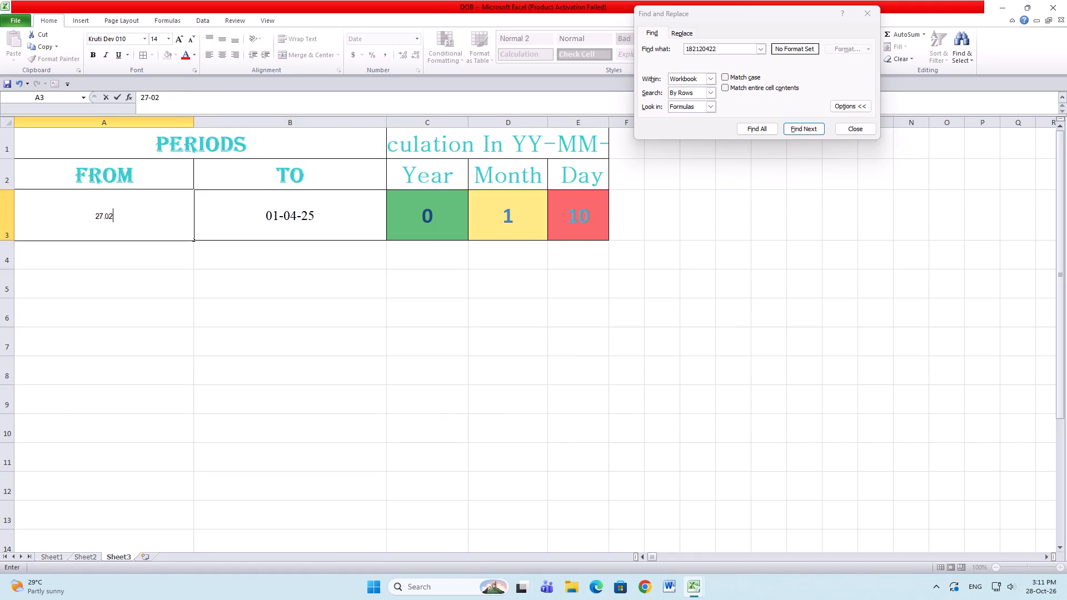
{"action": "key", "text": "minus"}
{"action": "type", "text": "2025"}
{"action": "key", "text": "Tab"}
Return to the BONUS CCL ML workbook, enter 55 दिवस as the day count in column F of row 21, and save.
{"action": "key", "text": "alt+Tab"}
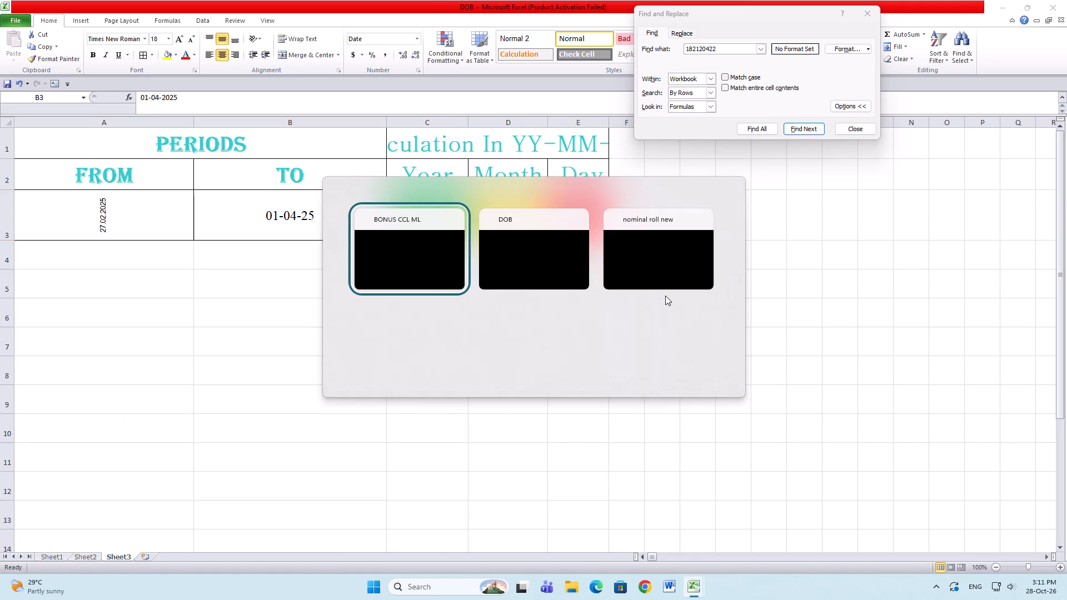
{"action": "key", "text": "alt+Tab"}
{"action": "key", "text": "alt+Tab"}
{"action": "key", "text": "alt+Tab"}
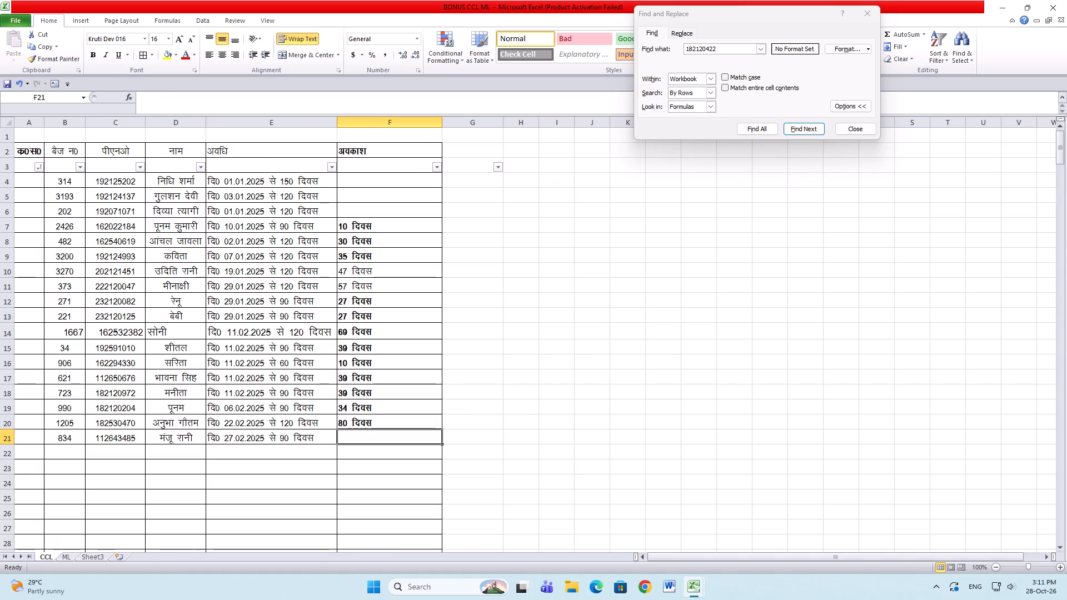
{"action": "left_click", "coordinate": [338, 435]}
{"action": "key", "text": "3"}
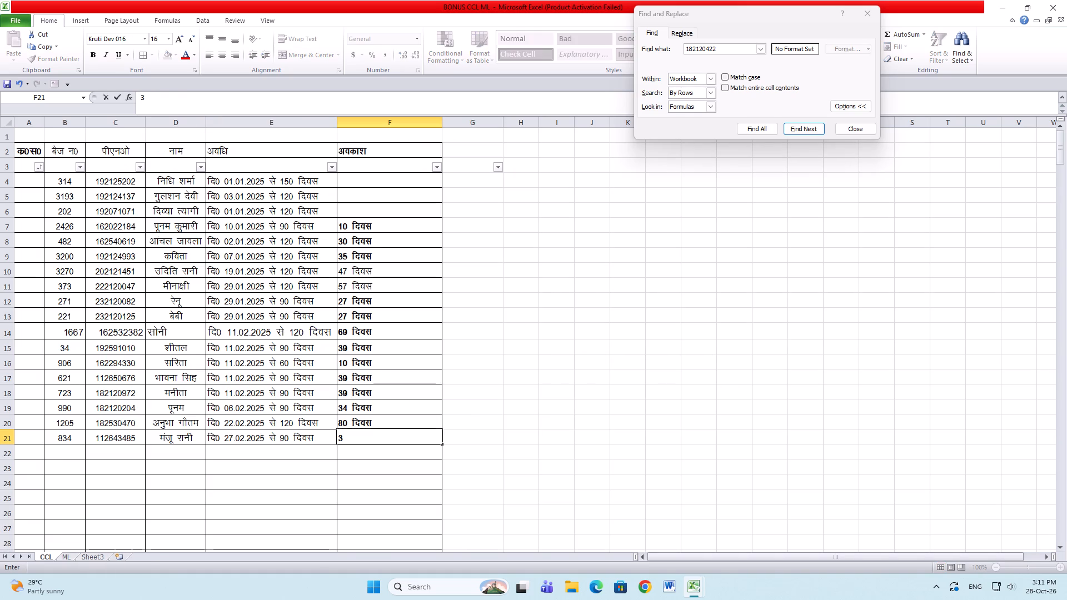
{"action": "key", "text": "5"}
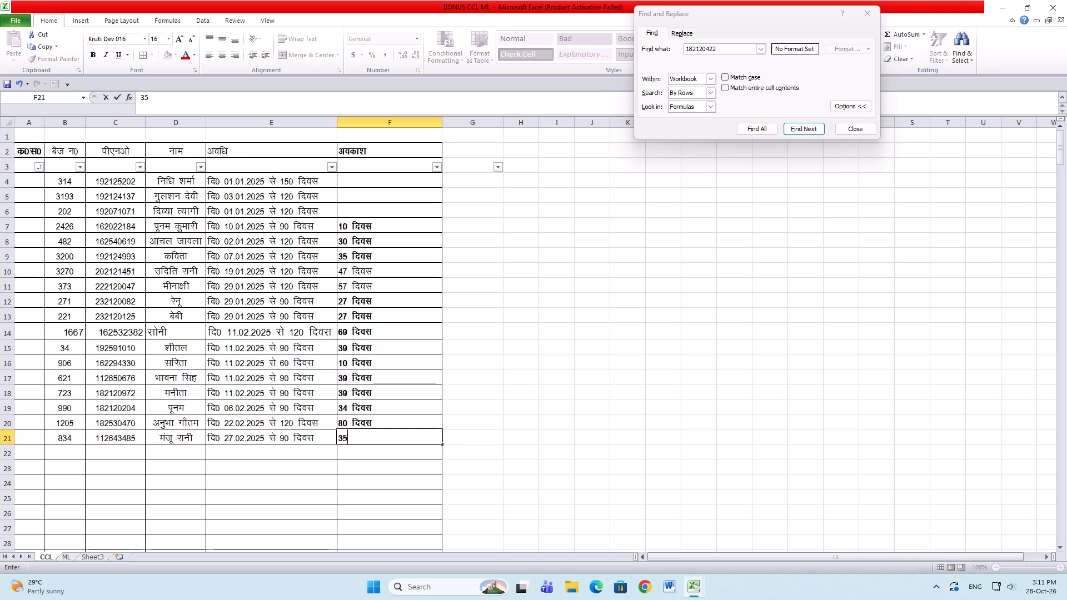
{"action": "key", "text": "BackSpace"}
{"action": "key", "text": "BackSpace"}
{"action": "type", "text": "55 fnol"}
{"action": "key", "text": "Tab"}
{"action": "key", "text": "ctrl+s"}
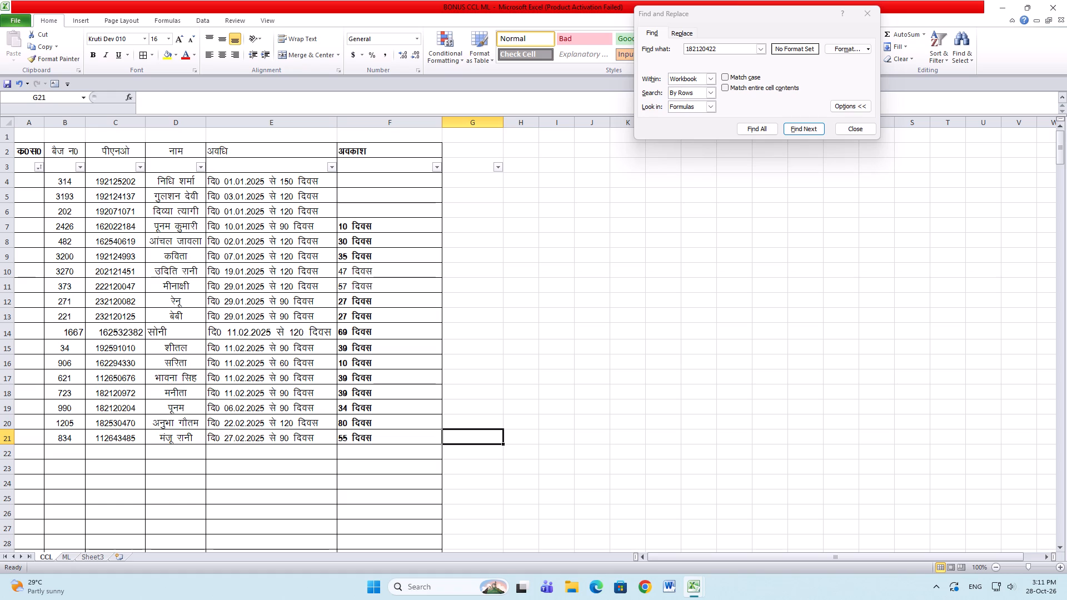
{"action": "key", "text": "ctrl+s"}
{"action": "left_click", "coordinate": [55, 452]}
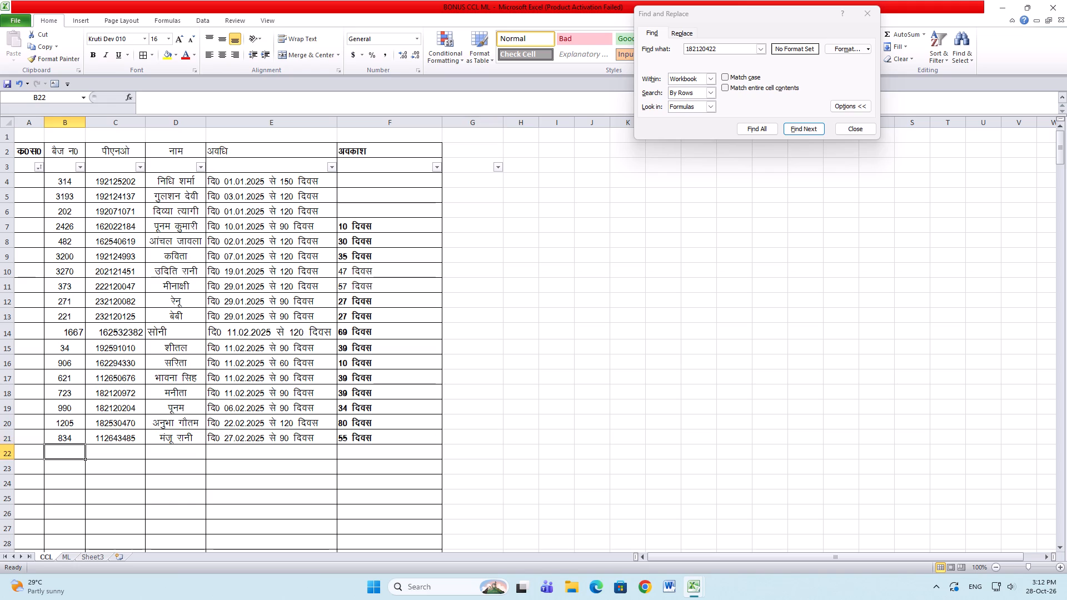
{"action": "key", "text": "ctrl+s"}
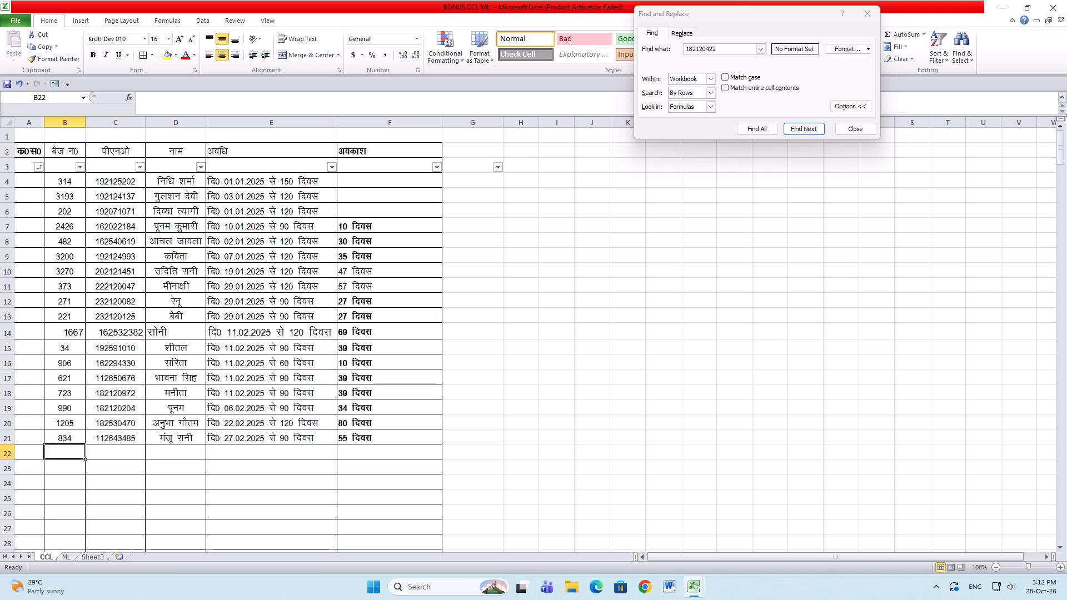
Enter the next employee's badge number, PNO and name in row 22 of the CCL sheet.
{"action": "left_click", "coordinate": [77, 447]}
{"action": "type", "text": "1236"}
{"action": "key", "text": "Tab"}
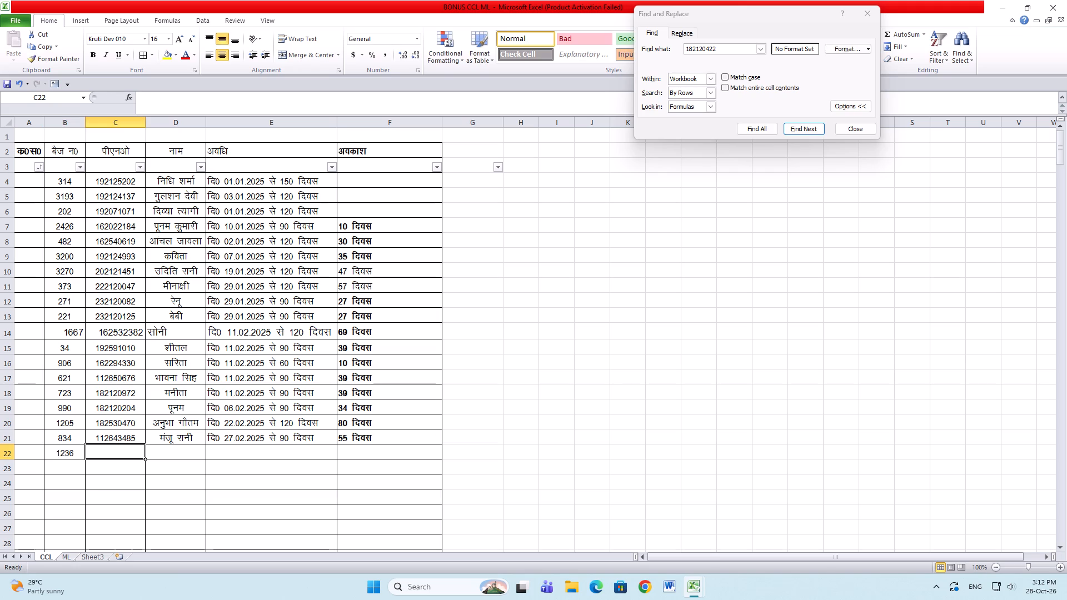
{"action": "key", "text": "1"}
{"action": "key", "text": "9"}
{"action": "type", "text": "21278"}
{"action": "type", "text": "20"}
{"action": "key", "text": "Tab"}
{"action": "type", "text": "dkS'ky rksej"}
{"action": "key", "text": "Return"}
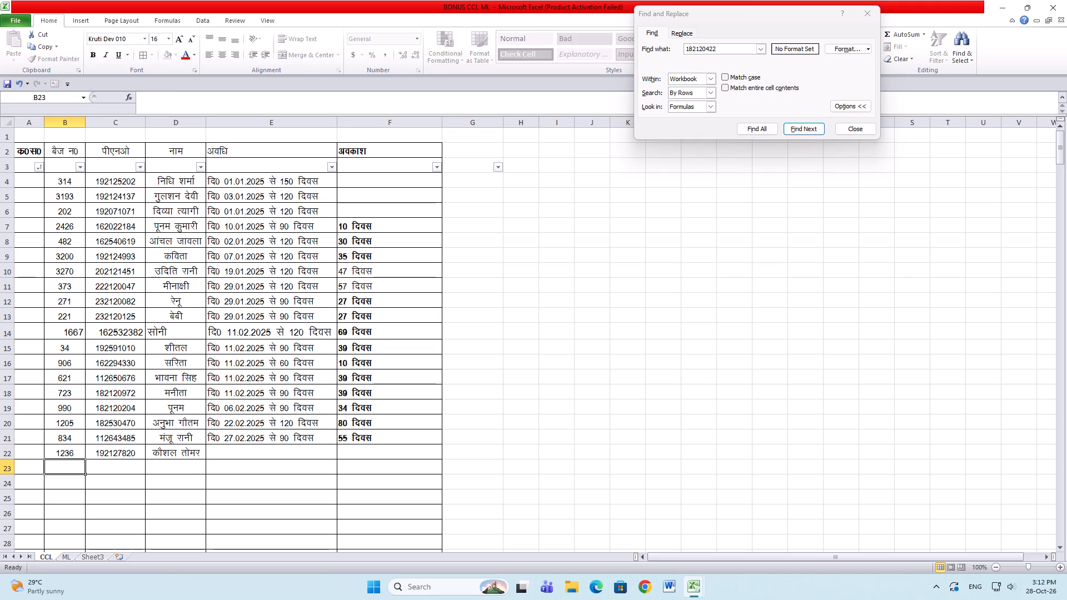
Enter the following employee's badge number, PNO and name in row 23 of the CCL sheet.
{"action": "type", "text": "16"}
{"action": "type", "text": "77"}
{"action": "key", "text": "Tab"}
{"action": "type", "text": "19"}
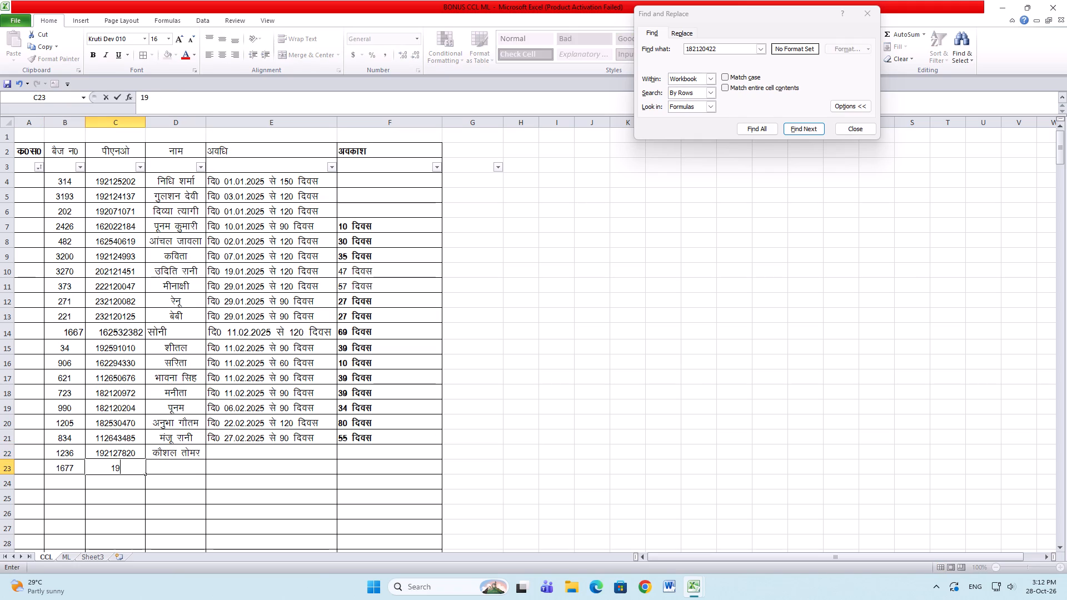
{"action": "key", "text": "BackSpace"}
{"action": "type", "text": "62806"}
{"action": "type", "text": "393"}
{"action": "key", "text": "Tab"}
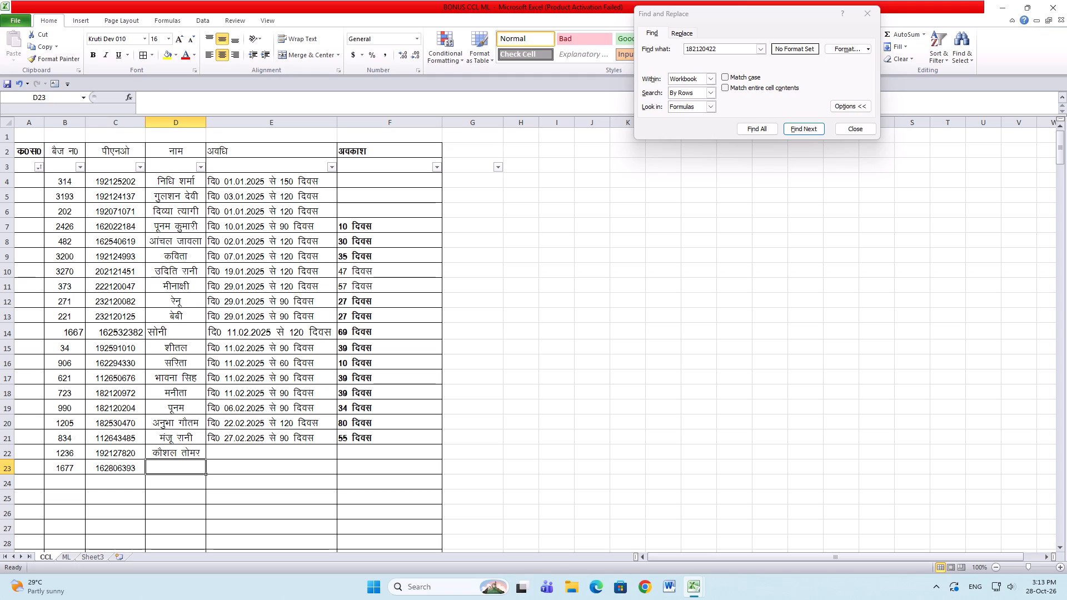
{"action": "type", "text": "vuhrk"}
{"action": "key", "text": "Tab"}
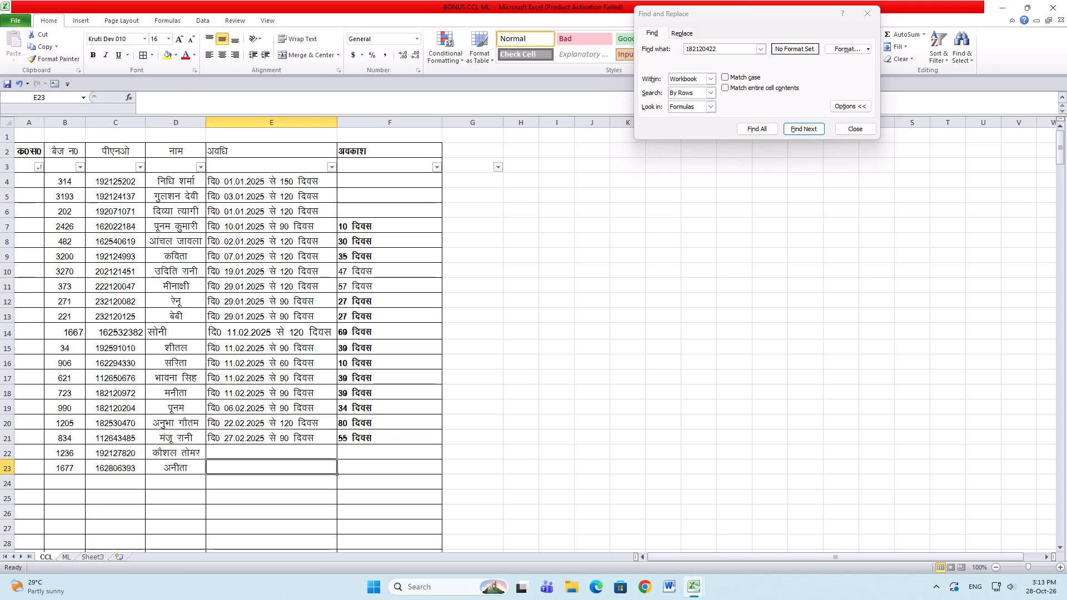
Enter another employee's badge number, PNO and name in row 24 of the CCL sheet.
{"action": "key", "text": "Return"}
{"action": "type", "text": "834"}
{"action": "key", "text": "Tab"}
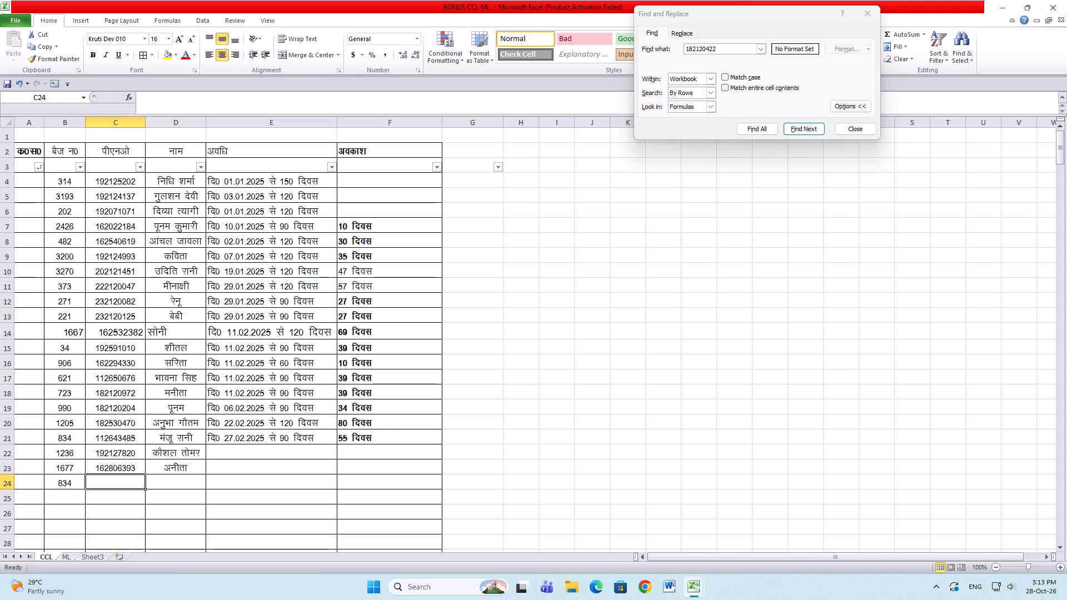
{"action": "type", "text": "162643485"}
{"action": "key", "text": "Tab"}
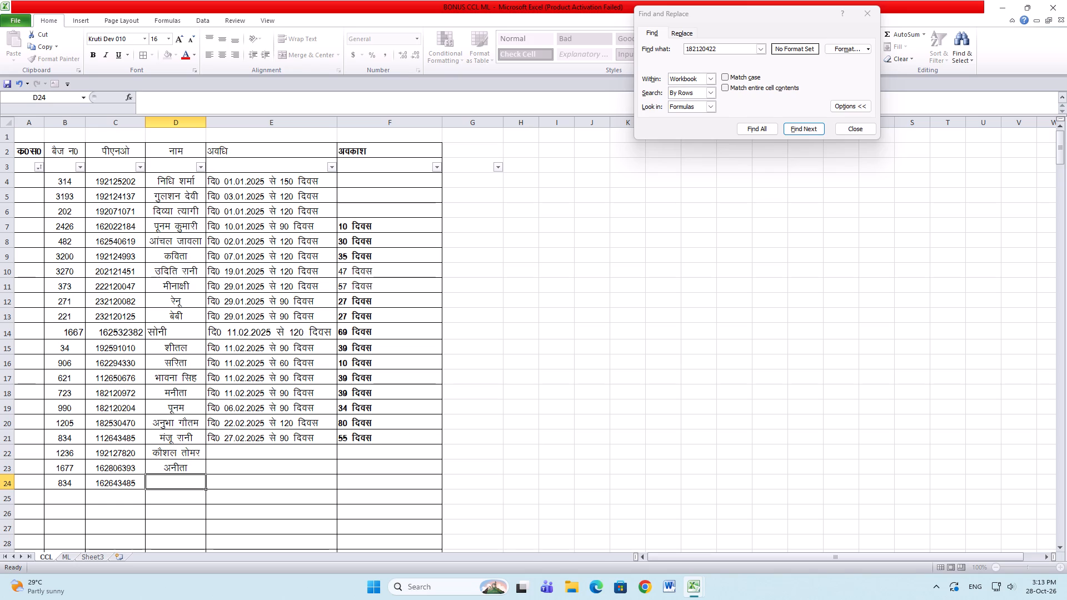
{"action": "left_click", "coordinate": [170, 483]}
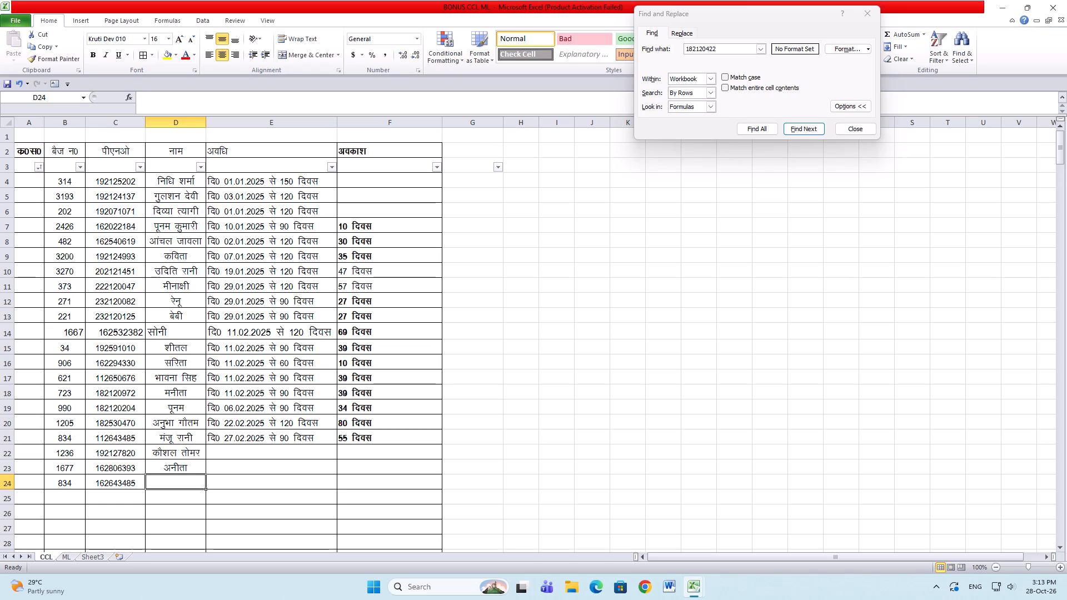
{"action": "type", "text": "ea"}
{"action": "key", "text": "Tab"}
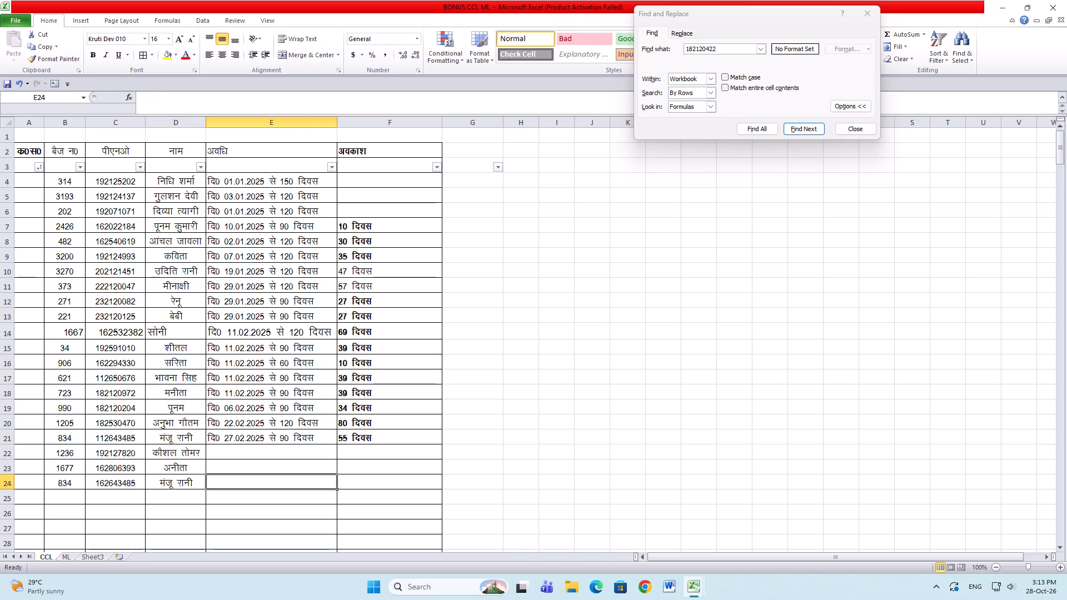
Enter the leave period दि0 24.02.2025 से 90 दिवस in column E of row 22.
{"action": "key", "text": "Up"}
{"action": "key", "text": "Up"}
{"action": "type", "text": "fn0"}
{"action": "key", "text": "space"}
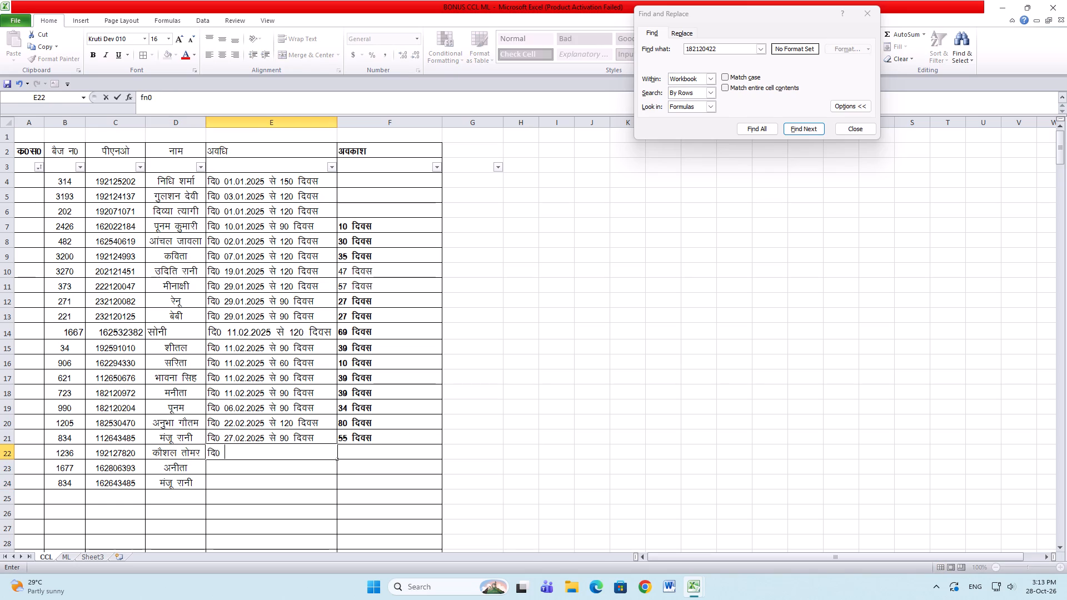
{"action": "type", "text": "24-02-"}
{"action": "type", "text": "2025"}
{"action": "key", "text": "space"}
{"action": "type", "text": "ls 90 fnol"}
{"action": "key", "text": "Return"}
Enter the leave period दि0 01.03.2025 से 90 दिवस in column E of row 23.
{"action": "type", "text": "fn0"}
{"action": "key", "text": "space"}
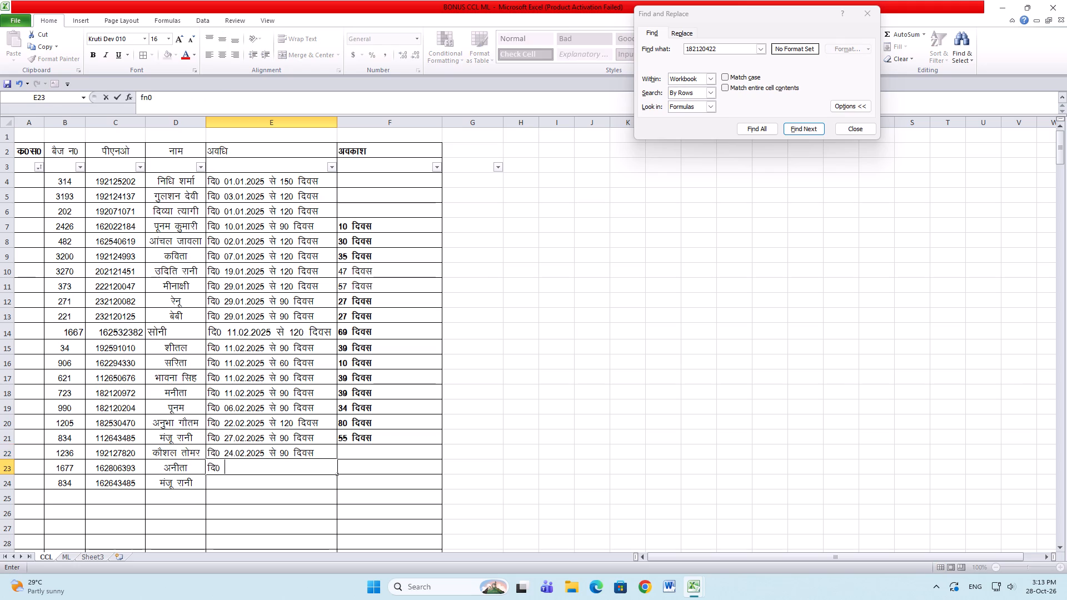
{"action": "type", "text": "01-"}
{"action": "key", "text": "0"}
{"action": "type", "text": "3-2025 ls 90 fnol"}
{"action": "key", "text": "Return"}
Enter the leave period दि0 27.02.2025 से 90 दिवस in column E of row 24.
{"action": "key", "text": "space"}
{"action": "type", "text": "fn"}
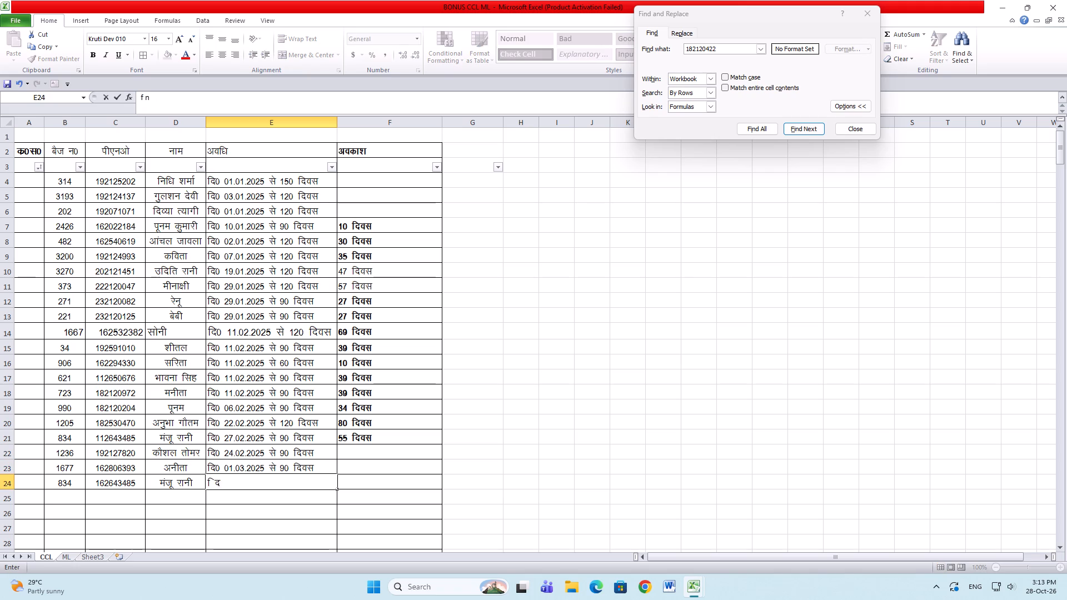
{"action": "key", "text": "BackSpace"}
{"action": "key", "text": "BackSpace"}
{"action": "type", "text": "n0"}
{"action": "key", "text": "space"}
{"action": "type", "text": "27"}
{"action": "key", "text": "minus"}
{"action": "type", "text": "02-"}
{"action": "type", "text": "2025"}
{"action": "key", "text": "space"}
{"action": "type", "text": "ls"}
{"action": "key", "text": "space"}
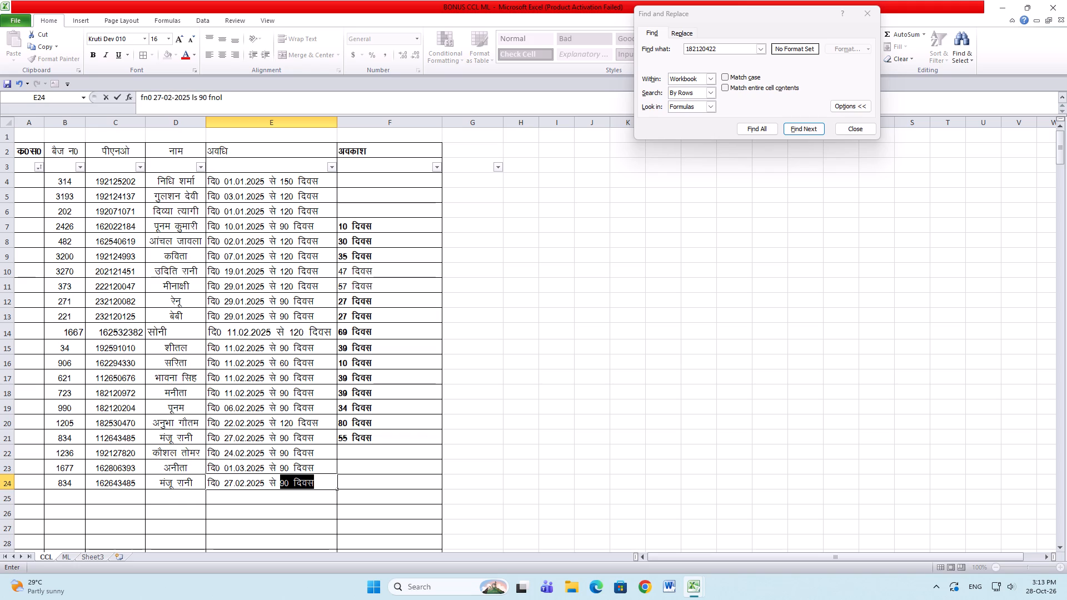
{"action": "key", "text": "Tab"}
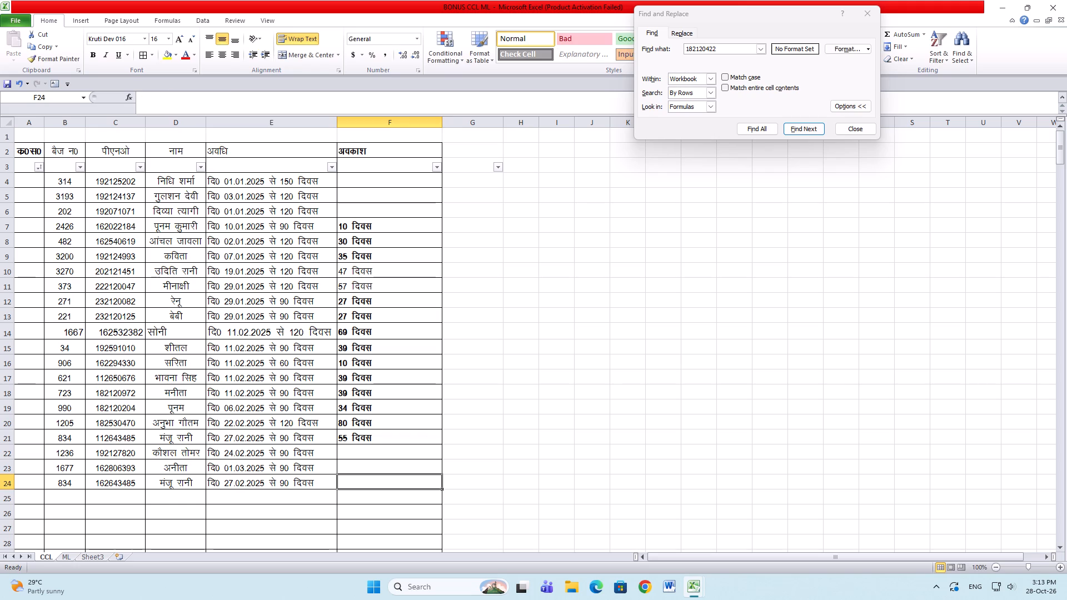
Switch to the DOB workbook and set the FROM date in the period calculation to 24-02-2025.
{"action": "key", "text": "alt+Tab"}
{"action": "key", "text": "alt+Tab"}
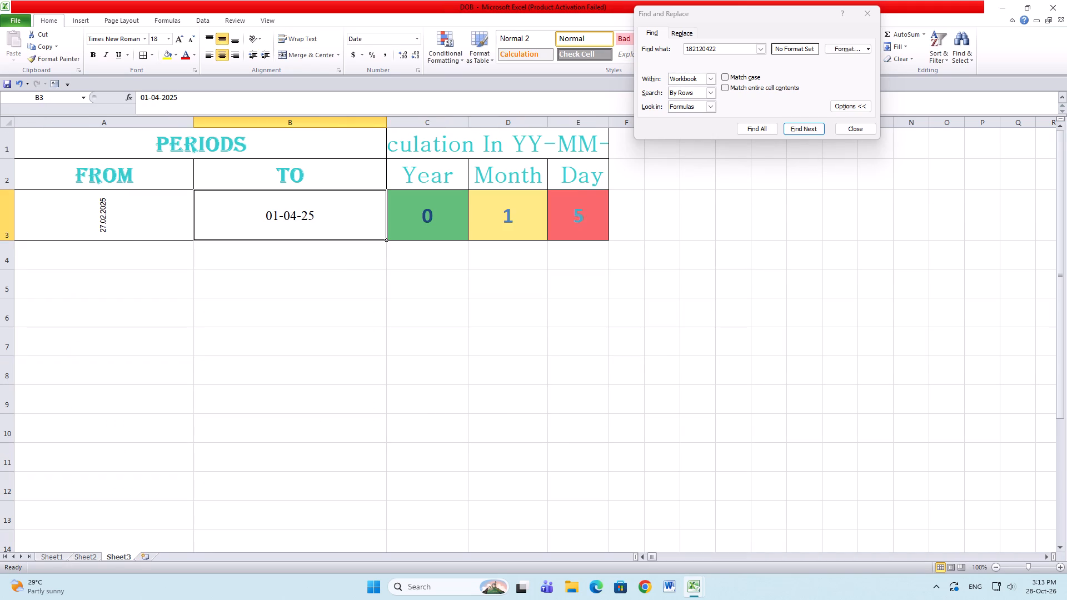
{"action": "left_click", "coordinate": [132, 220]}
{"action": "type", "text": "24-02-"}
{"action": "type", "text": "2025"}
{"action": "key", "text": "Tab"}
Return to the BONUS CCL ML workbook and enter 52 दिवस as the day count in column F of row 22.
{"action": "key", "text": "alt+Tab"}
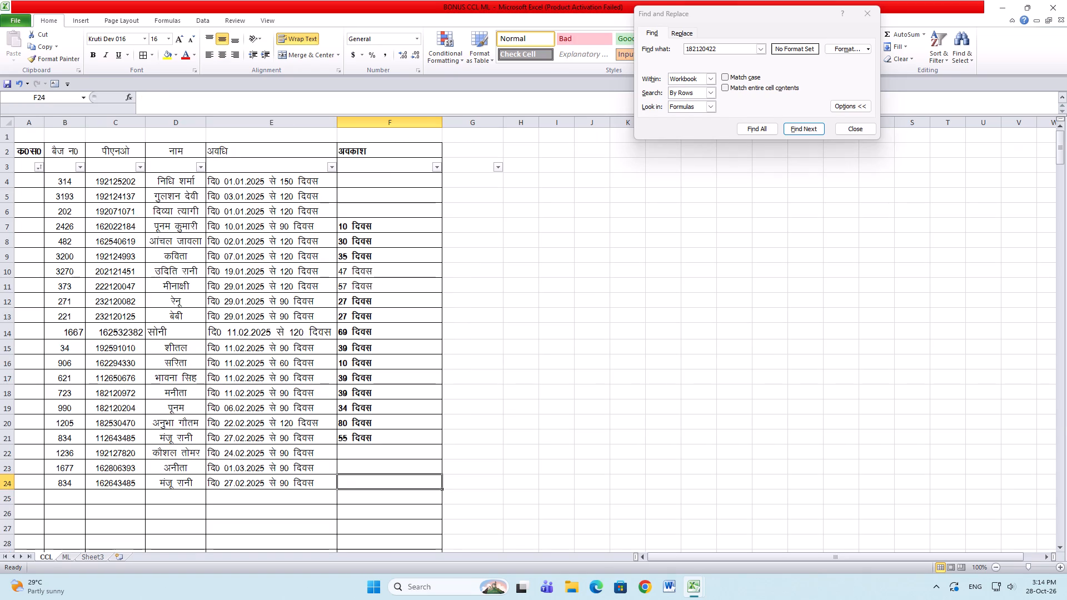
{"action": "left_click", "coordinate": [348, 450]}
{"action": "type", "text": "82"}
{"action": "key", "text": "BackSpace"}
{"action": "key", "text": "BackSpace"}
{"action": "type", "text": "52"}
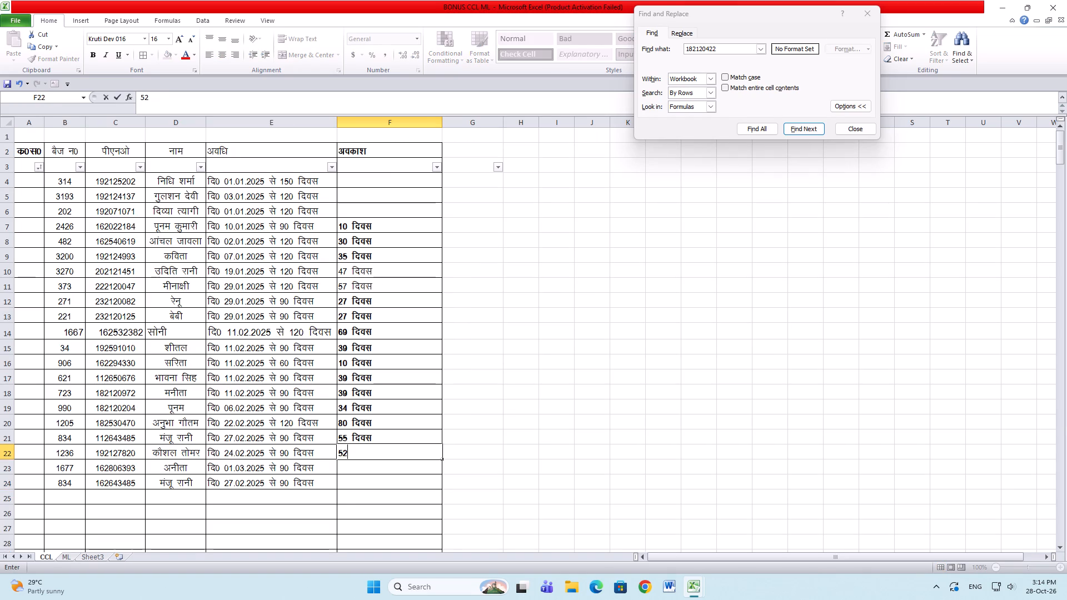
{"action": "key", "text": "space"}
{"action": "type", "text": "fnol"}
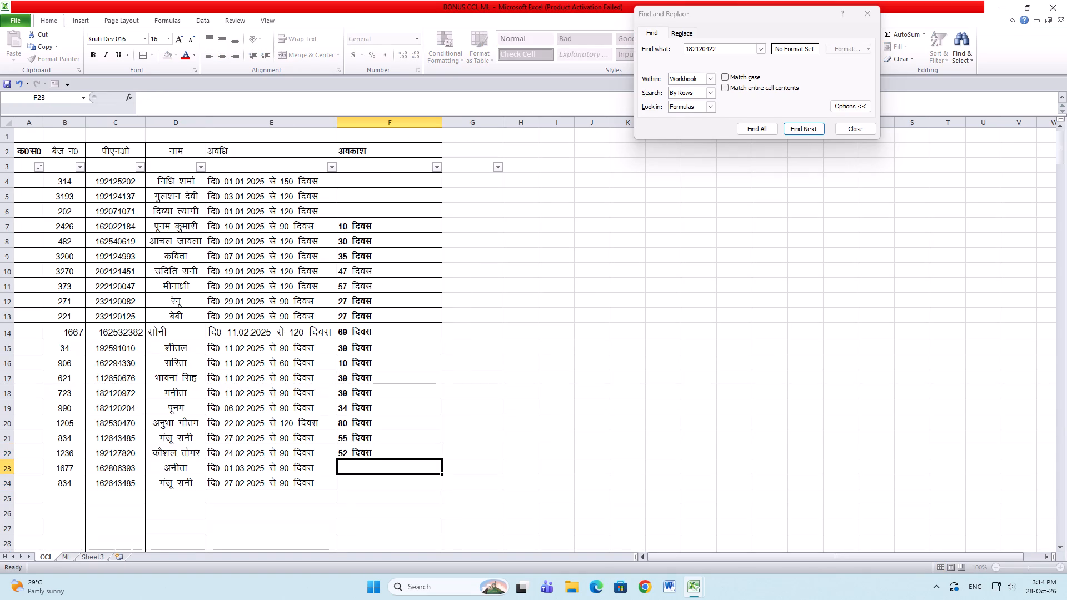
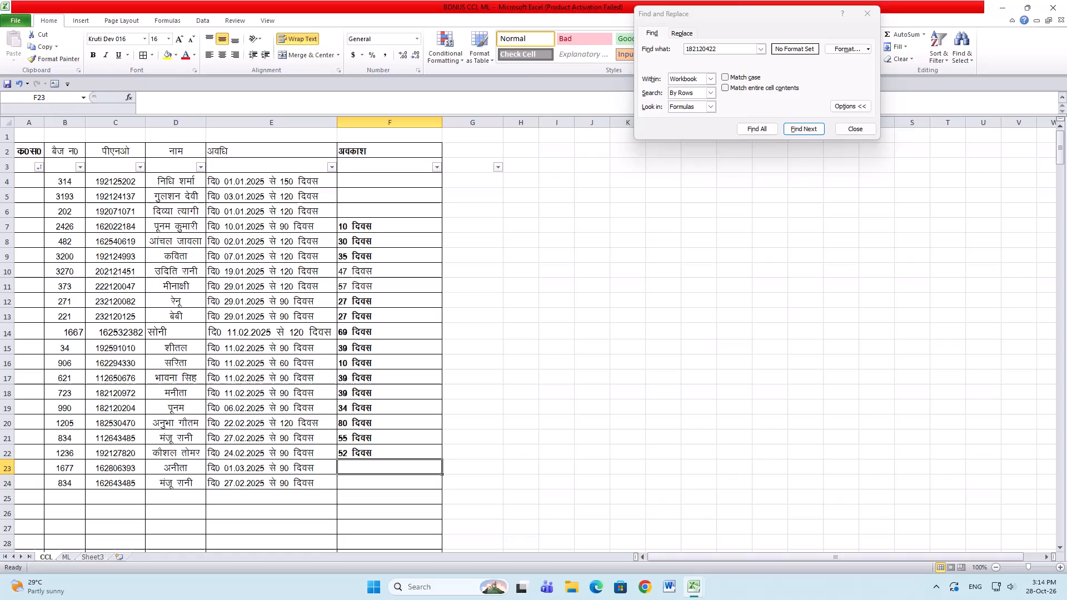
Switch to the DOB workbook and set the FROM date in the period calculation to 01-03-2025.
{"action": "key", "text": "alt+Tab"}
{"action": "key", "text": "alt+Tab"}
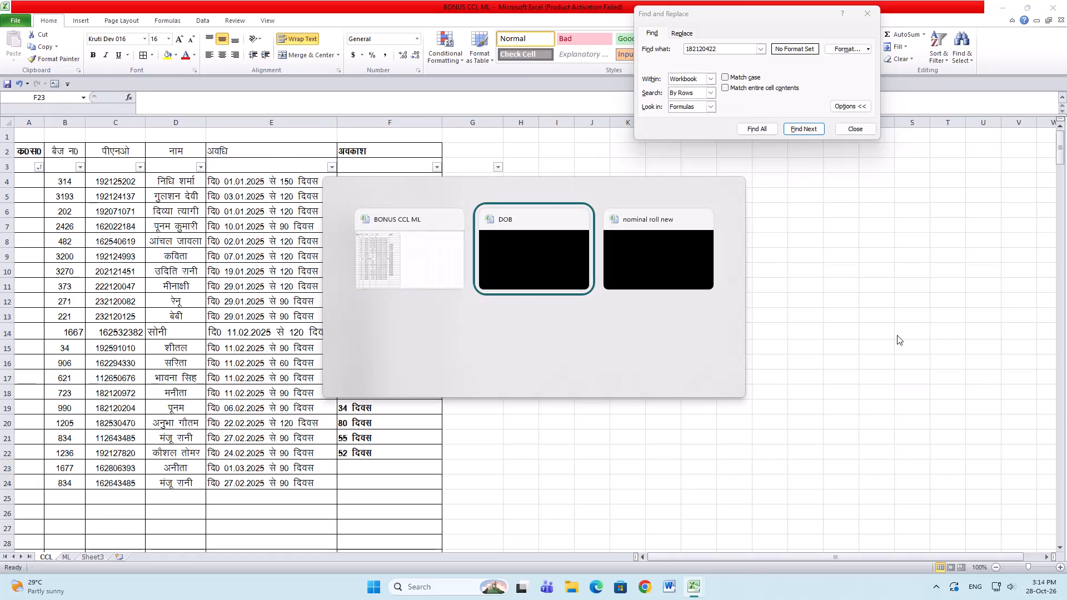
{"action": "left_click", "coordinate": [135, 218]}
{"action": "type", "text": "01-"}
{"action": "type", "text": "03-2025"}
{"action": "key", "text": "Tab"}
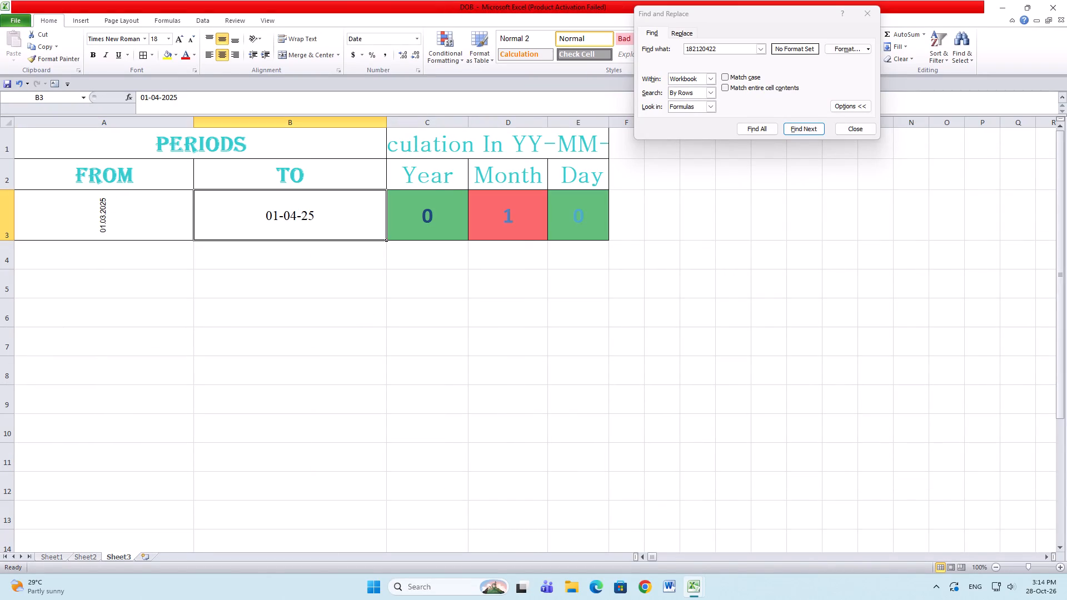
Return to the BONUS CCL ML workbook and enter 60 दिवस as the day count in column F of row 23.
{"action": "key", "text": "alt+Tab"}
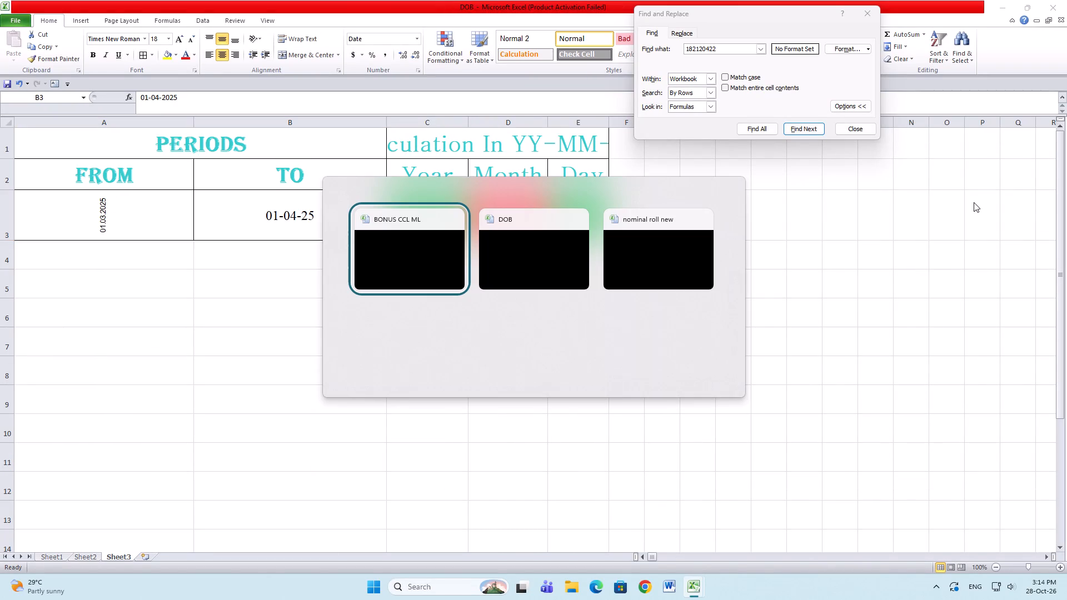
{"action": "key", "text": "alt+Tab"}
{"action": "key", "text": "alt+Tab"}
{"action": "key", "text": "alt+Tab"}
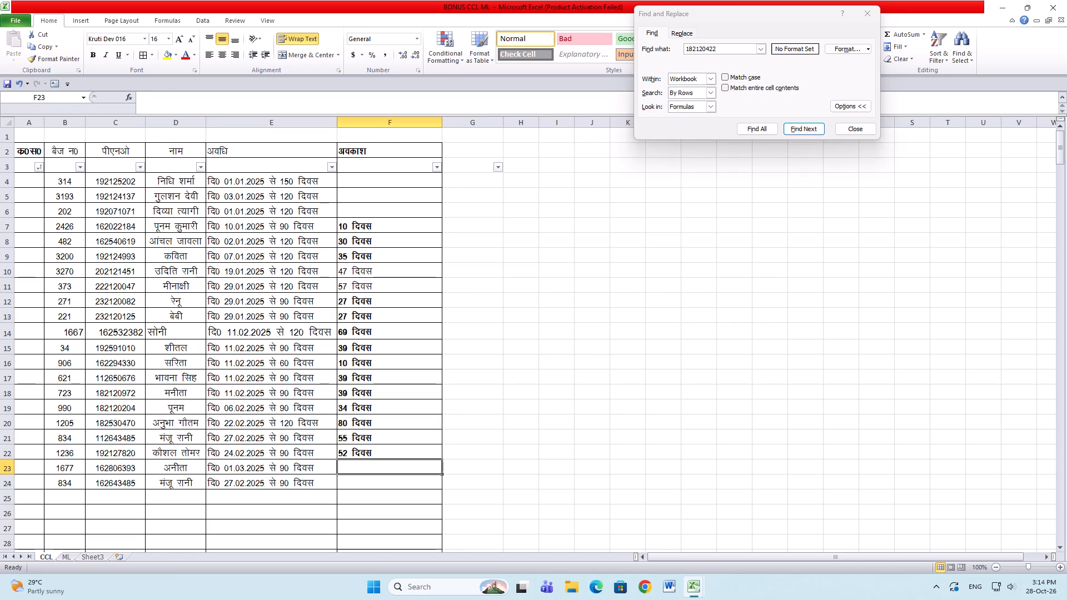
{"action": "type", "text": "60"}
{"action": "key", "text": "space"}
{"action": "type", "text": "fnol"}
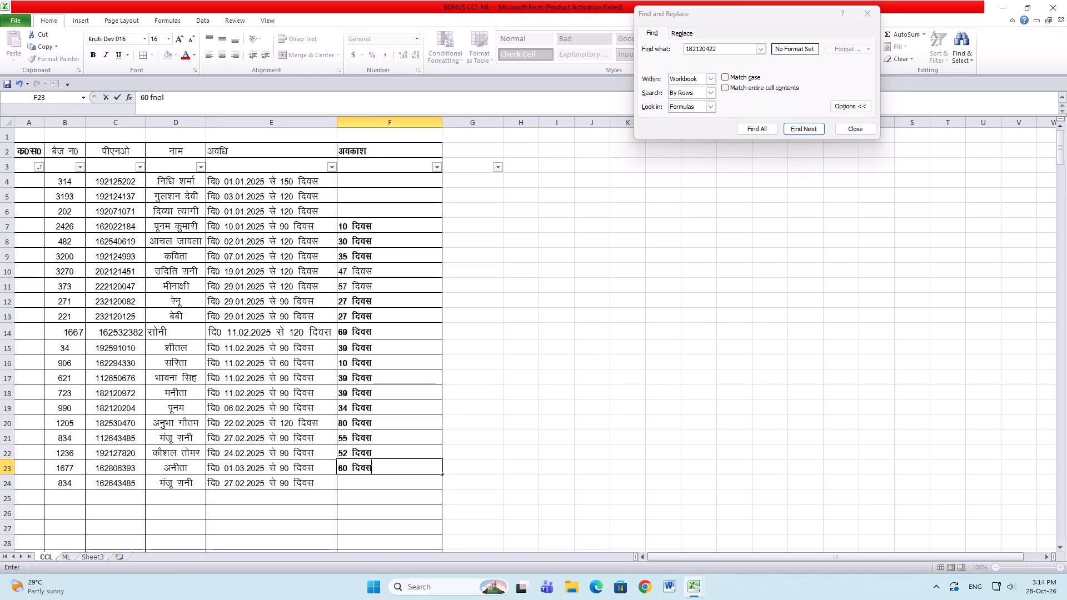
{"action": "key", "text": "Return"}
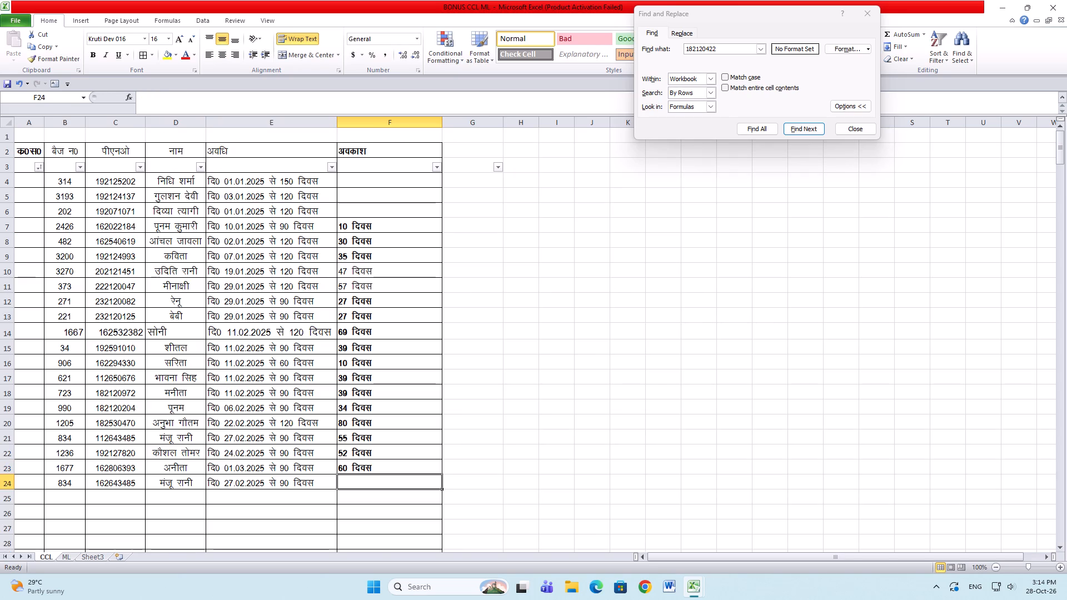
Switch to the DOB workbook and set the FROM date in the period calculation to 27-02-2025.
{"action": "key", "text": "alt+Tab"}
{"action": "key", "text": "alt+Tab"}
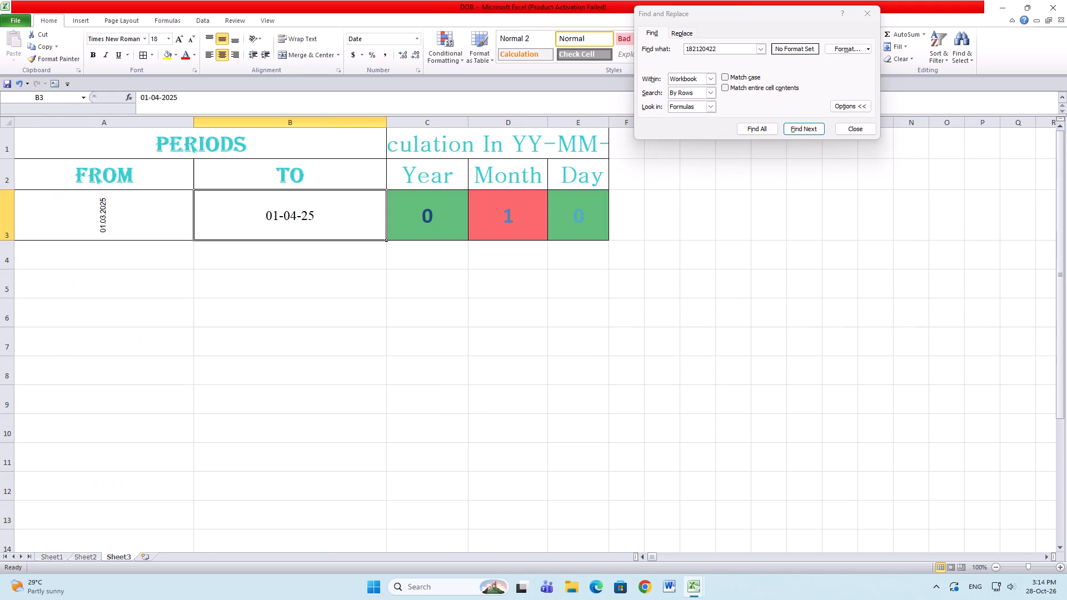
{"action": "left_click", "coordinate": [97, 218]}
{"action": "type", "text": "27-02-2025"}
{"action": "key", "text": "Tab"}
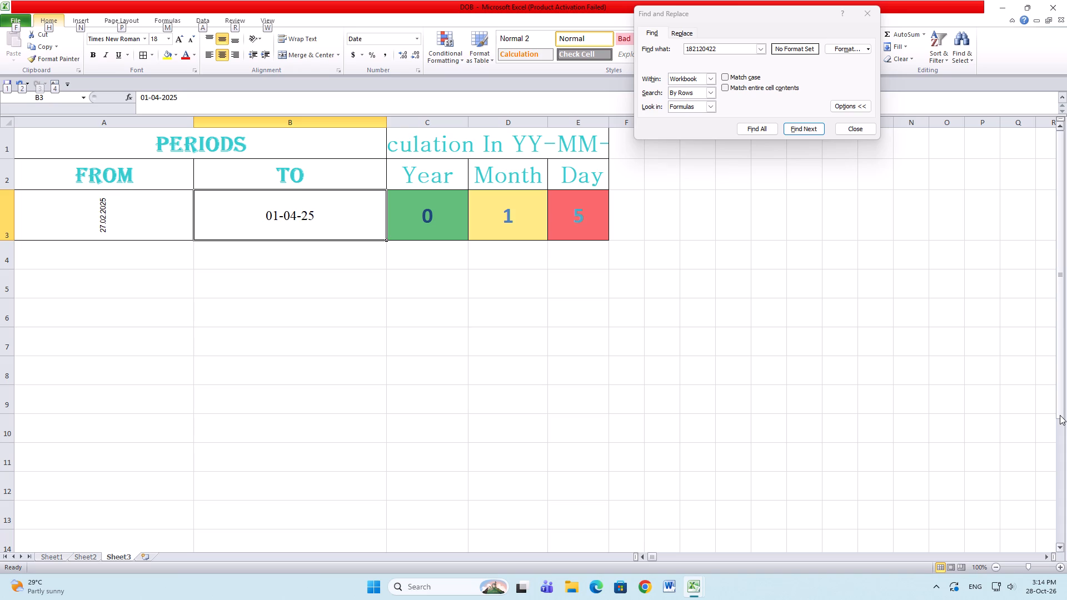
Return to the BONUS CCL ML workbook, enter 55 दिवस in column F of row 24, and save the workbook.
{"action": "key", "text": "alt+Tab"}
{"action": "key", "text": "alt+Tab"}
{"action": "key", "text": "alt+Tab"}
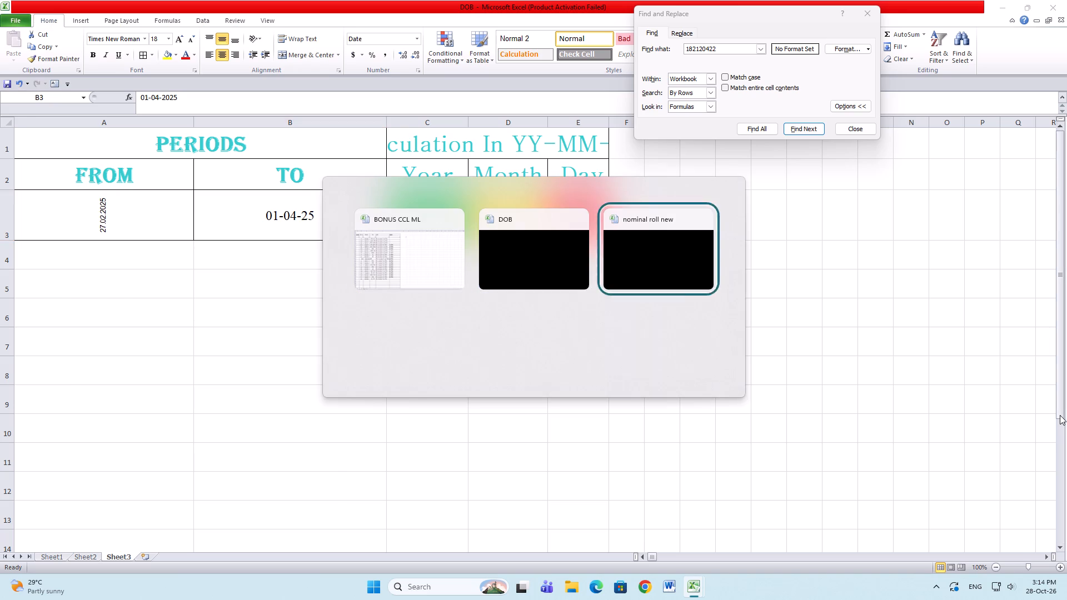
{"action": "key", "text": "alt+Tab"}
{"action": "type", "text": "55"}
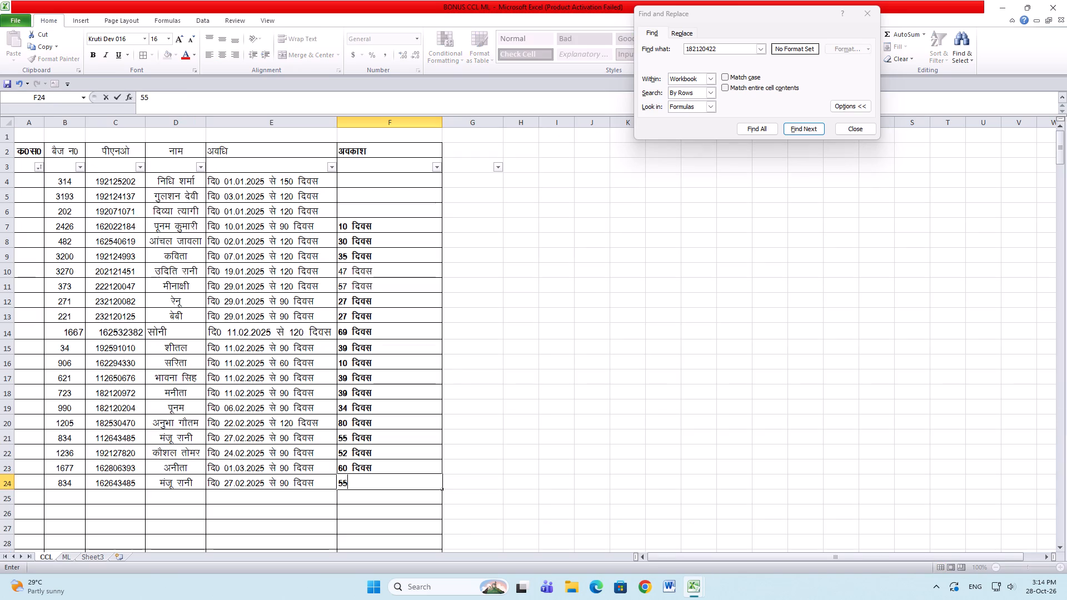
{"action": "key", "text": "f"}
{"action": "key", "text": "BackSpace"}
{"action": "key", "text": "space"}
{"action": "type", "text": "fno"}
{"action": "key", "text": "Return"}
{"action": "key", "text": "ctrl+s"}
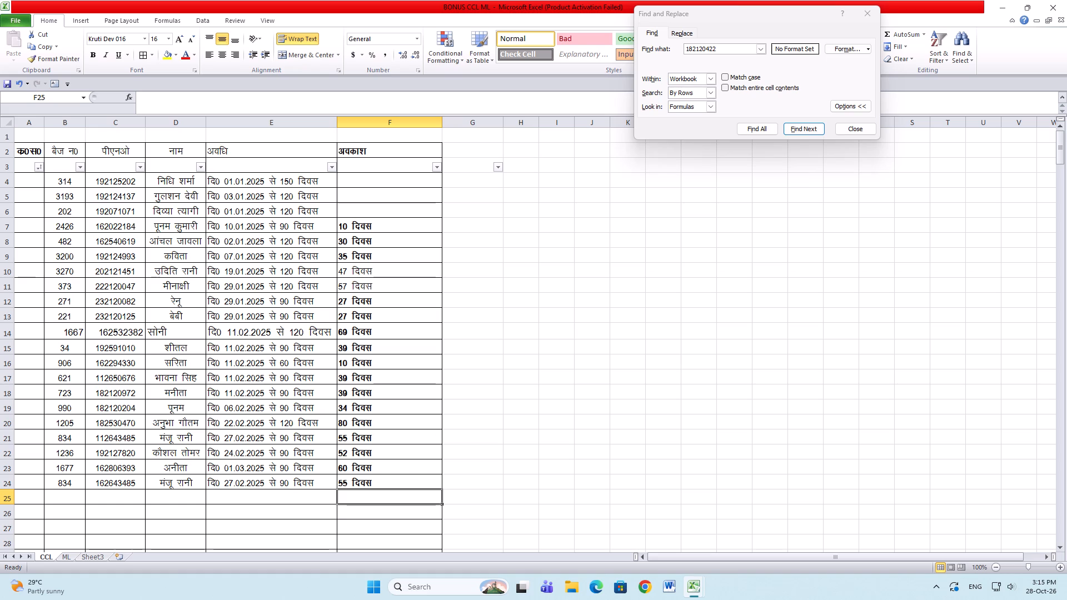
On the ML sheet, enter the next employee's badge number, PNO and name in columns B to D of row 25.
{"action": "left_click", "coordinate": [64, 558]}
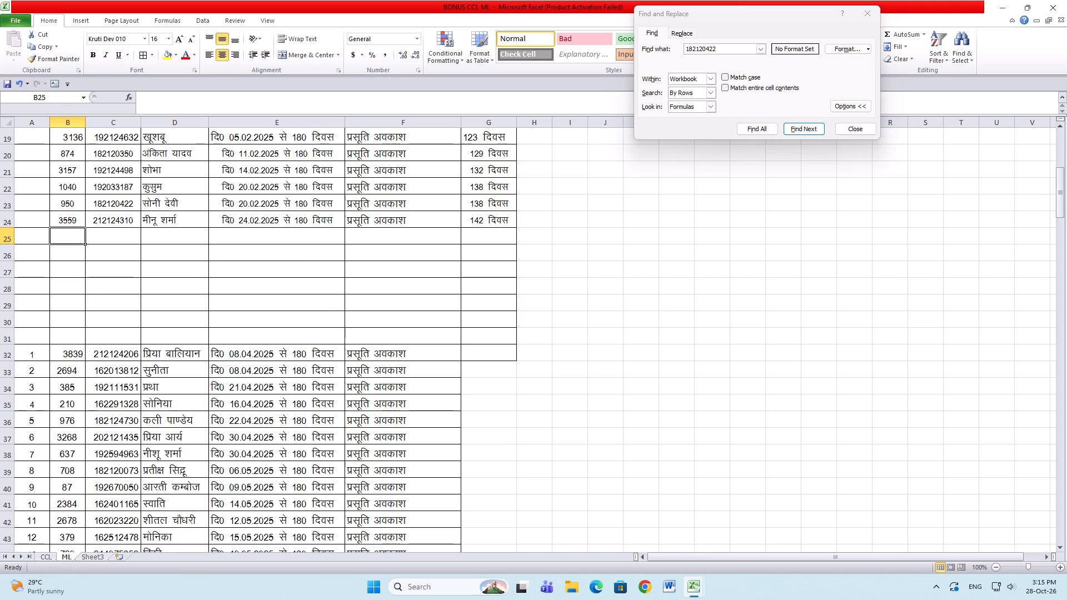
{"action": "left_click", "coordinate": [71, 235]}
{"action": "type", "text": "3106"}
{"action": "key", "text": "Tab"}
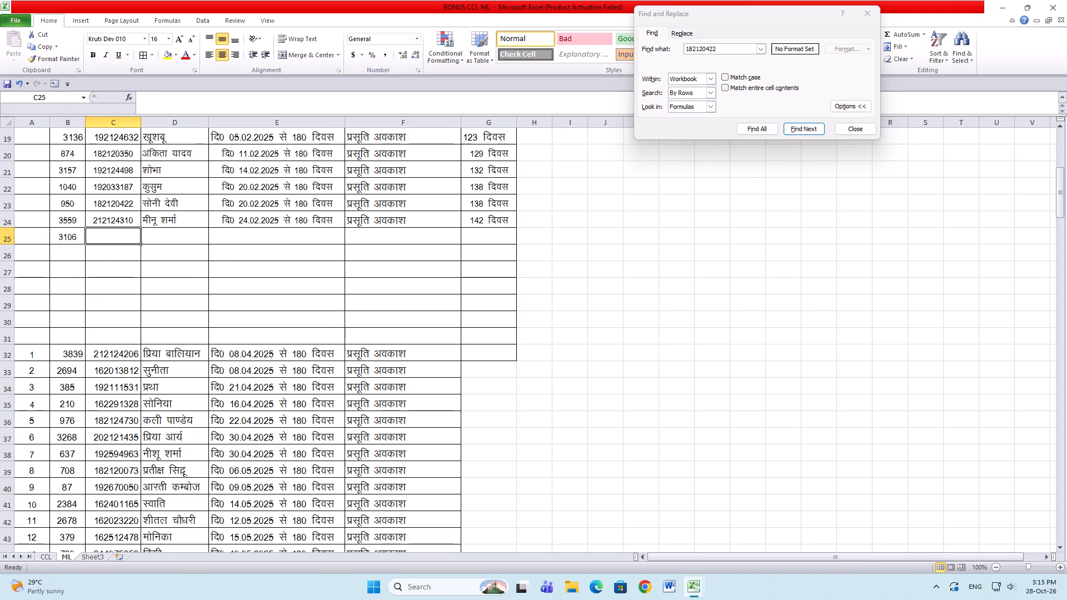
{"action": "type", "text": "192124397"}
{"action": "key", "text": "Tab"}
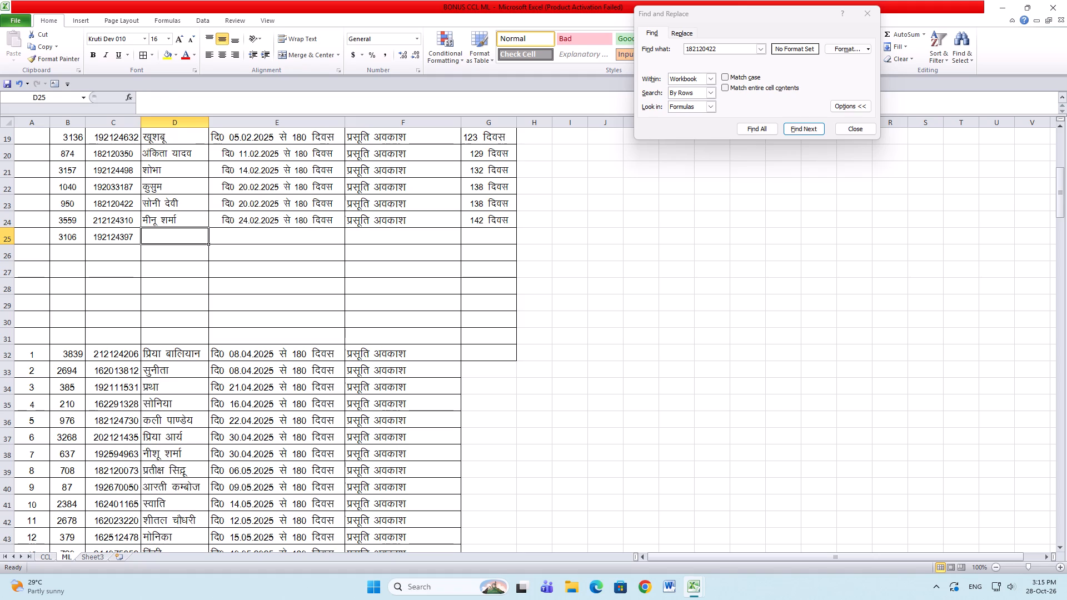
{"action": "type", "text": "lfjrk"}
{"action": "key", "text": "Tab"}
Enter the period दि0 05.03.2025 से 180 दिवस and leave type प्रसूति अवकाश in row 25, and save the workbook.
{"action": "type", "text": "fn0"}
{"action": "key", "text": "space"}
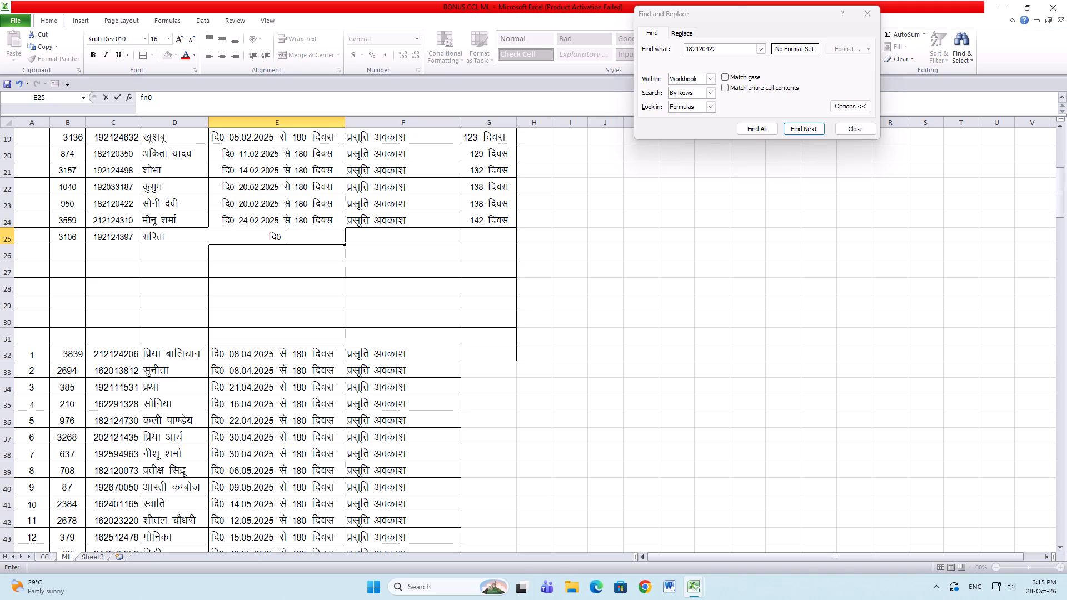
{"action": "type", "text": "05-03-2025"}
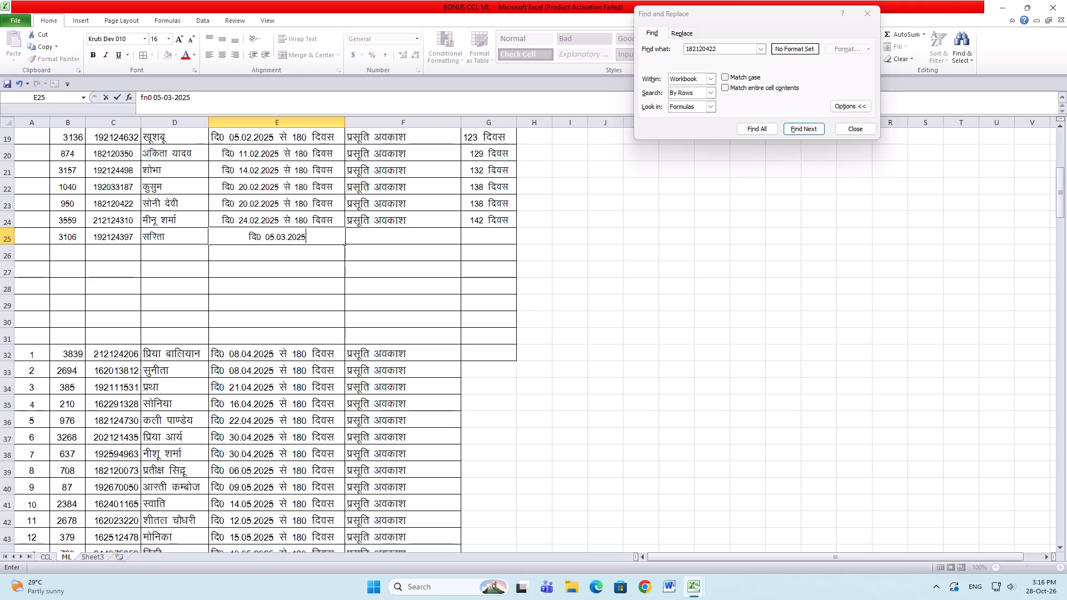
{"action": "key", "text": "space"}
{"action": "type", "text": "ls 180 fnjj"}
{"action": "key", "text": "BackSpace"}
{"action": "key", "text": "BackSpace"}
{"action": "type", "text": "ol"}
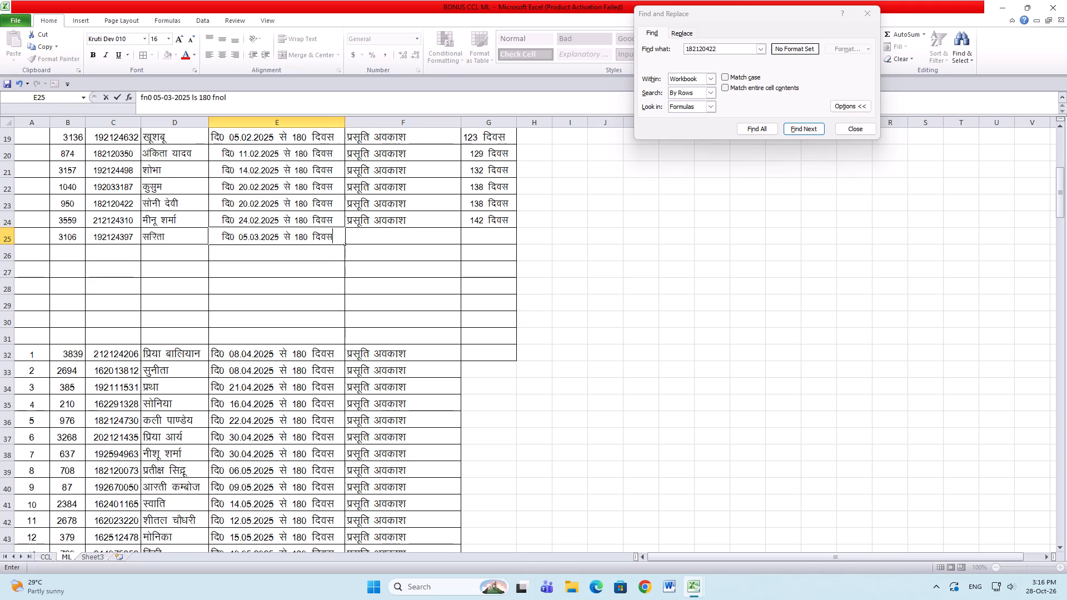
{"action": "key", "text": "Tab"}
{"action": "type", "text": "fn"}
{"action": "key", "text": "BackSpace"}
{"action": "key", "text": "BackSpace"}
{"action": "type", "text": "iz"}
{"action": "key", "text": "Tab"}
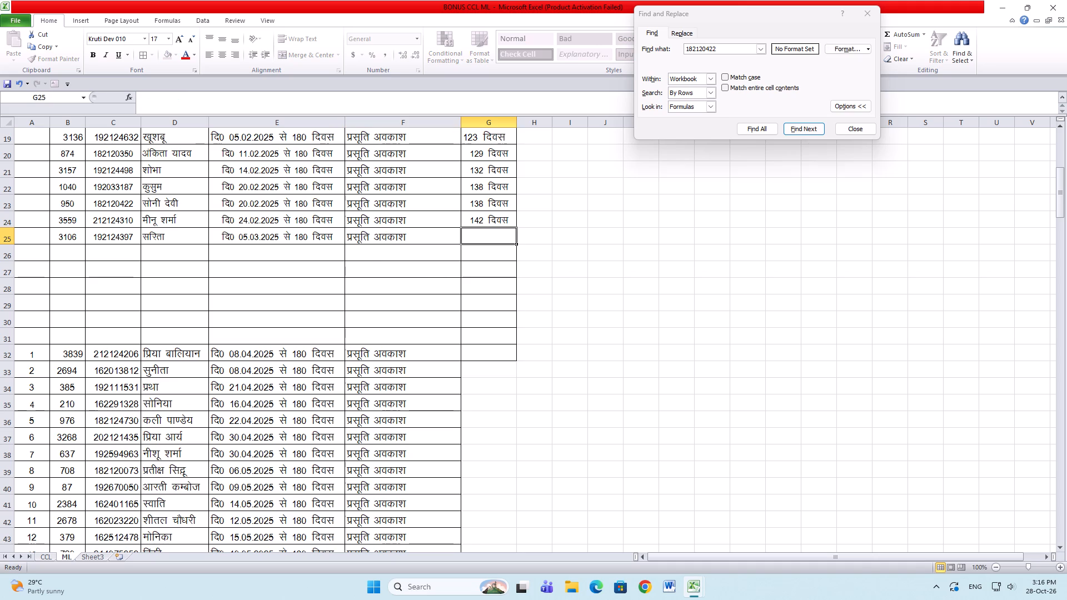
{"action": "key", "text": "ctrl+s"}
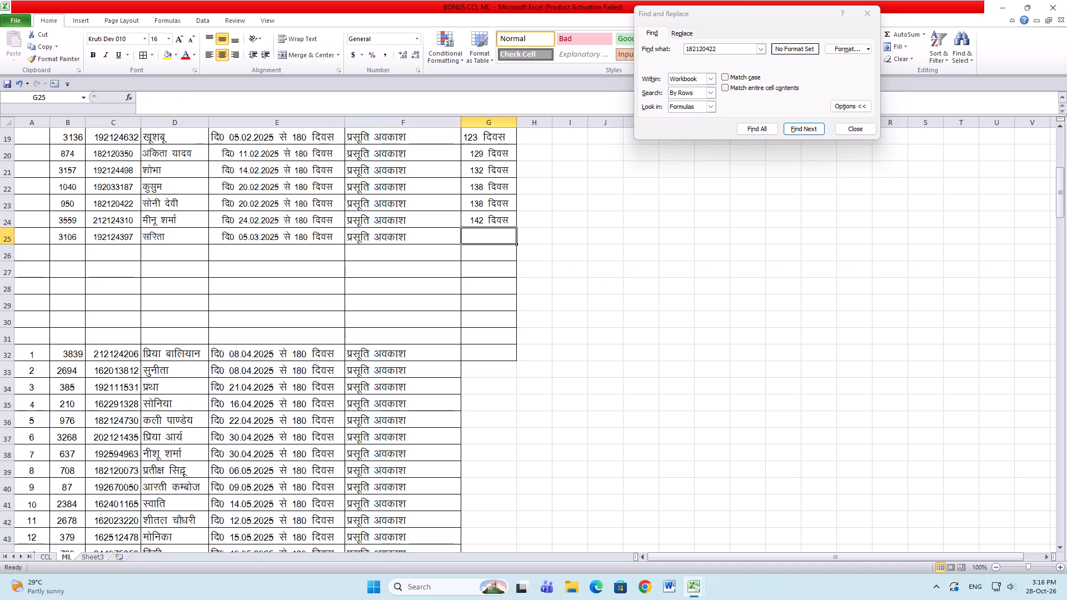
Switch to the DOB workbook and set the FROM date in the period calculation to 05-03-2025.
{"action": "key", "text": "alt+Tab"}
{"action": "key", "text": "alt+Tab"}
{"action": "left_click_drag", "start_coordinate": [96, 213], "coordinate": [103, 209]}
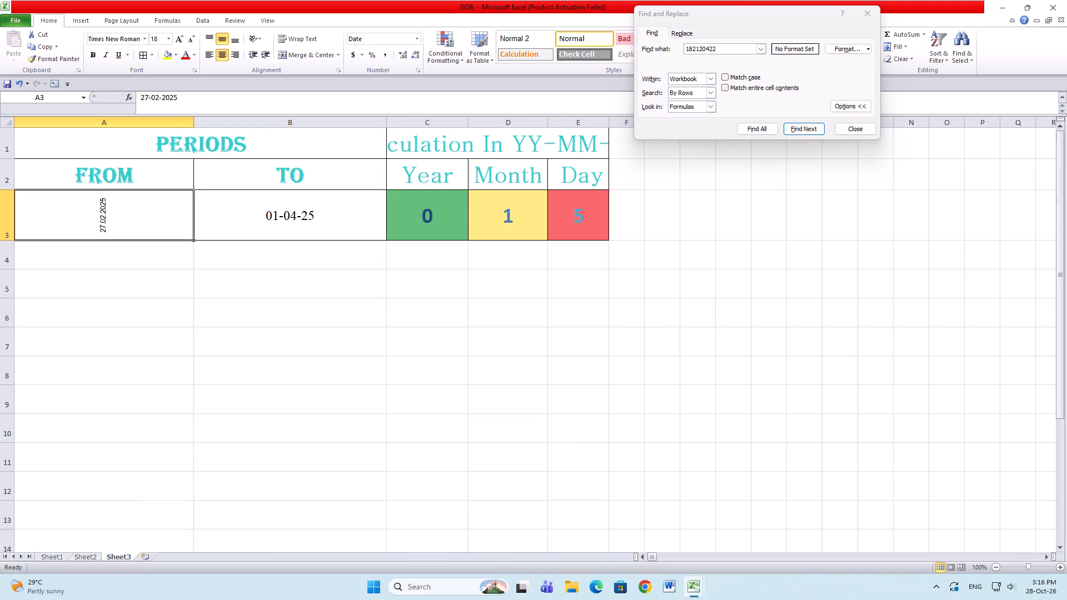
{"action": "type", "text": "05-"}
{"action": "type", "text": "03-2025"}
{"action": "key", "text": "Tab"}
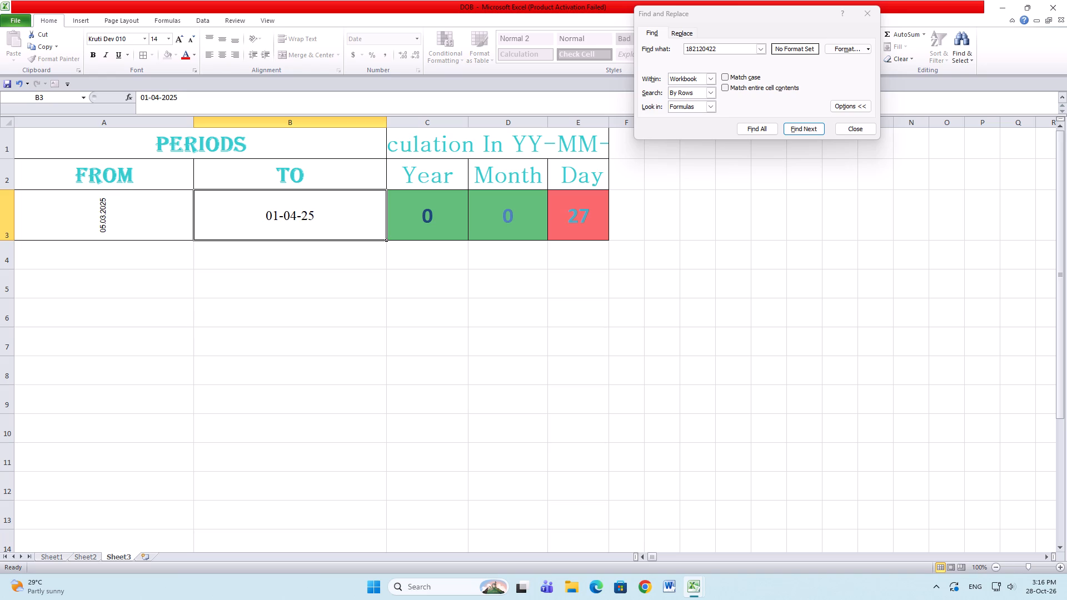
Return to the BONUS CCL ML workbook, enter 153 दिवस in column G of ML row 25, and save the workbook.
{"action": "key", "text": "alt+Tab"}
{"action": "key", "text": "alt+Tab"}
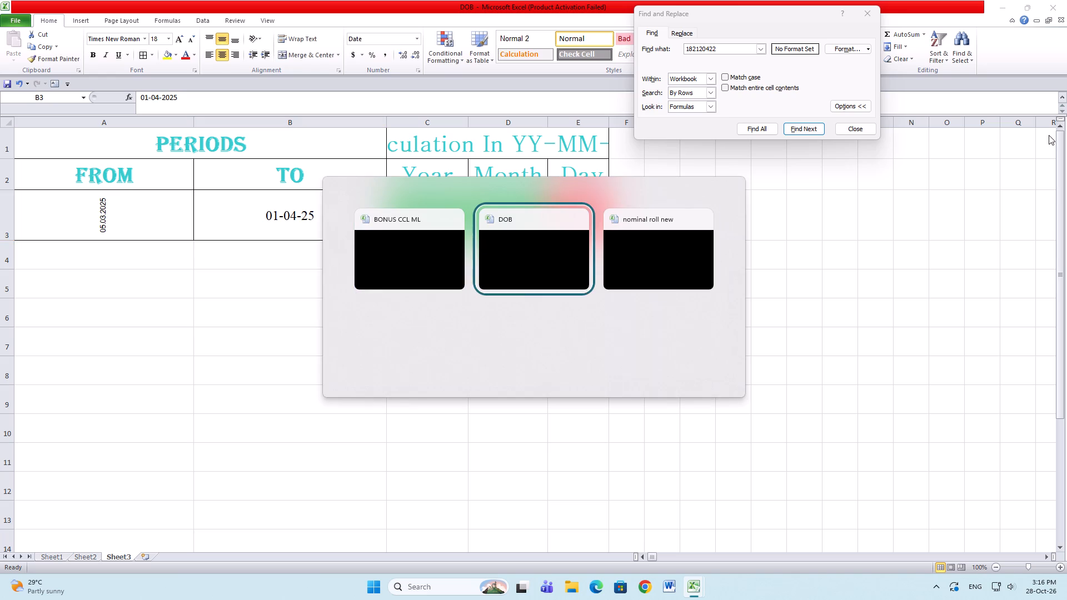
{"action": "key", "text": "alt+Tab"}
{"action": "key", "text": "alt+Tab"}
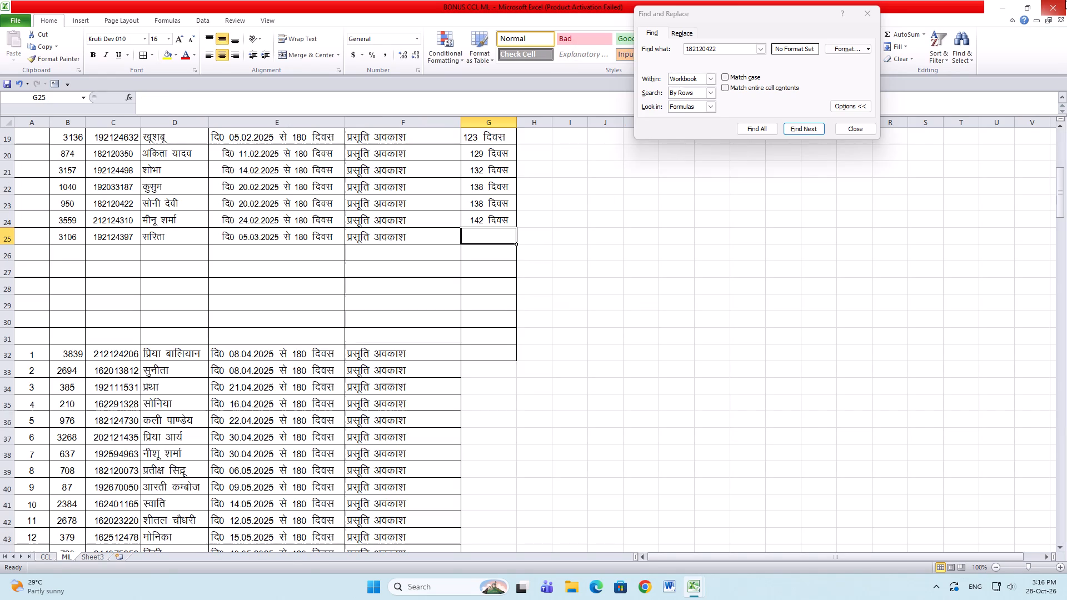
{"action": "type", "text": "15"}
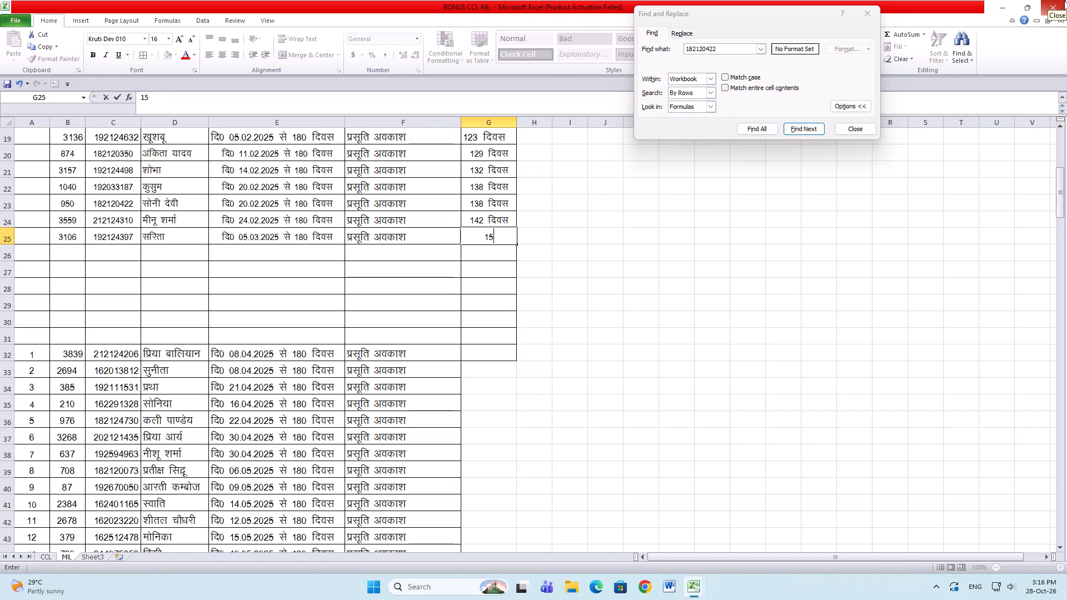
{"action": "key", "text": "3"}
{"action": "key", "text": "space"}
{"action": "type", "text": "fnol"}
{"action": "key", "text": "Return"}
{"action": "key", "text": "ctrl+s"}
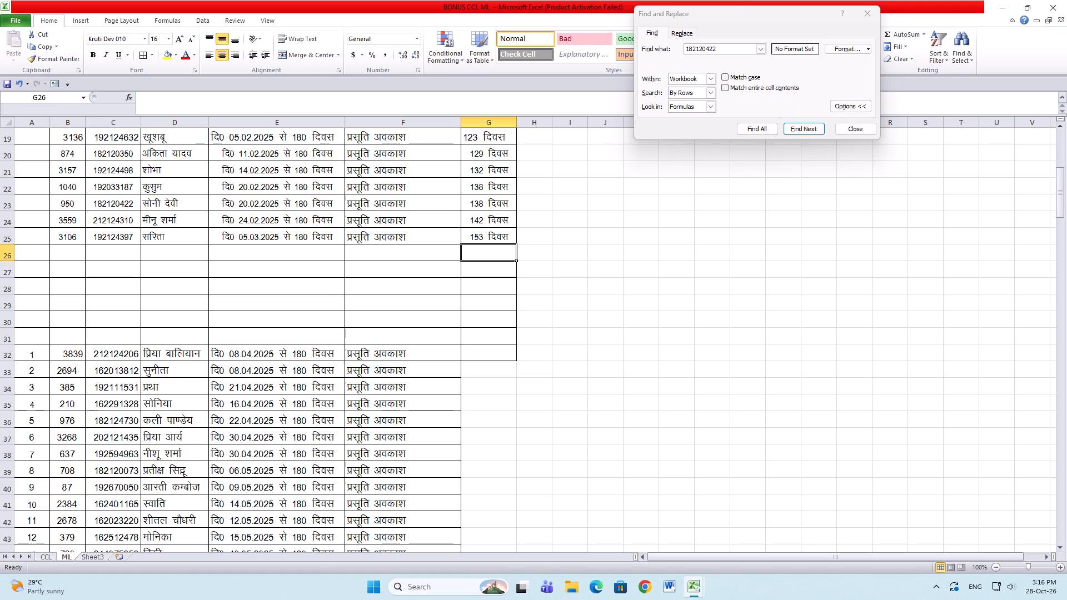
Enter the next employee's badge number, PNO and name in columns B to D of row 26 on the ML sheet.
{"action": "left_click", "coordinate": [67, 247]}
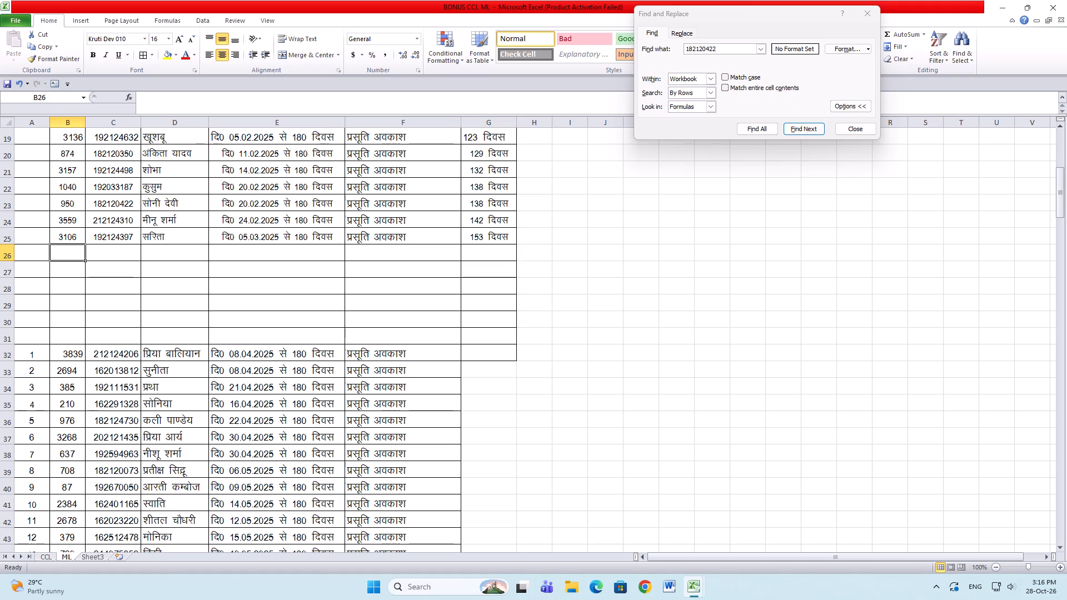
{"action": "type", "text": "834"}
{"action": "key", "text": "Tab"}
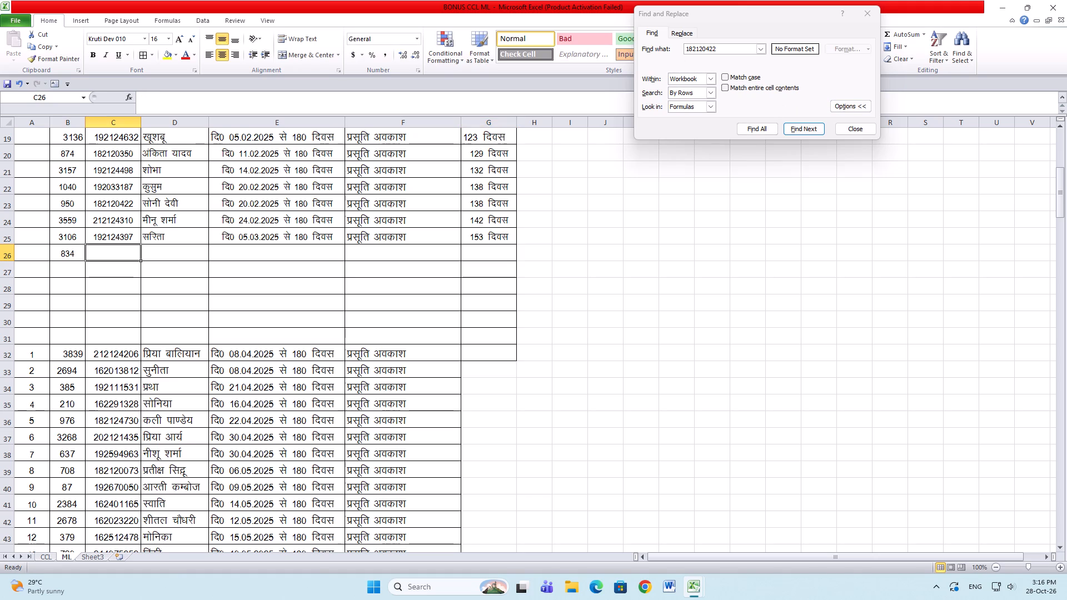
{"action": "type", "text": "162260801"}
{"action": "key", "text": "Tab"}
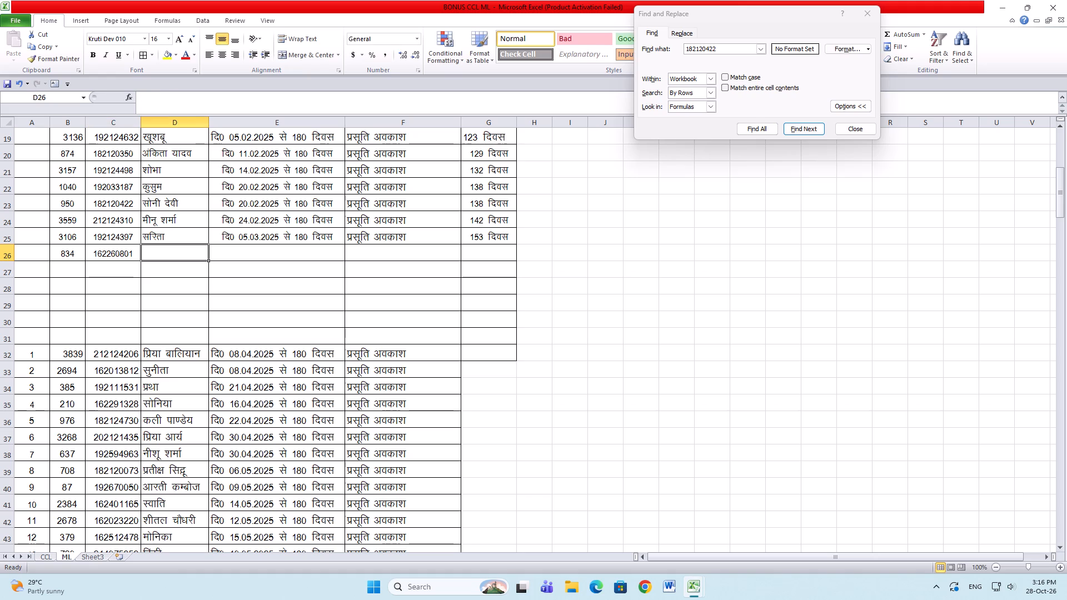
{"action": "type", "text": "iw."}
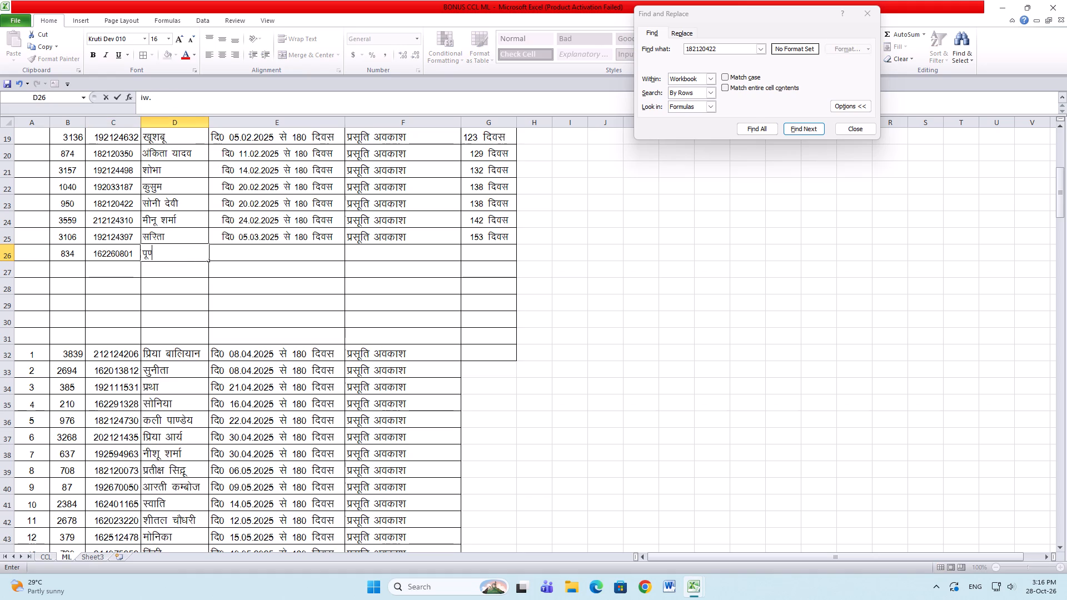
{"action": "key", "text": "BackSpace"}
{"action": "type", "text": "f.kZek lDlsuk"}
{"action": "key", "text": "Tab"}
Enter the period दि0 28.02.2025 से 42 दिवस and leave type गर्भपात अवकाश in columns E and F of row 26.
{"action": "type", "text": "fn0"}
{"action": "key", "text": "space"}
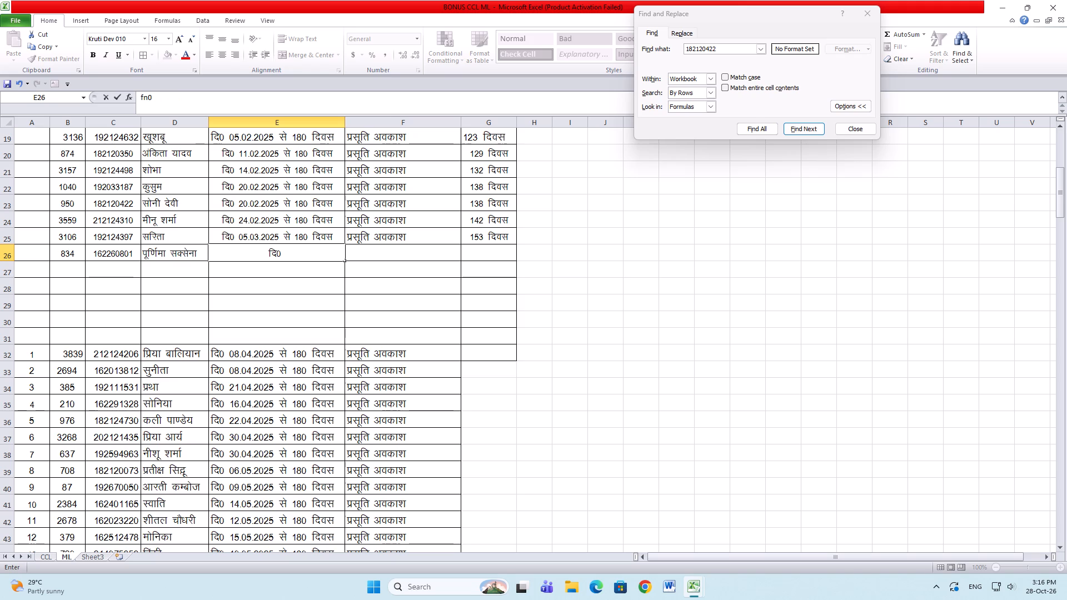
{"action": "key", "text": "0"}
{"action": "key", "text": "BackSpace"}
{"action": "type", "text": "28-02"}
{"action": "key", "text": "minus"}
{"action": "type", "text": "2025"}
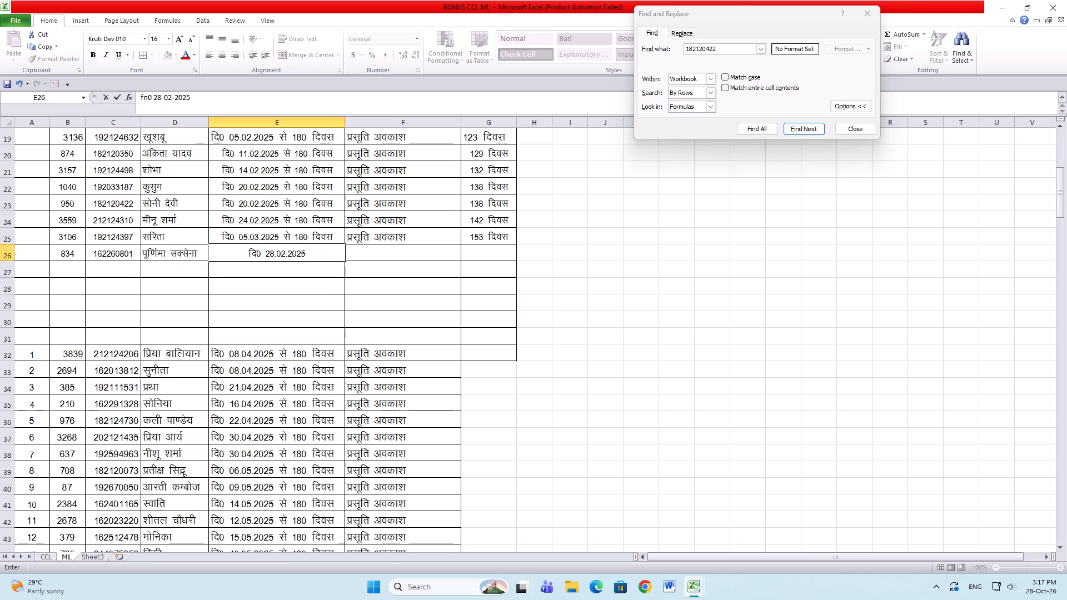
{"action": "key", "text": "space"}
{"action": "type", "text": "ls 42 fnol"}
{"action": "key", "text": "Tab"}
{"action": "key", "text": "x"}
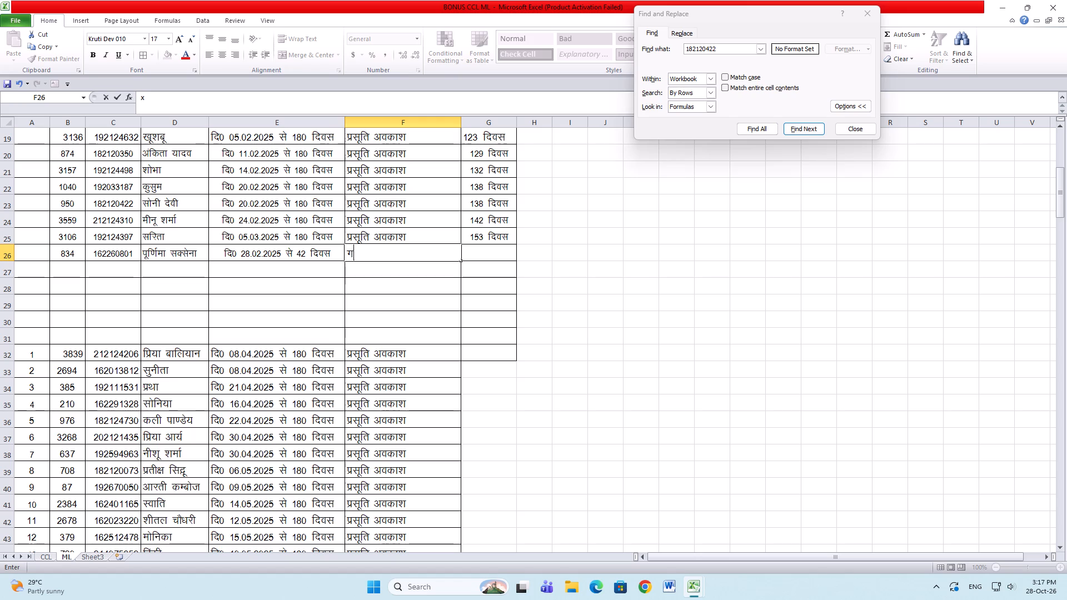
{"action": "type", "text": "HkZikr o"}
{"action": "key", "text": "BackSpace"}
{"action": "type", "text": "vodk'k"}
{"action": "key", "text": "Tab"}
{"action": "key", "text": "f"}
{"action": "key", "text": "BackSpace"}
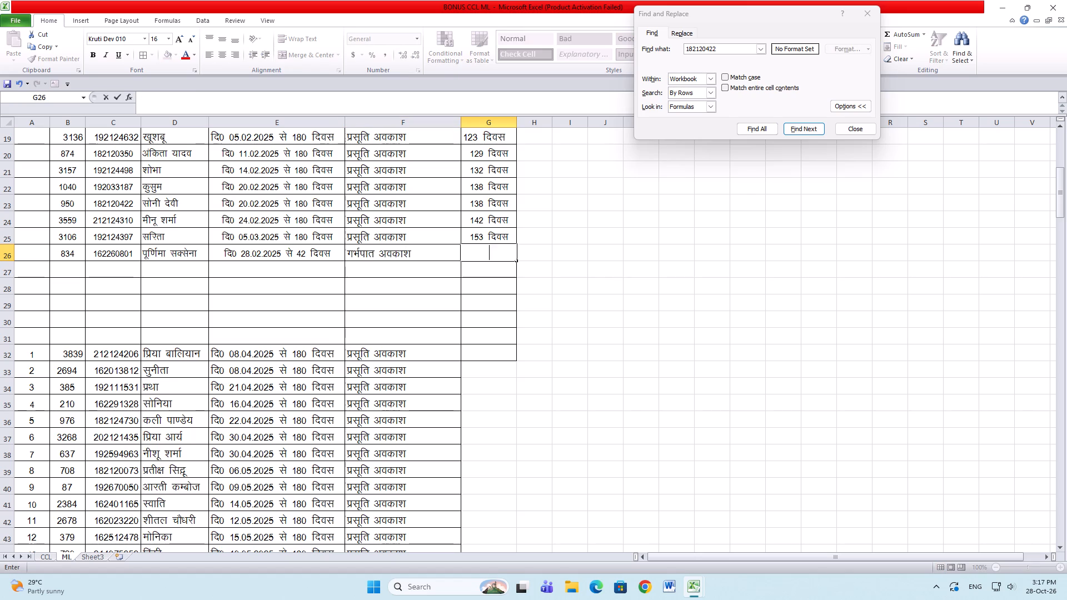
Switch to the DOB workbook and set the FROM date in the period calculation to 28-02-2025.
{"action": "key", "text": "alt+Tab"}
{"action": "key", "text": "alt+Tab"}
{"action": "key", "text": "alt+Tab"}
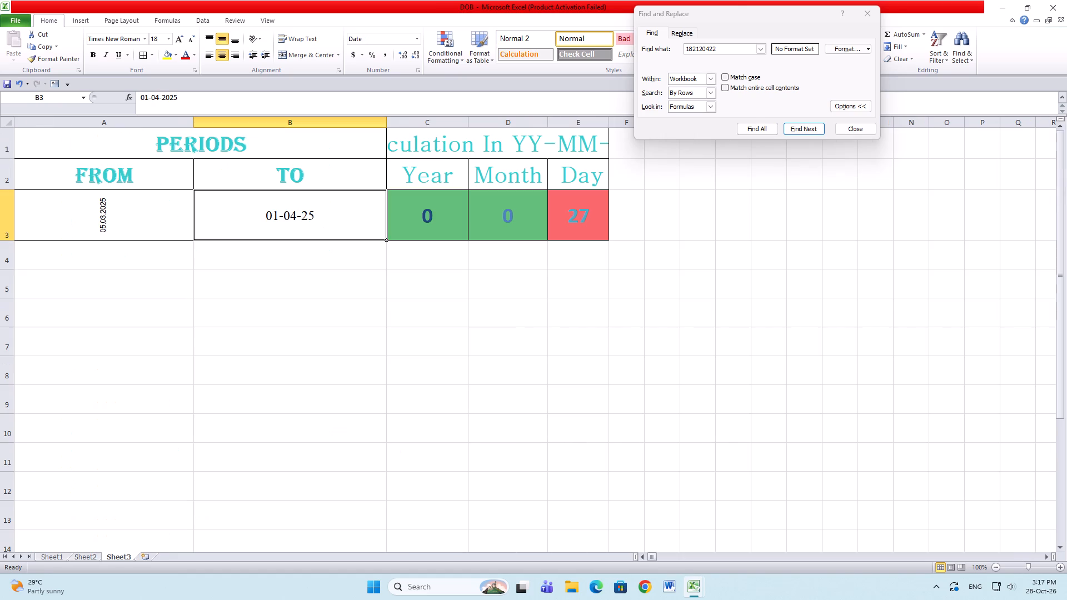
{"action": "left_click", "coordinate": [149, 197]}
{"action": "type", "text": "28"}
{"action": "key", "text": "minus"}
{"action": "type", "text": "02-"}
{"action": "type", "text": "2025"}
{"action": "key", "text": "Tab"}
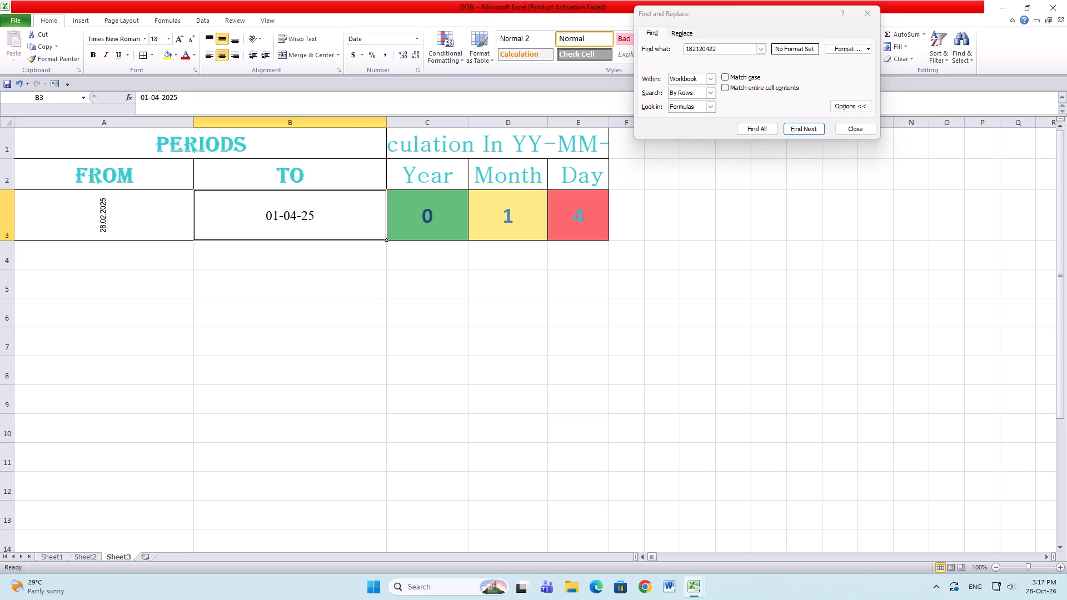
Return to the BONUS CCL ML workbook and enter 08 दिवस in column G of ML row 26.
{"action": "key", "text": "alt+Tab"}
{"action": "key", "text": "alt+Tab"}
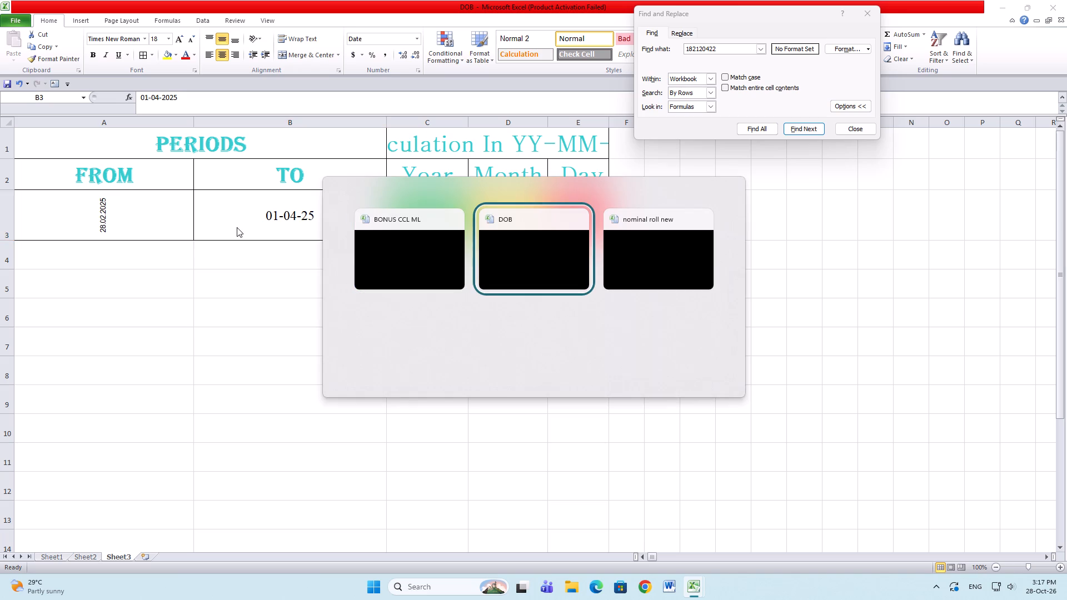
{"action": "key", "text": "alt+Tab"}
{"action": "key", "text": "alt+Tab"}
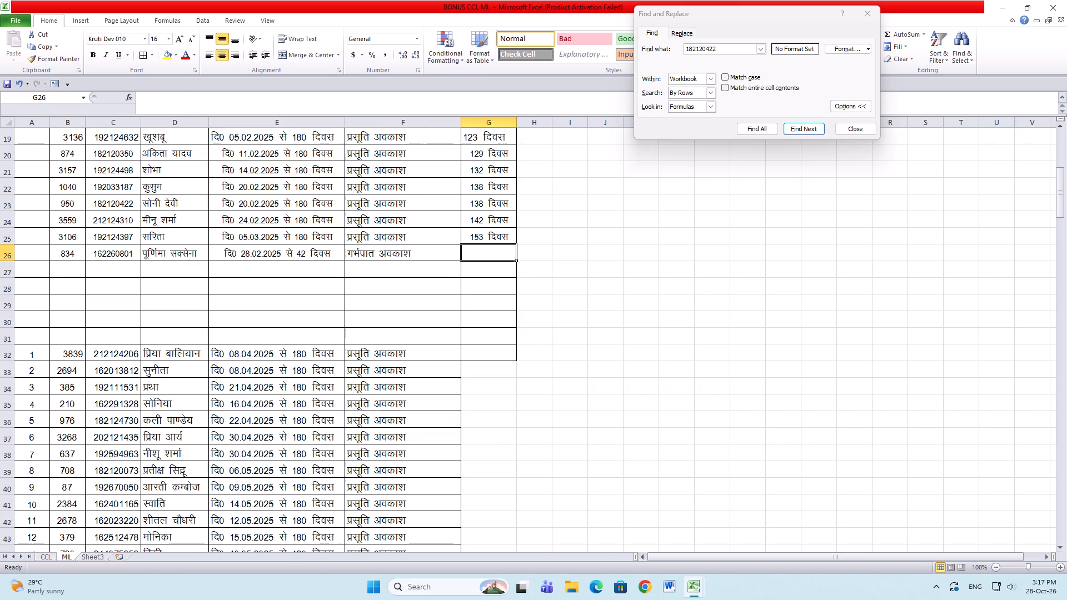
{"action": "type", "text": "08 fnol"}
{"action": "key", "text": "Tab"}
Move the गर्भपात अवकाश entry in B26:G26 of the ML sheet to row 25 of the CCL sheet, starting in column B.
{"action": "left_click_drag", "start_coordinate": [72, 251], "coordinate": [84, 253]}
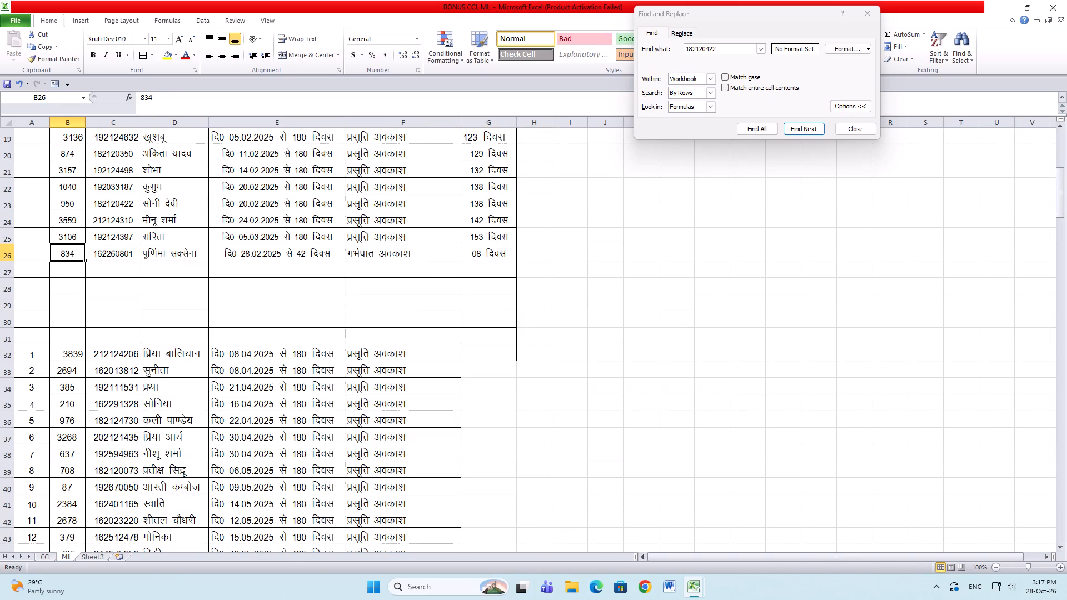
{"action": "left_click_drag", "start_coordinate": [84, 253], "coordinate": [481, 252]}
{"action": "key", "text": "ctrl+x"}
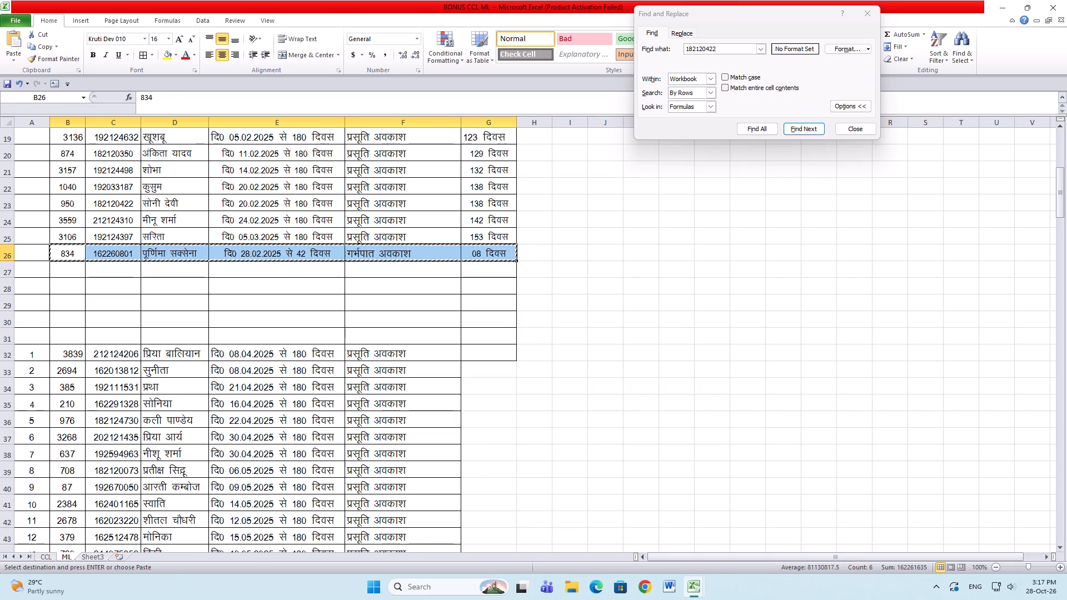
{"action": "left_click", "coordinate": [44, 556]}
{"action": "scroll", "coordinate": [85, 464], "scroll_direction": "down", "scroll_amount": 2}
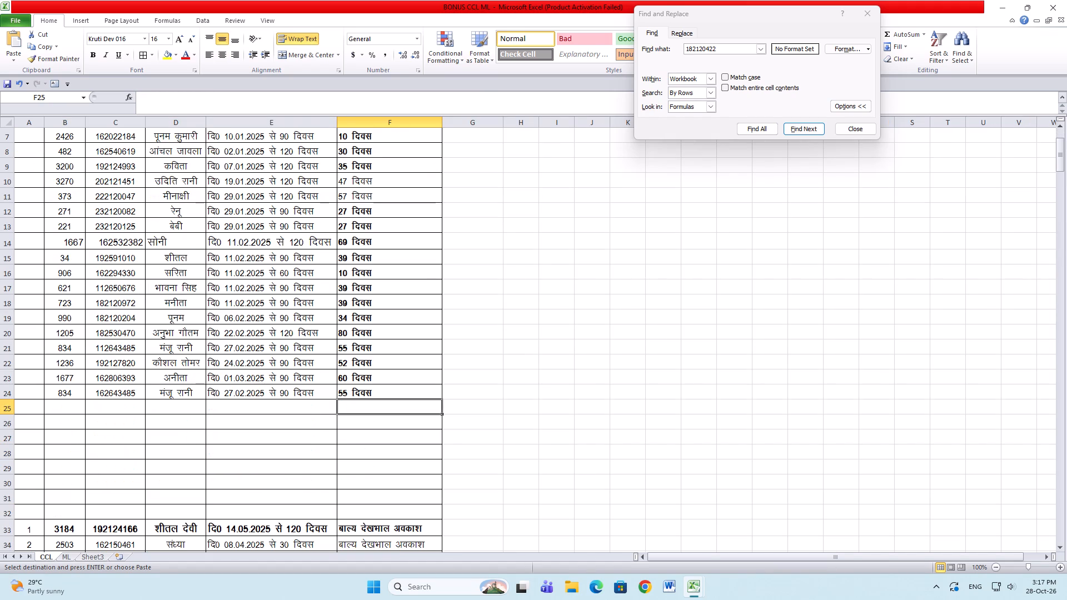
{"action": "left_click", "coordinate": [68, 411]}
{"action": "key", "text": "ctrl+v"}
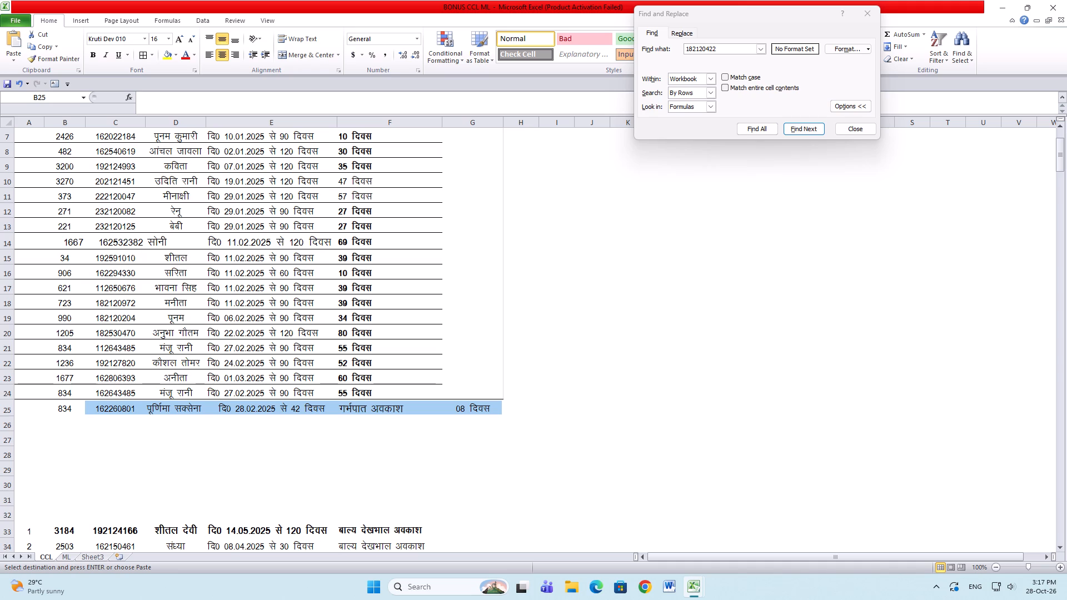
Move the day counts in F7:F24 of the CCL sheet to column G, starting at G7.
{"action": "scroll", "coordinate": [382, 156], "scroll_direction": "up", "scroll_amount": 5}
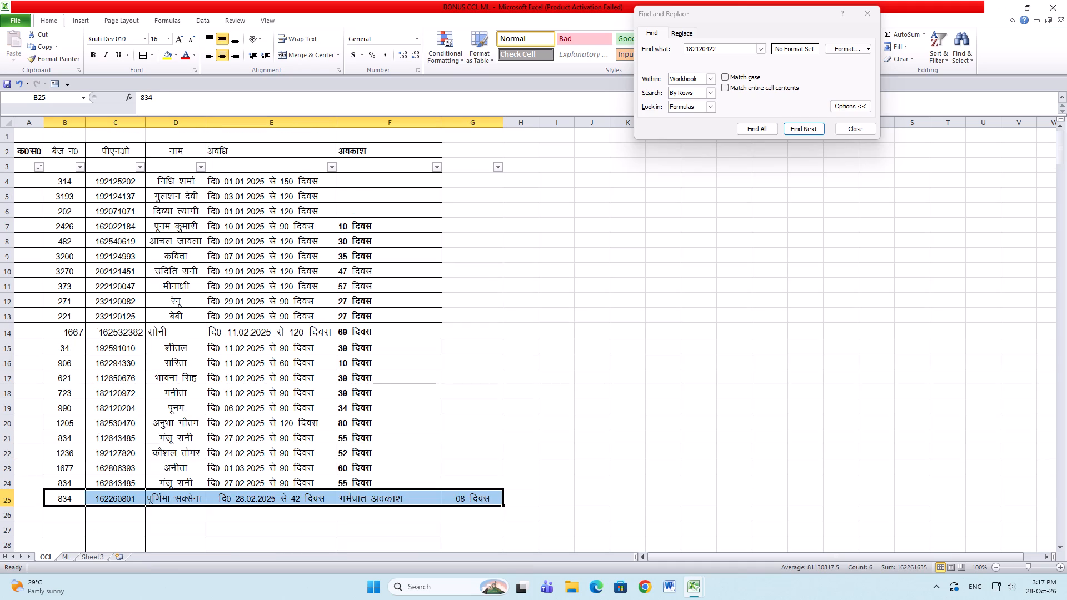
{"action": "left_click_drag", "start_coordinate": [368, 222], "coordinate": [372, 482]}
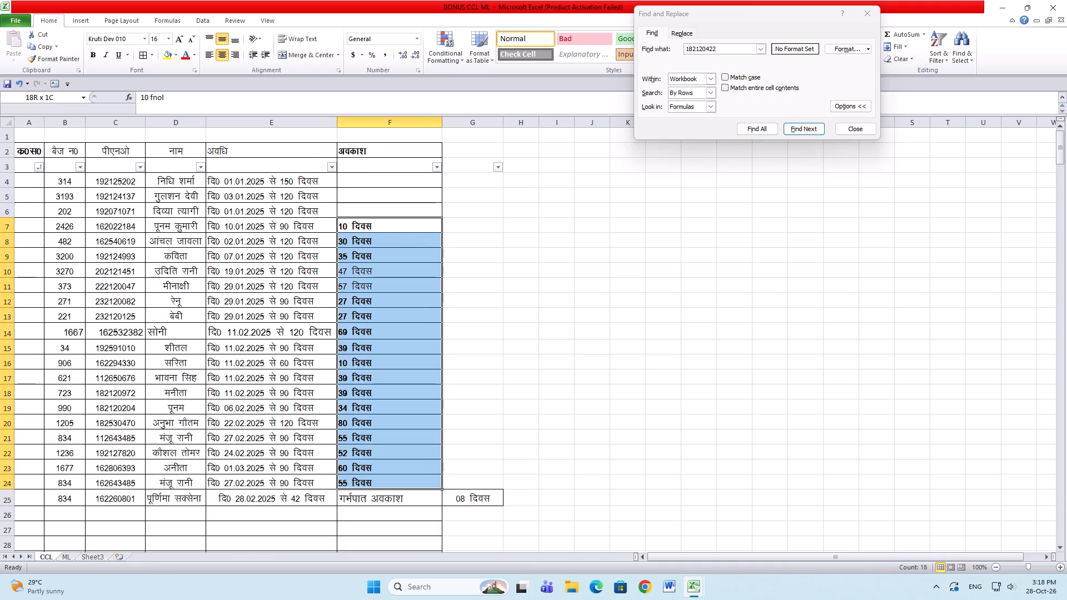
{"action": "left_click_drag", "start_coordinate": [372, 482], "coordinate": [373, 482]}
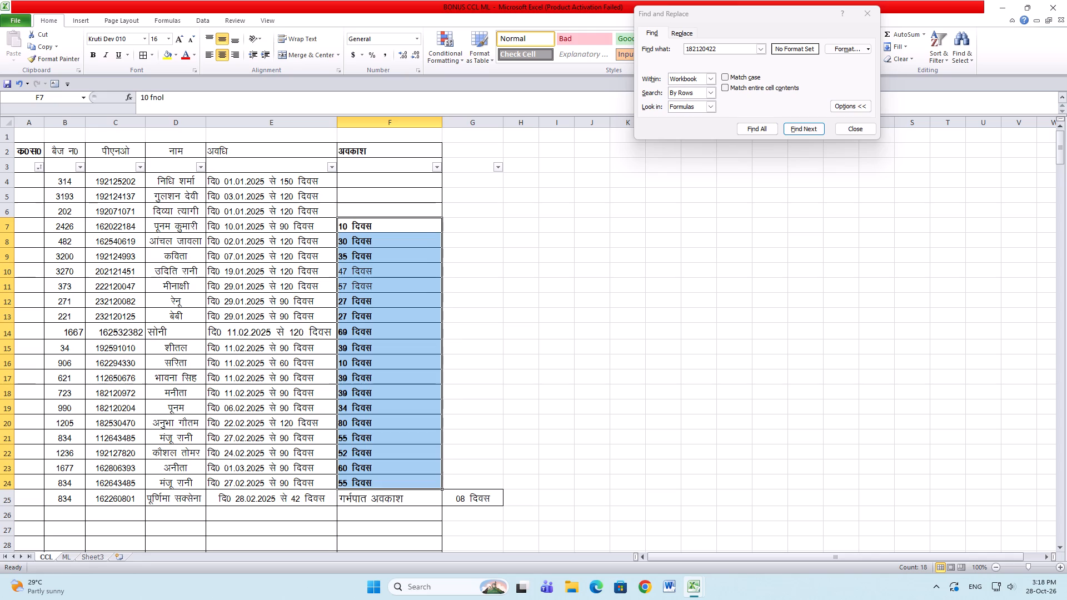
{"action": "key", "text": "ctrl+x"}
{"action": "left_click", "coordinate": [477, 220]}
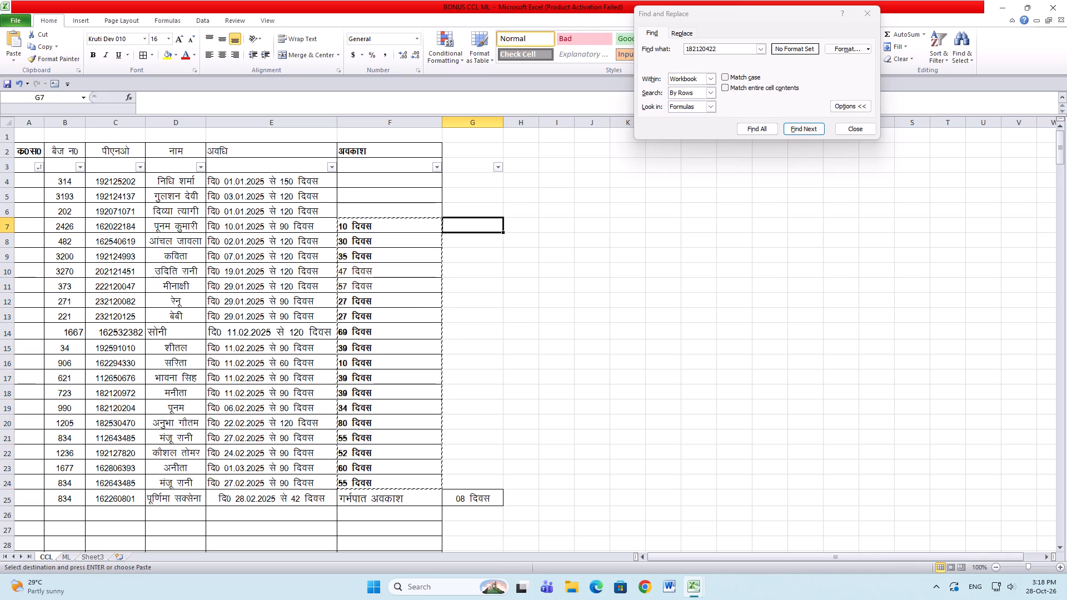
{"action": "key", "text": "ctrl+v"}
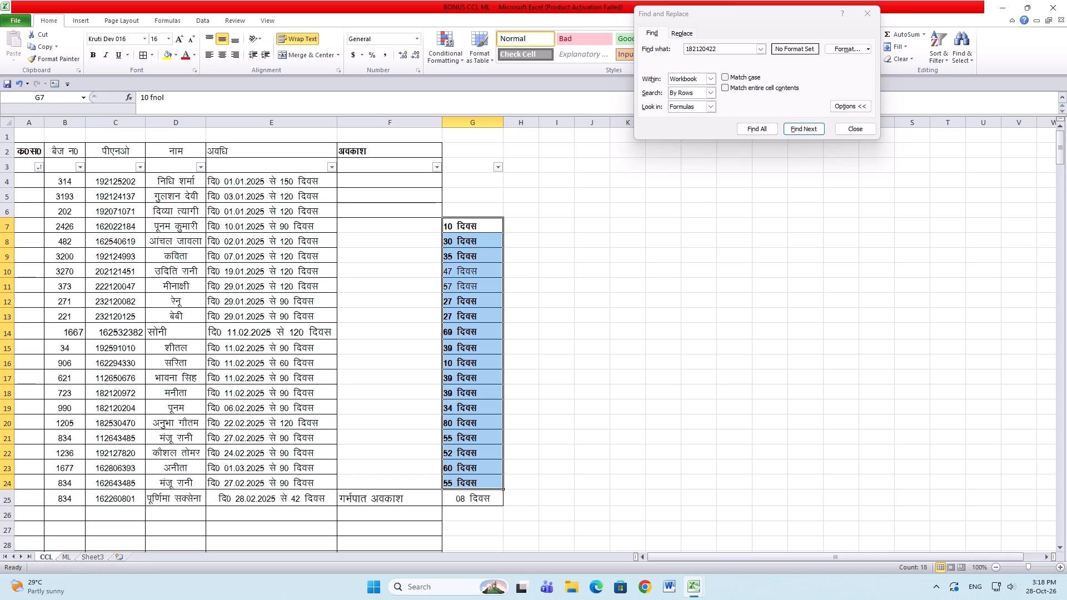
Copy the leave type बाल्य देखभाल अवकाश from F34 into F4:F24 of the CCL sheet and save the workbook.
{"action": "scroll", "coordinate": [380, 437], "scroll_direction": "down", "scroll_amount": 2}
{"action": "left_click", "coordinate": [390, 531]}
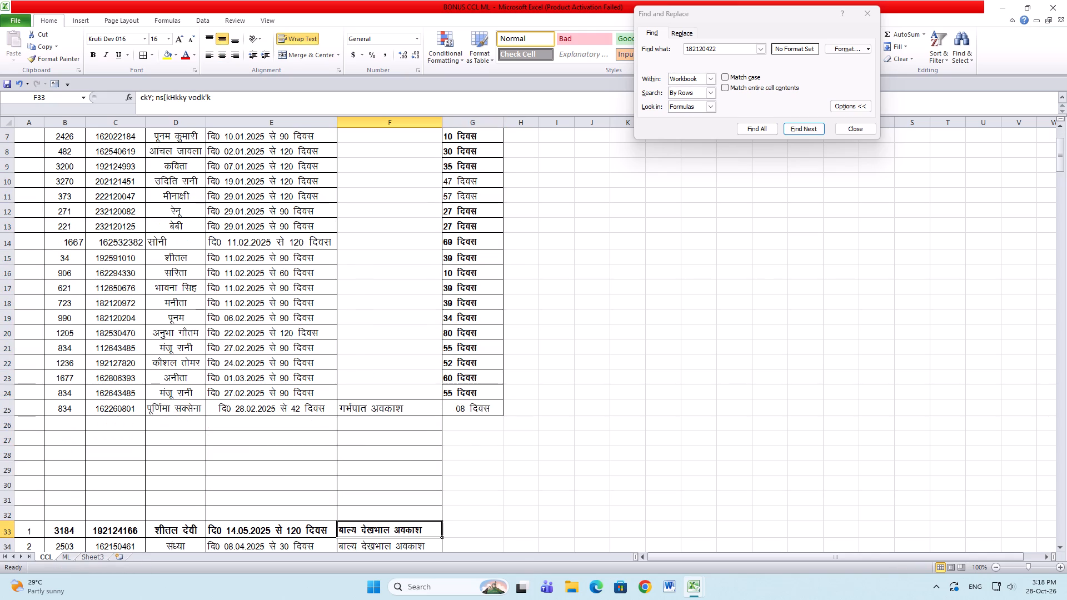
{"action": "left_click", "coordinate": [400, 549]}
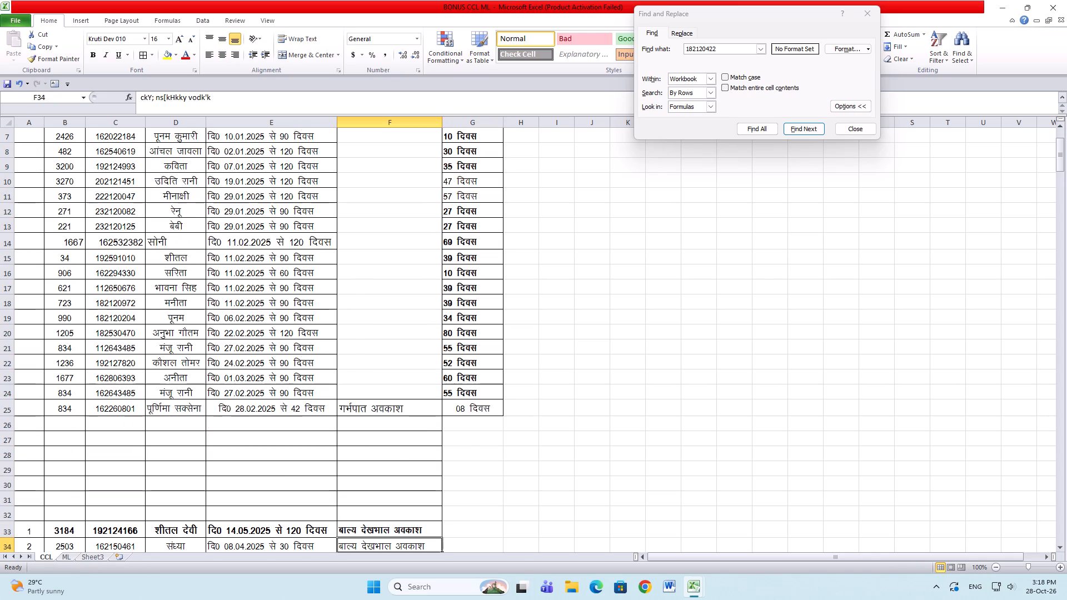
{"action": "key", "text": "ctrl+c"}
{"action": "key", "text": "ctrl+c"}
{"action": "scroll", "coordinate": [361, 187], "scroll_direction": "up", "scroll_amount": 2}
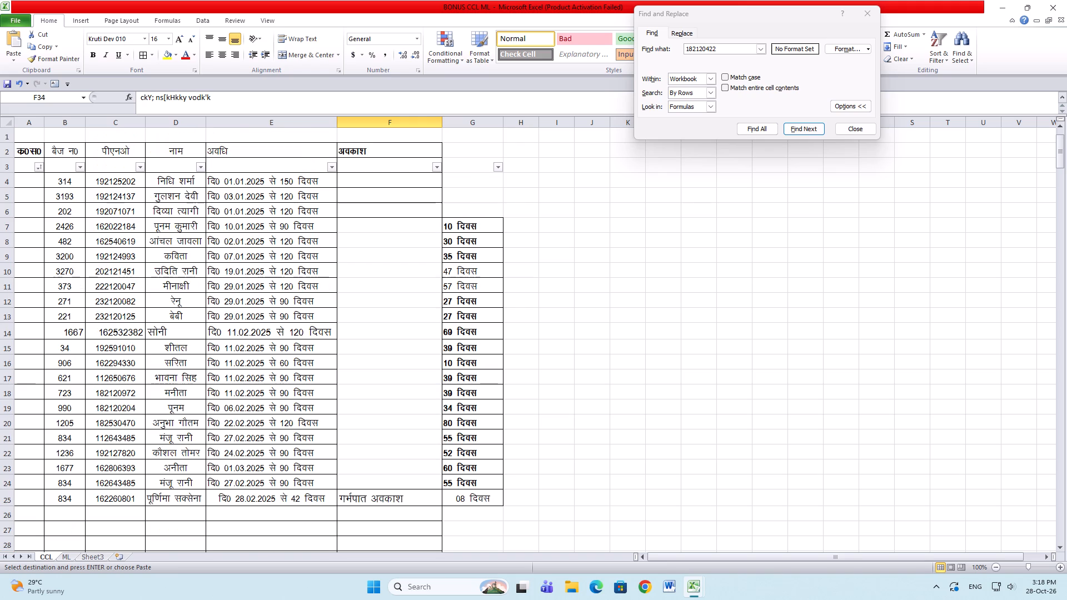
{"action": "left_click_drag", "start_coordinate": [366, 182], "coordinate": [362, 487]}
{"action": "key", "text": "ctrl+v"}
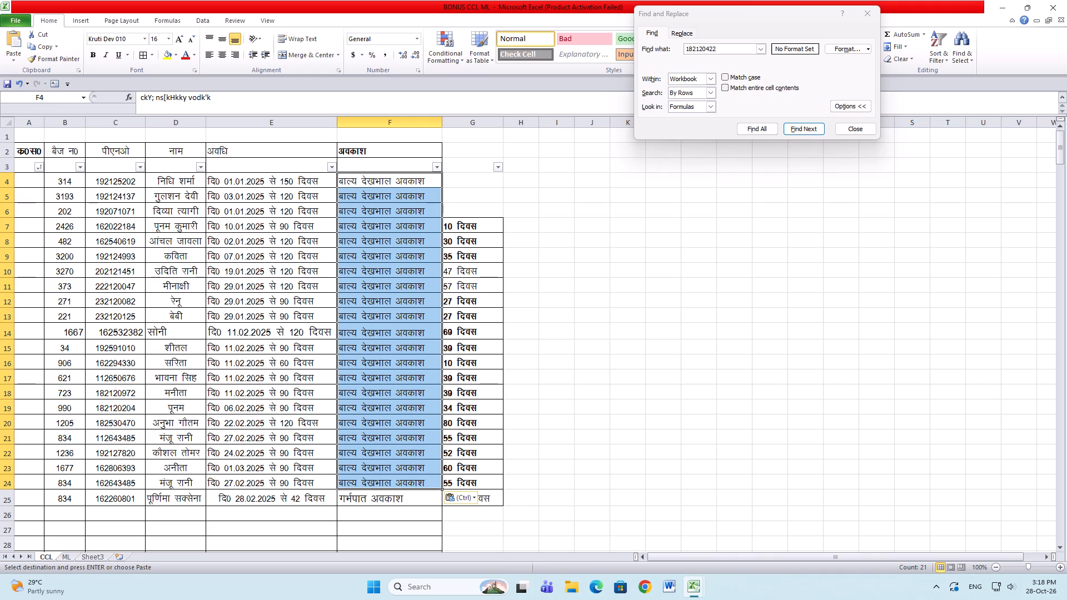
{"action": "left_click", "coordinate": [570, 281]}
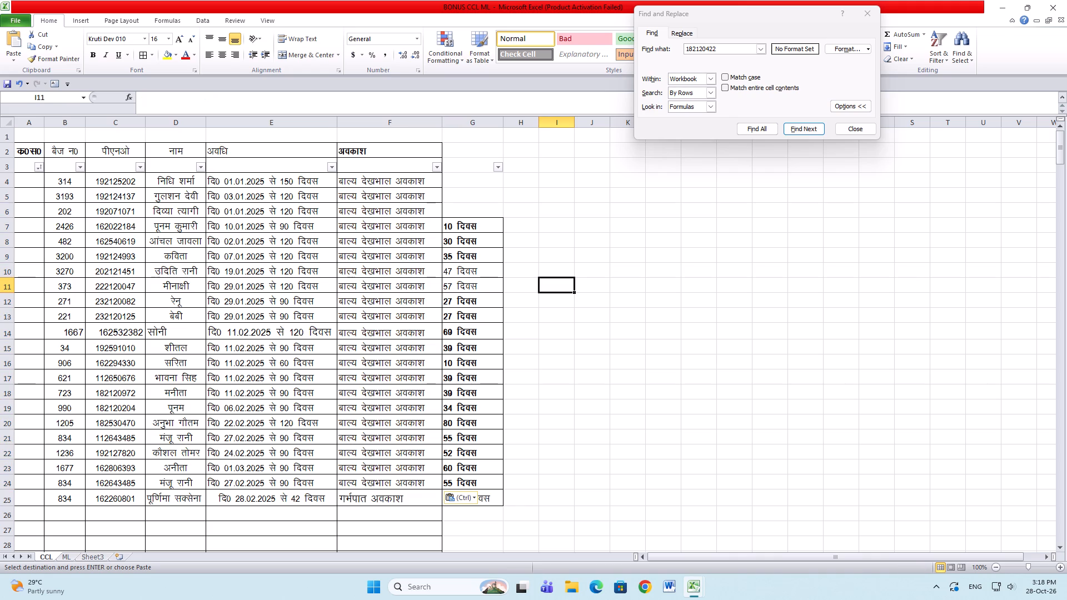
{"action": "key", "text": "ctrl+s"}
{"action": "key", "text": "ctrl+s"}
{"action": "key", "text": "ctrl+s"}
{"action": "key", "text": "ctrl+s"}
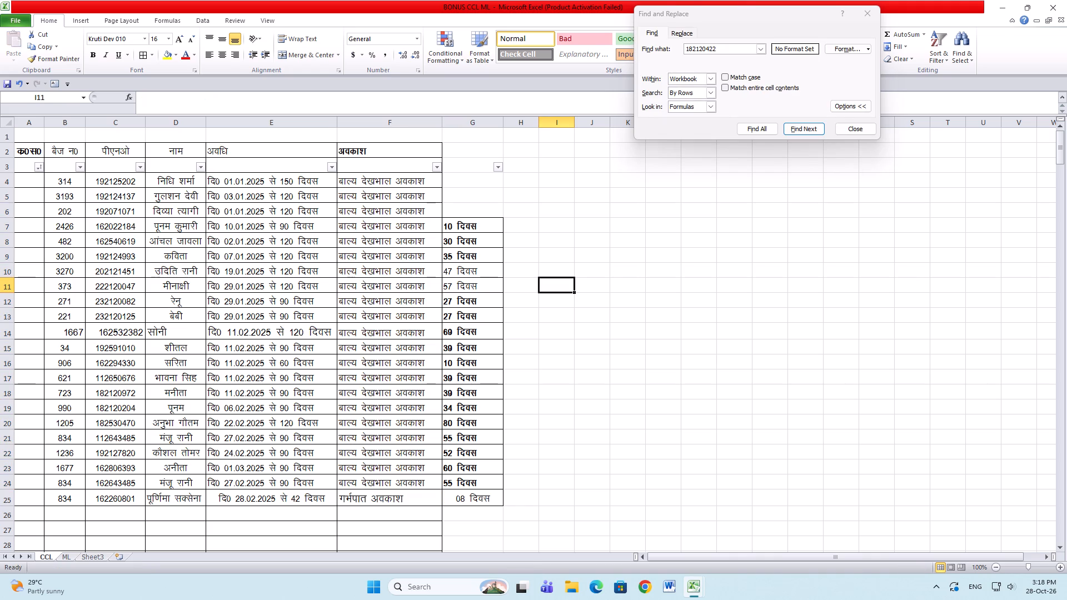
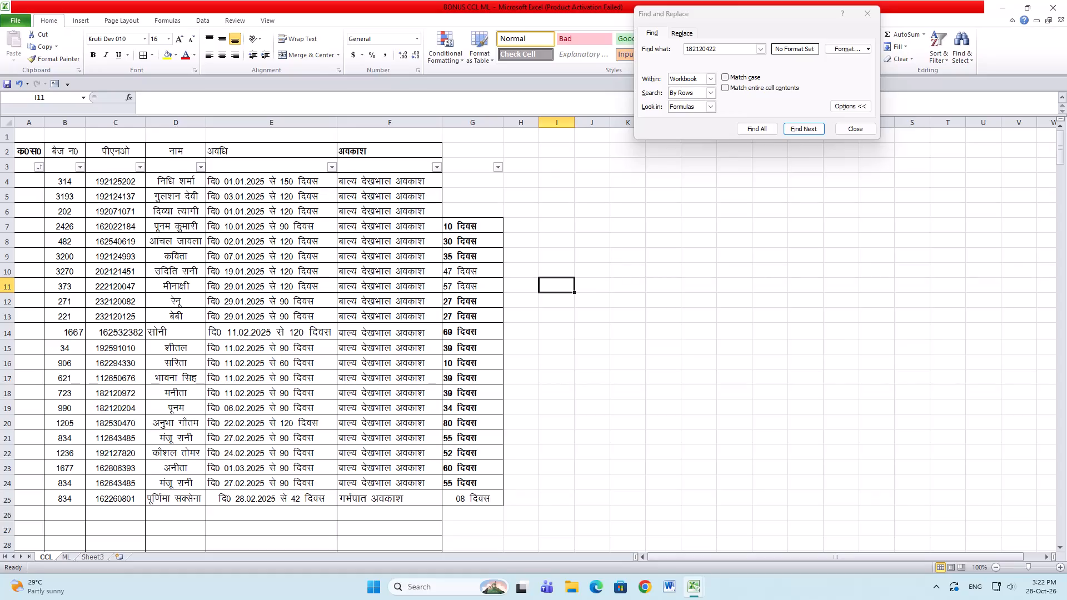
Enter the employee's badge number in B26 and PNO in C26 of the ML sheet.
{"action": "double_click", "coordinate": [9, 86]}
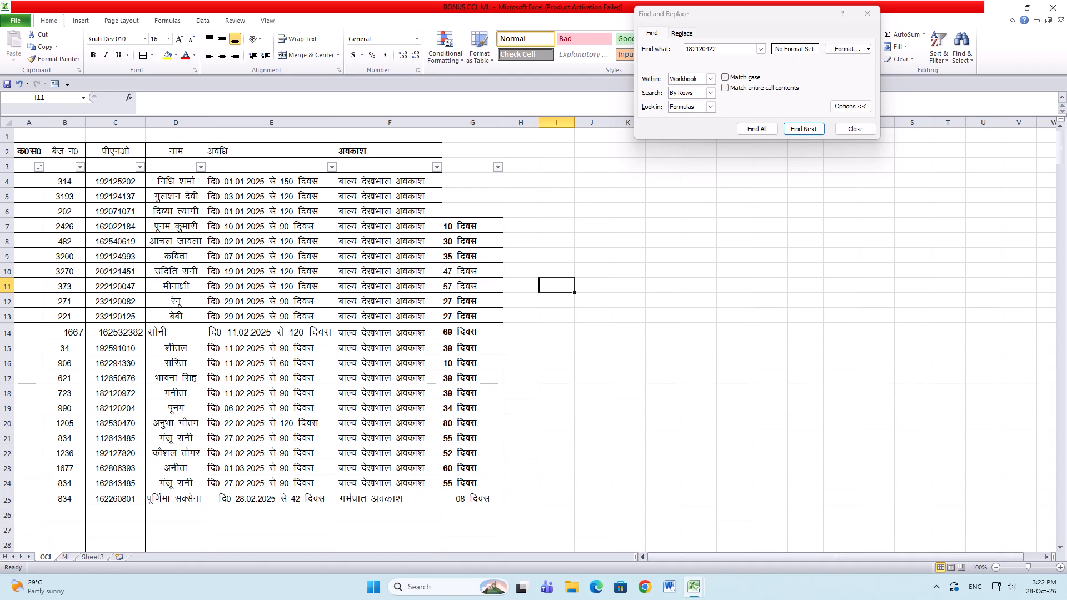
{"action": "left_click", "coordinate": [54, 508]}
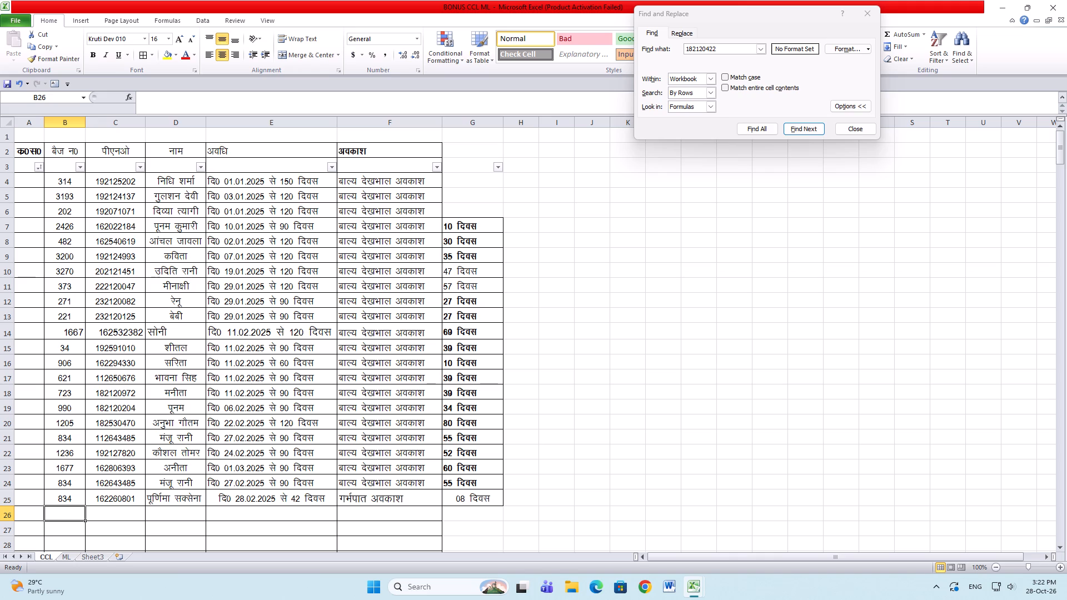
{"action": "left_click", "coordinate": [62, 558]}
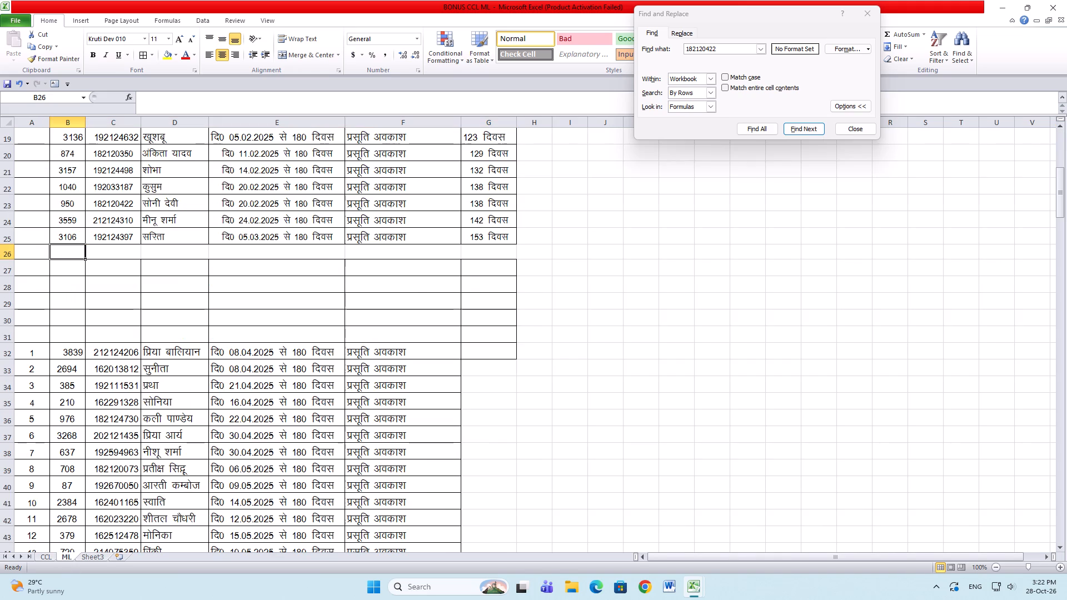
{"action": "left_click", "coordinate": [73, 253]}
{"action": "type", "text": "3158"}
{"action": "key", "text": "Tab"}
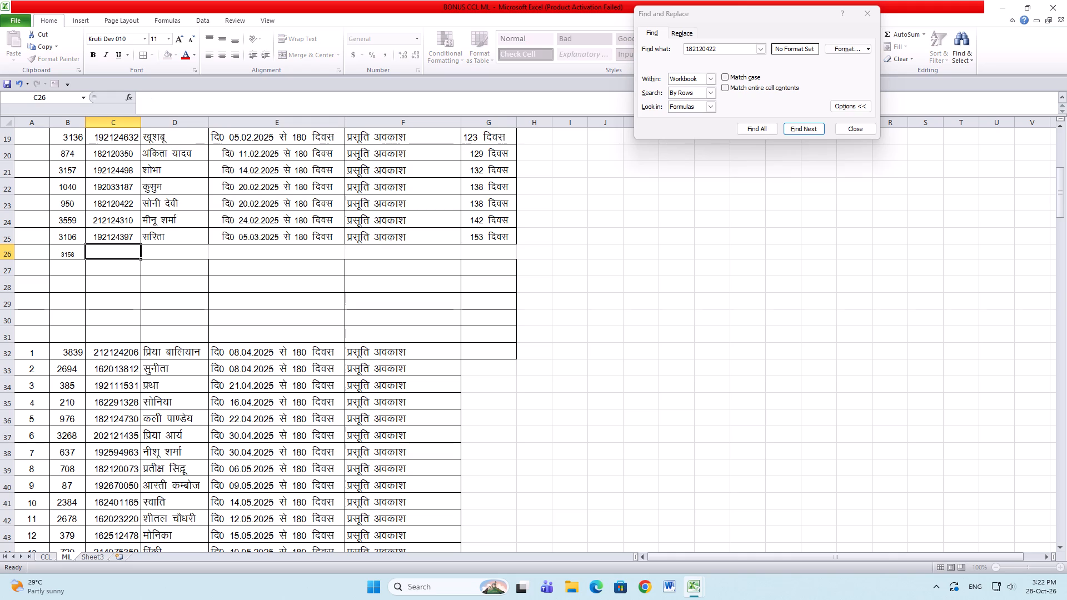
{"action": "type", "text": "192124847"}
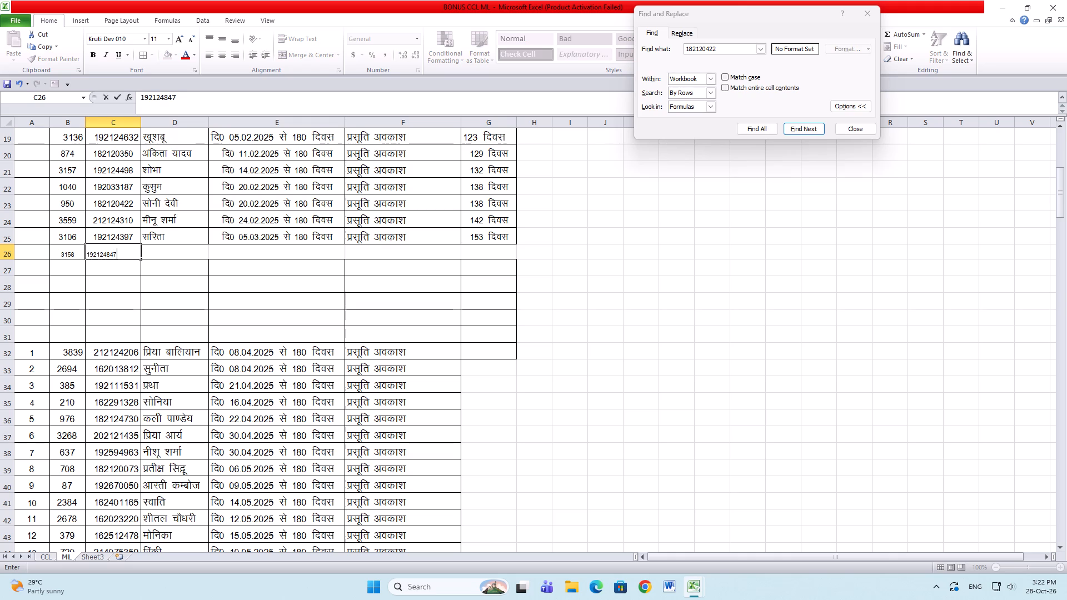
Copy the cell formatting of D20:F25 onto the range B26:G31 of the ML sheet and save the workbook.
{"action": "left_click_drag", "start_coordinate": [181, 156], "coordinate": [372, 233]}
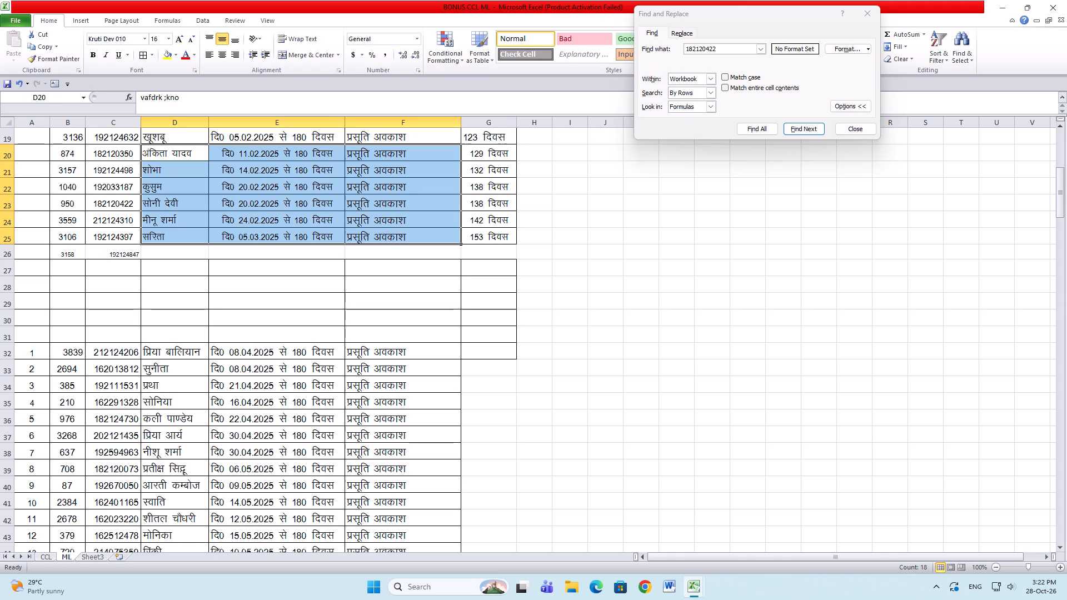
{"action": "triple_click", "coordinate": [59, 61]}
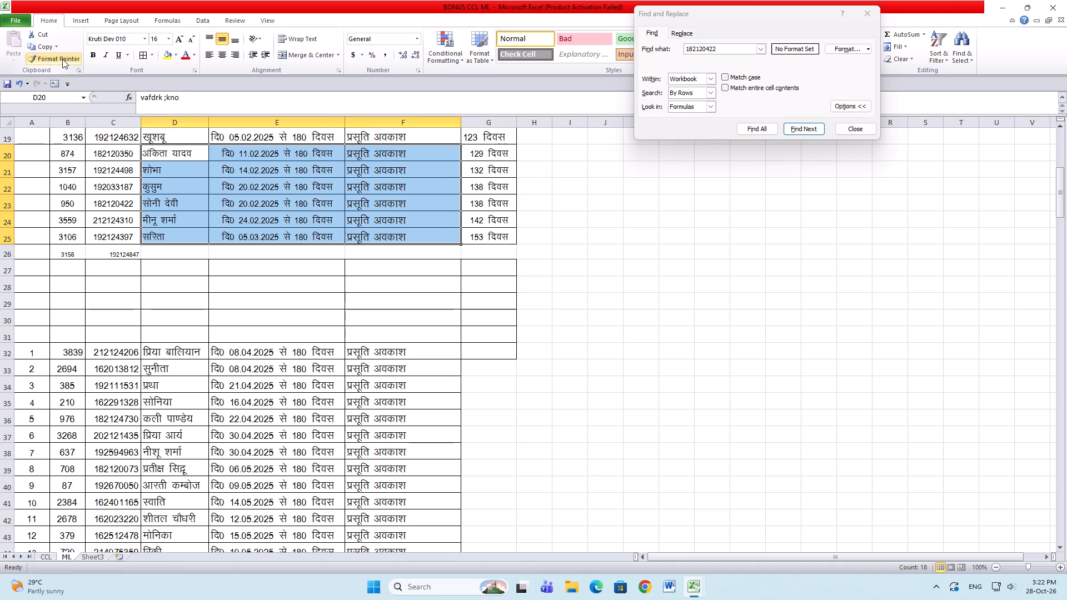
{"action": "double_click", "coordinate": [62, 59]}
{"action": "left_click_drag", "start_coordinate": [69, 164], "coordinate": [342, 329]}
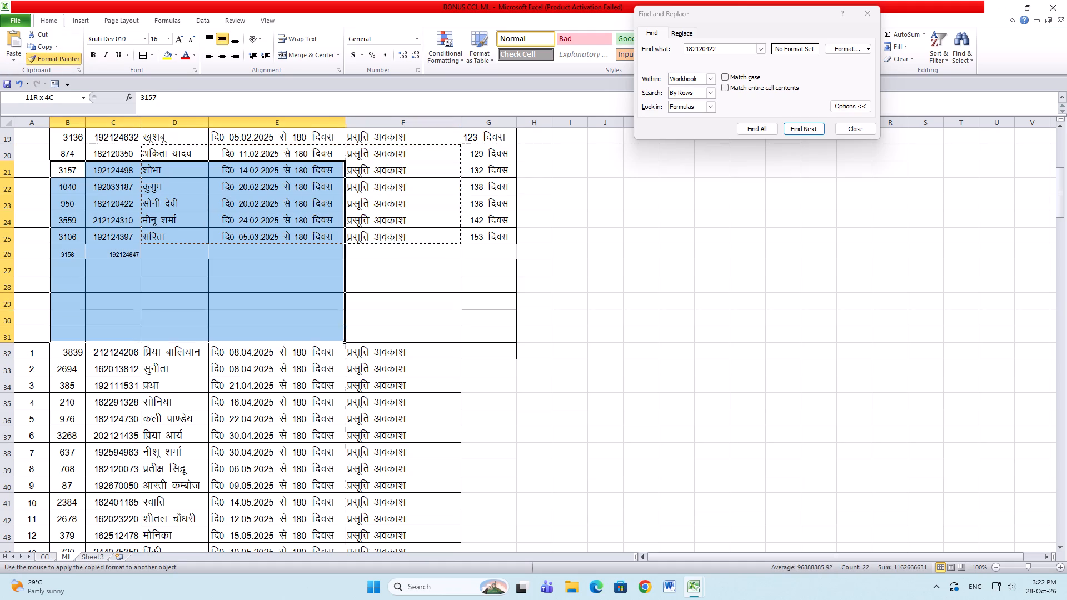
{"action": "left_click_drag", "start_coordinate": [342, 329], "coordinate": [468, 338]}
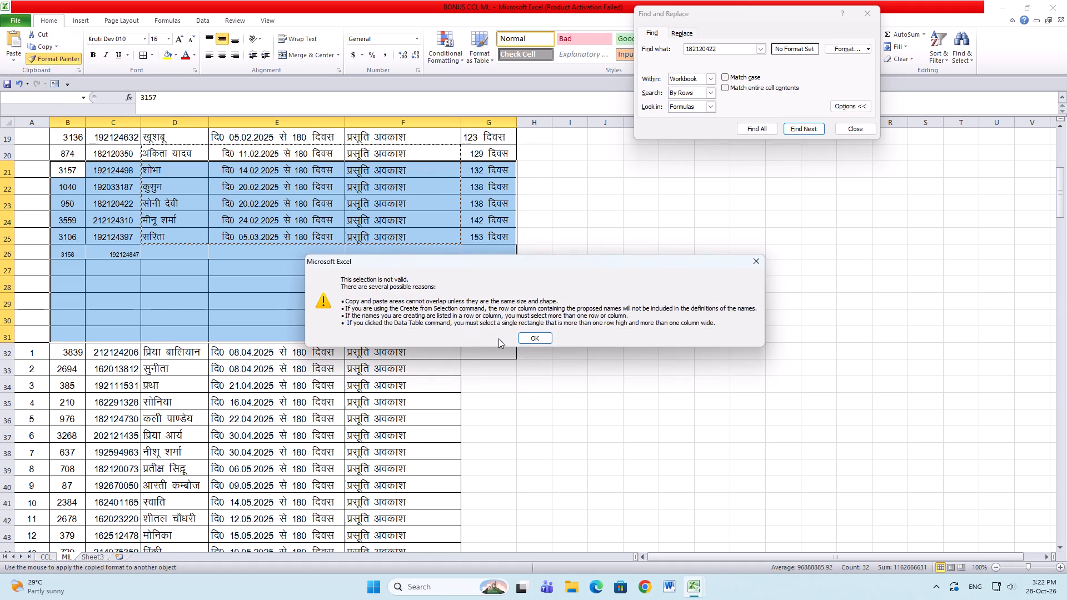
{"action": "left_click", "coordinate": [527, 342]}
{"action": "left_click", "coordinate": [295, 279]}
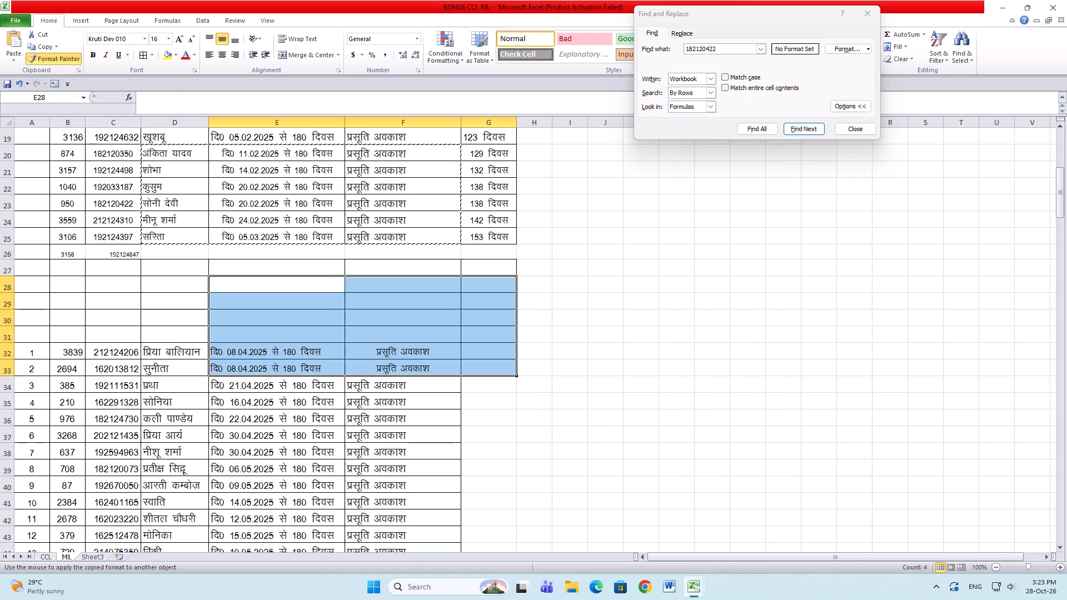
{"action": "left_click_drag", "start_coordinate": [57, 251], "coordinate": [144, 285]}
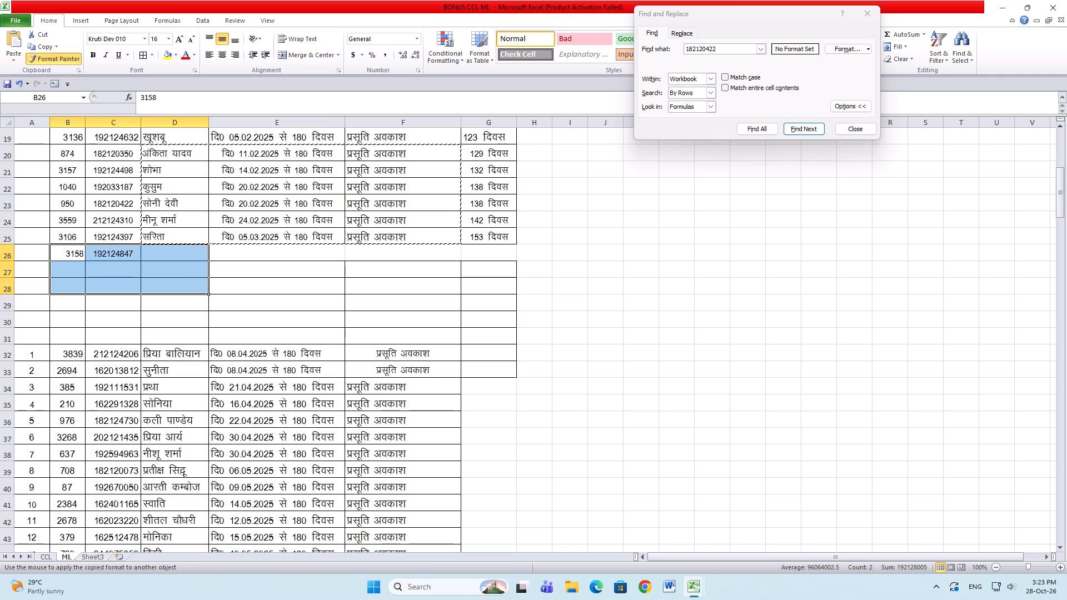
{"action": "left_click_drag", "start_coordinate": [197, 254], "coordinate": [429, 322]}
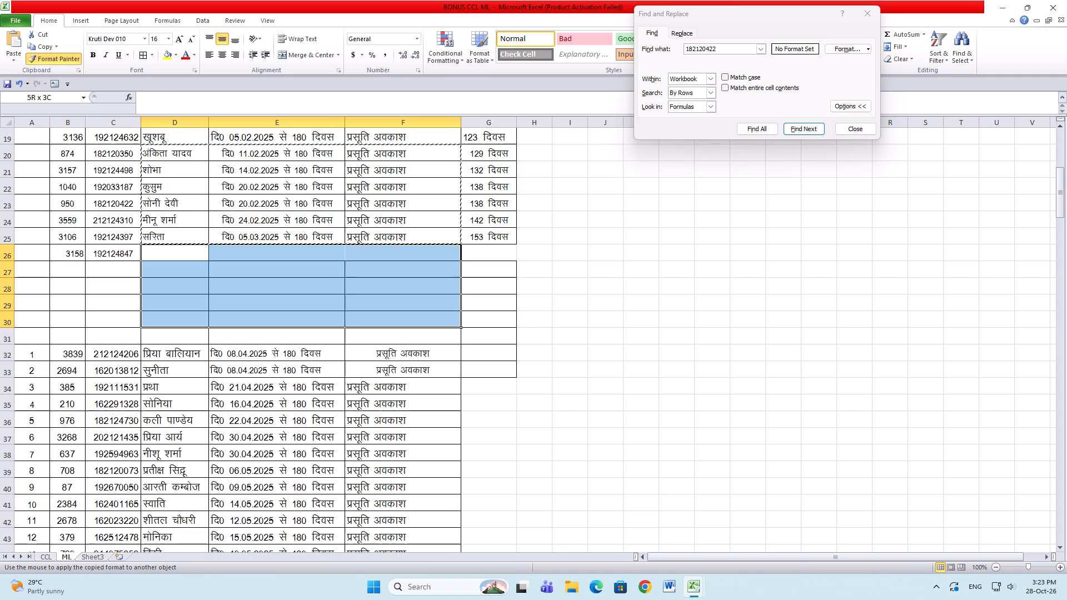
{"action": "left_click_drag", "start_coordinate": [429, 322], "coordinate": [463, 334]}
{"action": "left_click_drag", "start_coordinate": [71, 303], "coordinate": [101, 326]}
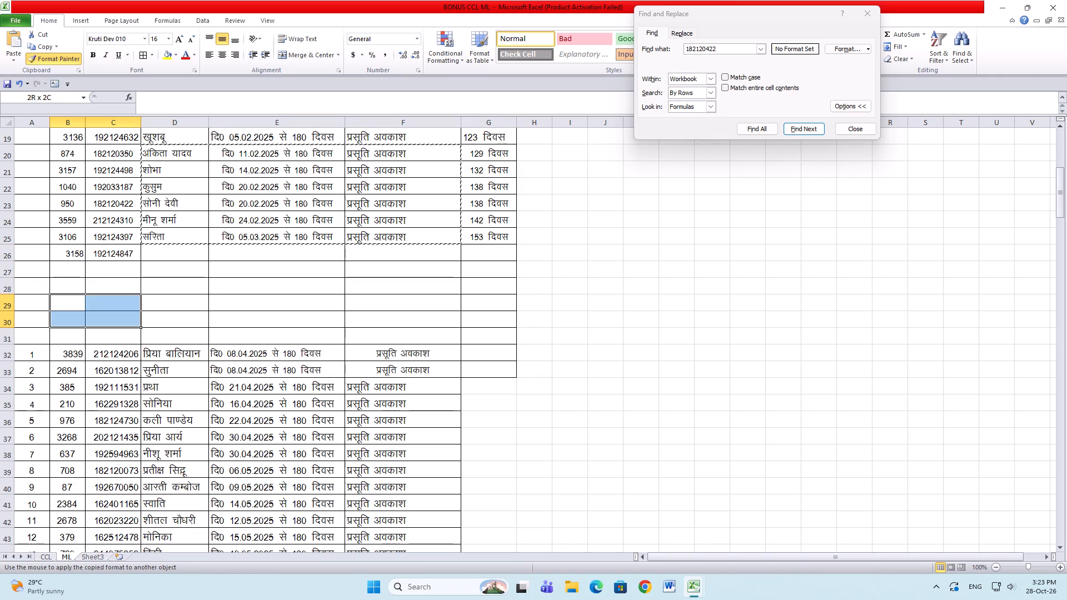
{"action": "left_click_drag", "start_coordinate": [101, 326], "coordinate": [106, 329]}
{"action": "key", "text": "ctrl+s"}
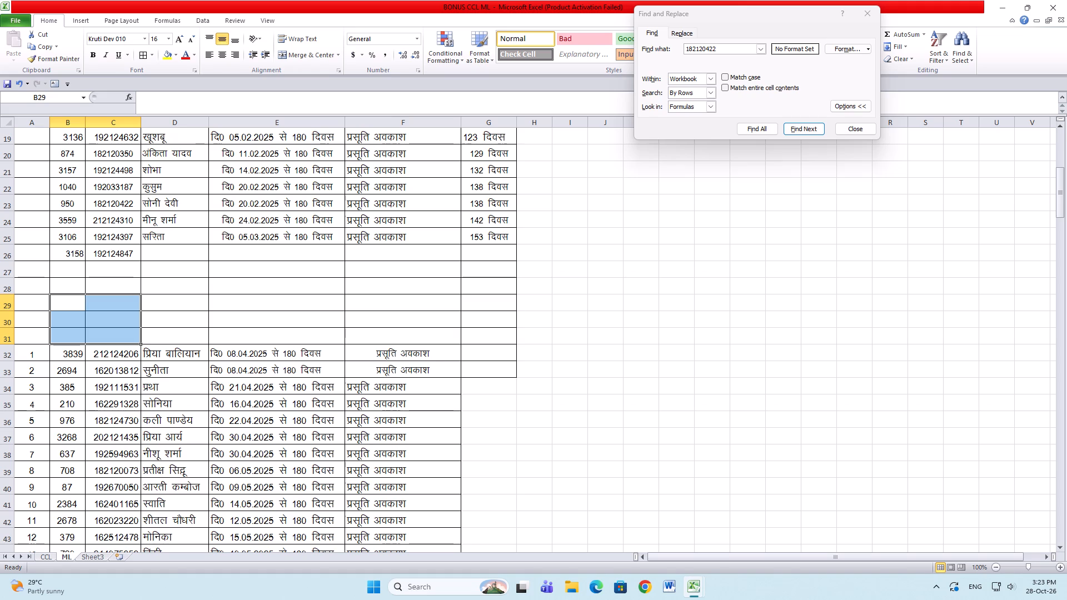
{"action": "left_click", "coordinate": [152, 254]}
{"action": "key", "text": "ctrl+s"}
Fill D26:F26 of the ML sheet with the employee's name, leave period दि0 04.03.2025 से 180 दिवस and leave type प्रसूति अवकाश.
{"action": "left_click", "coordinate": [167, 254]}
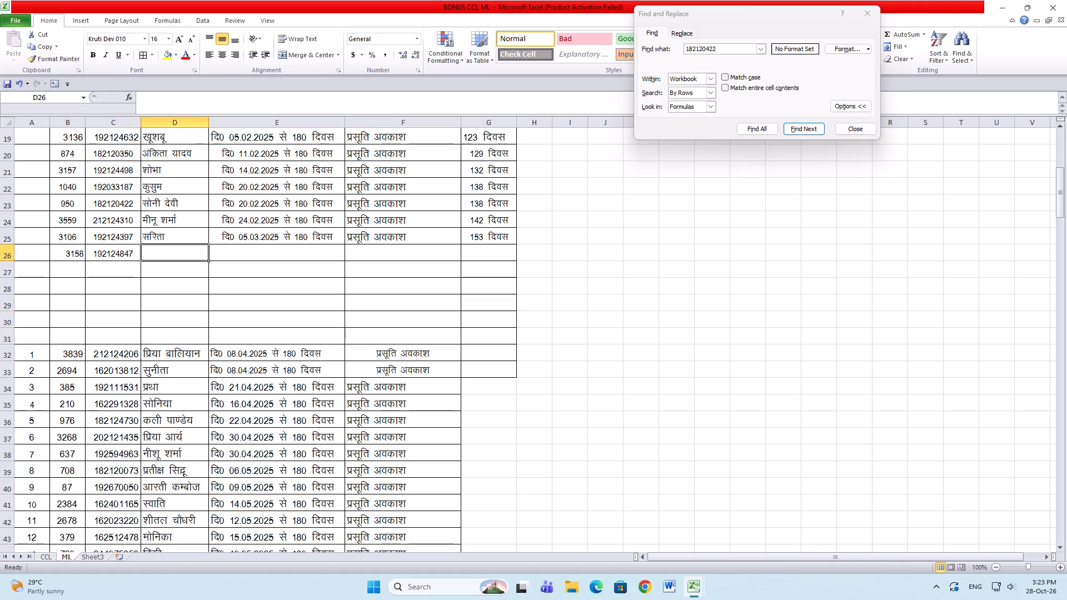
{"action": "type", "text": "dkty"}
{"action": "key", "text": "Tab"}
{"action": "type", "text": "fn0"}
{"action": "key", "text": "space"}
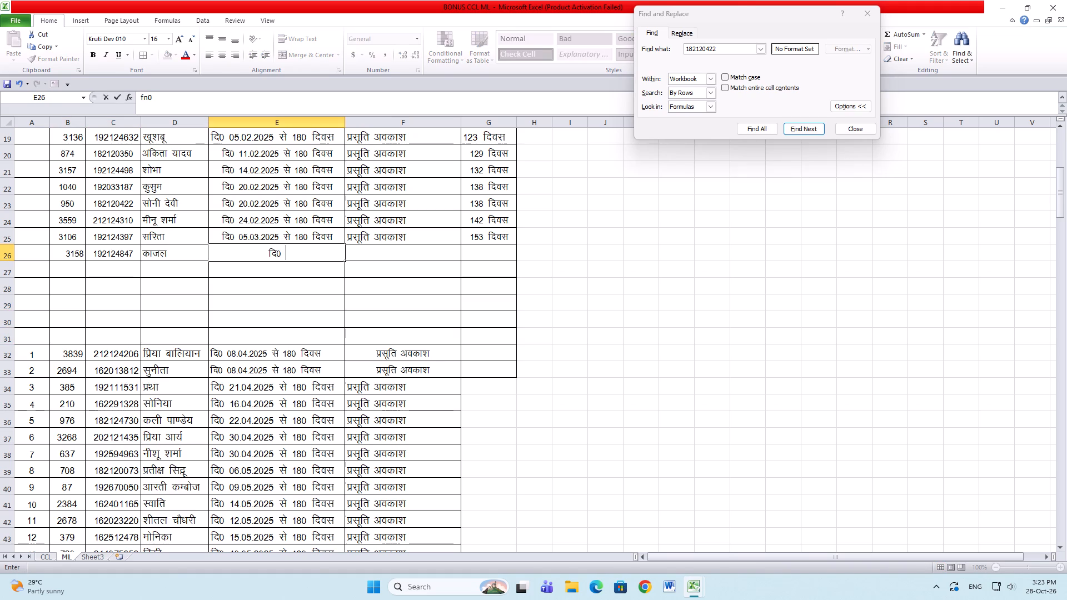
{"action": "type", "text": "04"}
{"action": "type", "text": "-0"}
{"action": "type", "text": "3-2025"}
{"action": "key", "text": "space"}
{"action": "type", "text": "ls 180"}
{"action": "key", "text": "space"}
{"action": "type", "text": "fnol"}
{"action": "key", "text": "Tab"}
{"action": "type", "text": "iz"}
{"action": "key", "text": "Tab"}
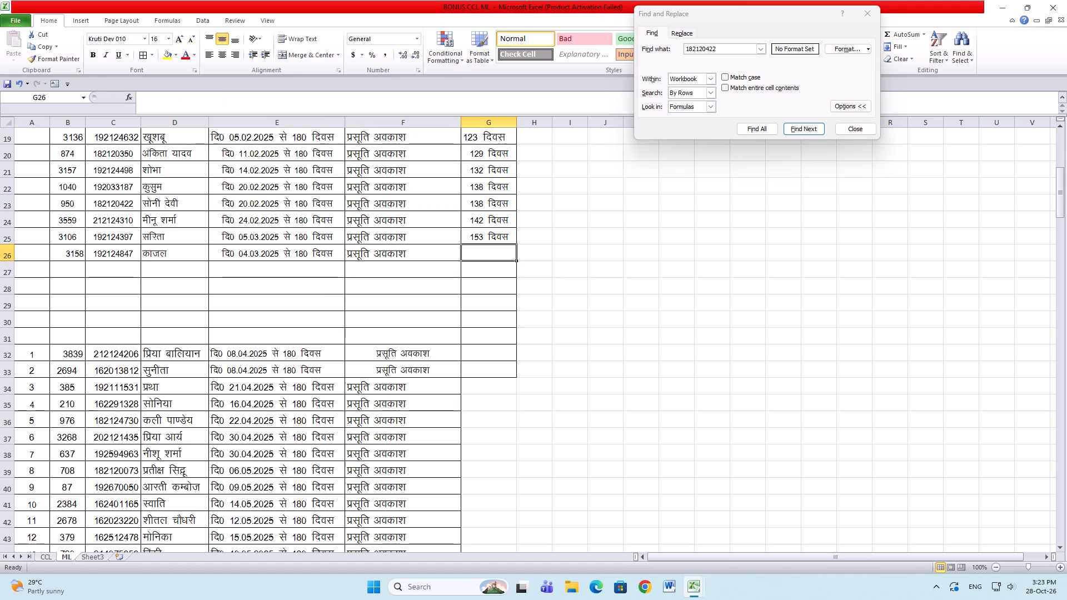
Switch to the DOB workbook and set the FROM date in A3 to 04-03-2025.
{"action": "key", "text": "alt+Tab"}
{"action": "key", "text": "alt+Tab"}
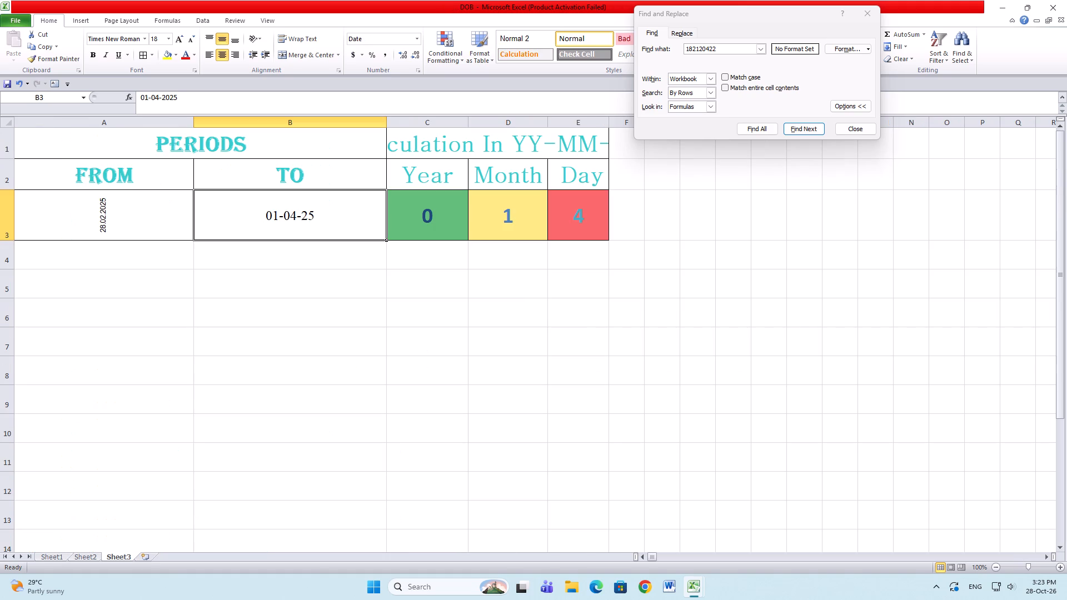
{"action": "left_click", "coordinate": [96, 216]}
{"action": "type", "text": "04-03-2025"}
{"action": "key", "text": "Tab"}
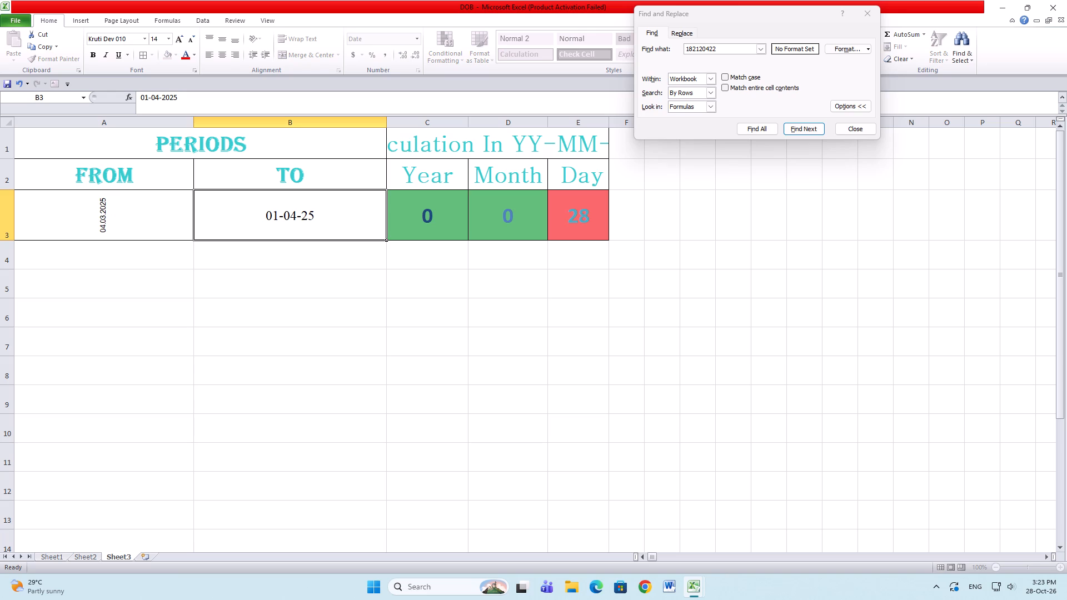
Return to the BONUS CCL ML workbook, enter 152 दिवस in G26 of the ML sheet and save.
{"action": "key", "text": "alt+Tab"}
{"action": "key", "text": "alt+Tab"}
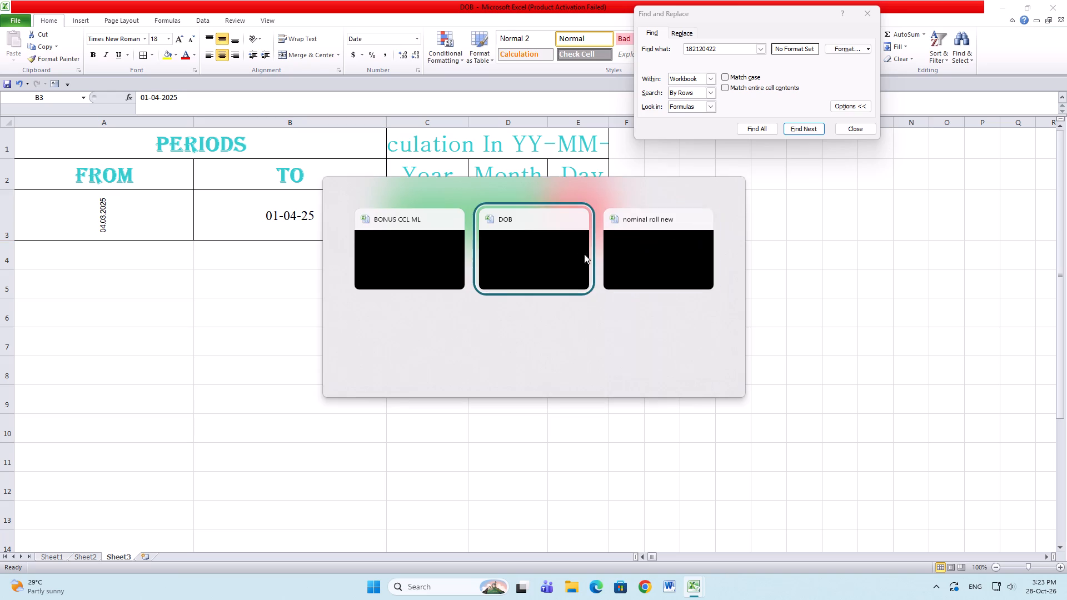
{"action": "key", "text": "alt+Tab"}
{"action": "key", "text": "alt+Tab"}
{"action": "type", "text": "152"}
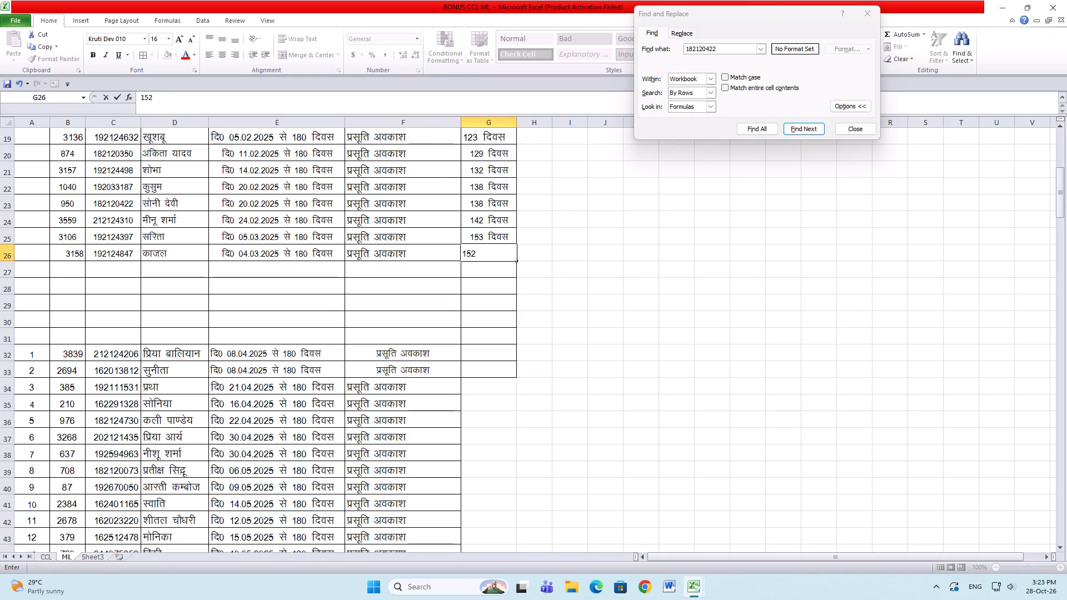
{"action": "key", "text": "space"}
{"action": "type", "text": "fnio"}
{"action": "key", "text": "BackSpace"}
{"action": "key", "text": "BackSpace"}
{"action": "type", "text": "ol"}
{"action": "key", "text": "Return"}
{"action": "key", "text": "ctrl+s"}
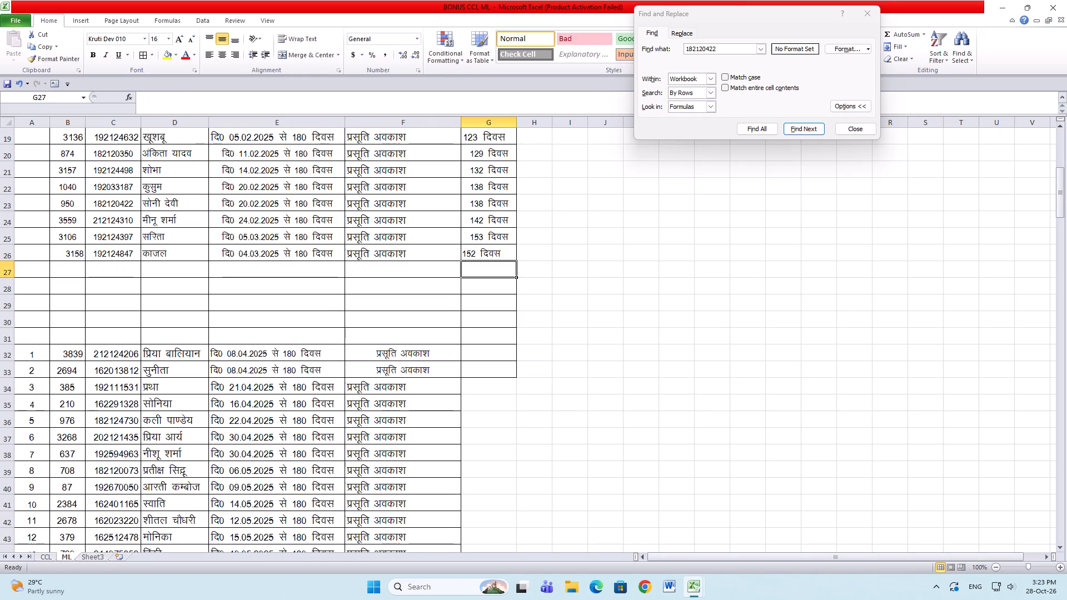
Enter the next employee's badge number, PNO and name in B27:D27 of the ML sheet.
{"action": "left_click", "coordinate": [64, 267]}
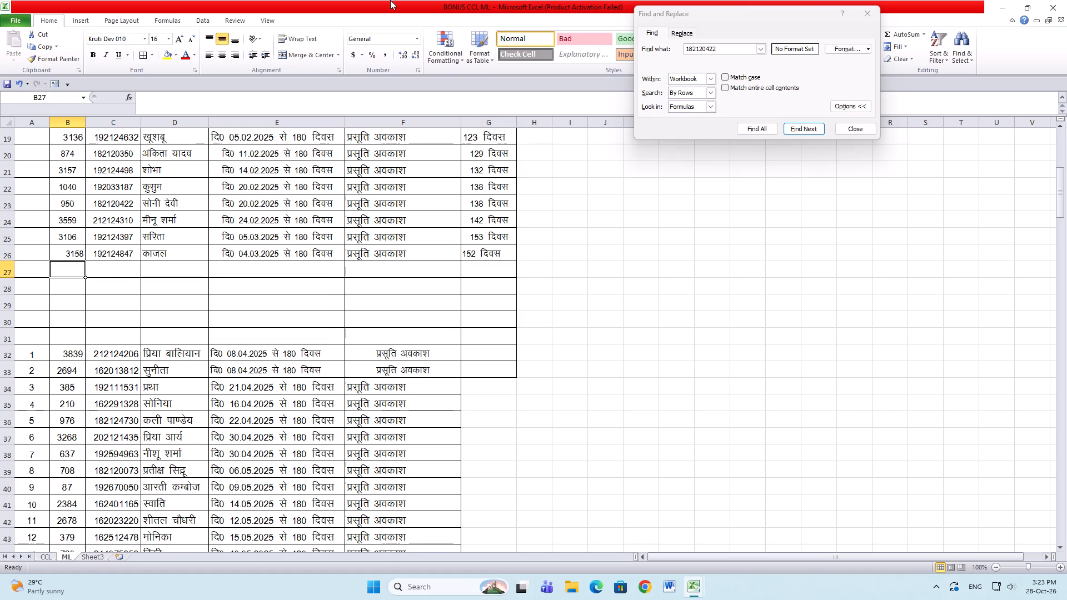
{"action": "left_click", "coordinate": [70, 272]}
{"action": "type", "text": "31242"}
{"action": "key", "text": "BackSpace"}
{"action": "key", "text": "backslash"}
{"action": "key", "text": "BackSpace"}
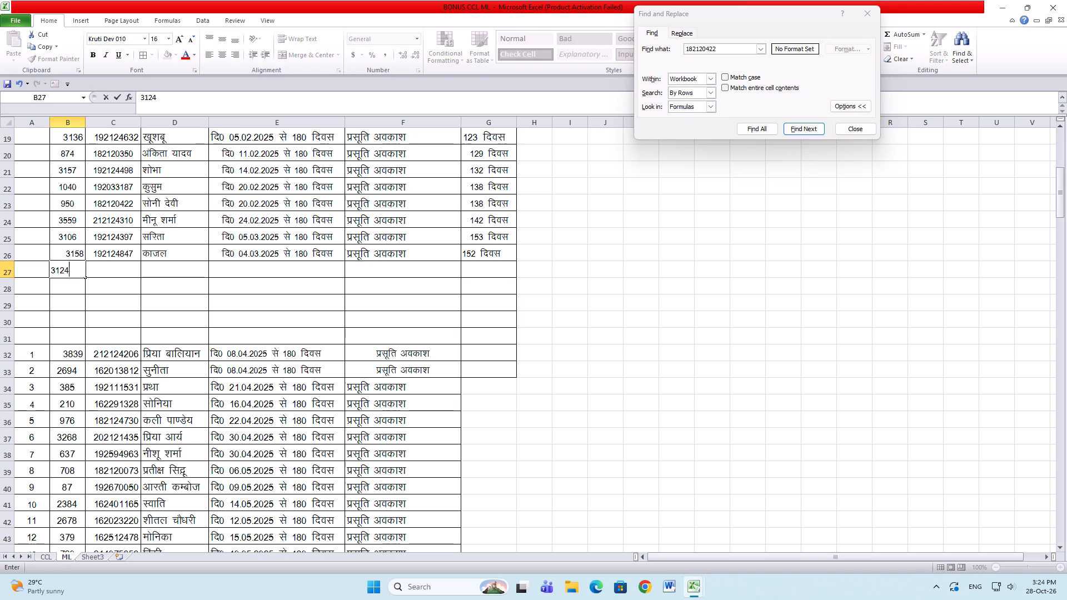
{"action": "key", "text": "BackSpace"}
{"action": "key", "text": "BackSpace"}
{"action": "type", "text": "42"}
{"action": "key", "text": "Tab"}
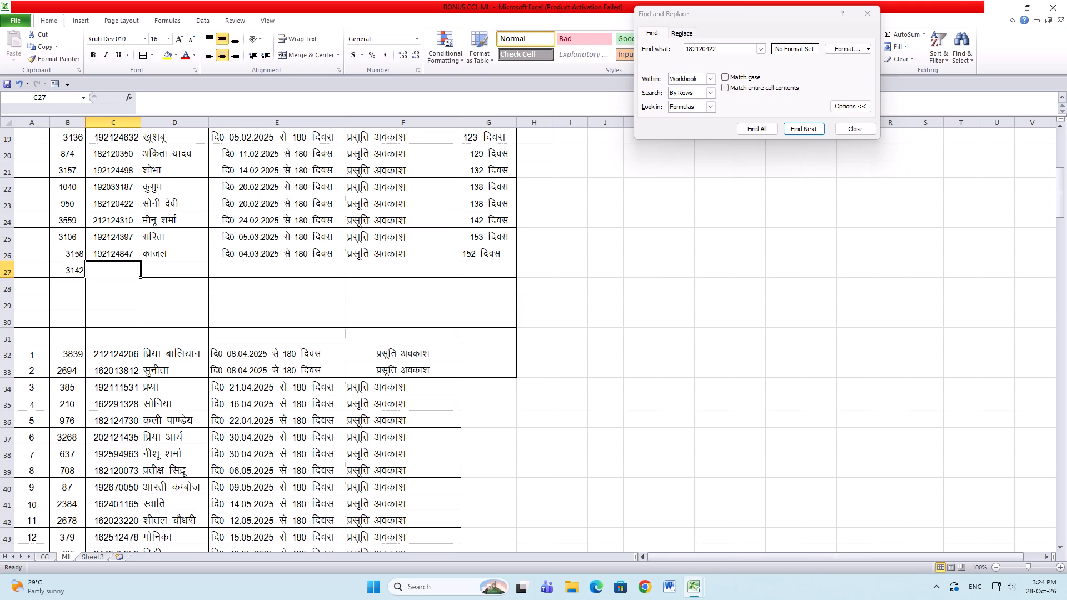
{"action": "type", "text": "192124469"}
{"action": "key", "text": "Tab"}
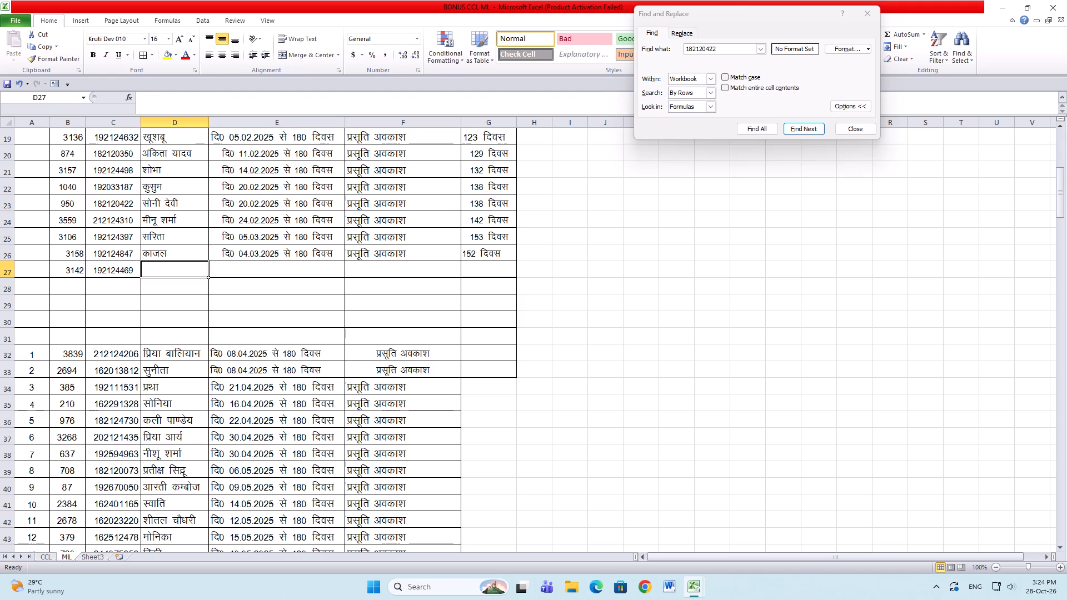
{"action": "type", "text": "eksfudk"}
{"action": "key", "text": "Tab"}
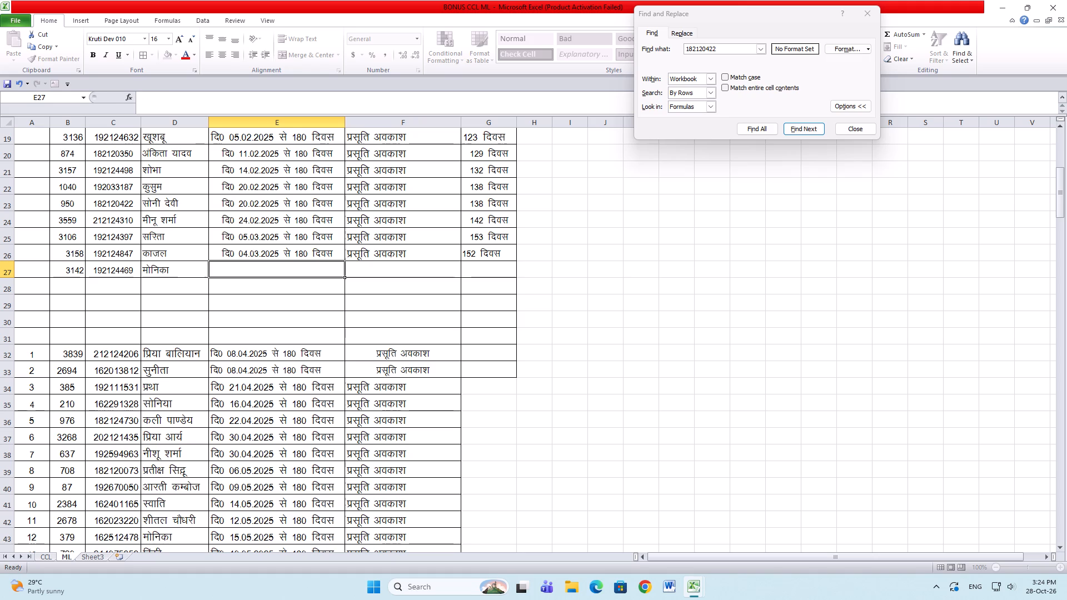
Enter the leave period दि0 07.03.2025 से 120 दिवस in E27 of the ML sheet, leaving the leave type in F27 empty.
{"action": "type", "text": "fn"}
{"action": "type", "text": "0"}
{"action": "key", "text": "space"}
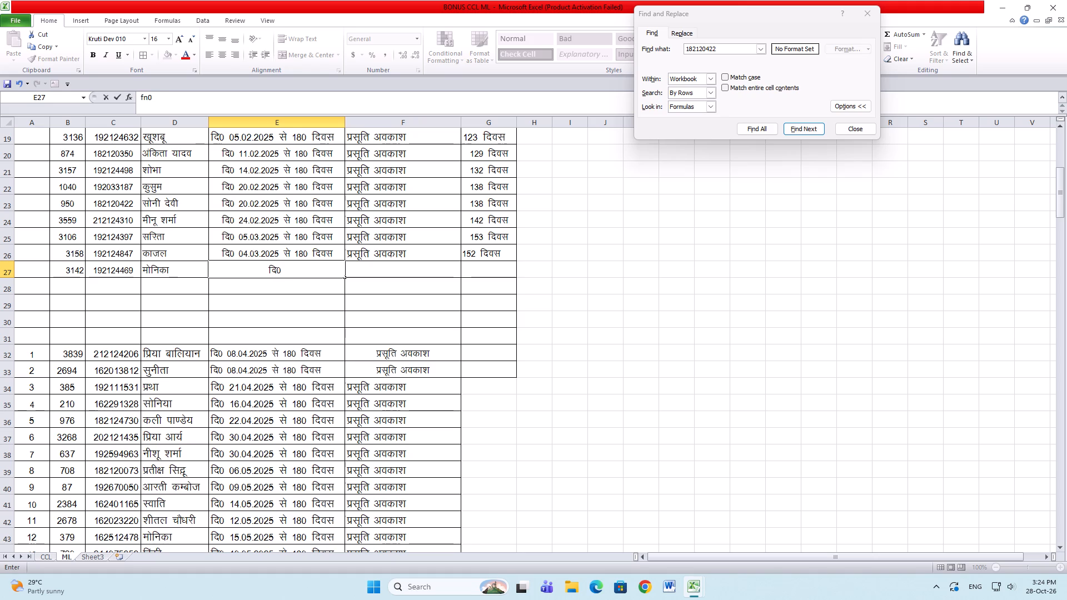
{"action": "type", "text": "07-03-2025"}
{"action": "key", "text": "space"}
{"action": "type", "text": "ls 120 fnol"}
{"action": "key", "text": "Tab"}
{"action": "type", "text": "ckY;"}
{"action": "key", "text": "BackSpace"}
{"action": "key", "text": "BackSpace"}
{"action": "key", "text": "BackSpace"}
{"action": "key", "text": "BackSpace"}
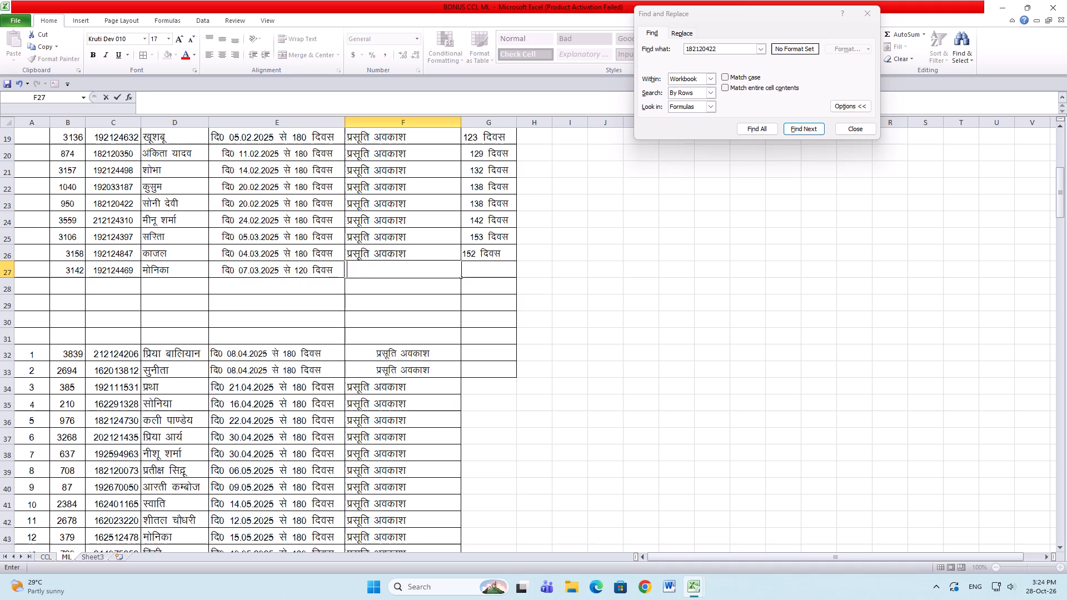
Move the entry in B27:E27 of the ML sheet to row 26 of the CCL sheet, starting in column B.
{"action": "left_click_drag", "start_coordinate": [74, 271], "coordinate": [249, 264]}
{"action": "key", "text": "ctrl+x"}
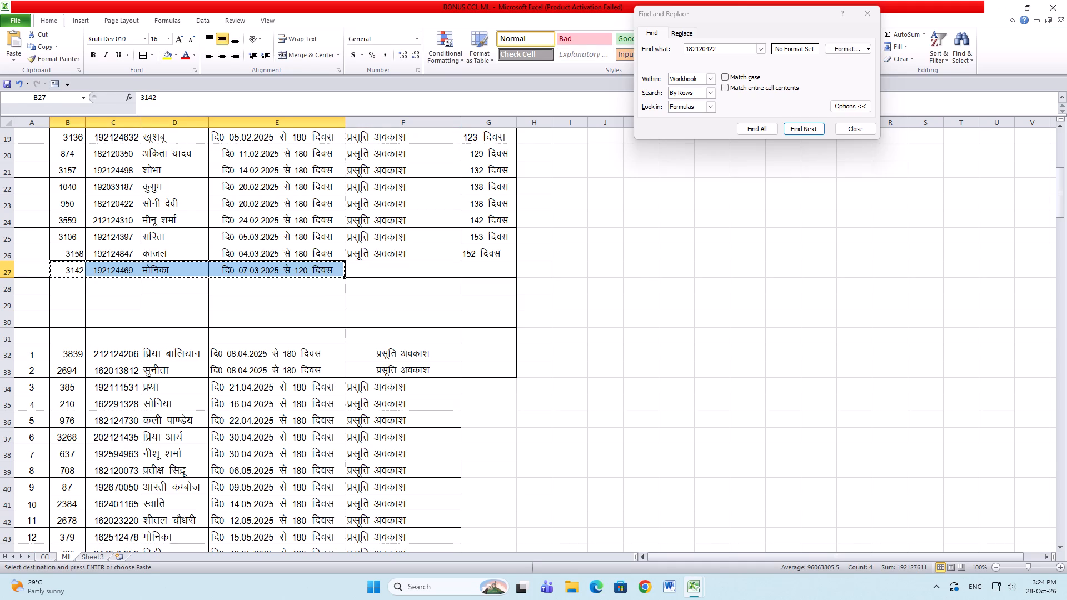
{"action": "left_click", "coordinate": [51, 553]}
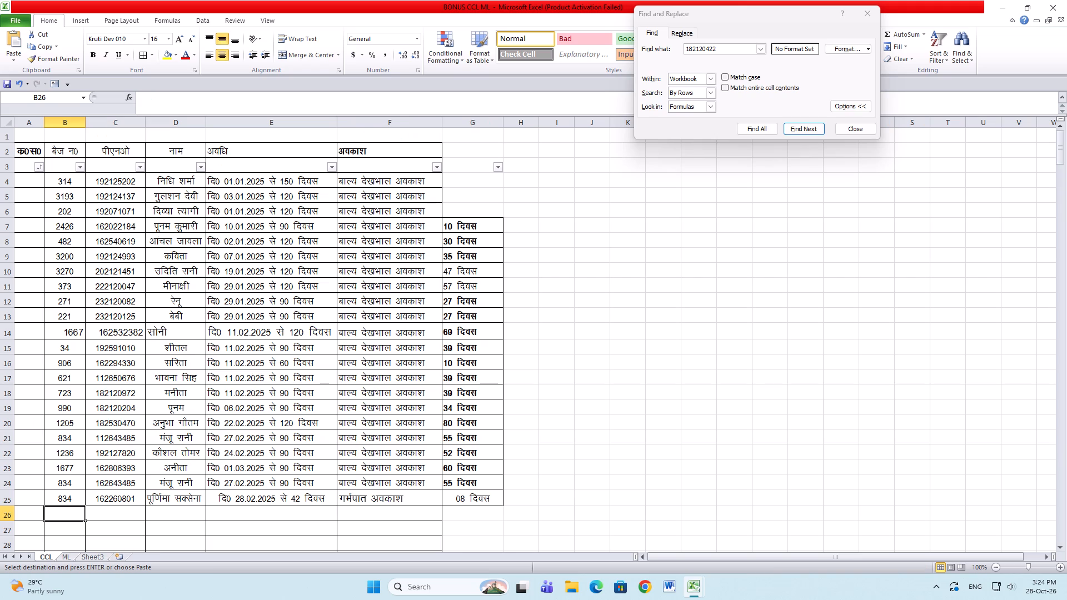
{"action": "left_click", "coordinate": [67, 508]}
{"action": "key", "text": "ctrl+v"}
{"action": "scroll", "coordinate": [162, 450], "scroll_direction": "down", "scroll_amount": 2}
{"action": "scroll", "coordinate": [408, 398], "scroll_direction": "down", "scroll_amount": 1}
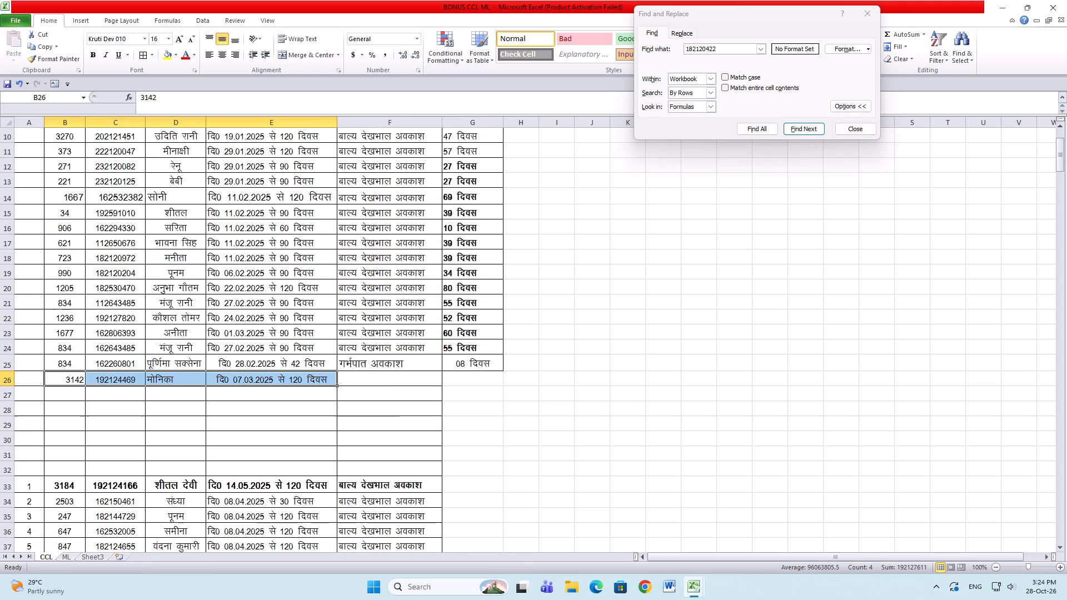
Copy the leave type बाल्य देखभाल अवकाश from F24 into F26 of the CCL sheet.
{"action": "left_click", "coordinate": [371, 379]}
{"action": "left_click", "coordinate": [370, 345]}
{"action": "key", "text": "ctrl+c"}
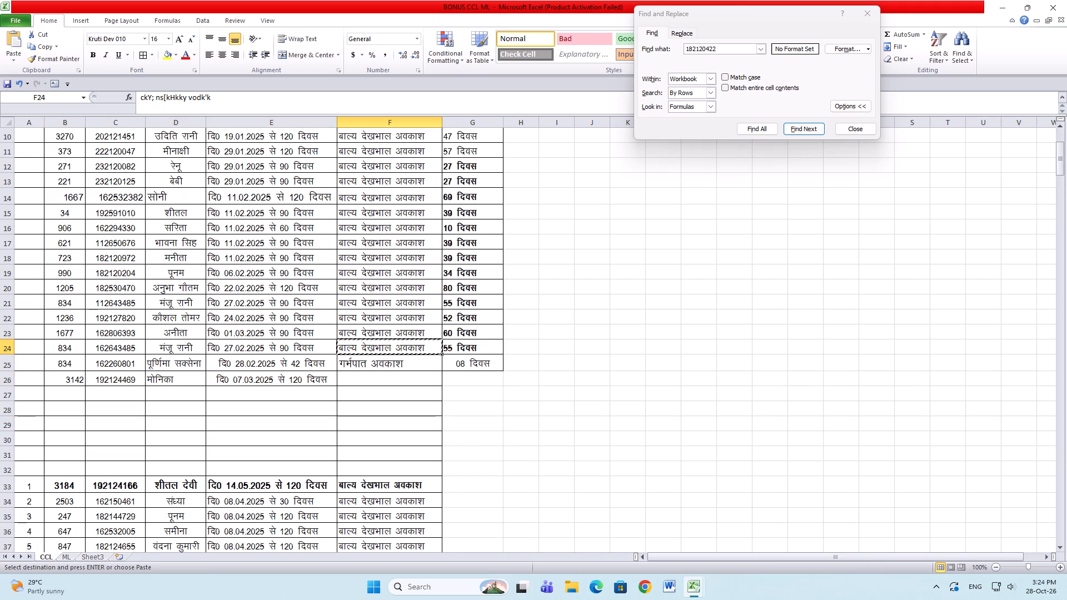
{"action": "left_click", "coordinate": [365, 378]}
{"action": "key", "text": "ctrl+v"}
Switch to the DOB workbook and set the FROM date in A3 of Sheet3 to 07-03-2025.
{"action": "left_click", "coordinate": [451, 381]}
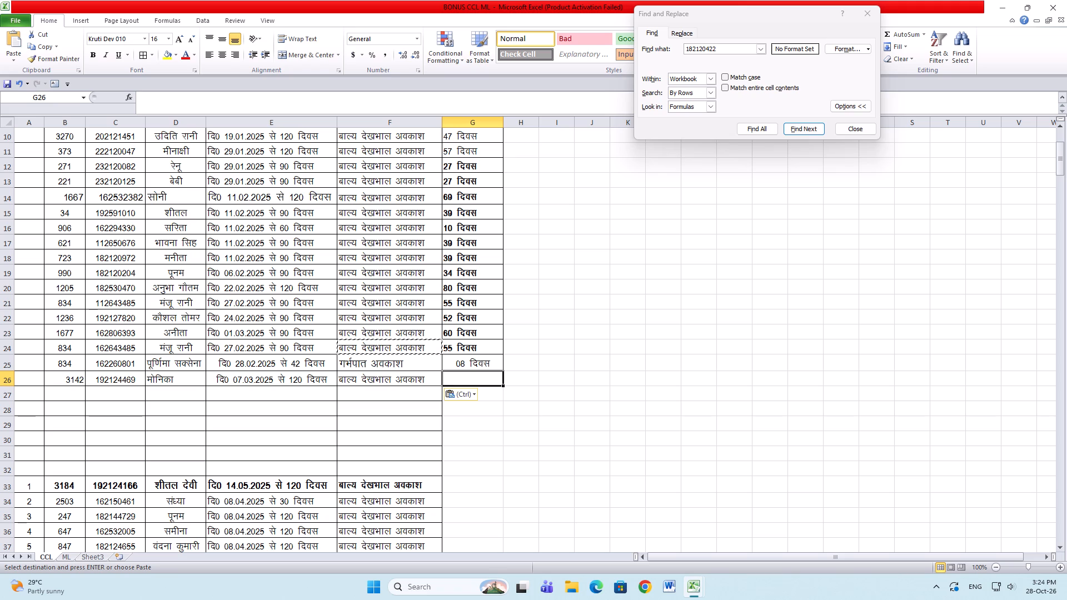
{"action": "key", "text": "alt+Tab"}
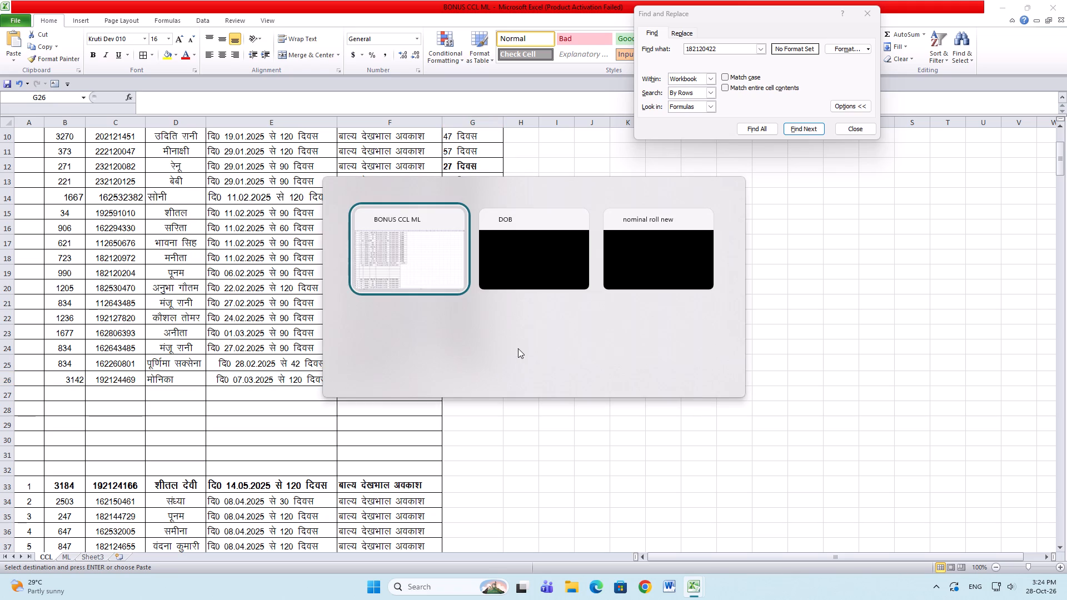
{"action": "key", "text": "alt+Tab"}
{"action": "left_click", "coordinate": [162, 205]}
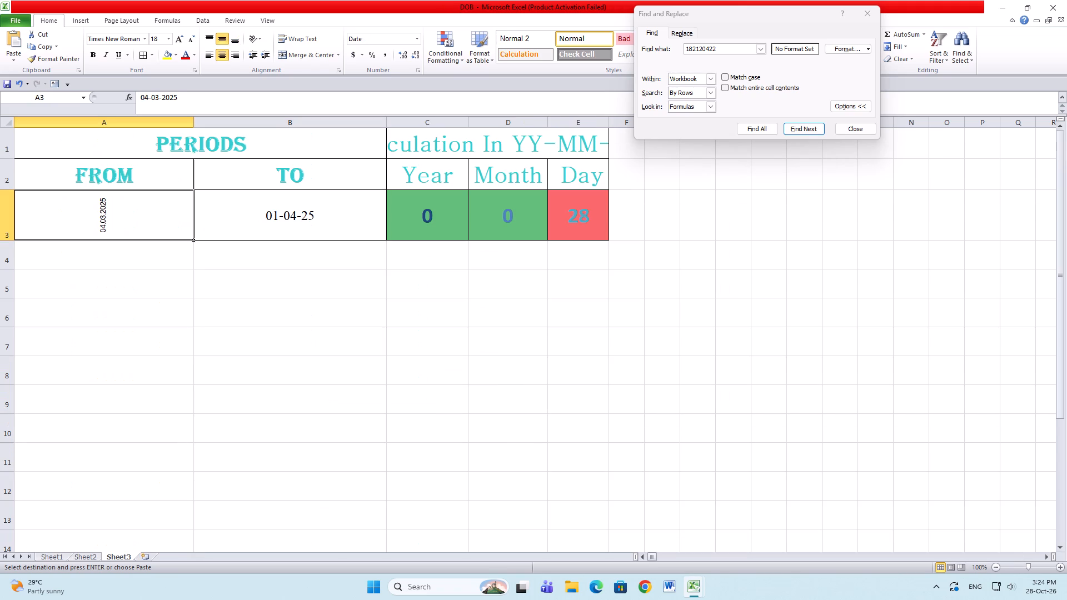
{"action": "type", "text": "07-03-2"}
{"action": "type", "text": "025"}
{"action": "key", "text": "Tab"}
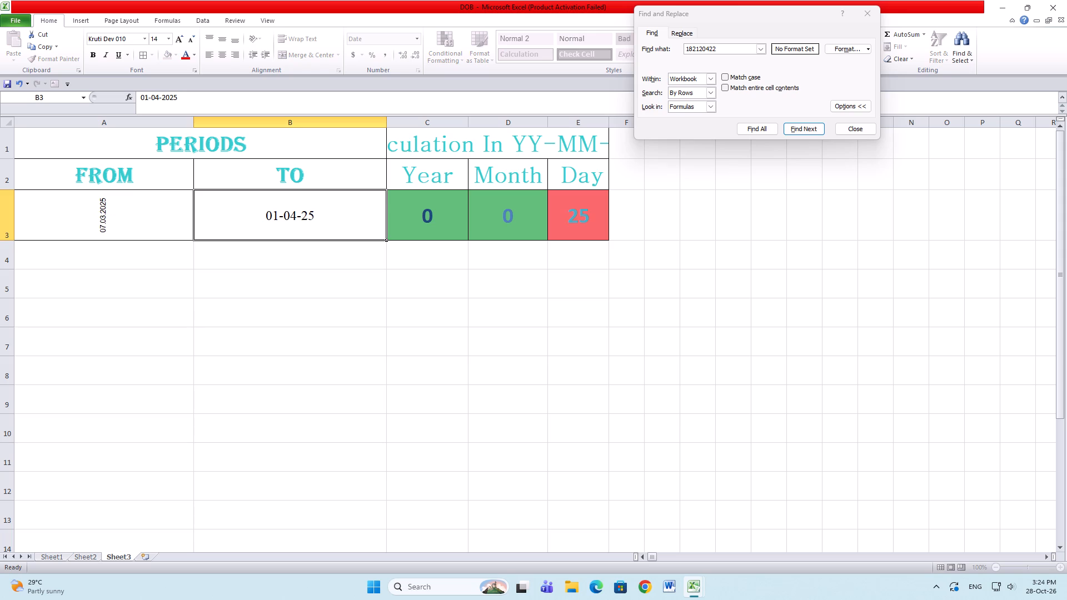
Return to the BONUS CCL ML workbook, enter 95 दिवस in G26 of the CCL sheet and save.
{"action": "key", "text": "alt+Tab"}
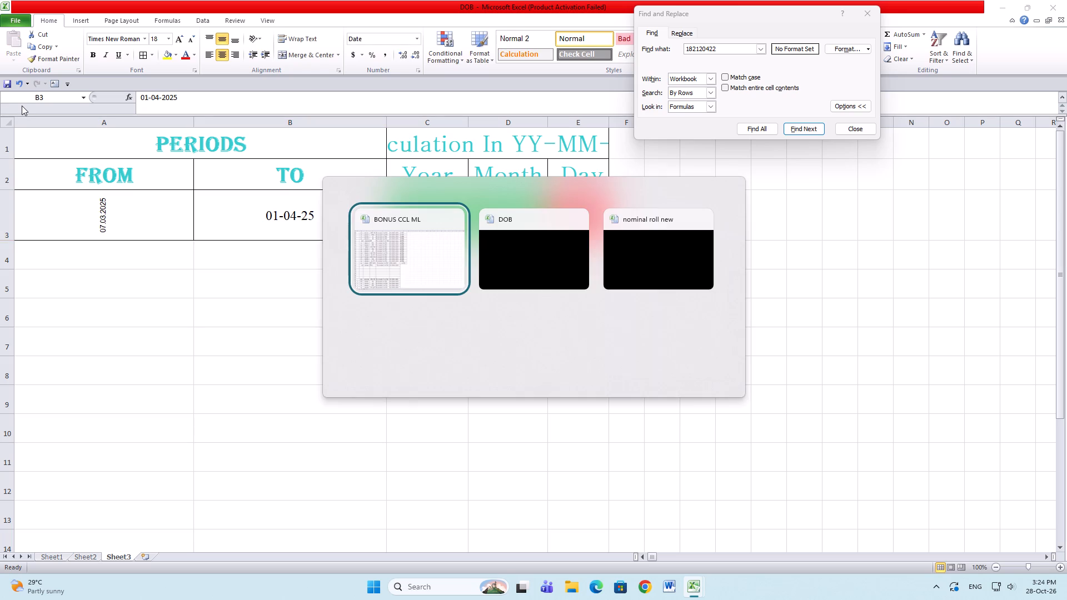
{"action": "left_click", "coordinate": [475, 373]}
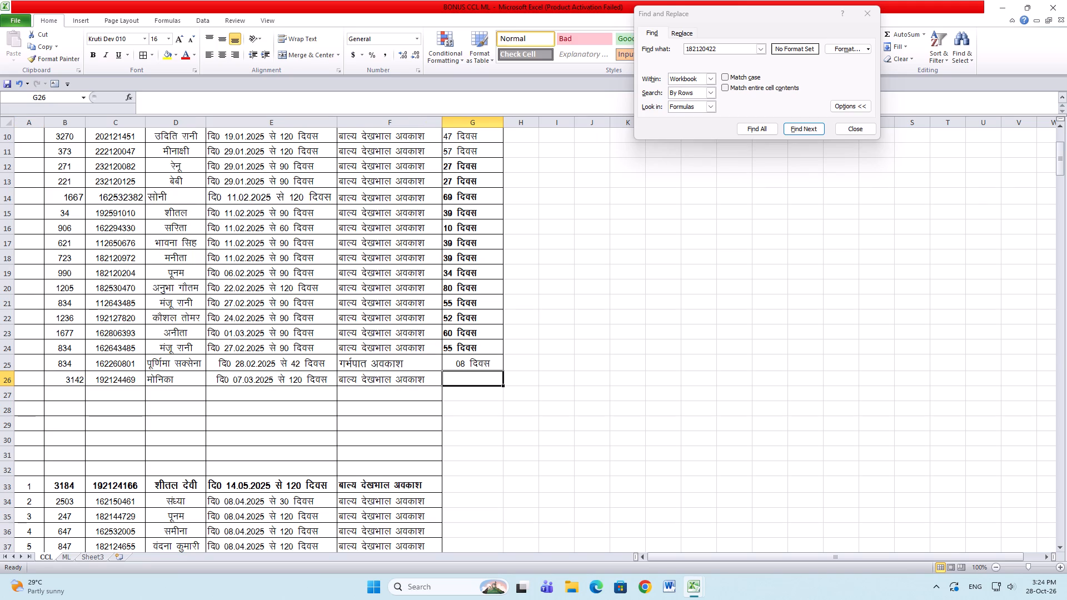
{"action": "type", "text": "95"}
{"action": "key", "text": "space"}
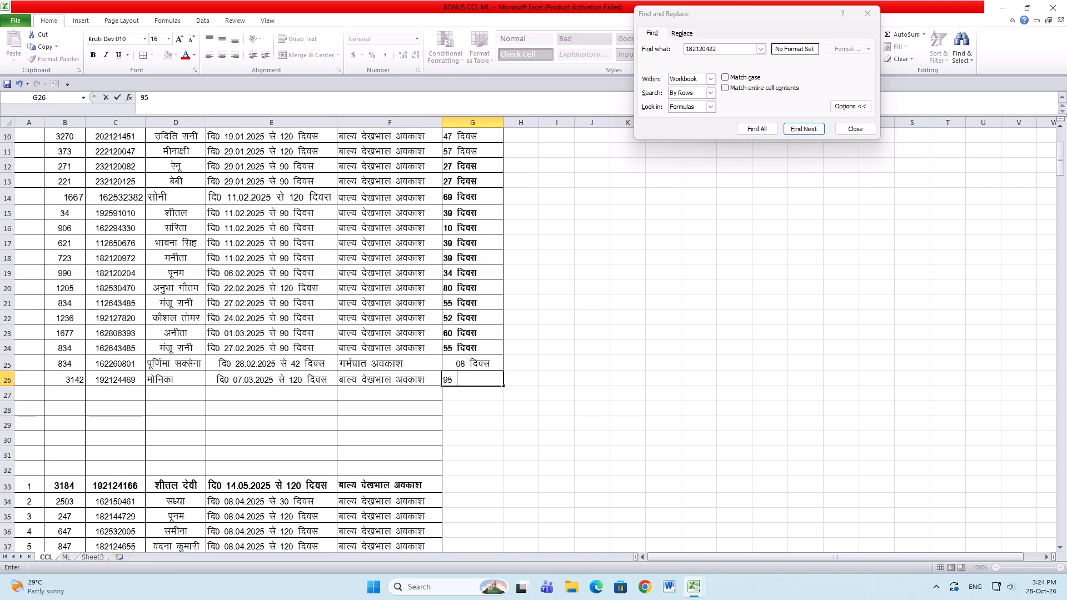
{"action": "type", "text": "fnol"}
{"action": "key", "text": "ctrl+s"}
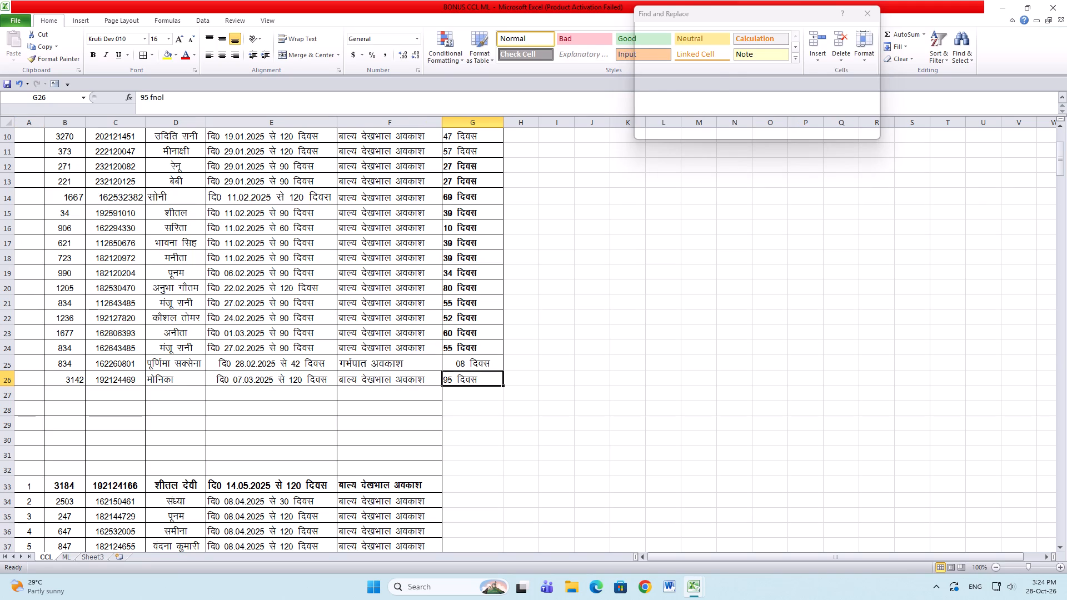
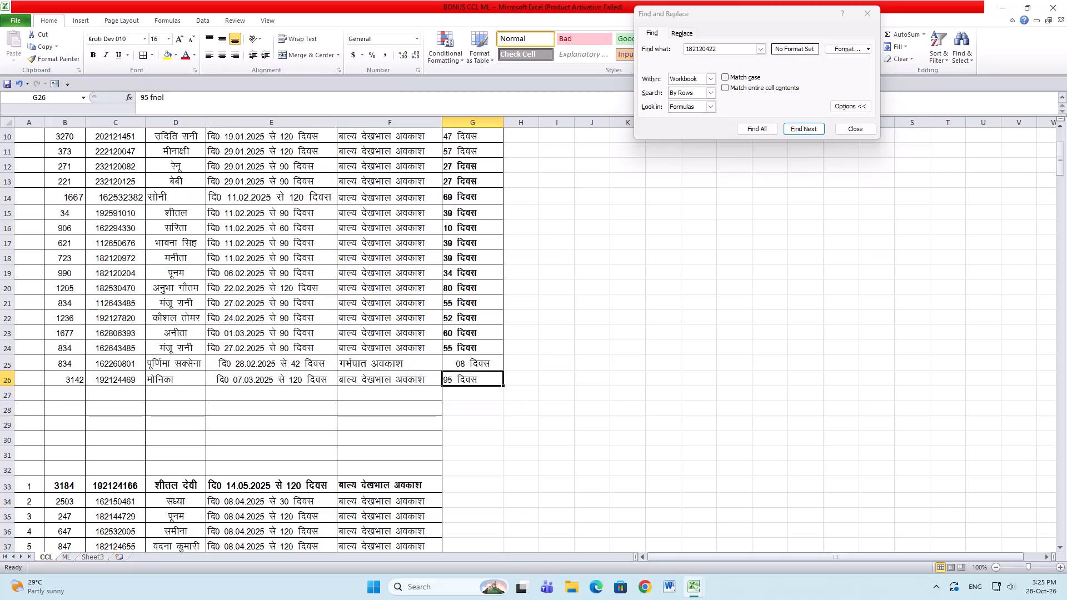
Insert two blank rows above row 27 of the CCL sheet.
{"action": "left_click", "coordinate": [10, 393]}
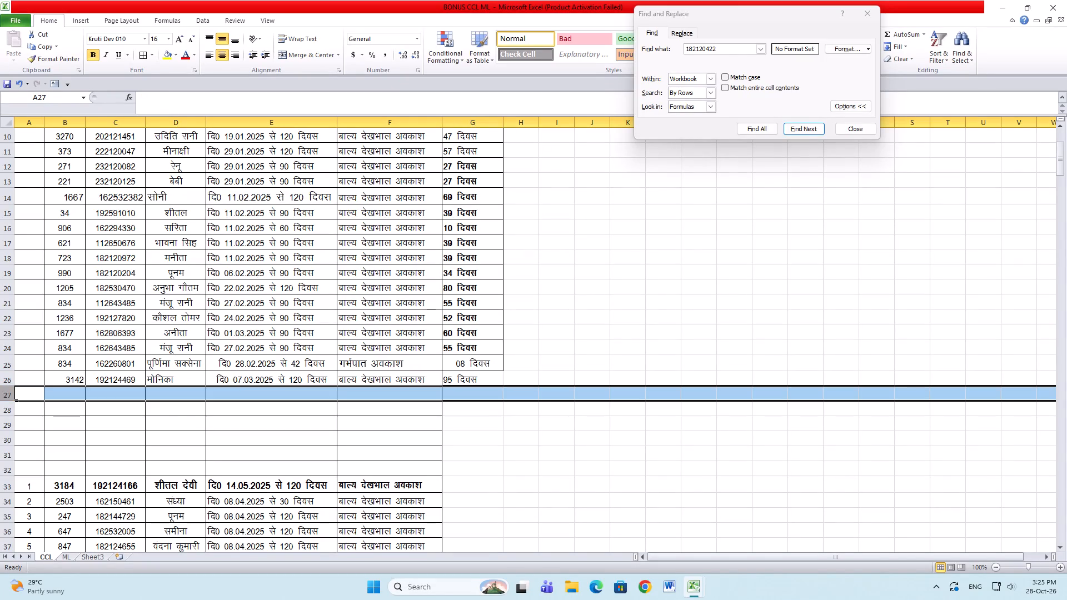
{"action": "key", "text": "ctrl+plus"}
{"action": "key", "text": "ctrl+plus"}
{"action": "left_click", "coordinate": [275, 410]}
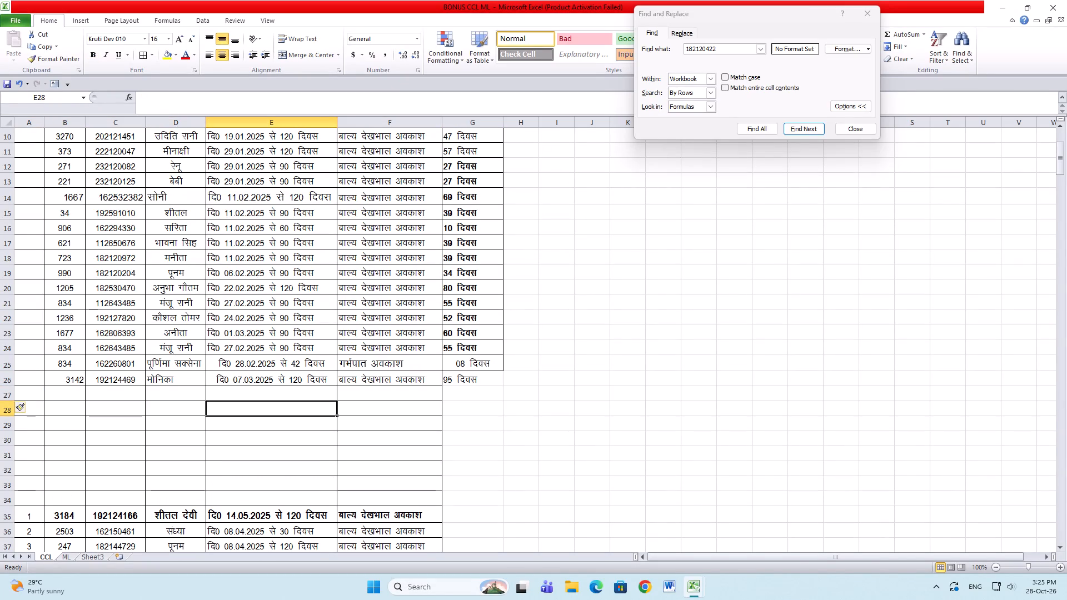
Copy the cell formatting of C21:D23 onto the blank cells B27:G34 of the CCL sheet and save the workbook.
{"action": "left_click_drag", "start_coordinate": [116, 299], "coordinate": [195, 334]}
{"action": "double_click", "coordinate": [3, 81]}
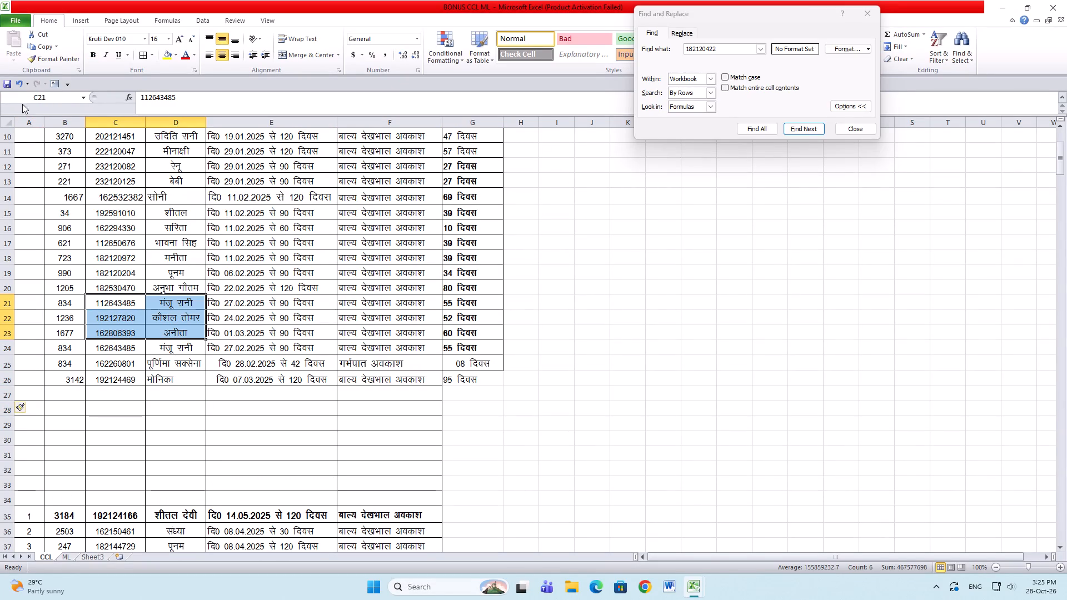
{"action": "left_click", "coordinate": [7, 84]}
{"action": "double_click", "coordinate": [51, 53]}
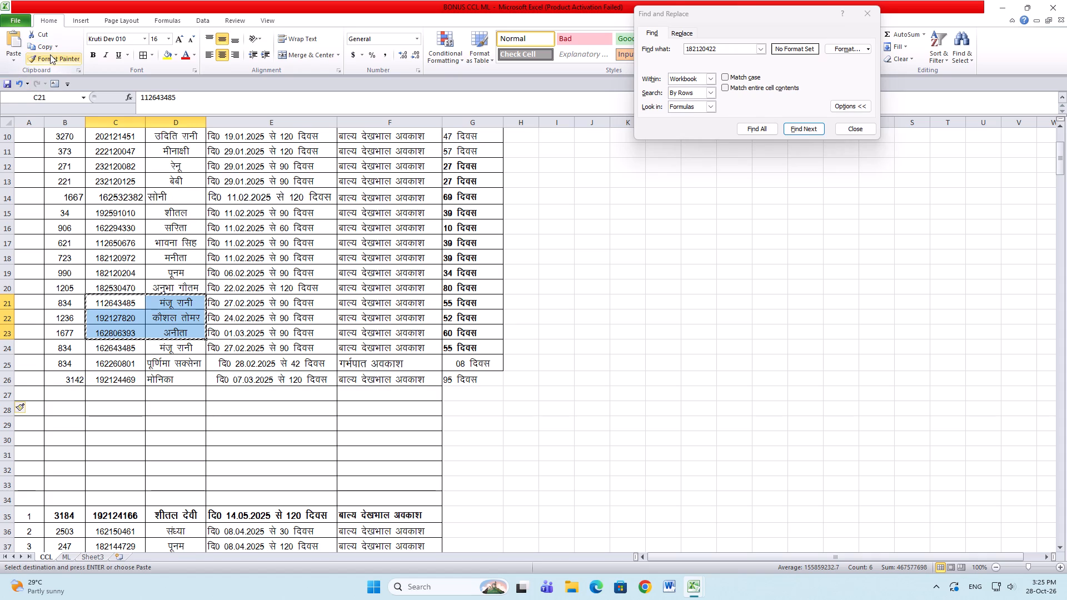
{"action": "double_click", "coordinate": [48, 56]}
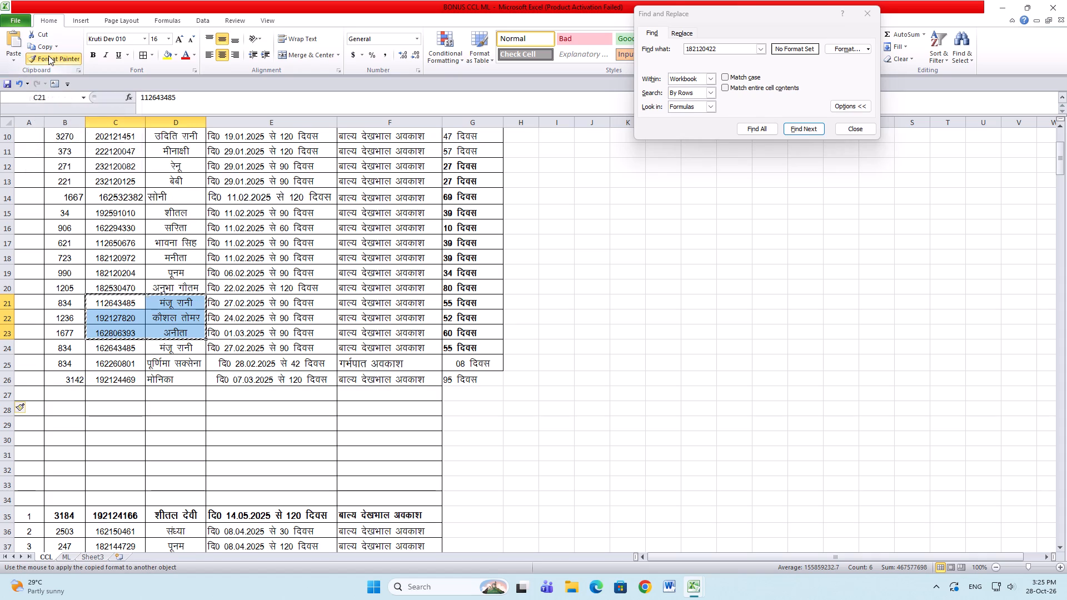
{"action": "left_click_drag", "start_coordinate": [63, 391], "coordinate": [427, 496]}
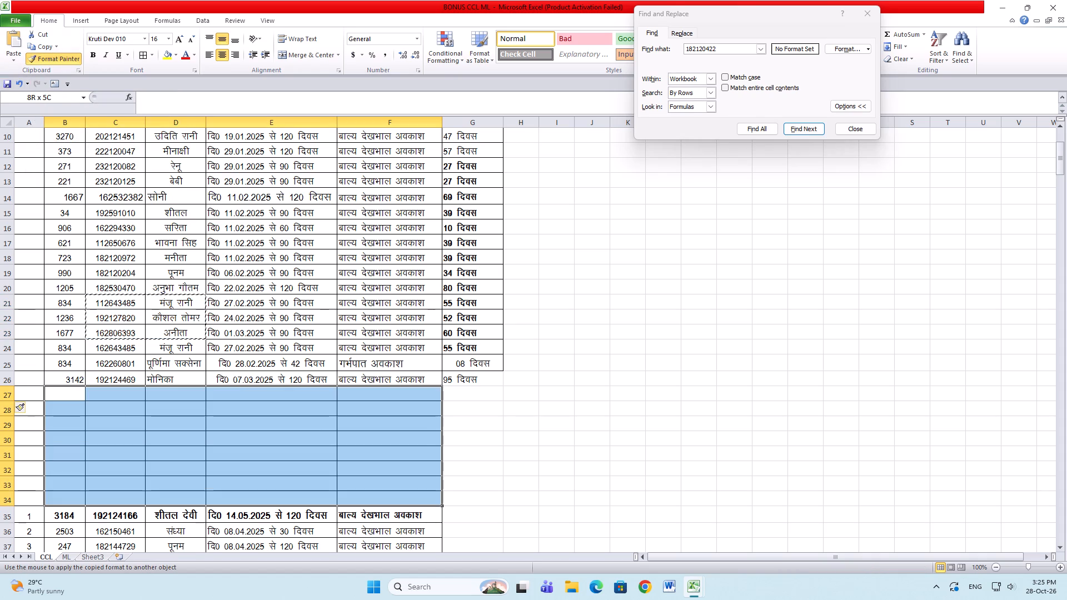
{"action": "left_click_drag", "start_coordinate": [427, 496], "coordinate": [447, 493]}
{"action": "left_click", "coordinate": [406, 469]}
{"action": "key", "text": "ctrl+s"}
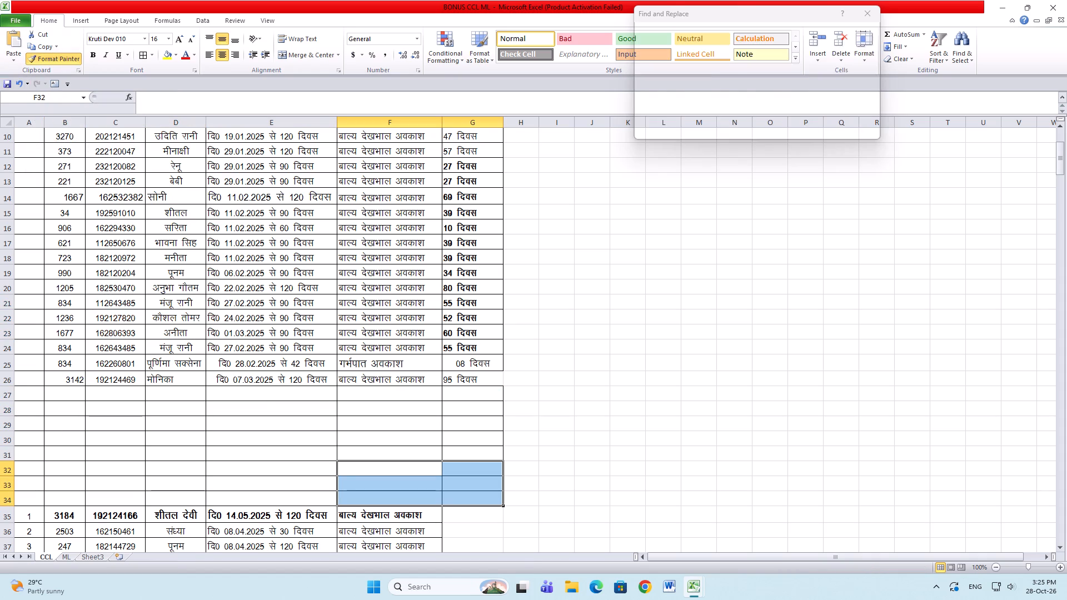
{"action": "left_click", "coordinate": [321, 451]}
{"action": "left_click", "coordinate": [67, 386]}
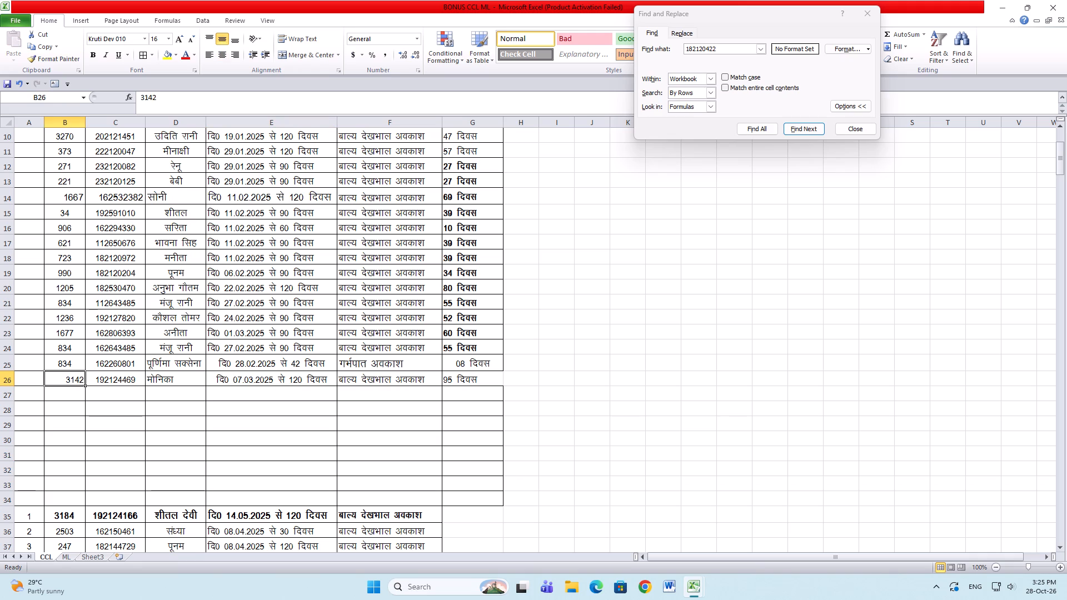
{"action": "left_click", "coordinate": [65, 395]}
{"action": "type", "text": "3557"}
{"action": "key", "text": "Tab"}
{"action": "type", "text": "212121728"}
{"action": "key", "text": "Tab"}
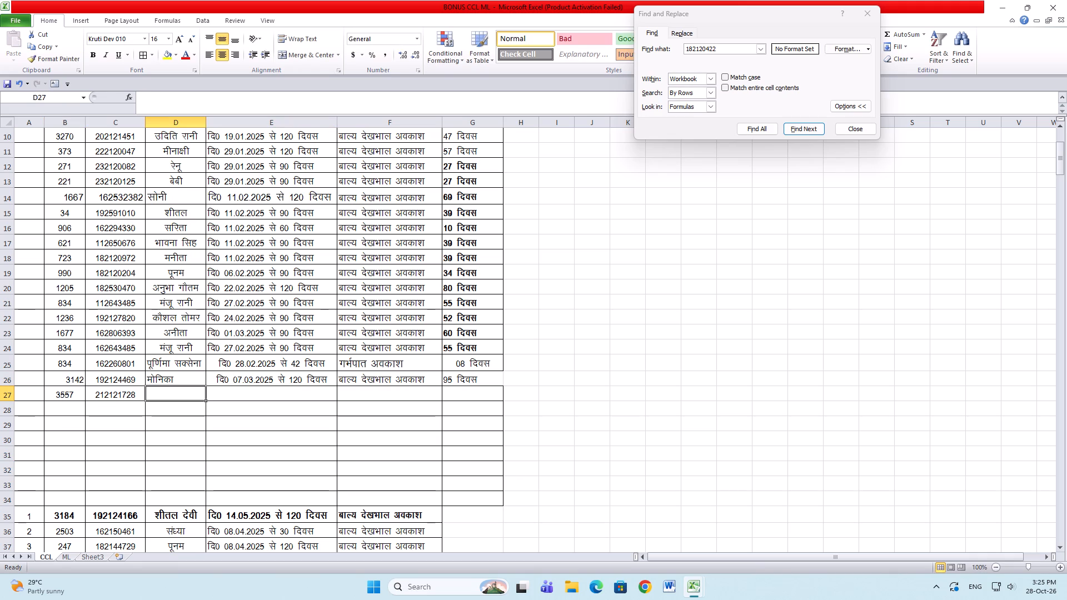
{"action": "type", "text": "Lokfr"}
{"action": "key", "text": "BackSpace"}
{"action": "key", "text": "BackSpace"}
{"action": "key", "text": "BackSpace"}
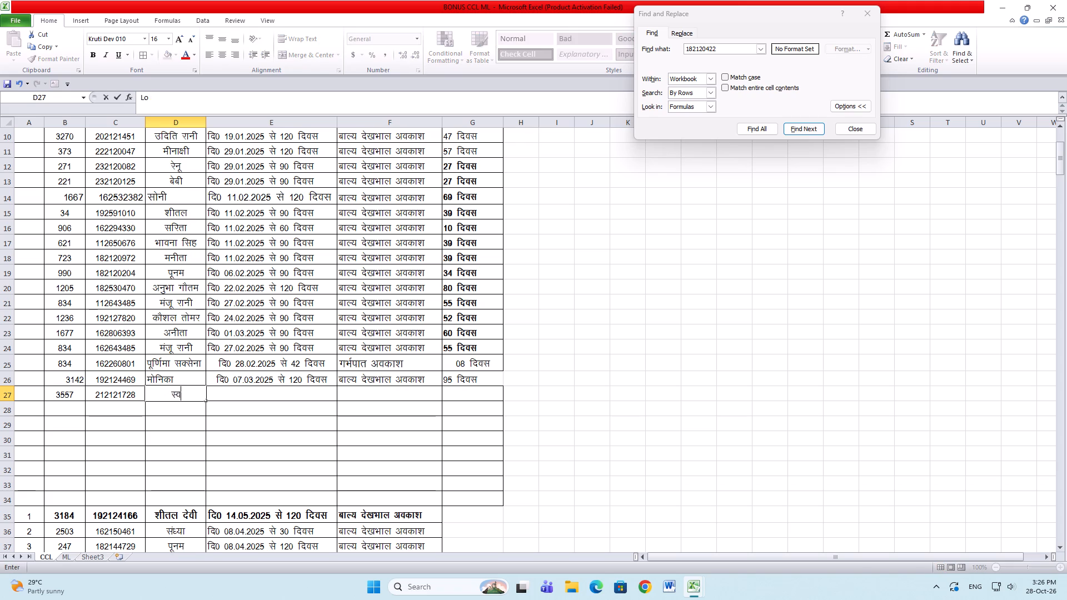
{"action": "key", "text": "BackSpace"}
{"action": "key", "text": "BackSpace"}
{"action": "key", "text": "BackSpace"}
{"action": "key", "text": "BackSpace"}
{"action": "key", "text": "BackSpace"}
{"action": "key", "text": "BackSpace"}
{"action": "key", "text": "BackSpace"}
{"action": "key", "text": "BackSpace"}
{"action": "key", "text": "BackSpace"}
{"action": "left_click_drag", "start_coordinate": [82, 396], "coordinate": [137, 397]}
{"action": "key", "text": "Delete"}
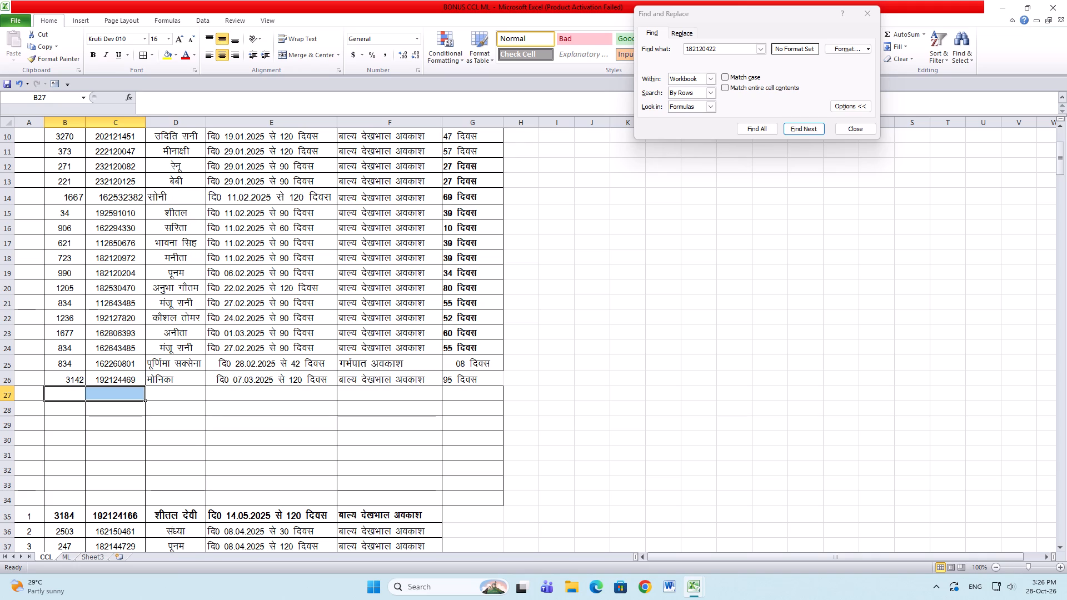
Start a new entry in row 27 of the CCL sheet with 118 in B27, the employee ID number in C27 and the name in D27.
{"action": "left_click", "coordinate": [70, 393]}
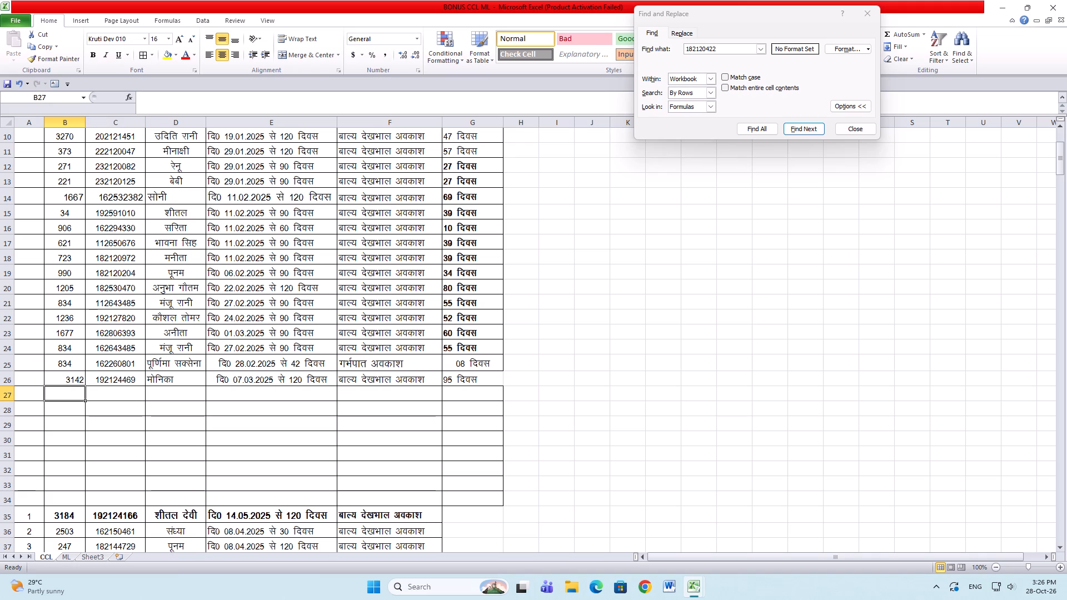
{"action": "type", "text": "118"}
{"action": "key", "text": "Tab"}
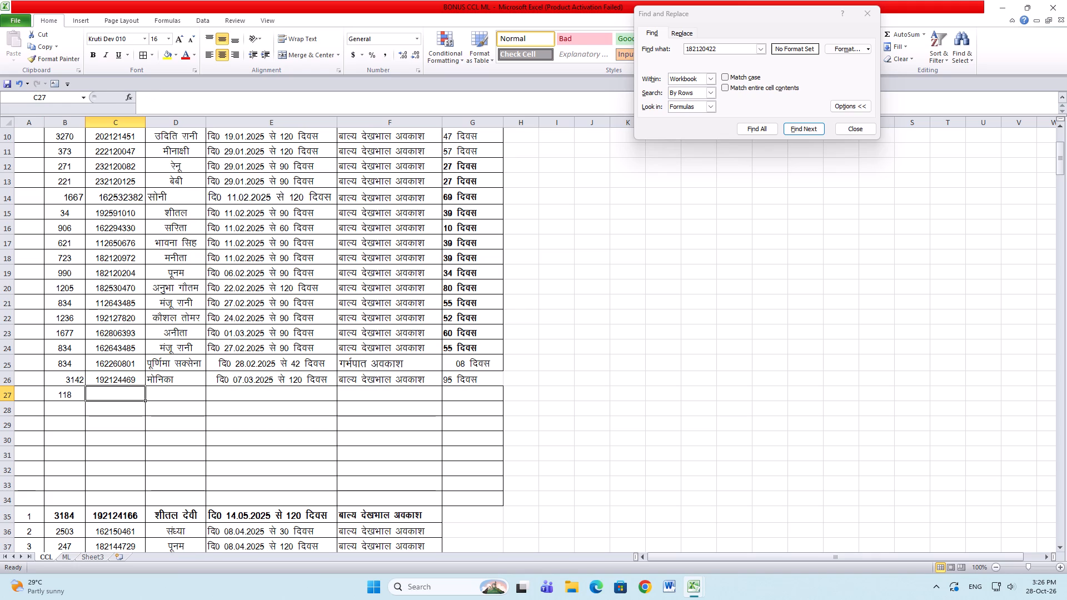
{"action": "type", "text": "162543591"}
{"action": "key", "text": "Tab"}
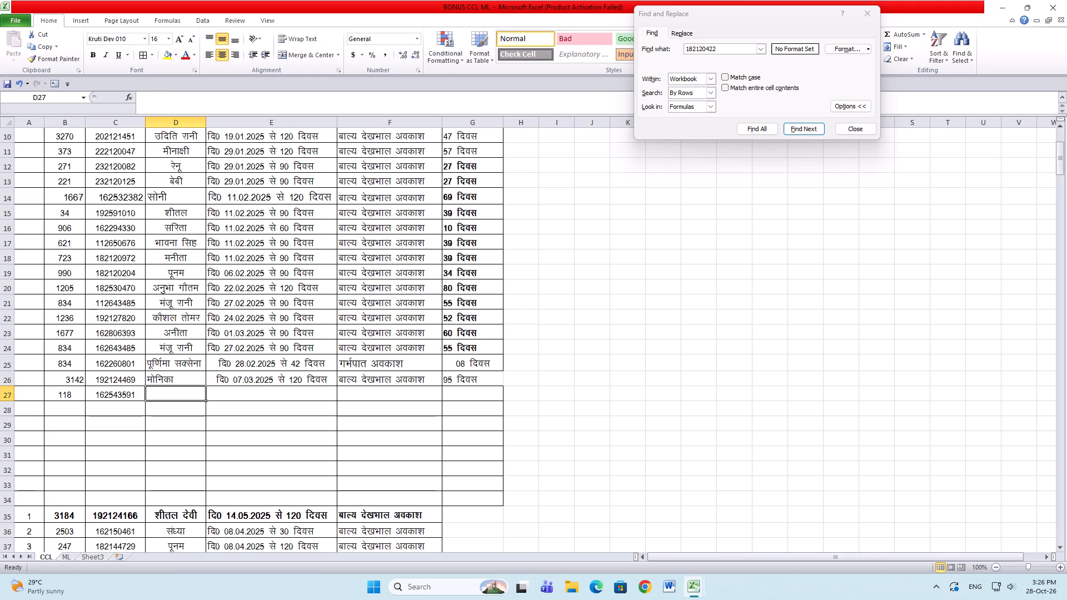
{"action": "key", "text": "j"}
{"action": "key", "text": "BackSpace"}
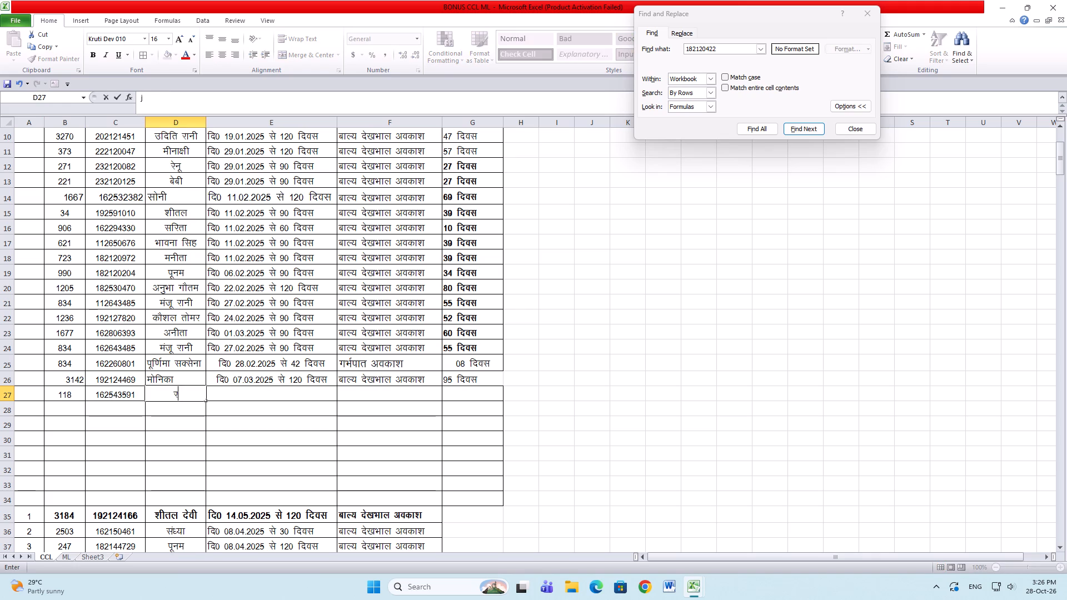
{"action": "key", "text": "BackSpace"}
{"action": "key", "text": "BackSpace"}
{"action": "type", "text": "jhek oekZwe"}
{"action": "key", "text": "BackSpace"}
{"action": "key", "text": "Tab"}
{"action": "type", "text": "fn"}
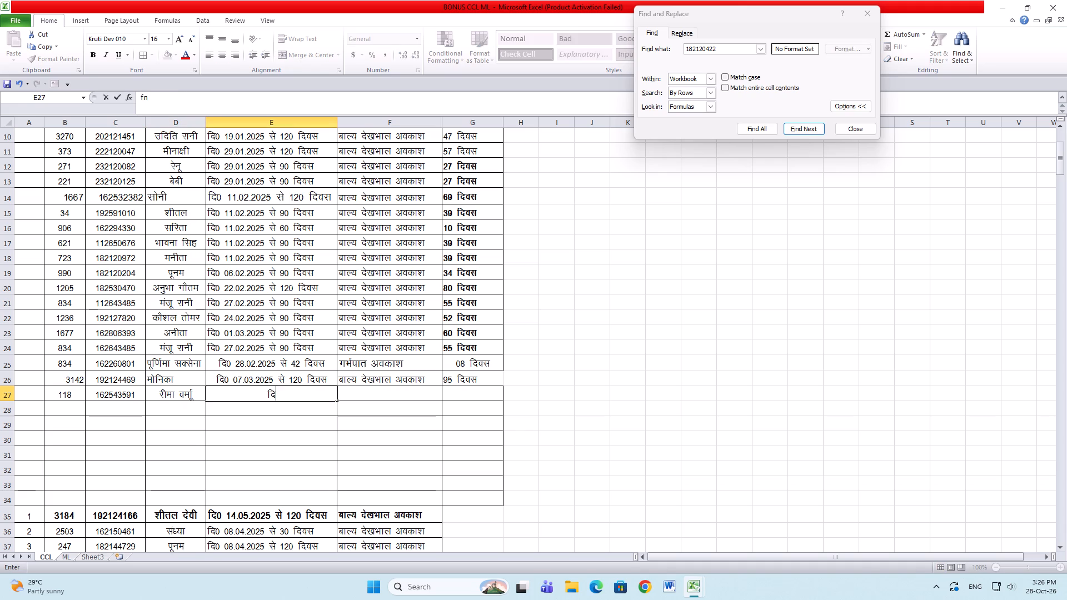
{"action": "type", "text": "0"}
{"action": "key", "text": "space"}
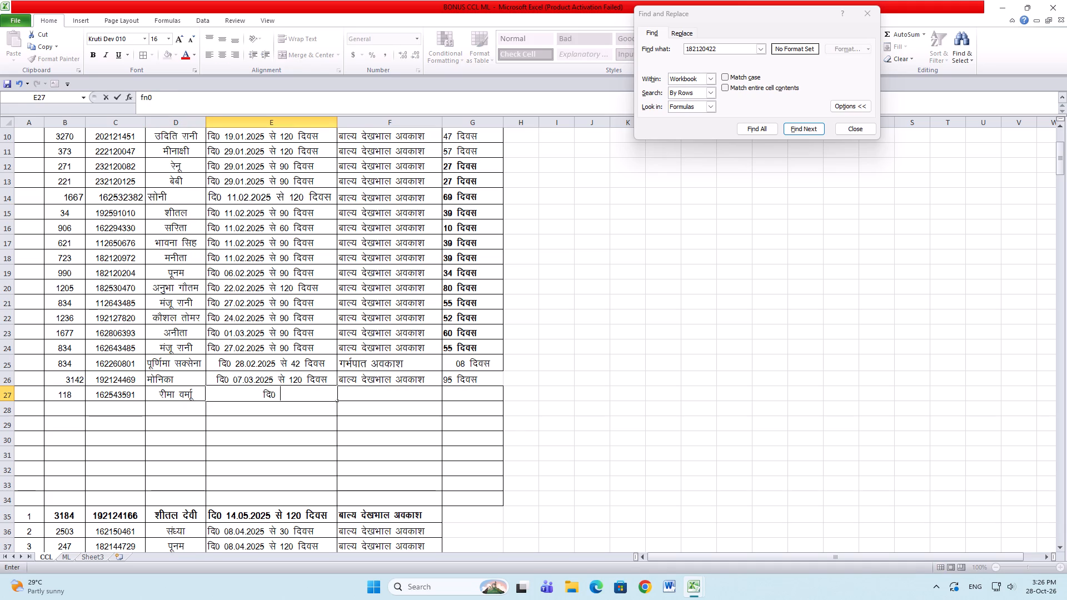
Correct the surname's spelling in D27 by removing its stray last character.
{"action": "left_click", "coordinate": [197, 398]}
{"action": "left_click", "coordinate": [196, 394]}
{"action": "double_click", "coordinate": [201, 397]}
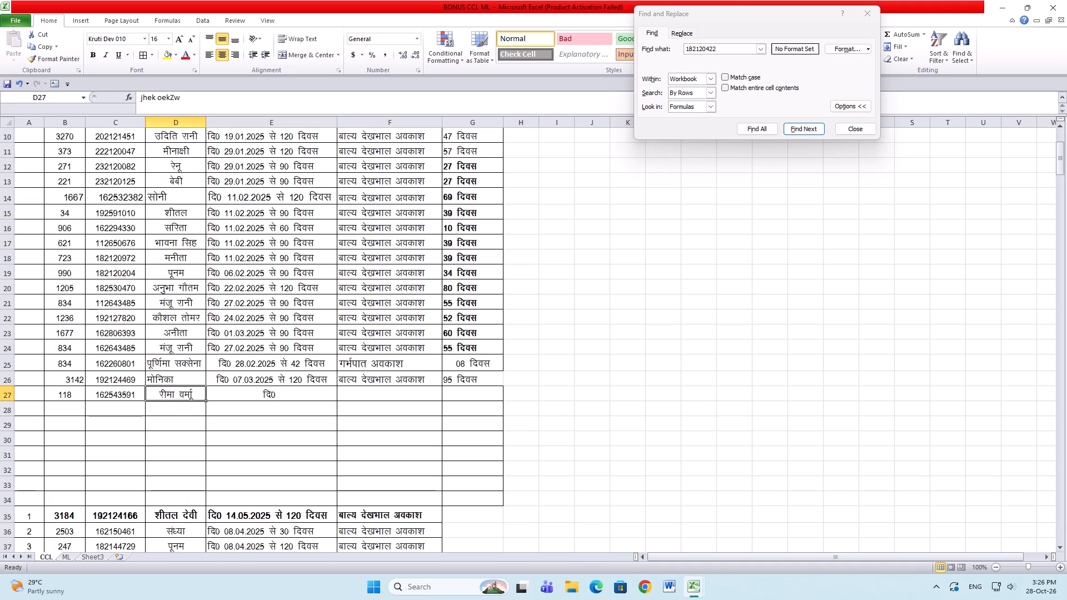
{"action": "key", "text": "BackSpace"}
{"action": "key", "text": "Tab"}
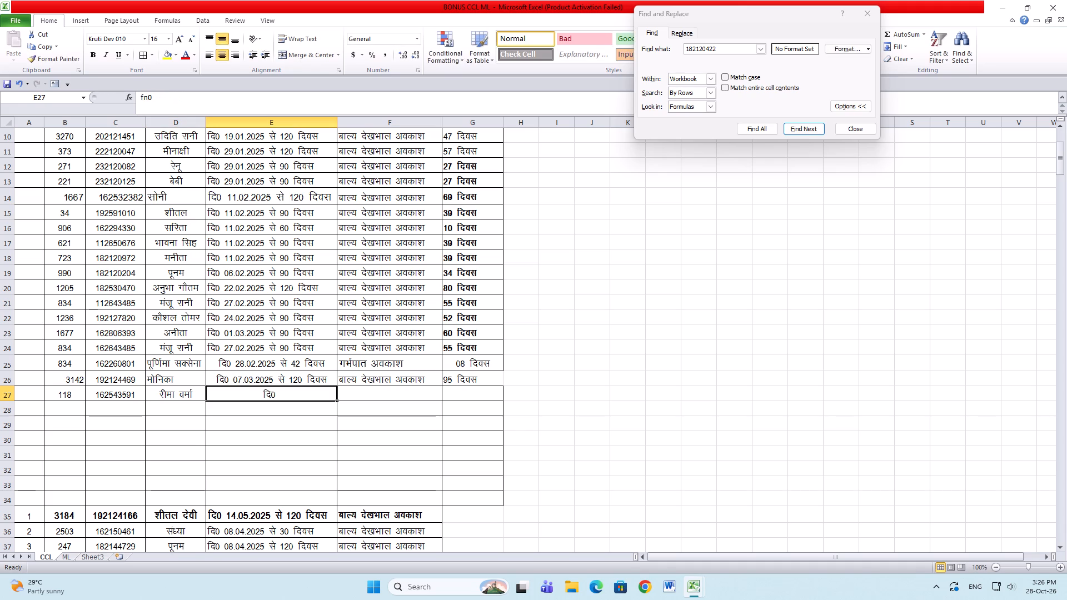
Enter the leave period in E27 of the CCL sheet, beginning with दि0.
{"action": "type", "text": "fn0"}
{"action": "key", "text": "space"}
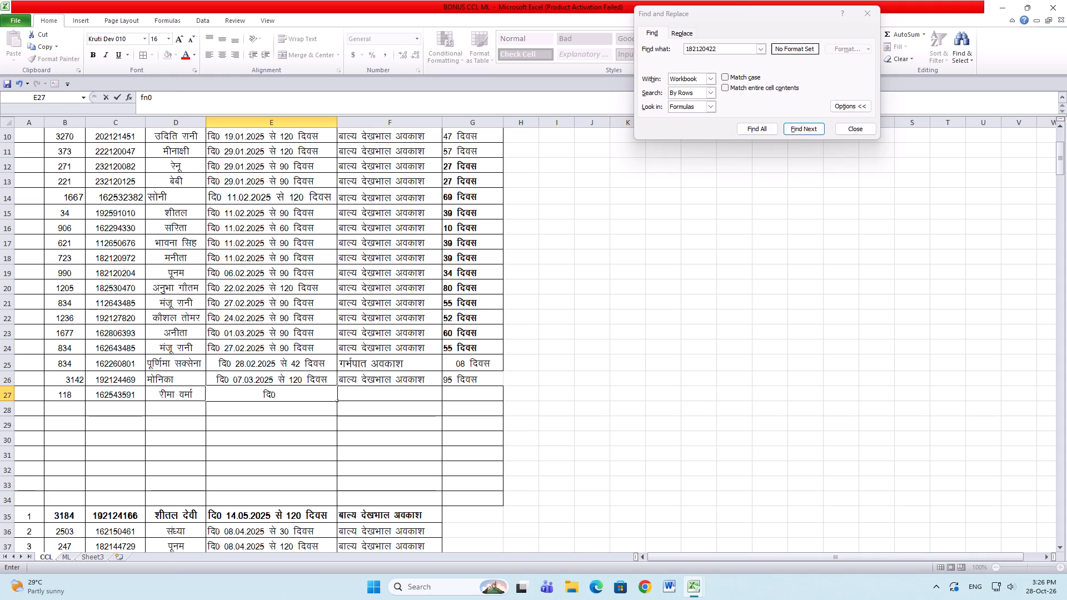
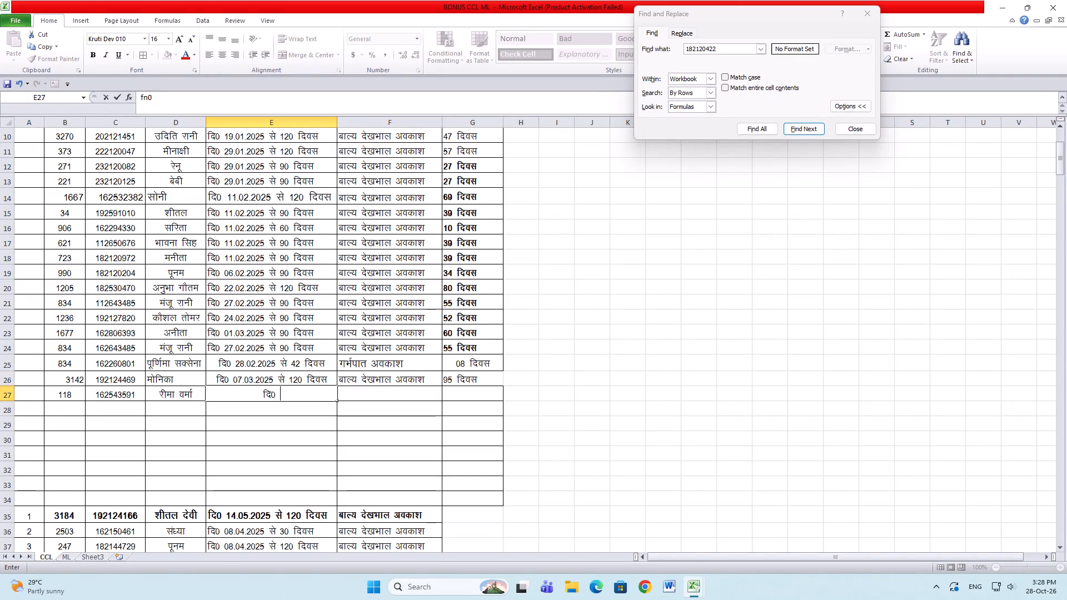
Continue the leave period in E27 of the CCL sheet with the start date 10.03.2025 after दि0.
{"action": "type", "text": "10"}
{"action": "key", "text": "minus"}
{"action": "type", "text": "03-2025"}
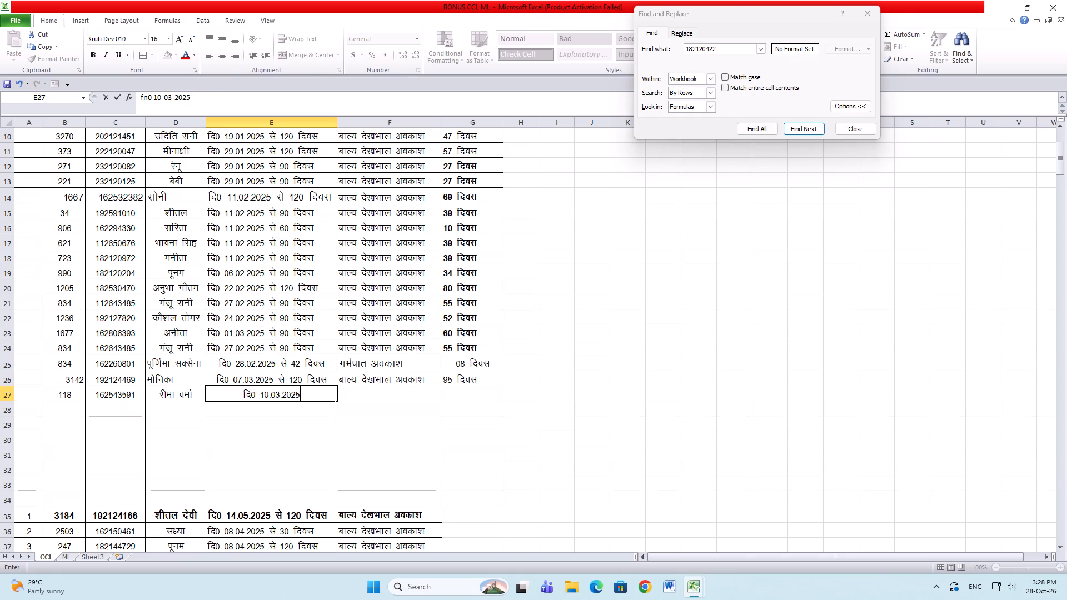
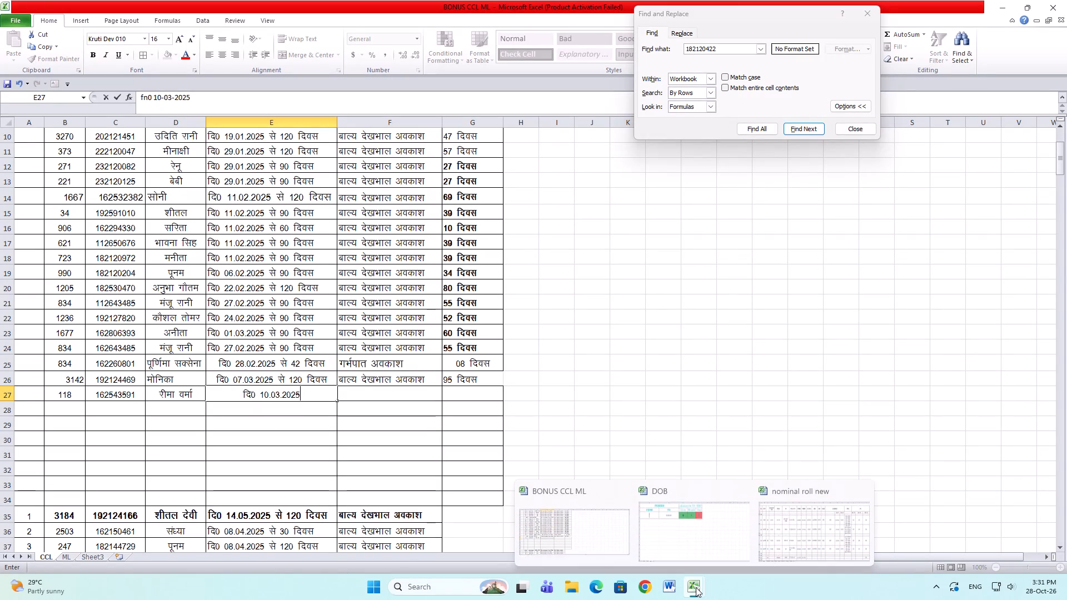
Switch to the nominal roll new workbook and search for serial number 3654, starting from column C of Sheet1.
{"action": "left_click", "coordinate": [805, 538]}
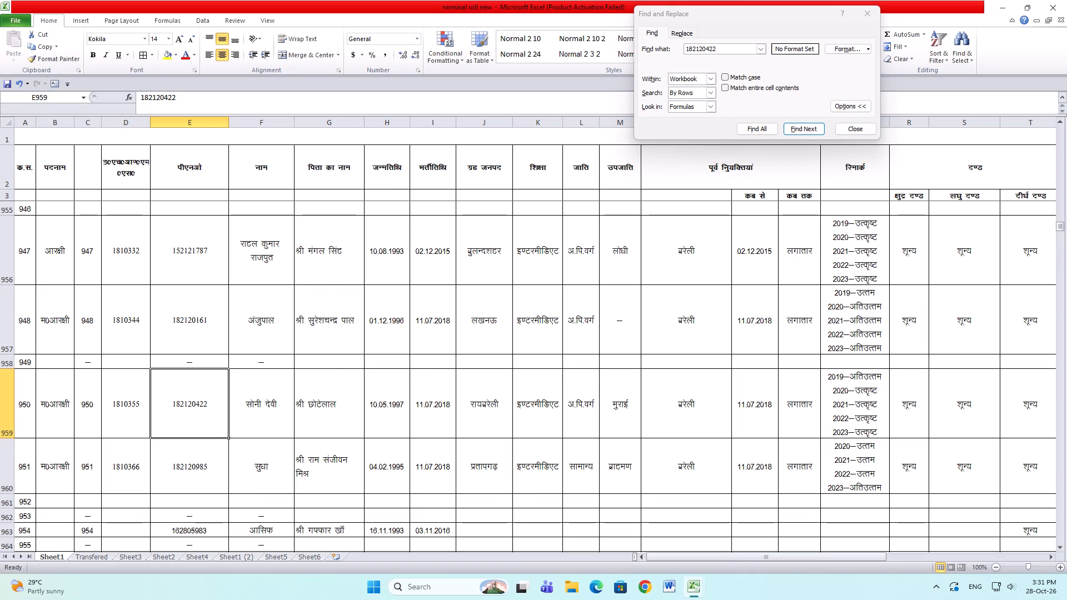
{"action": "left_click", "coordinate": [87, 123]}
{"action": "key", "text": "ctrl+f"}
{"action": "type", "text": "3654"}
{"action": "key", "text": "Return"}
{"action": "key", "text": "Return"}
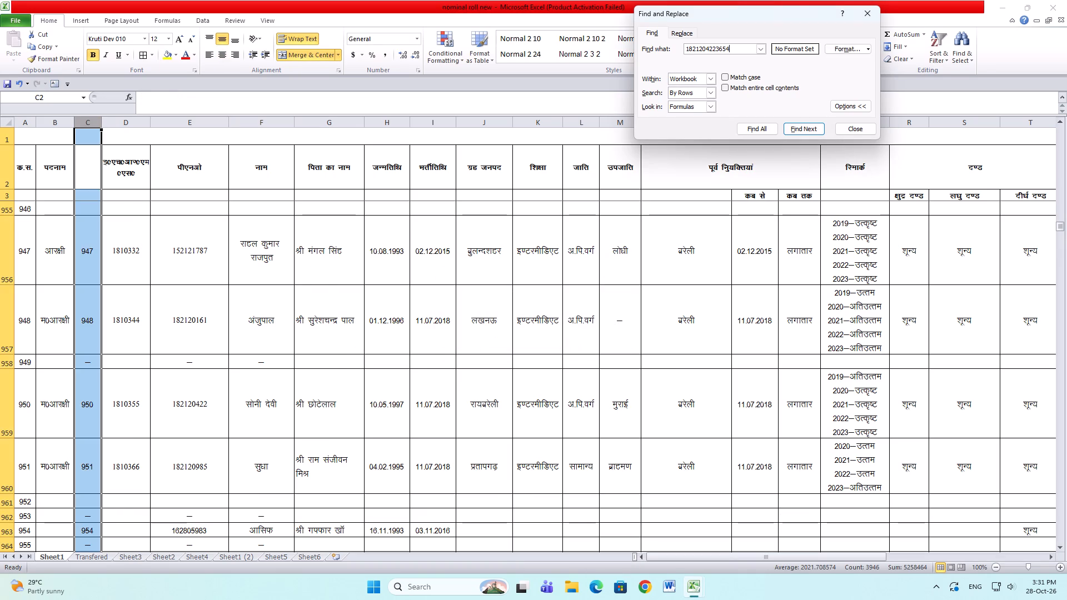
{"action": "key", "text": "BackSpace"}
{"action": "key", "text": "BackSpace"}
{"action": "key", "text": "BackSpace"}
{"action": "key", "text": "BackSpace"}
{"action": "key", "text": "BackSpace"}
{"action": "key", "text": "BackSpace"}
{"action": "key", "text": "BackSpace"}
{"action": "key", "text": "BackSpace"}
{"action": "key", "text": "BackSpace"}
{"action": "key", "text": "BackSpace"}
{"action": "key", "text": "BackSpace"}
{"action": "key", "text": "BackSpace"}
{"action": "key", "text": "BackSpace"}
{"action": "key", "text": "BackSpace"}
{"action": "key", "text": "BackSpace"}
{"action": "key", "text": "BackSpace"}
{"action": "key", "text": "BackSpace"}
{"action": "type", "text": "3654"}
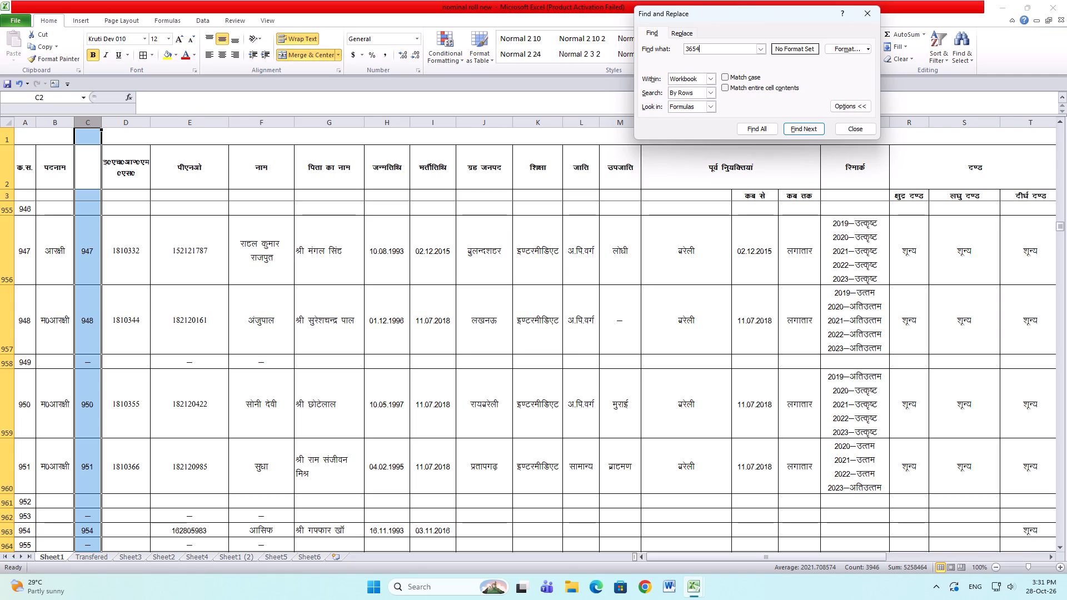
{"action": "key", "text": "Return"}
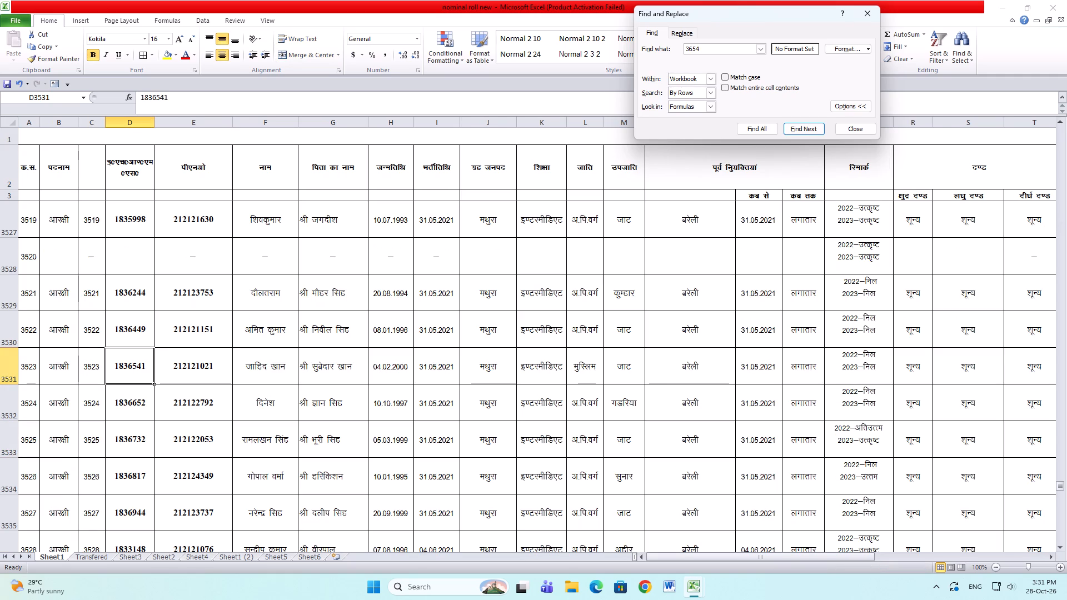
Search column C for 3654 with the search scope limited to the sheet, and select the matching row.
{"action": "left_click", "coordinate": [88, 122]}
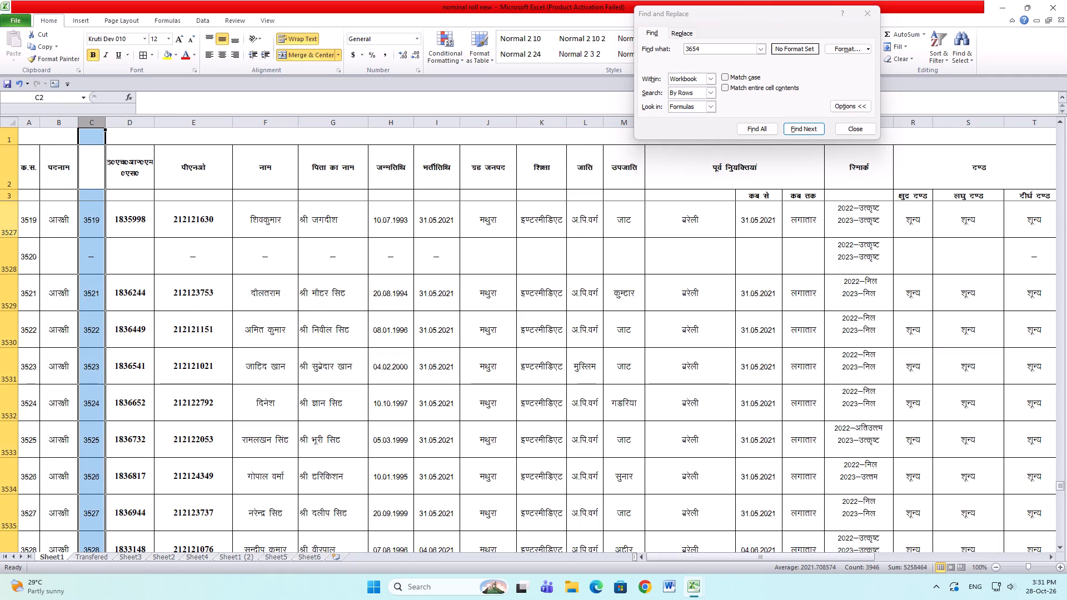
{"action": "left_click", "coordinate": [689, 74]}
{"action": "left_click", "coordinate": [691, 87]}
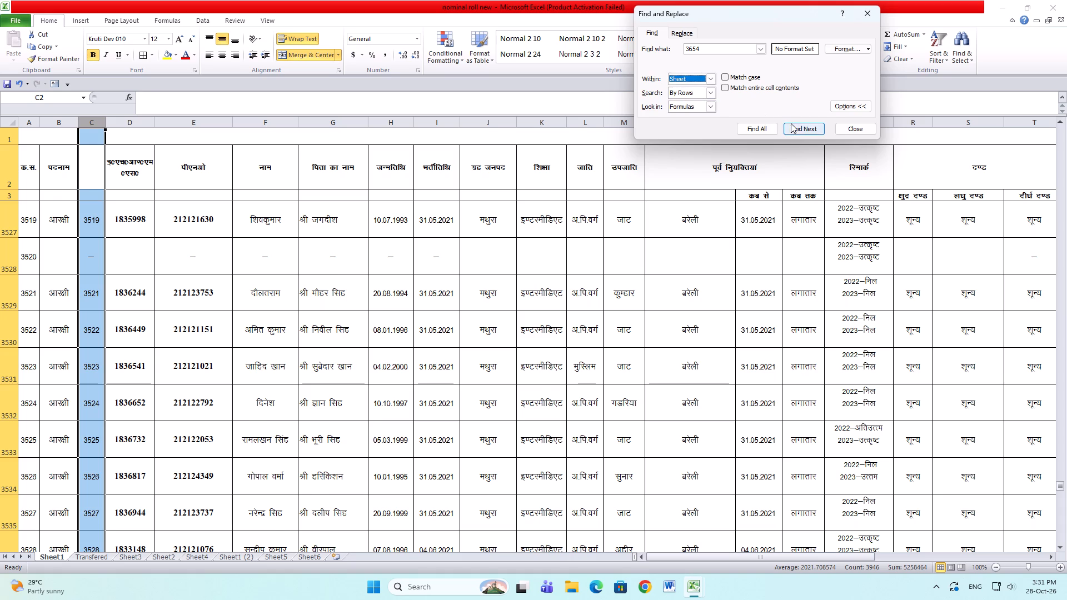
{"action": "left_click", "coordinate": [801, 130]}
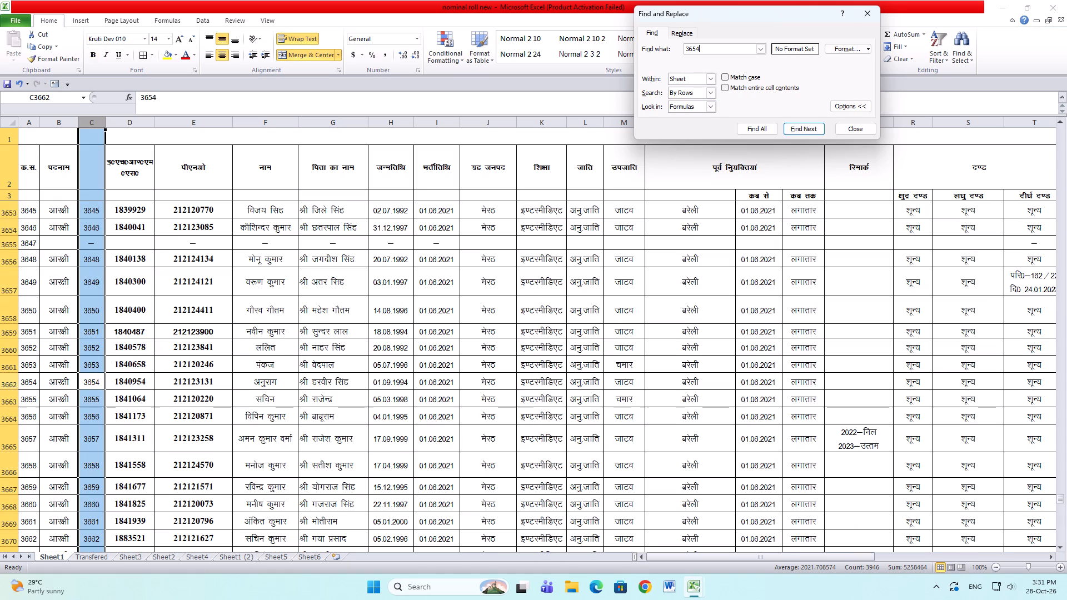
{"action": "left_click", "coordinate": [2, 382]}
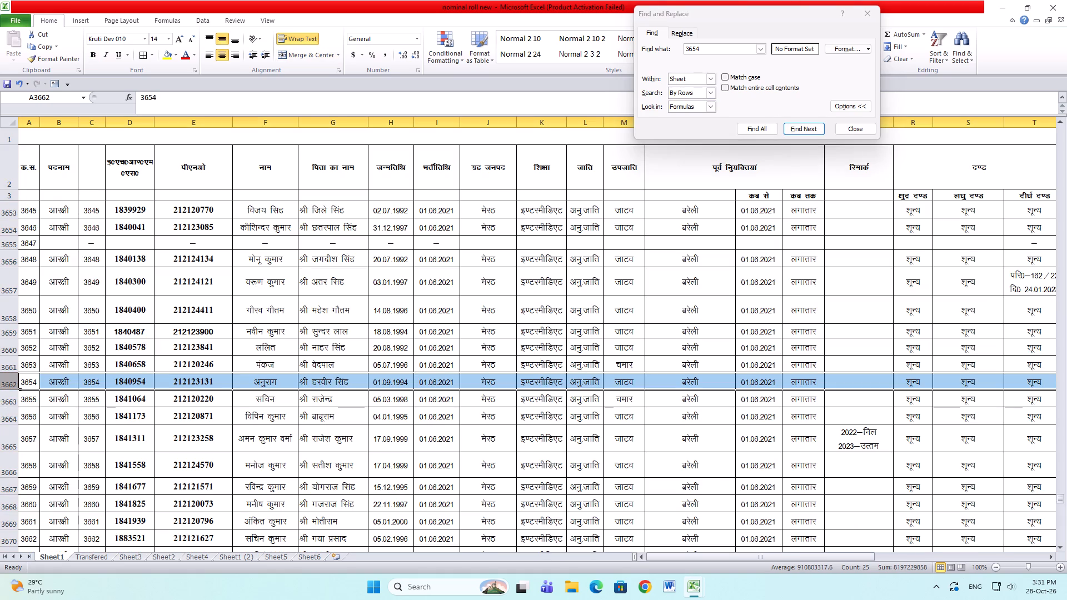
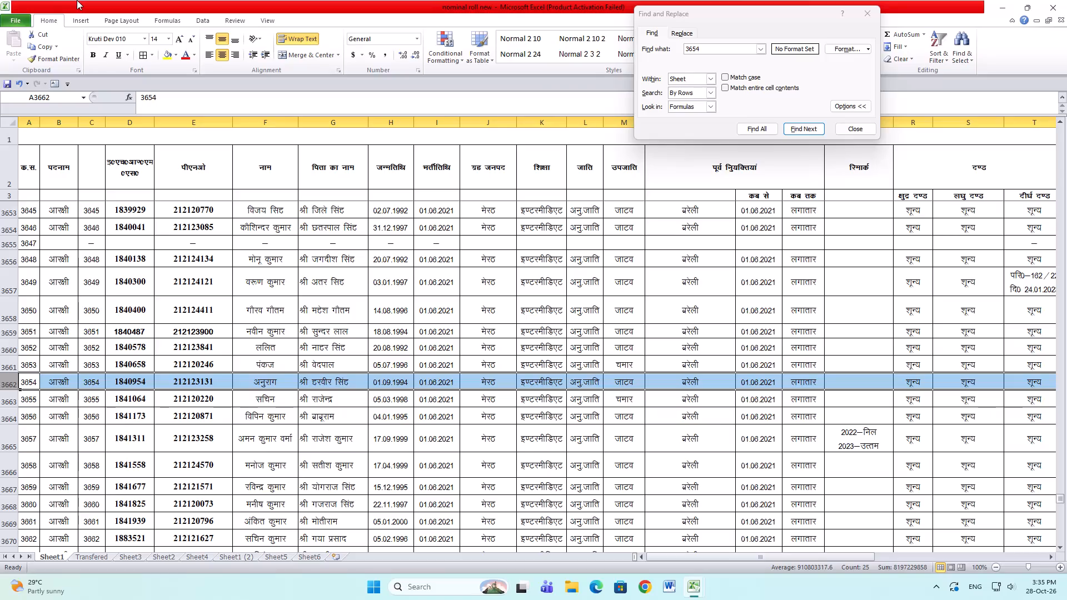
Switch to BONUS CCL ML and complete the leave period in E27 as दि0 10.03.2025 से 90 दिवस.
{"action": "key", "text": "alt+Tab"}
{"action": "key", "text": "alt+Tab"}
{"action": "key", "text": "alt+Tab"}
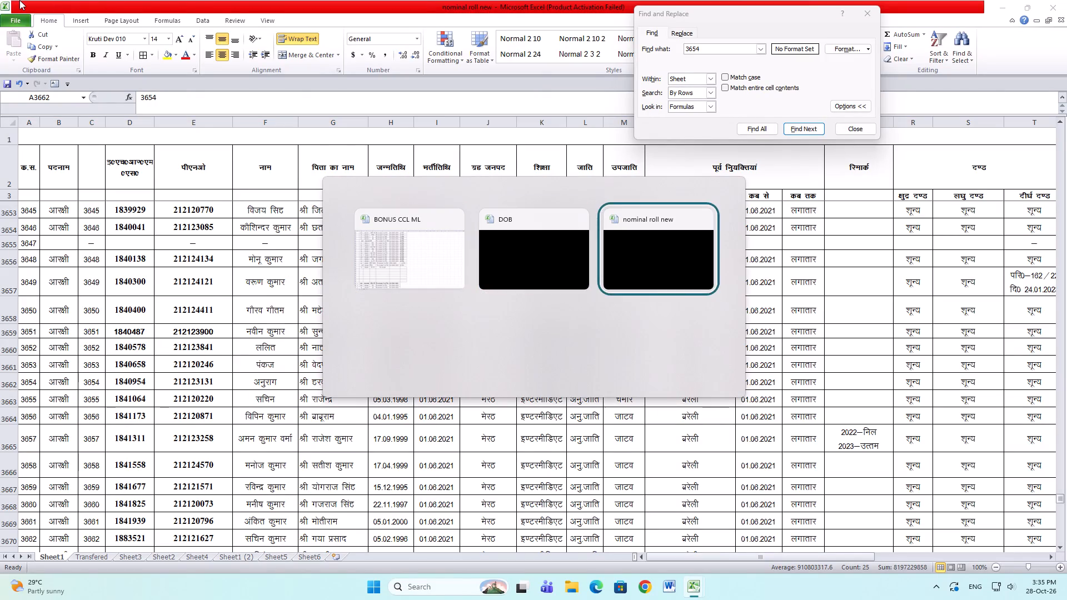
{"action": "key", "text": "alt+Tab"}
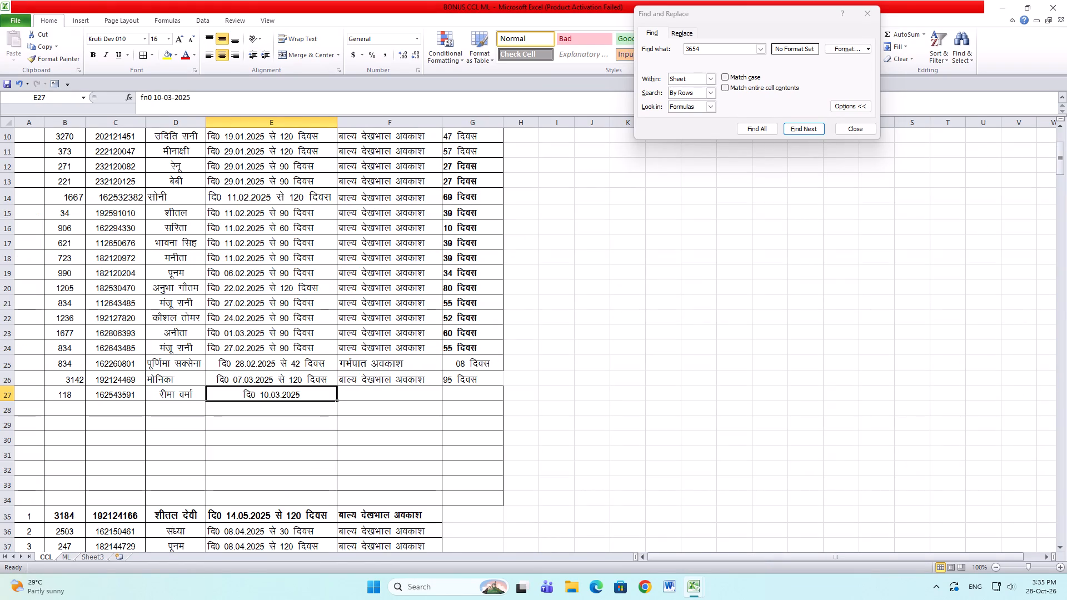
{"action": "double_click", "coordinate": [311, 393]}
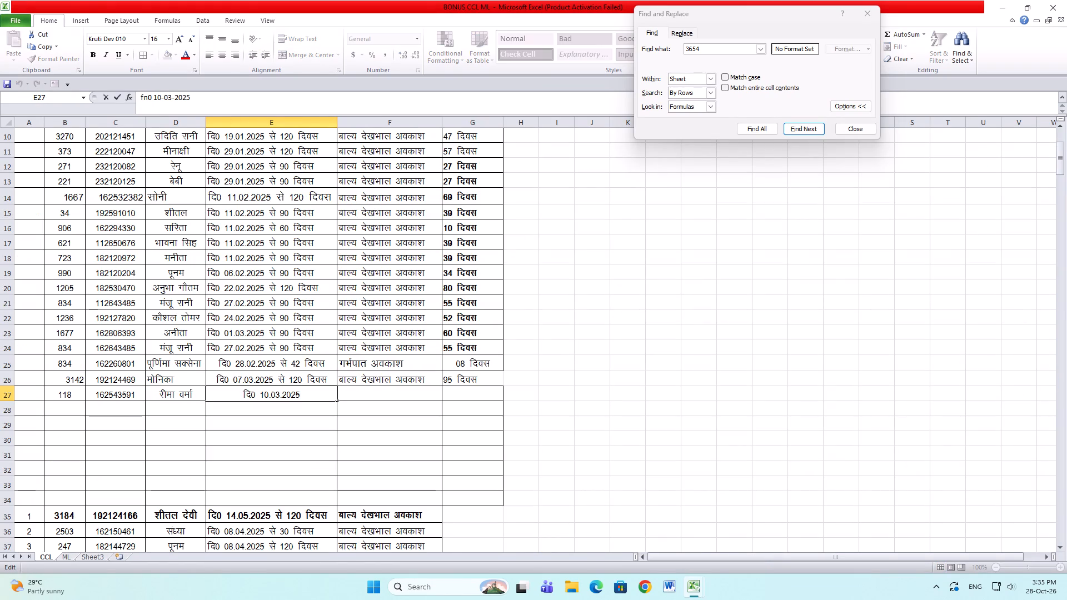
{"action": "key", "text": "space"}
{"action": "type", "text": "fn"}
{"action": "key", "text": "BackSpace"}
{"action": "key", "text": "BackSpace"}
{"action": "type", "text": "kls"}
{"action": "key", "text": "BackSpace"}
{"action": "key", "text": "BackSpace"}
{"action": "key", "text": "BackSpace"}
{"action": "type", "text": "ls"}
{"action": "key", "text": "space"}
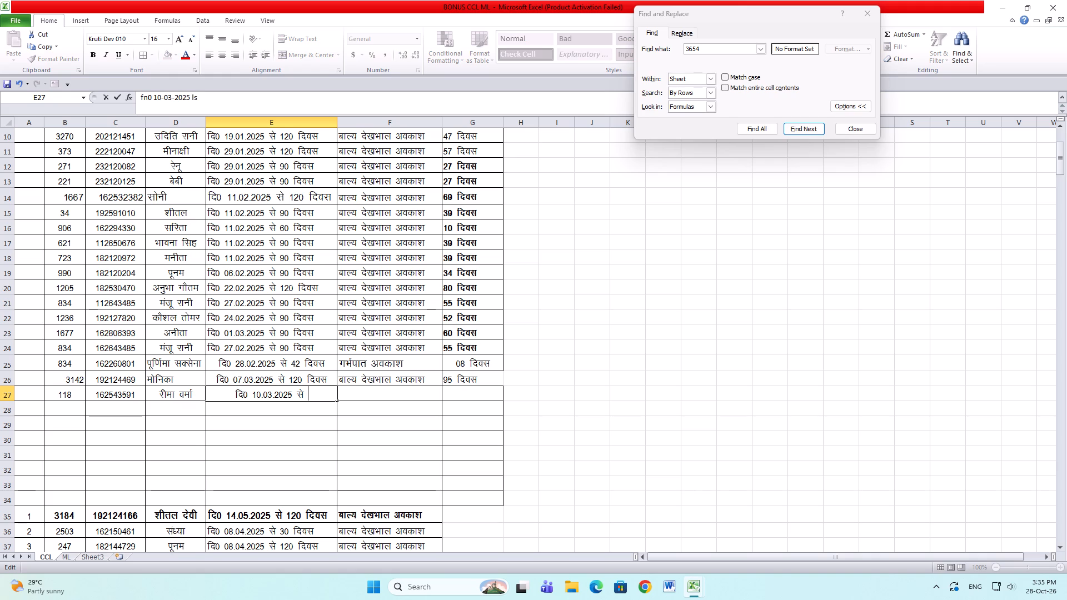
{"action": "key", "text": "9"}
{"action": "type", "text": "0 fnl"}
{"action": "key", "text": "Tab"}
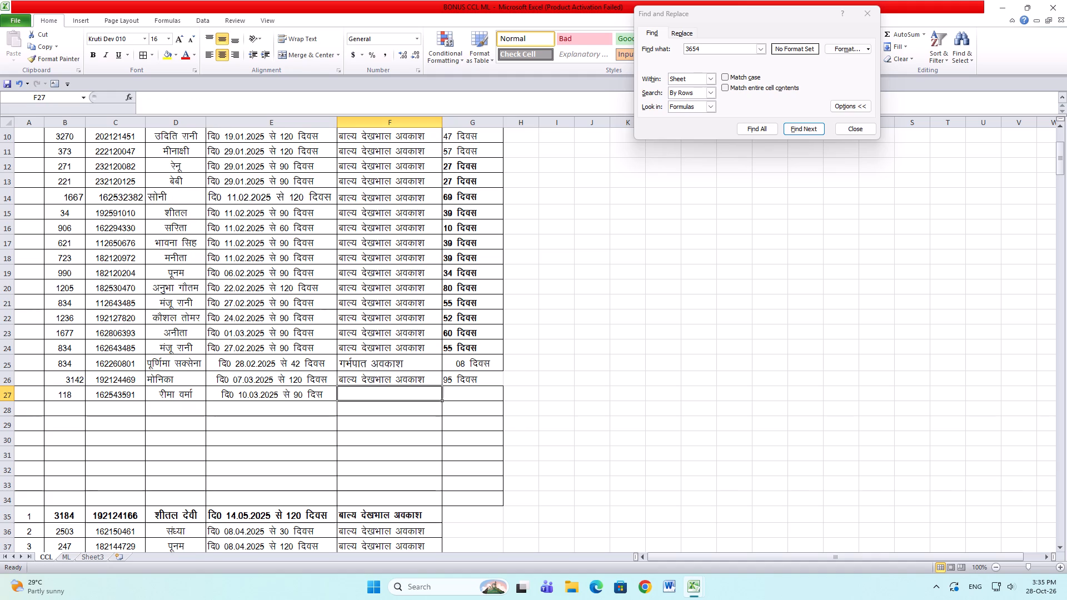
{"action": "double_click", "coordinate": [317, 393]}
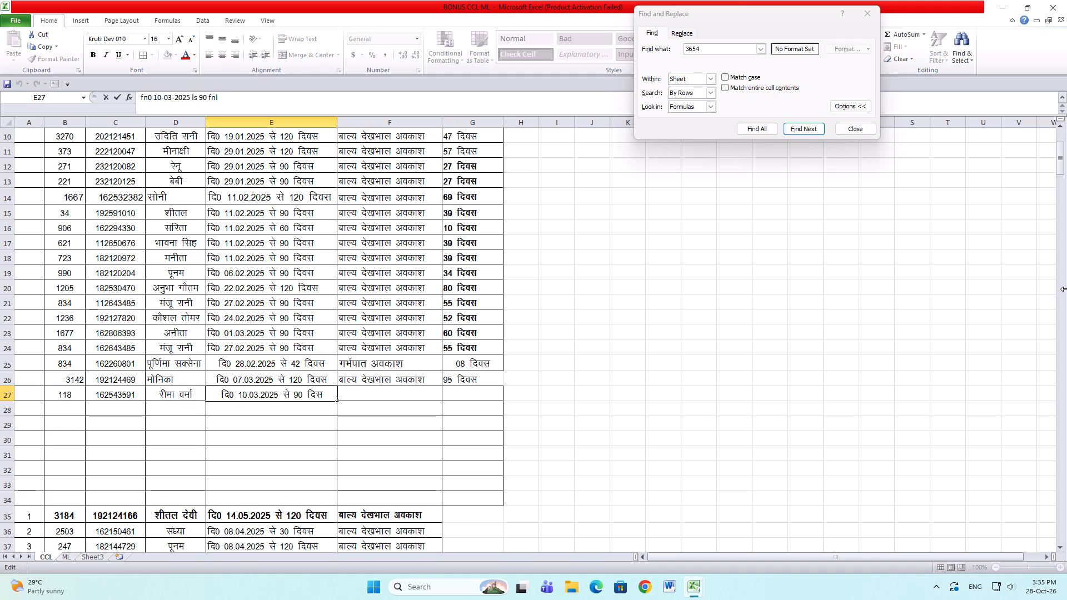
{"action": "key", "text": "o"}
{"action": "key", "text": "Tab"}
Switch to the DOB workbook and set the From date in A3 to 10-03-2025 for the day calculation.
{"action": "key", "text": "alt+Tab"}
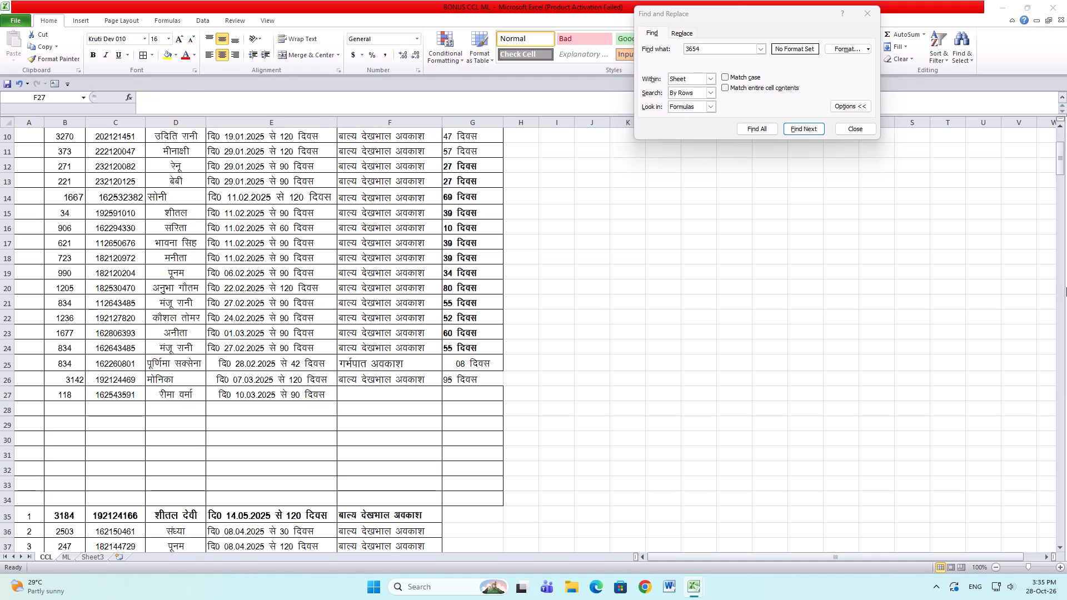
{"action": "key", "text": "alt+Tab"}
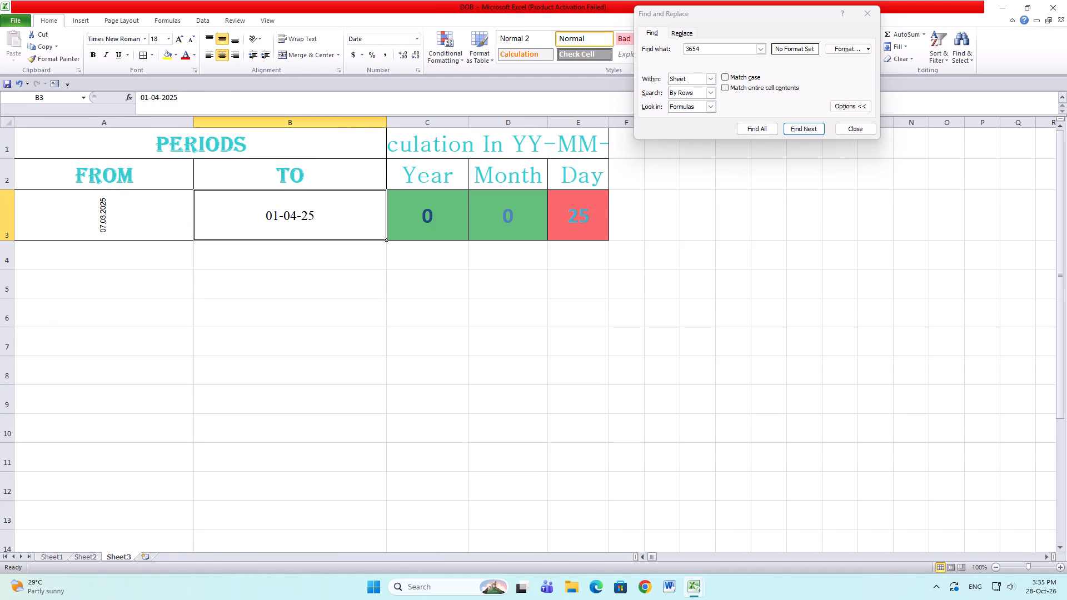
{"action": "left_click", "coordinate": [106, 229]}
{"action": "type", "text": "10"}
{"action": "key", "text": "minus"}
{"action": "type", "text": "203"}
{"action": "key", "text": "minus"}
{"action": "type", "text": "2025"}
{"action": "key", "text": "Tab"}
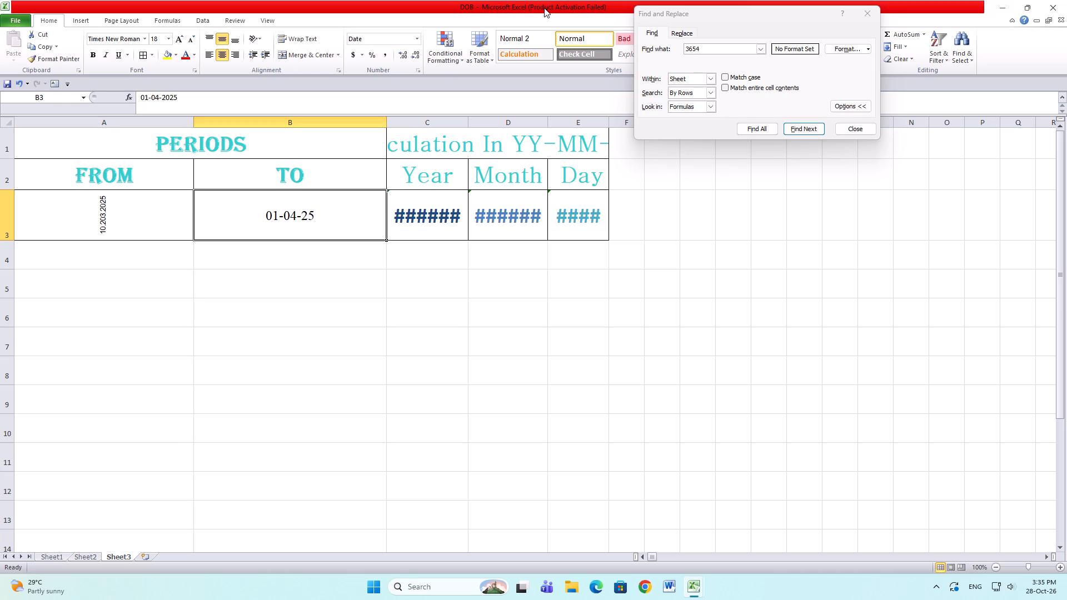
{"action": "left_click", "coordinate": [154, 212]}
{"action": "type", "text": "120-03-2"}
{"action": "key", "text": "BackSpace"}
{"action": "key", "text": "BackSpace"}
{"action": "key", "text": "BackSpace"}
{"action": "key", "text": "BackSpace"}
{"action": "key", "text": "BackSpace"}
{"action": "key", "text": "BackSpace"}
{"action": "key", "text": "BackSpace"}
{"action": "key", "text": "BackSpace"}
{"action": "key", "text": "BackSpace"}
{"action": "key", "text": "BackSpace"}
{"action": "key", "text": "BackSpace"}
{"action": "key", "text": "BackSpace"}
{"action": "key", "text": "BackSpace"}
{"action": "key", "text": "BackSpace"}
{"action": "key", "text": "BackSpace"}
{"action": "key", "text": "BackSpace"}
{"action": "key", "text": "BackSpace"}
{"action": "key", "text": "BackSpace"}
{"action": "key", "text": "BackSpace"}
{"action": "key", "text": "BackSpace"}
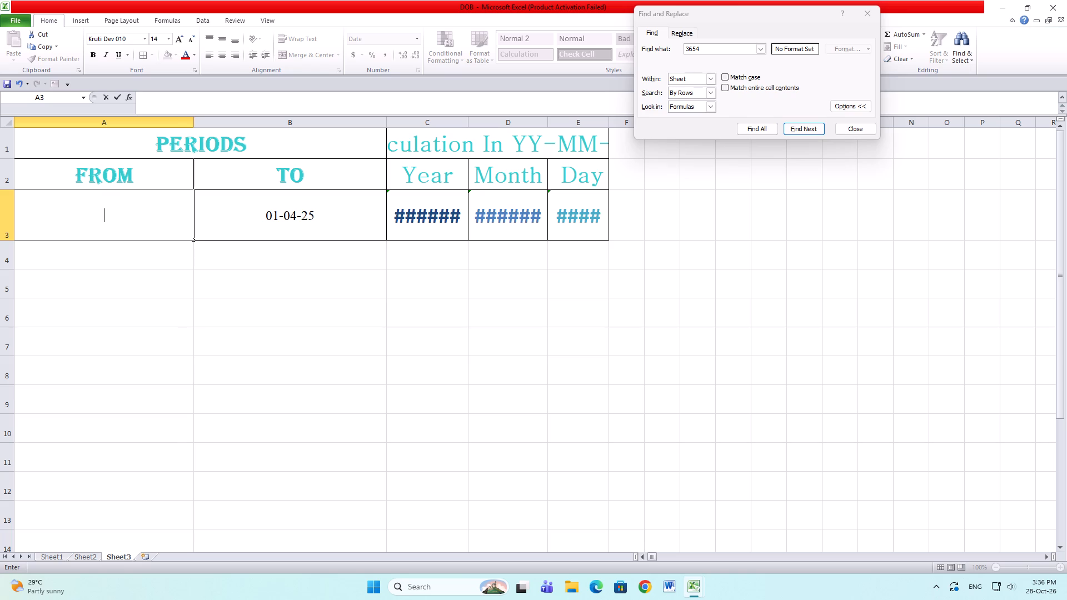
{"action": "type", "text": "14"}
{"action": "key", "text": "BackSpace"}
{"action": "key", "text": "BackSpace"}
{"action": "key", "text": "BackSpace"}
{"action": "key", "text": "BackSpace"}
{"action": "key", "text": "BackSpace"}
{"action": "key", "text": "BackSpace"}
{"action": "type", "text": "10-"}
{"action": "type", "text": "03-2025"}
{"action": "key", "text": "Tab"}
Switch back to BONUS CCL ML and enter 68 दिवस as the day count in G27.
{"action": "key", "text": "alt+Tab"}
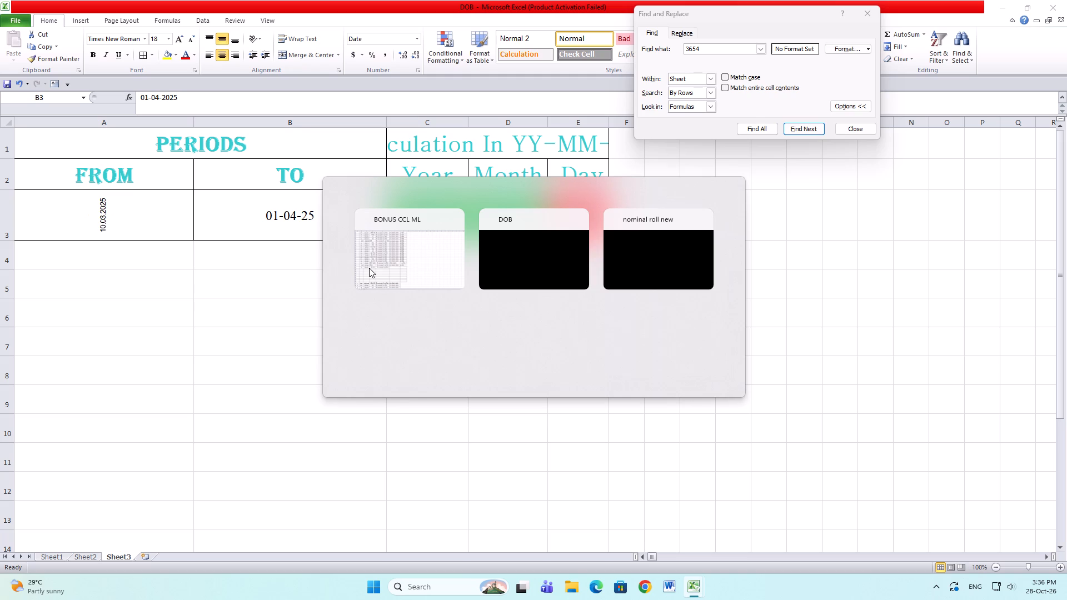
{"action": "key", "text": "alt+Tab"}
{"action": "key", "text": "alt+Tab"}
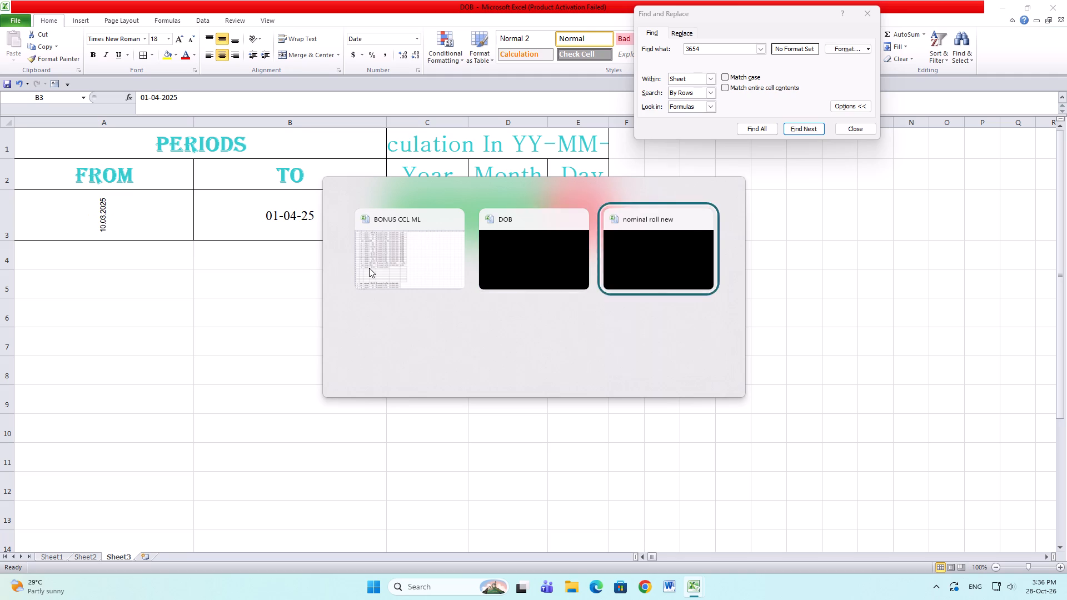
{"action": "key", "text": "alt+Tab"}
{"action": "left_click", "coordinate": [463, 386]}
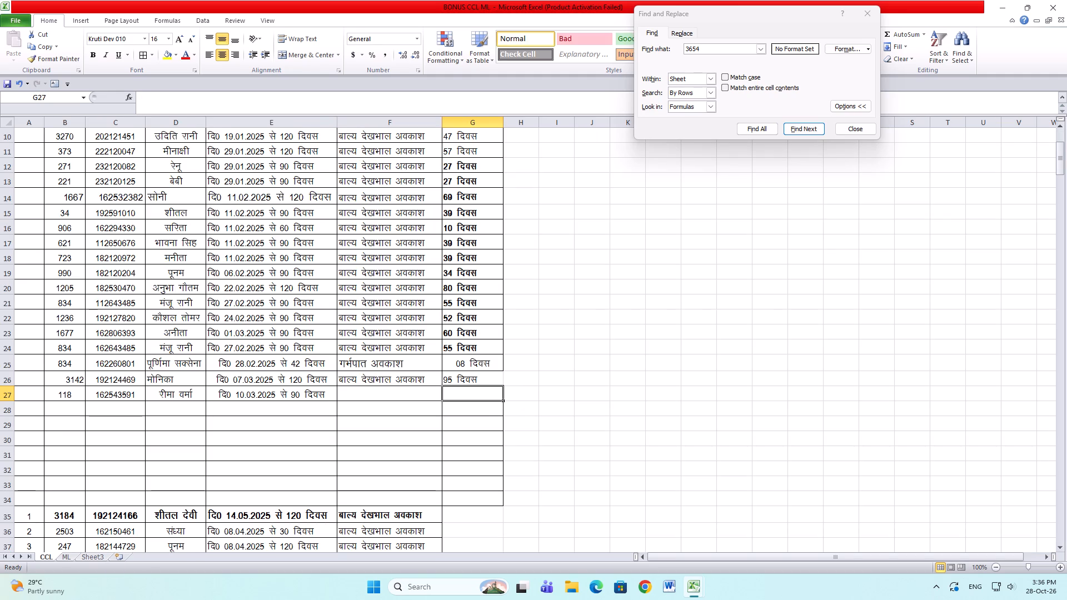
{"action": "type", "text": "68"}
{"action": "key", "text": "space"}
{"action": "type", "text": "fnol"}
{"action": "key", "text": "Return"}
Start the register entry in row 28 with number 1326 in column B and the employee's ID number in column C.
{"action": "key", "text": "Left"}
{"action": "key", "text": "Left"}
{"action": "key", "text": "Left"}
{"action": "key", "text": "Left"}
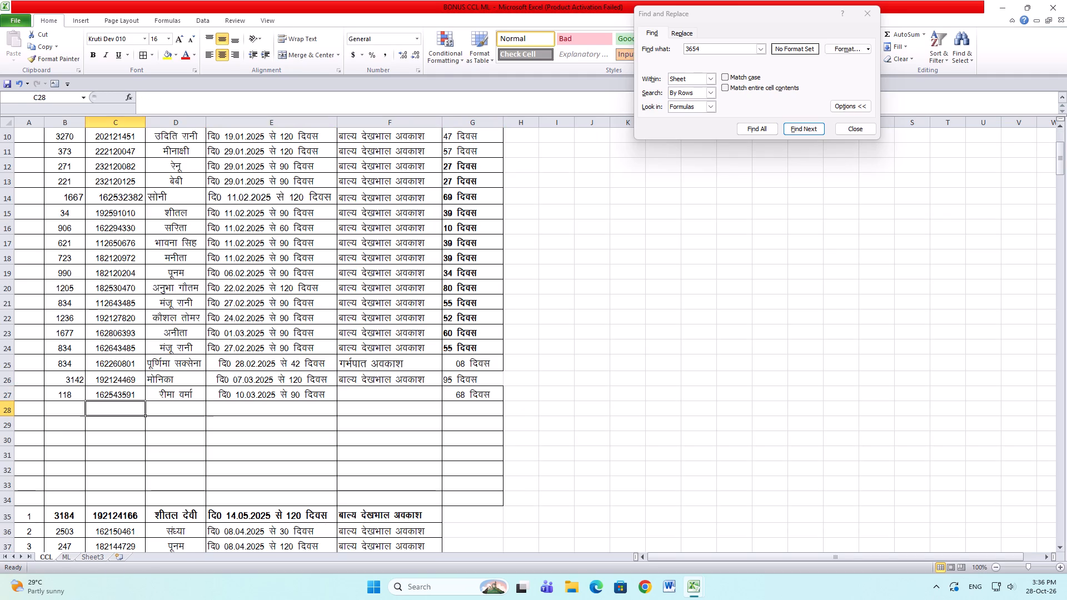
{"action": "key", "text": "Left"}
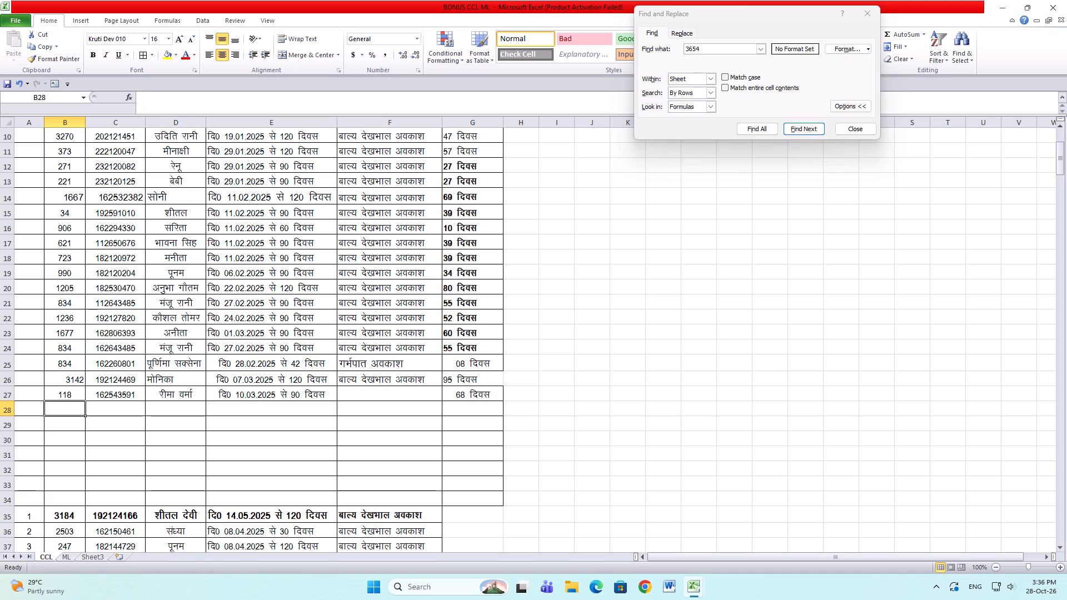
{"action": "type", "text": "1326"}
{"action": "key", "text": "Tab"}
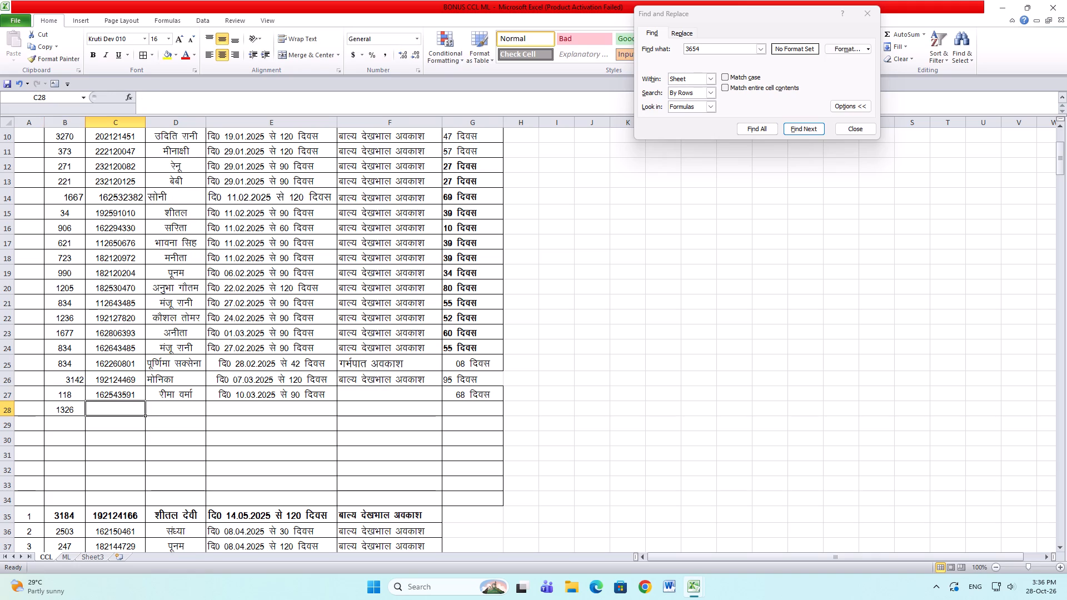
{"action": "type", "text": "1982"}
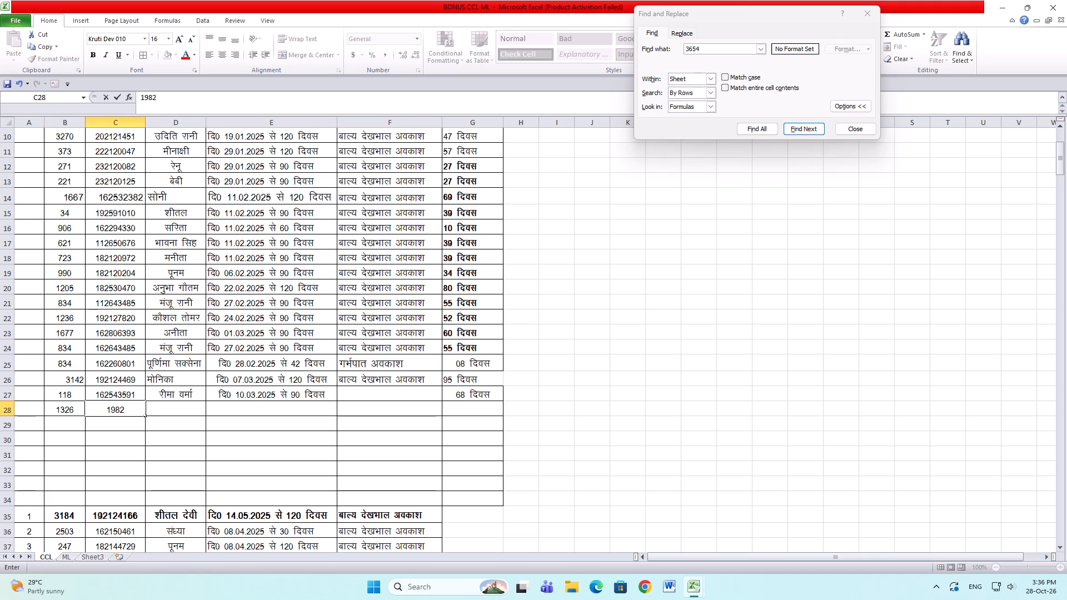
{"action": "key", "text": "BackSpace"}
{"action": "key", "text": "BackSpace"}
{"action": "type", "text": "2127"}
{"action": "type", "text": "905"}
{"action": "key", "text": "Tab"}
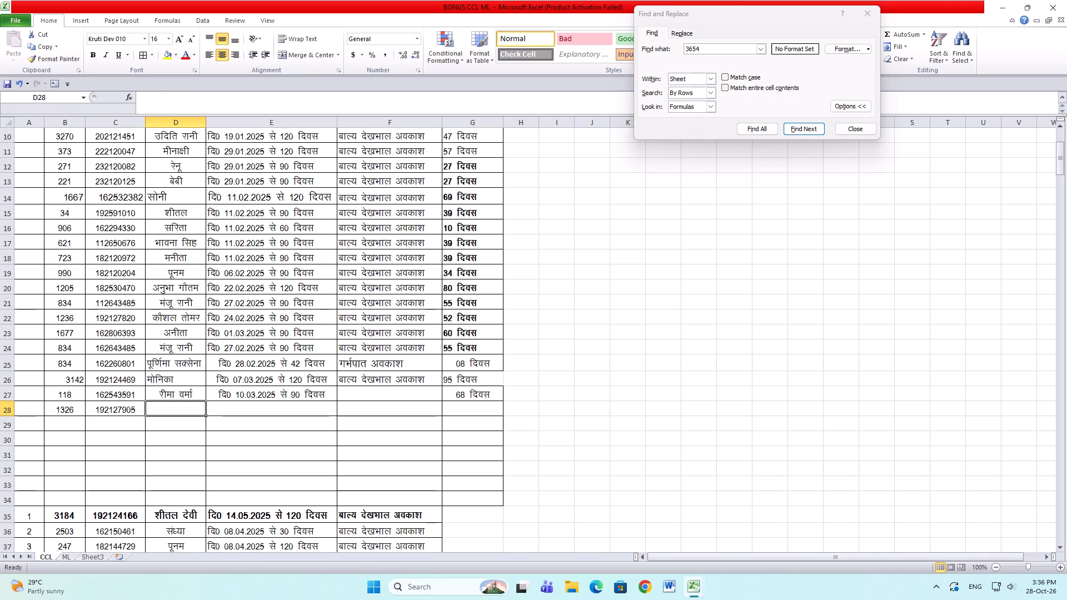
Enter the employee's name in Hindi in D28.
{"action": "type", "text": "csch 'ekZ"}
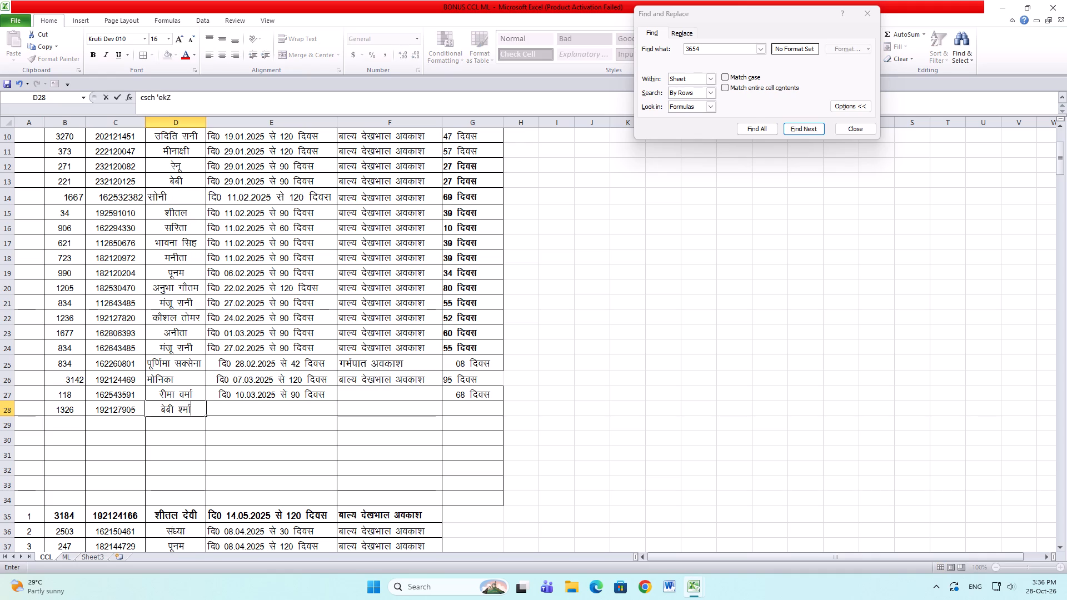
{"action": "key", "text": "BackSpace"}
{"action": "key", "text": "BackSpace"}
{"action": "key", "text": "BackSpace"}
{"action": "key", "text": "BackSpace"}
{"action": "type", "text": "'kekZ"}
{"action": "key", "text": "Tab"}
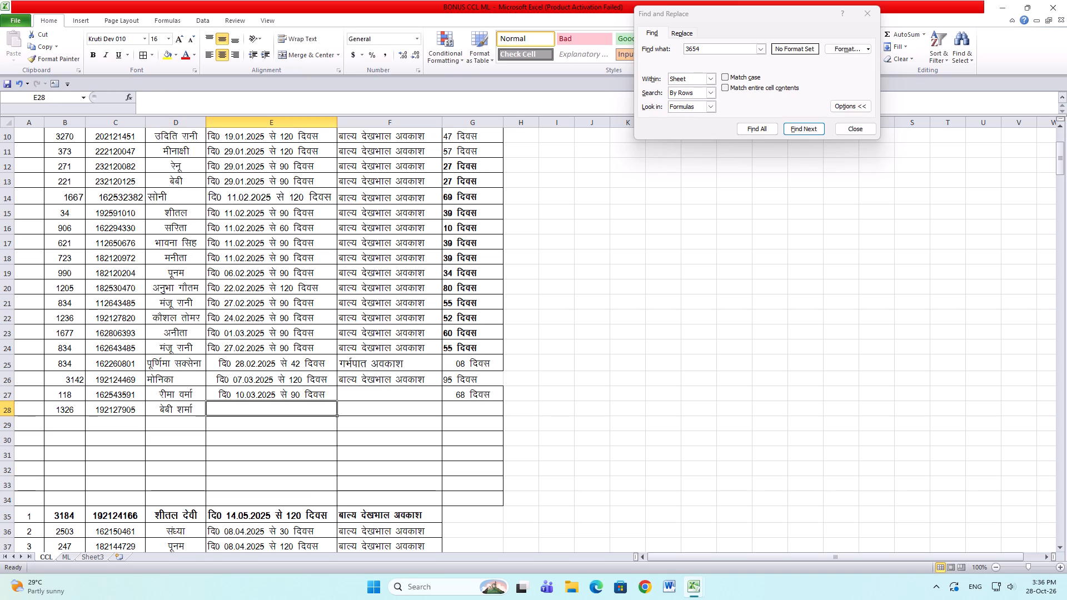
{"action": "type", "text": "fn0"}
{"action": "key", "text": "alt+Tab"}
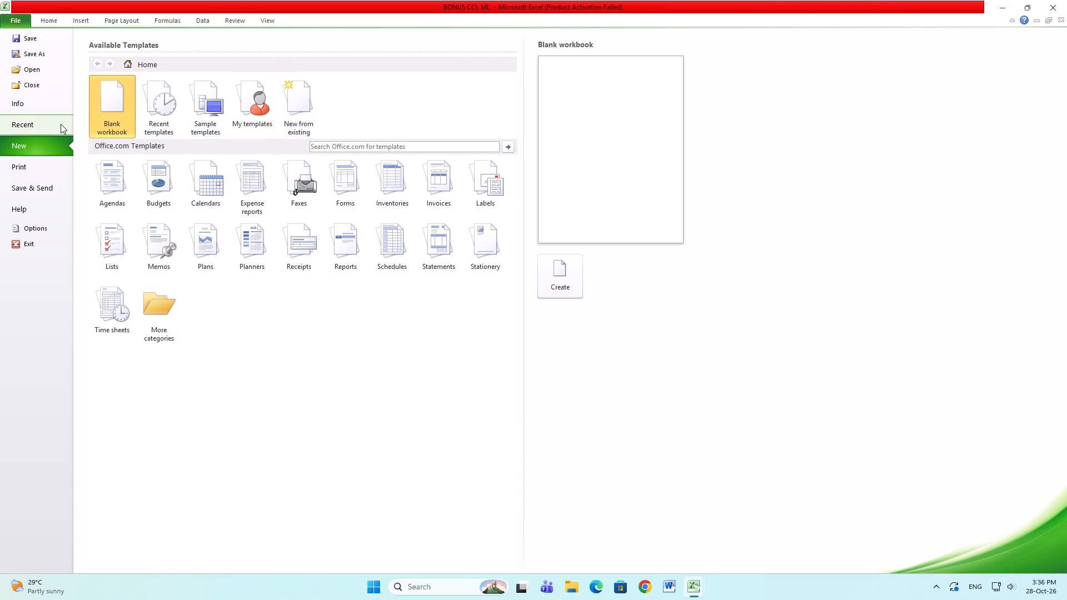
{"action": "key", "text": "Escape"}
Enter the leave period दि0 08.03.2025 से 45 दिवस in E28 and save the workbook.
{"action": "left_click", "coordinate": [221, 414]}
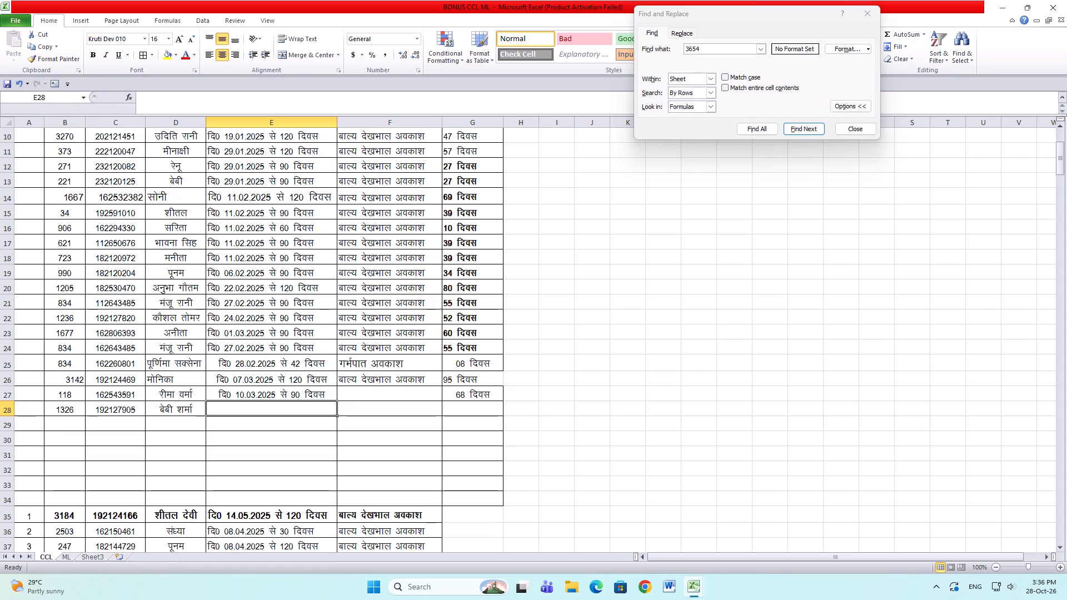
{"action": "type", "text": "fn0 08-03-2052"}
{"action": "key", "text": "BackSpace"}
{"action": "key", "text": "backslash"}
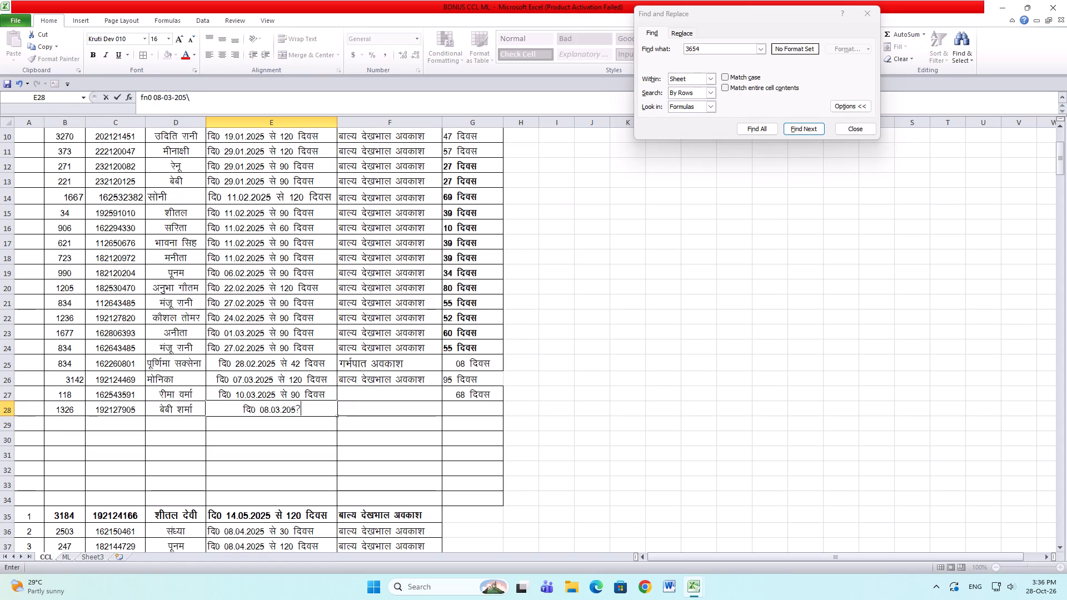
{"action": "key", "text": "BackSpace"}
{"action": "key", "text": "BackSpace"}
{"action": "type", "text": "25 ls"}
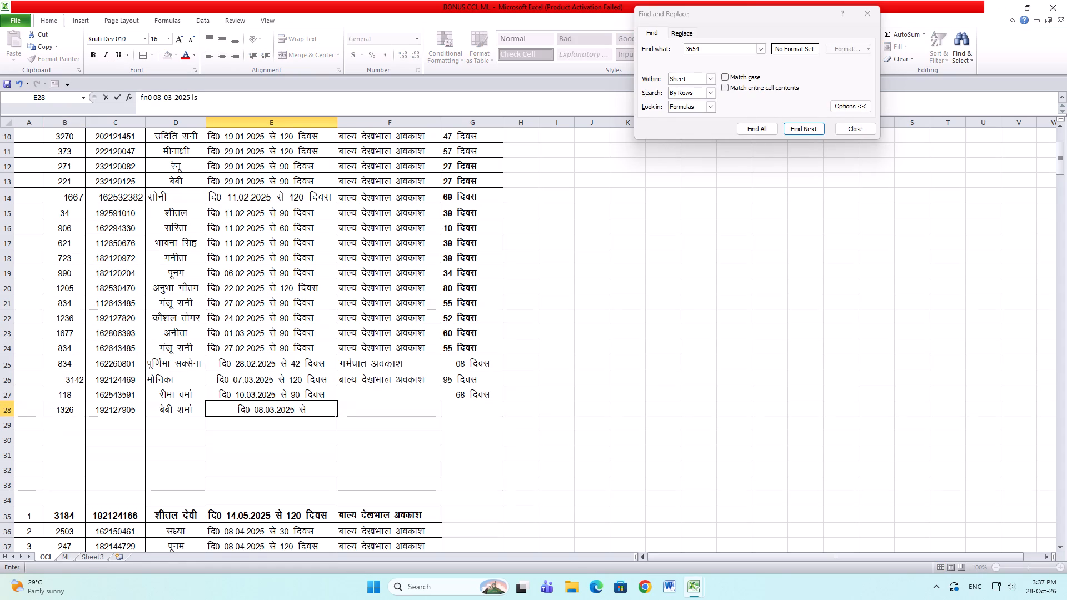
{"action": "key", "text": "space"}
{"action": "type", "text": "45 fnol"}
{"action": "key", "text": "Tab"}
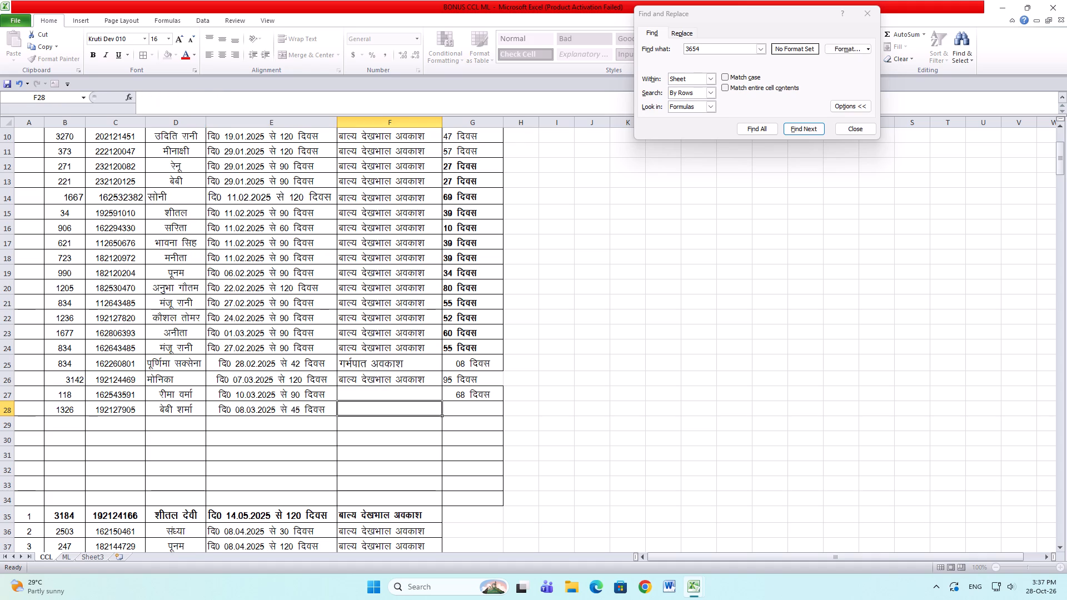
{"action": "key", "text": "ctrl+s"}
Switch to the DOB workbook and set the From date in A3 to 08-03-2025.
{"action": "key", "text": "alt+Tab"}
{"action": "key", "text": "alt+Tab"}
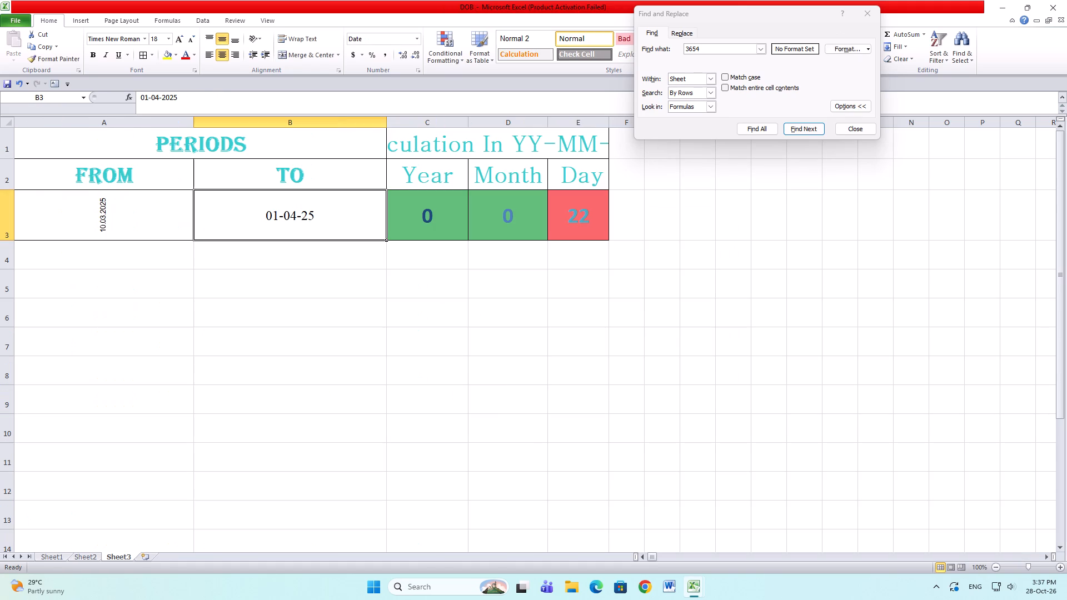
{"action": "left_click", "coordinate": [171, 202]}
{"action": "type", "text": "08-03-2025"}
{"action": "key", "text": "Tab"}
Return to BONUS CCL ML, enter 21 दिवस as the day count in G28, and save the workbook.
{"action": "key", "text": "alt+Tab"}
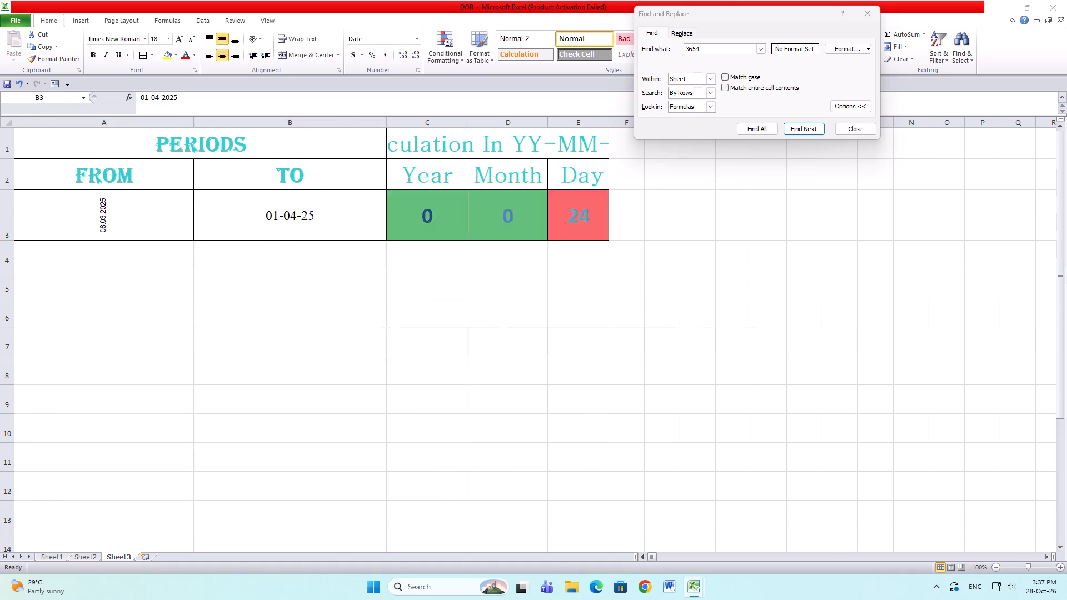
{"action": "left_click", "coordinate": [460, 403]}
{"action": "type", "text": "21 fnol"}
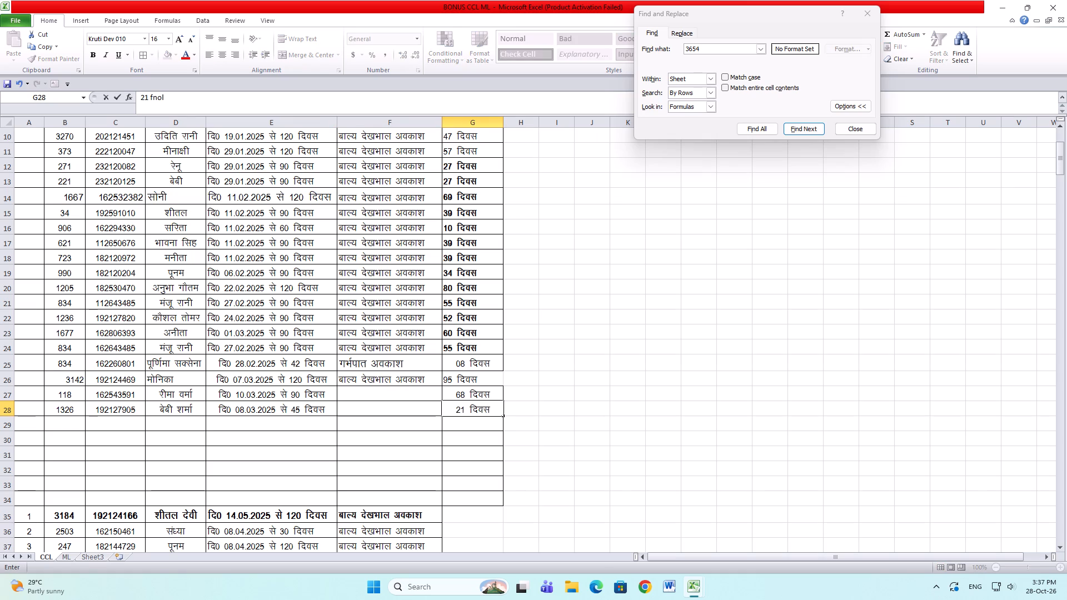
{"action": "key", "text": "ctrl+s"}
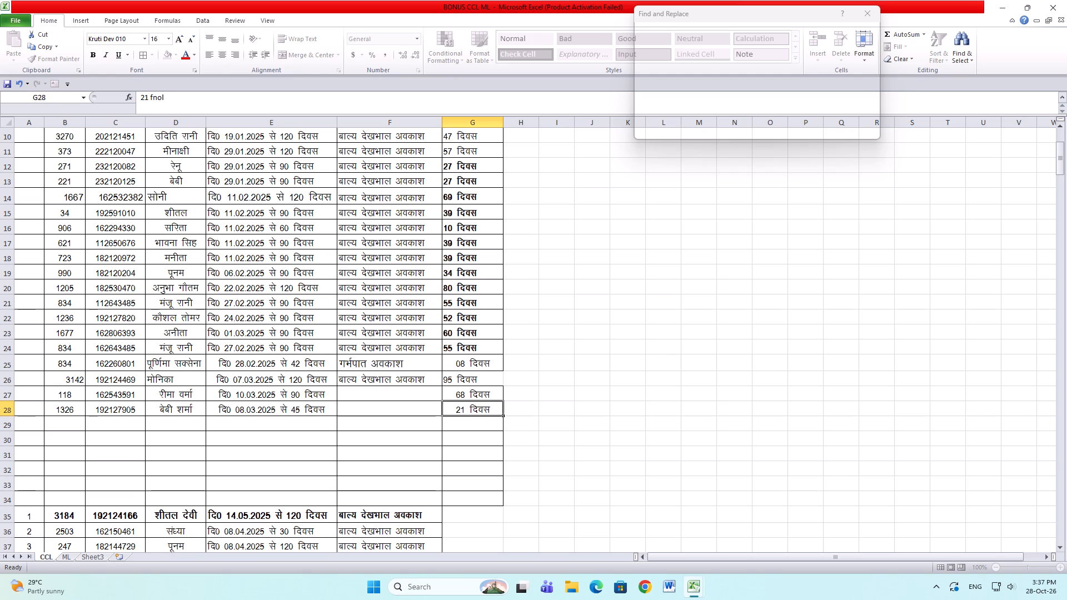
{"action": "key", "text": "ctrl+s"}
Copy the leave type बाल्य देखभाल अवकाश from F26 into F27:F28 and save the workbook.
{"action": "left_click", "coordinate": [371, 383]}
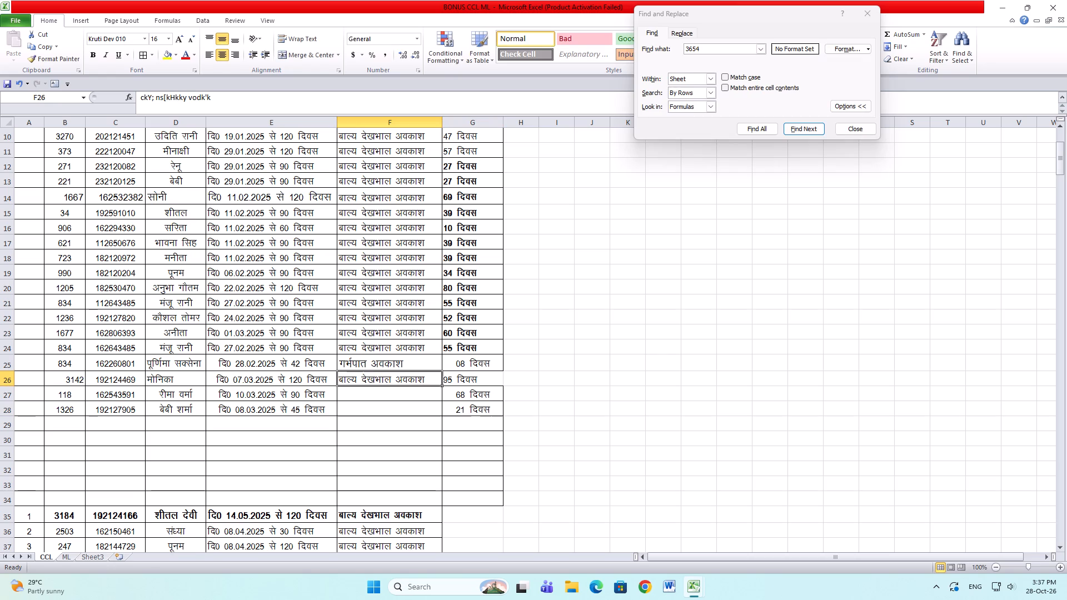
{"action": "key", "text": "ctrl+c"}
{"action": "left_click_drag", "start_coordinate": [381, 394], "coordinate": [381, 411]}
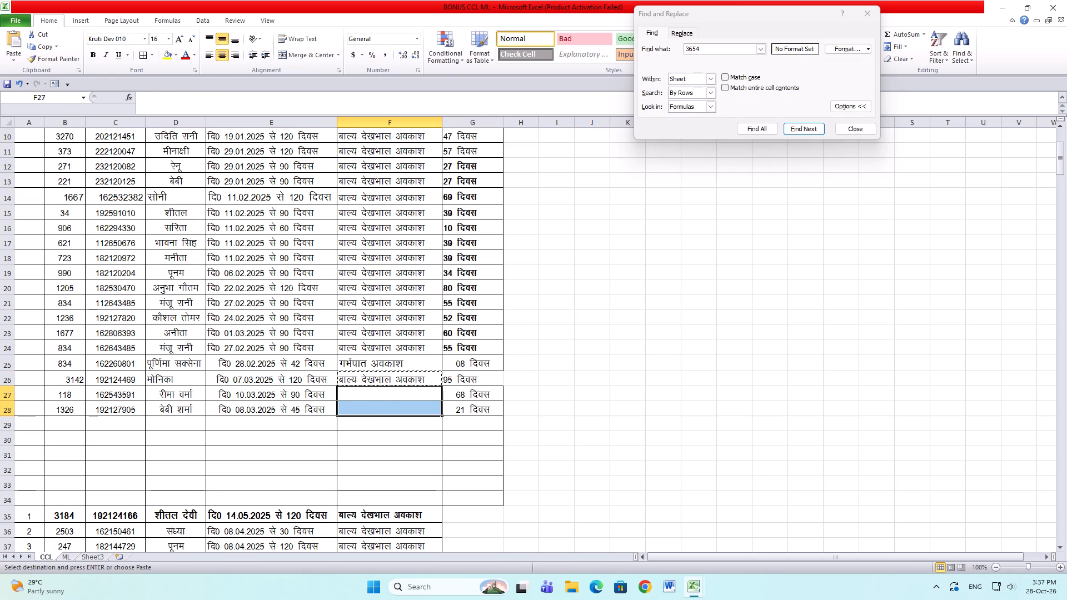
{"action": "key", "text": "ctrl+v"}
{"action": "left_click", "coordinate": [383, 433]}
{"action": "key", "text": "ctrl+s"}
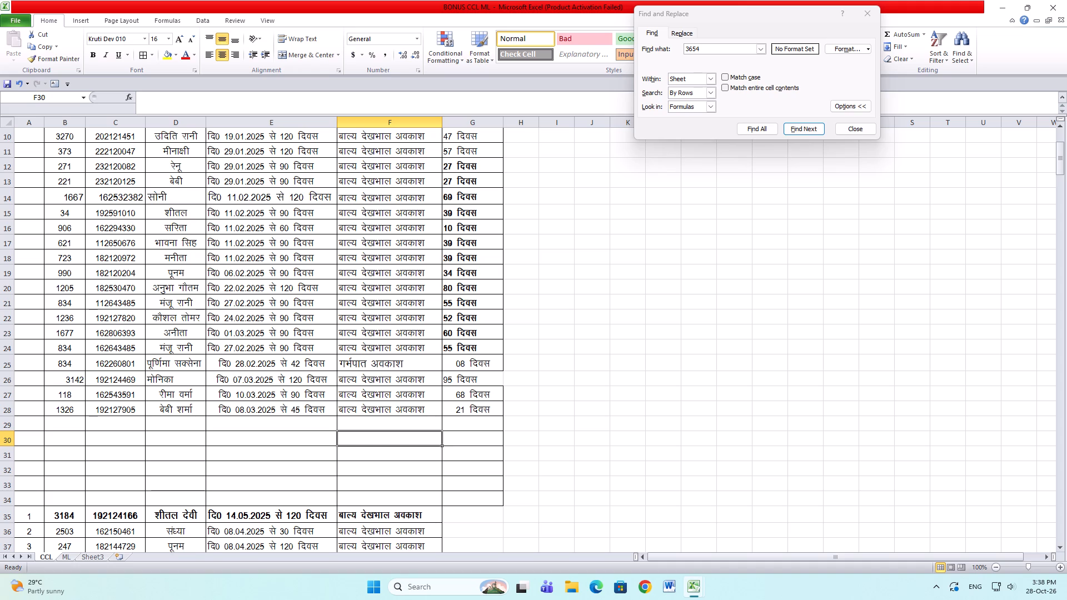
On the ML sheet, enter the next employee's two identification numbers and Hindi name in B27:D27.
{"action": "left_click", "coordinate": [72, 555]}
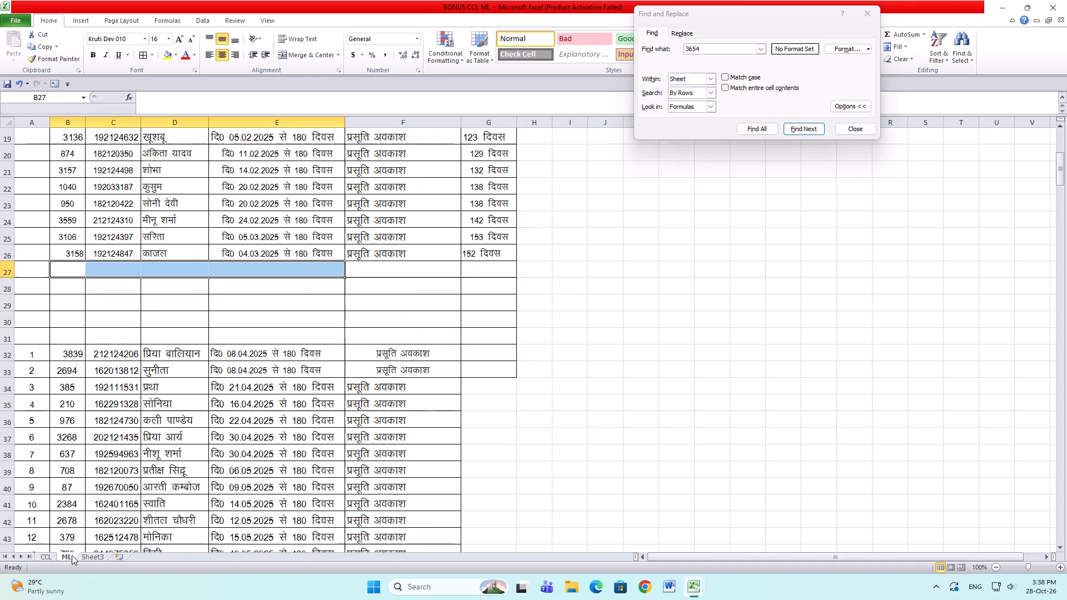
{"action": "left_click", "coordinate": [74, 267]}
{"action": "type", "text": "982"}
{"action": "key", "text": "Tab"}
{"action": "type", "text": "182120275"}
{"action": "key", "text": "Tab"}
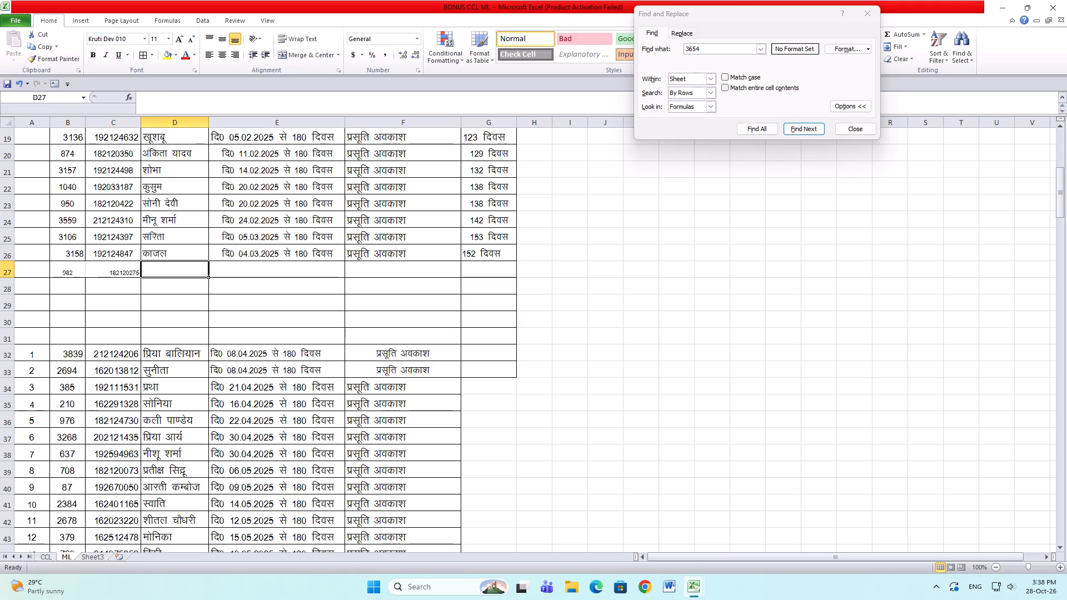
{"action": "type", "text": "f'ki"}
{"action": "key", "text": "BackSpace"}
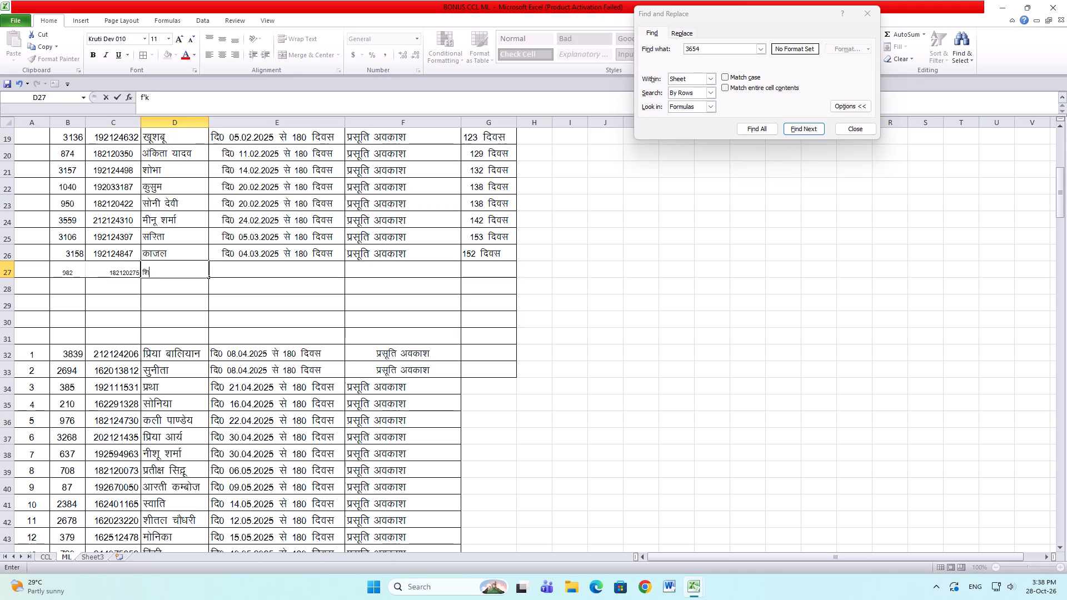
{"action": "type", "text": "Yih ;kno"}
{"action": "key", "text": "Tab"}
Enter the leave period दि0 12.03.2025 से 180 दिवस in E27.
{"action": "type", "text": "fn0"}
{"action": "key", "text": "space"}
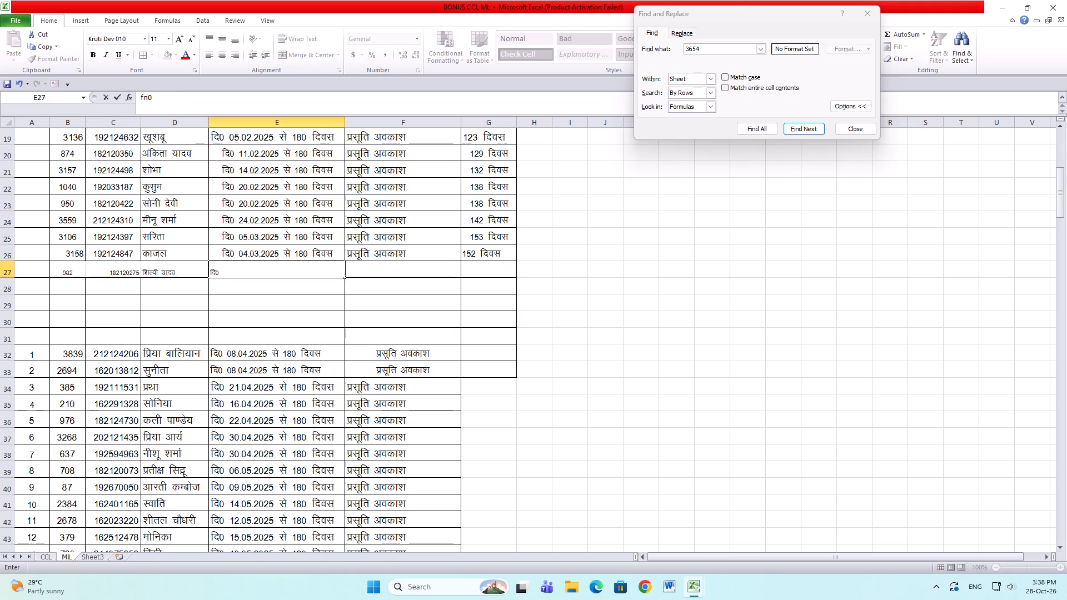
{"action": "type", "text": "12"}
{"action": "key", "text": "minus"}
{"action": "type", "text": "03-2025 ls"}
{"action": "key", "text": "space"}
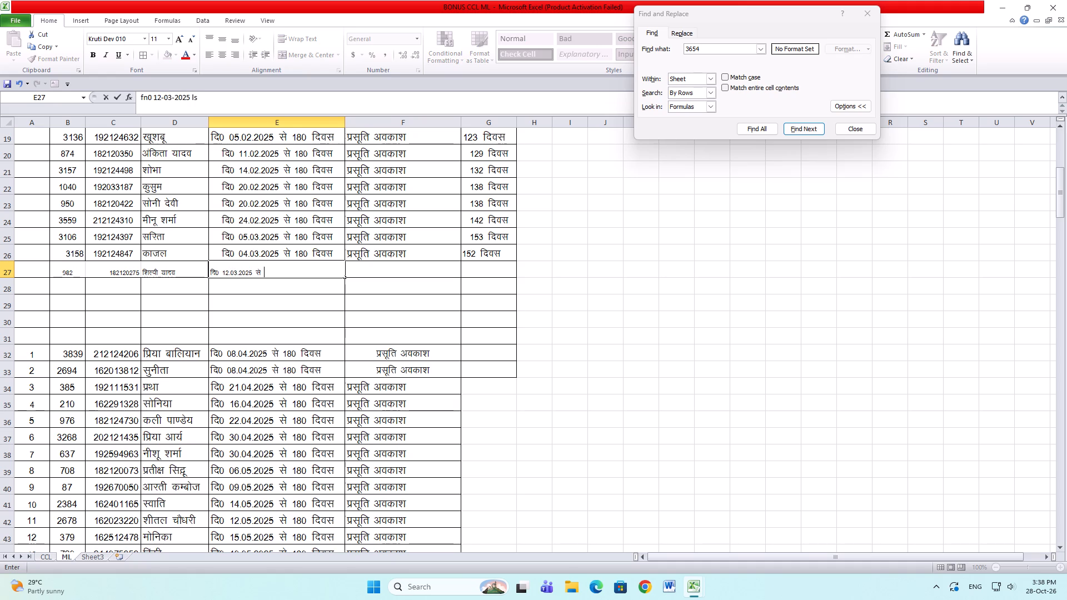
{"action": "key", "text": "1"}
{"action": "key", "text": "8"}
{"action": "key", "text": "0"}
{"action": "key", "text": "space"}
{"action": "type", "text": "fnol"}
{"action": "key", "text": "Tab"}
Enter प्रसूति अवकाश as the leave type in F27.
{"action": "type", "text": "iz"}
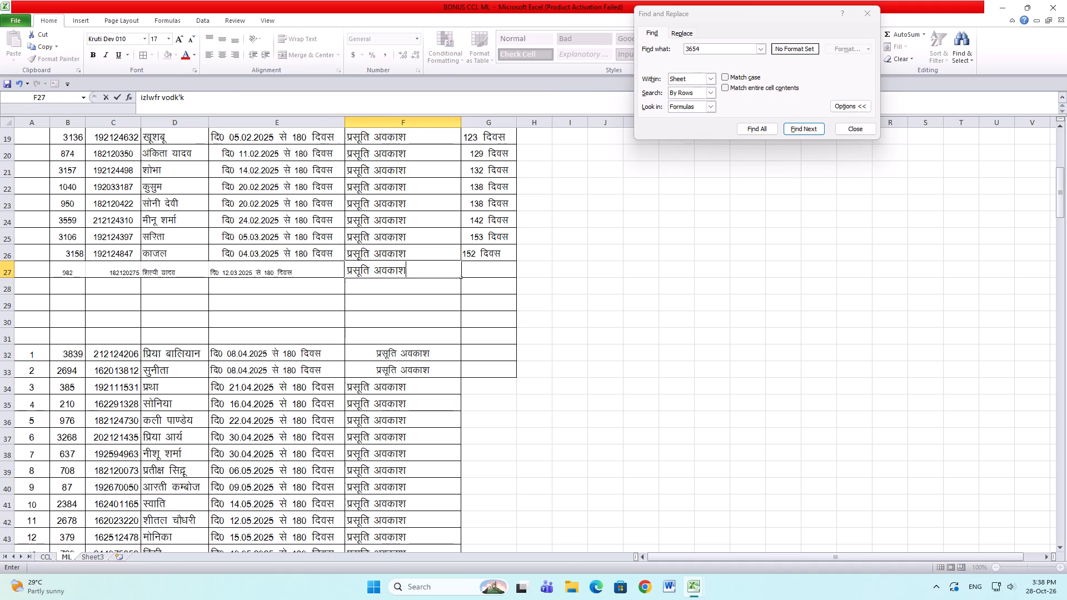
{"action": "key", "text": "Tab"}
Copy the cell formatting of C22:D24 onto B27:G31 with Format Painter and save the workbook.
{"action": "left_click_drag", "start_coordinate": [136, 191], "coordinate": [165, 221]}
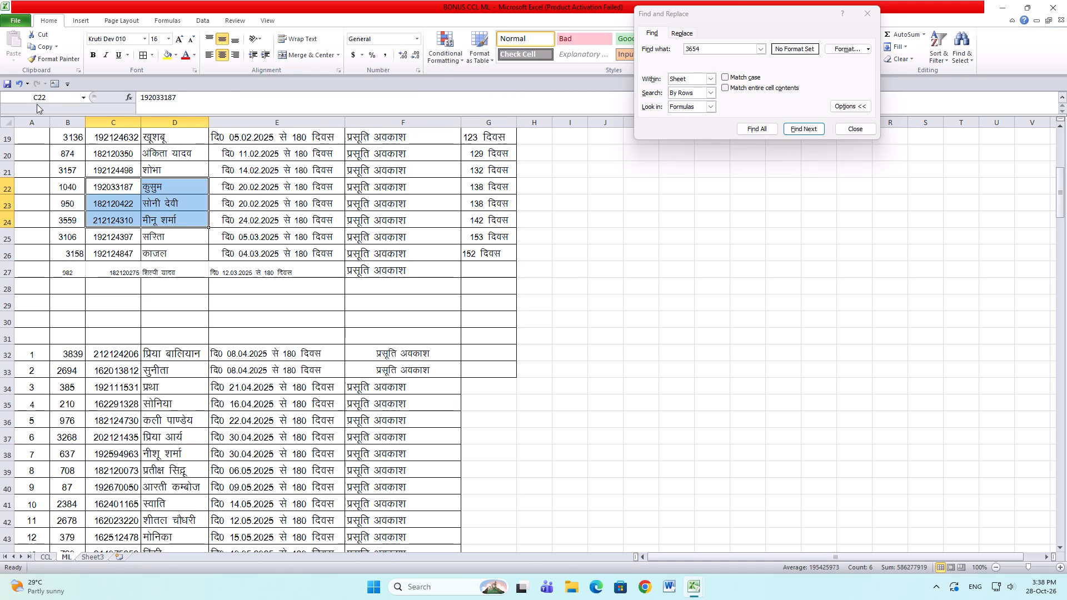
{"action": "triple_click", "coordinate": [47, 57]}
{"action": "double_click", "coordinate": [43, 55]}
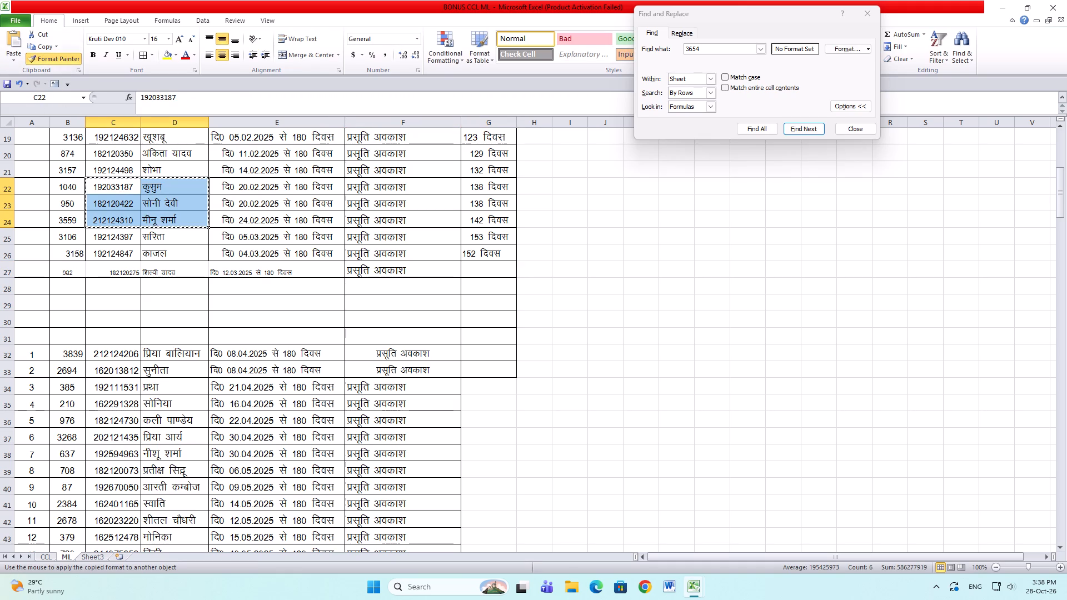
{"action": "left_click_drag", "start_coordinate": [64, 269], "coordinate": [507, 331]}
{"action": "key", "text": "ctrl+s"}
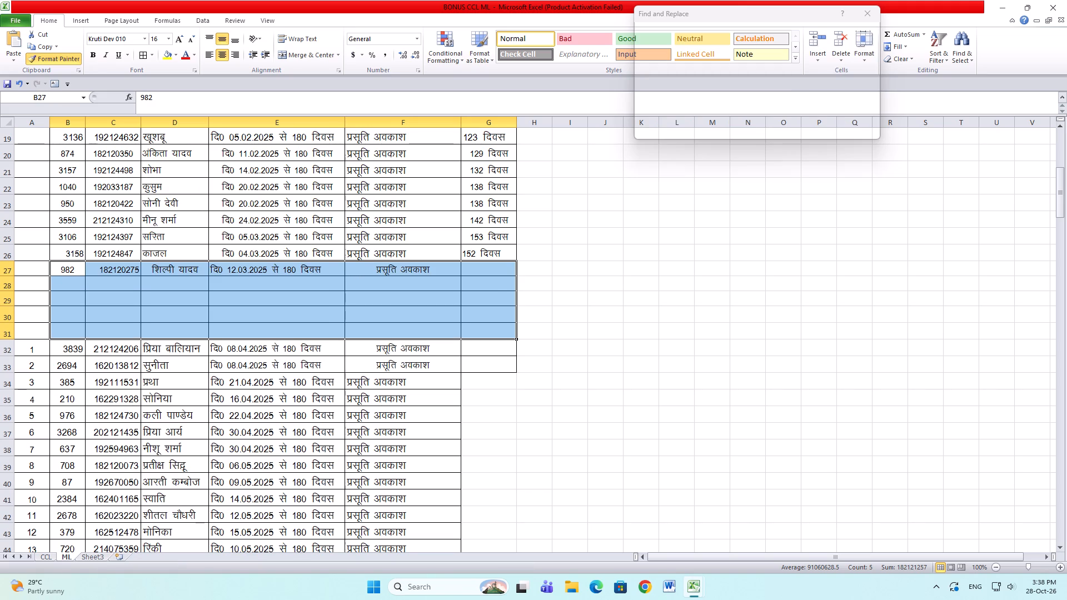
Switch to the DOB workbook and set the From date in A3 to 12-03-2025.
{"action": "left_click", "coordinate": [482, 268]}
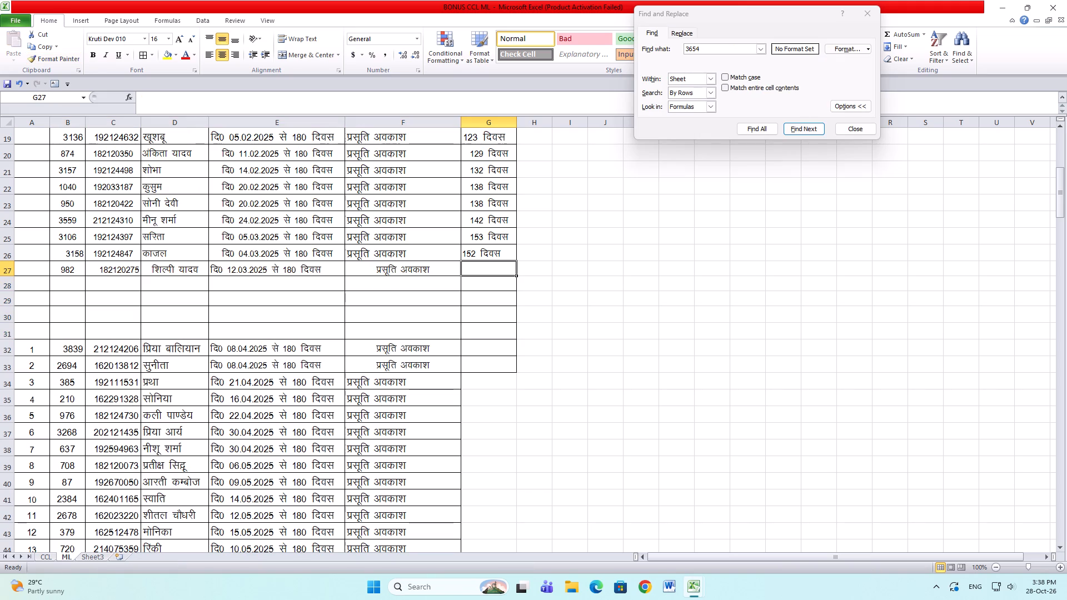
{"action": "key", "text": "alt+Tab"}
{"action": "key", "text": "alt+Tab"}
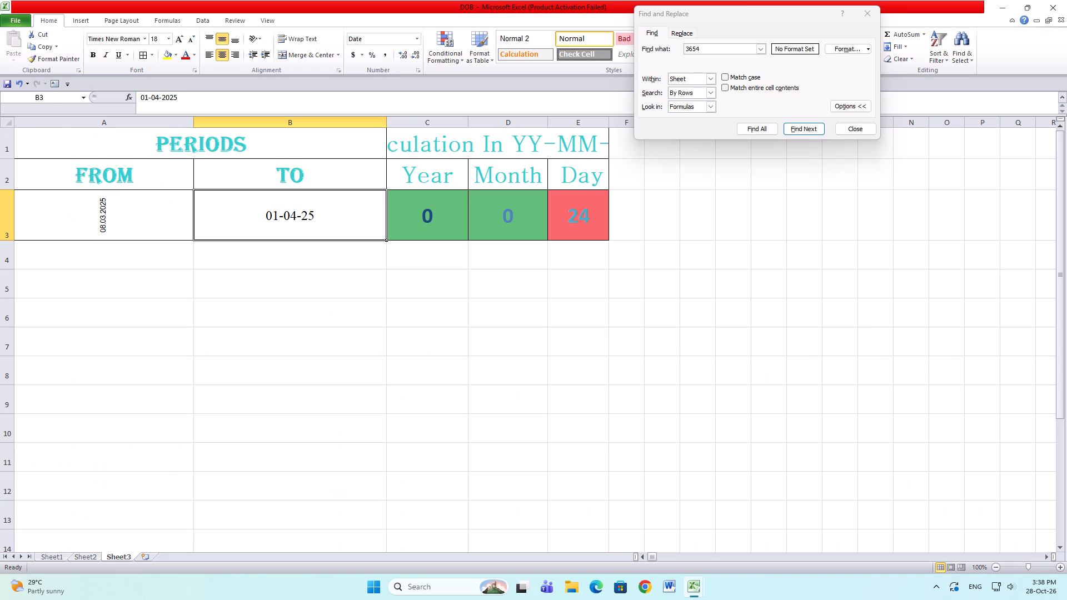
{"action": "left_click", "coordinate": [138, 222]}
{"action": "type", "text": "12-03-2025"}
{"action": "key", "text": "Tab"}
Return to BONUS CCL ML, enter 160 दिवस as the day count in G27 of the ML sheet, and save the workbook.
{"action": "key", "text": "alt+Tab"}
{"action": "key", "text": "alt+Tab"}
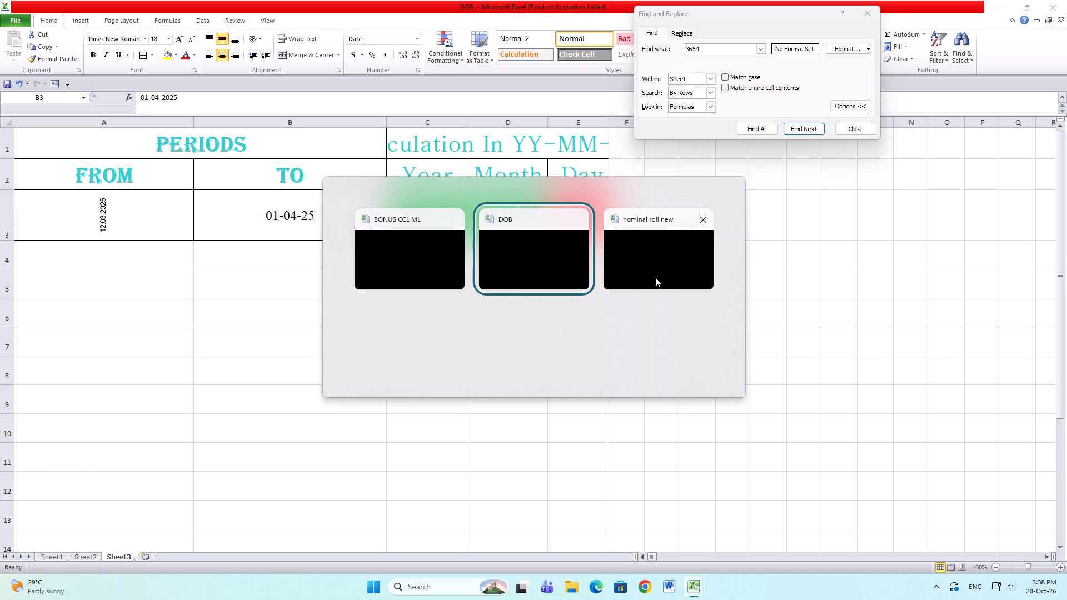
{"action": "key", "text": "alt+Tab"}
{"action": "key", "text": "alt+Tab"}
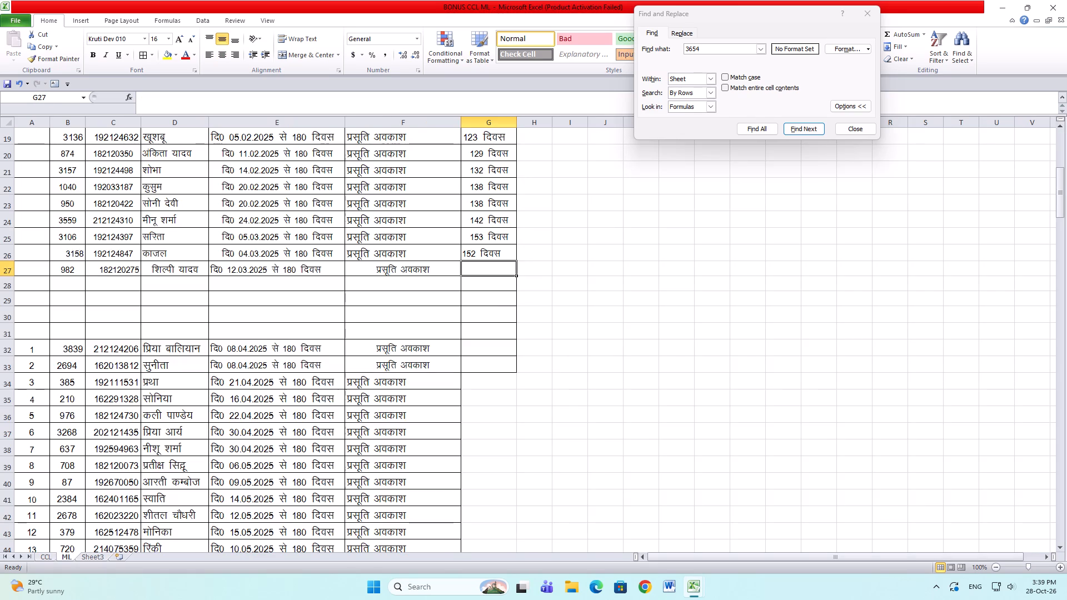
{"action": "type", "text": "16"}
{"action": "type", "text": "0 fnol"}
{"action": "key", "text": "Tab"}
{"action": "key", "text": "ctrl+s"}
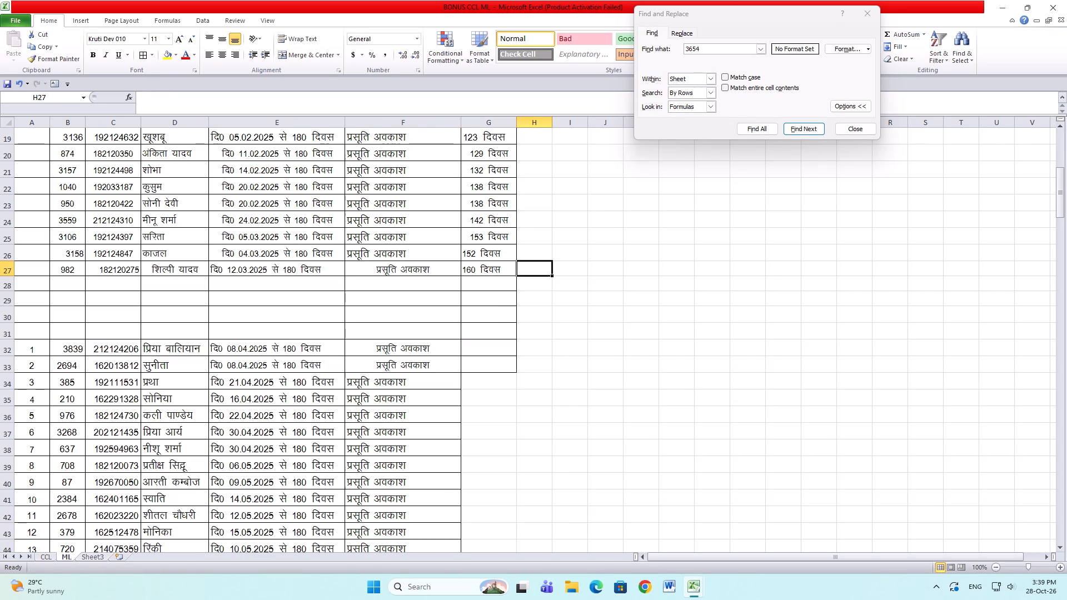
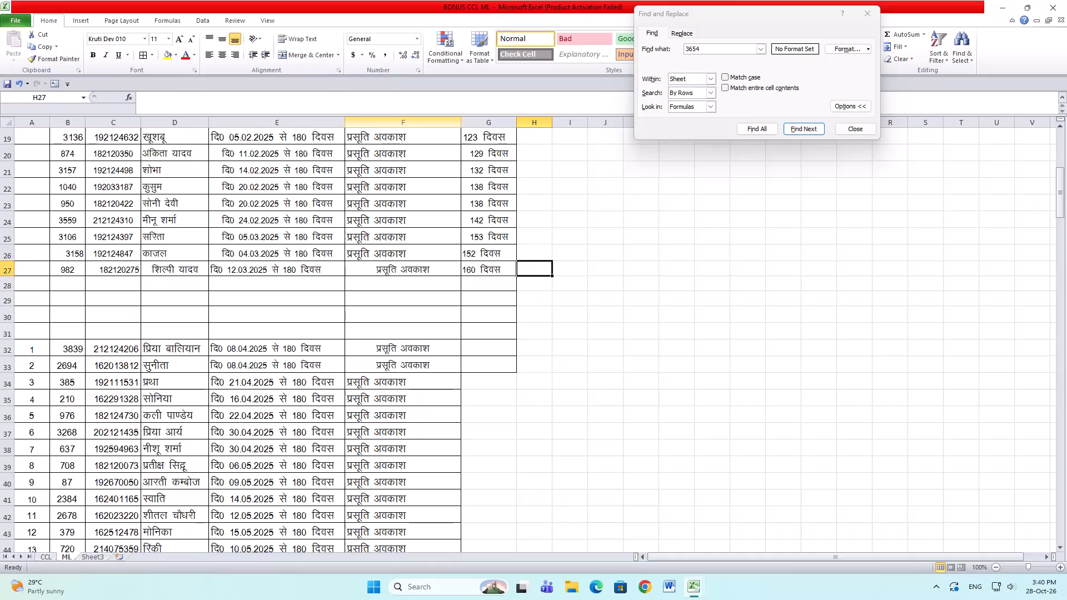
Clear centring from the leave-type column F on the ML sheet, narrow it to slightly wider than its contents, and save.
{"action": "left_click", "coordinate": [383, 121]}
{"action": "left_click", "coordinate": [219, 58]}
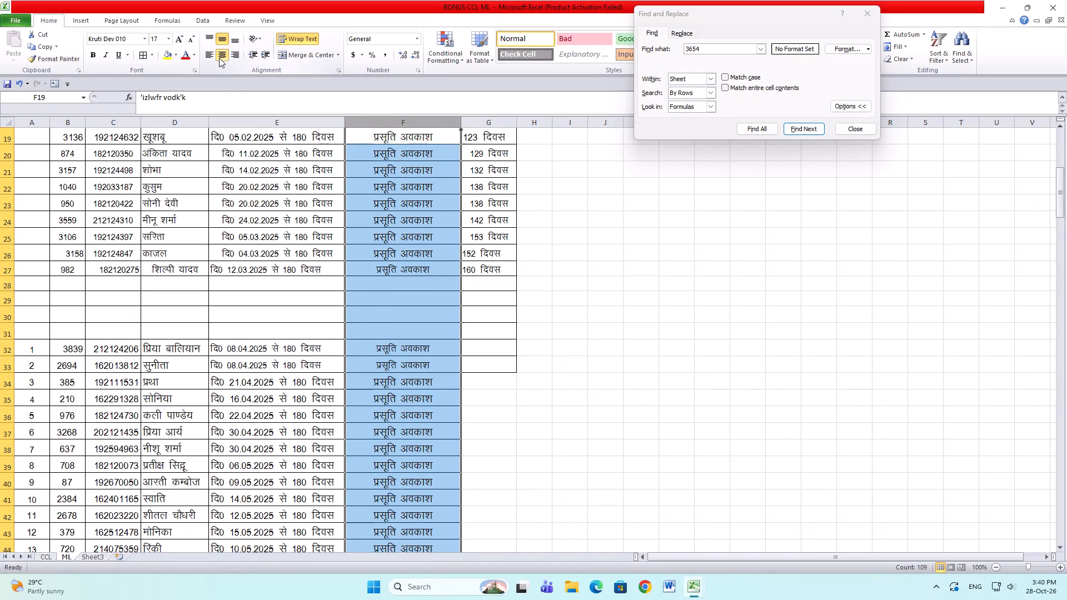
{"action": "left_click", "coordinate": [219, 58]}
{"action": "left_click", "coordinate": [430, 181]}
{"action": "double_click", "coordinate": [460, 121]}
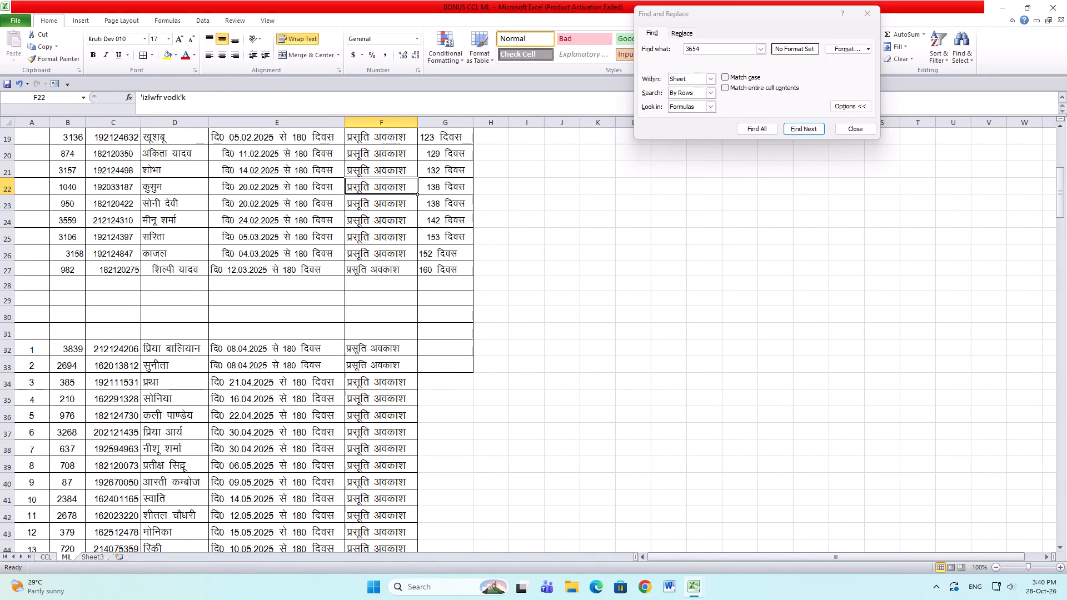
{"action": "left_click_drag", "start_coordinate": [417, 125], "coordinate": [429, 124]}
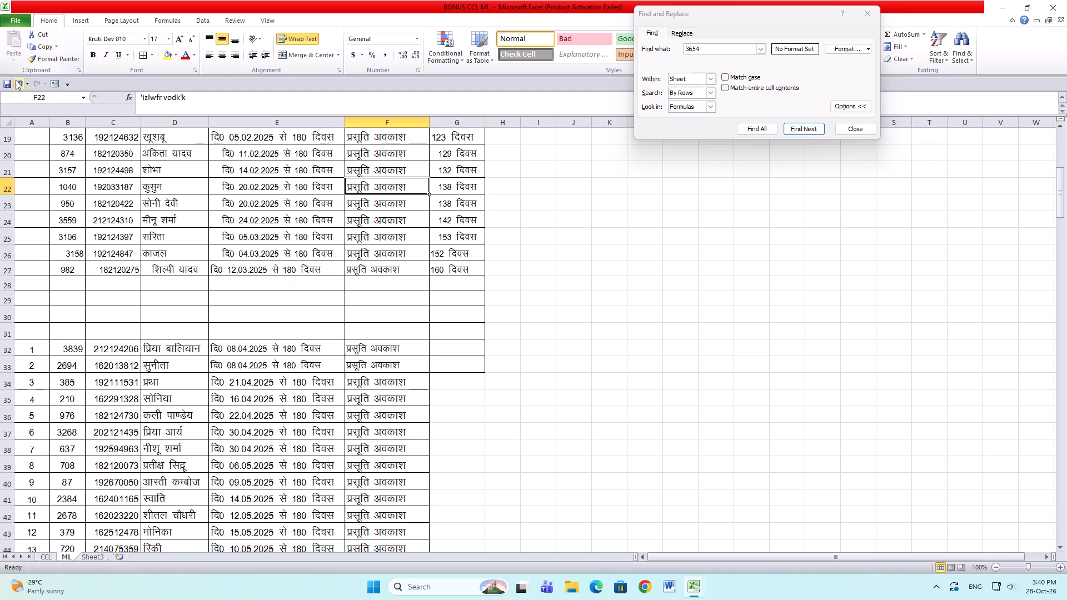
{"action": "triple_click", "coordinate": [8, 85]}
{"action": "triple_click", "coordinate": [8, 85]}
{"action": "left_click", "coordinate": [8, 85]}
Left-align the leave-period column E on the ML sheet and save the workbook.
{"action": "left_click", "coordinate": [258, 278]}
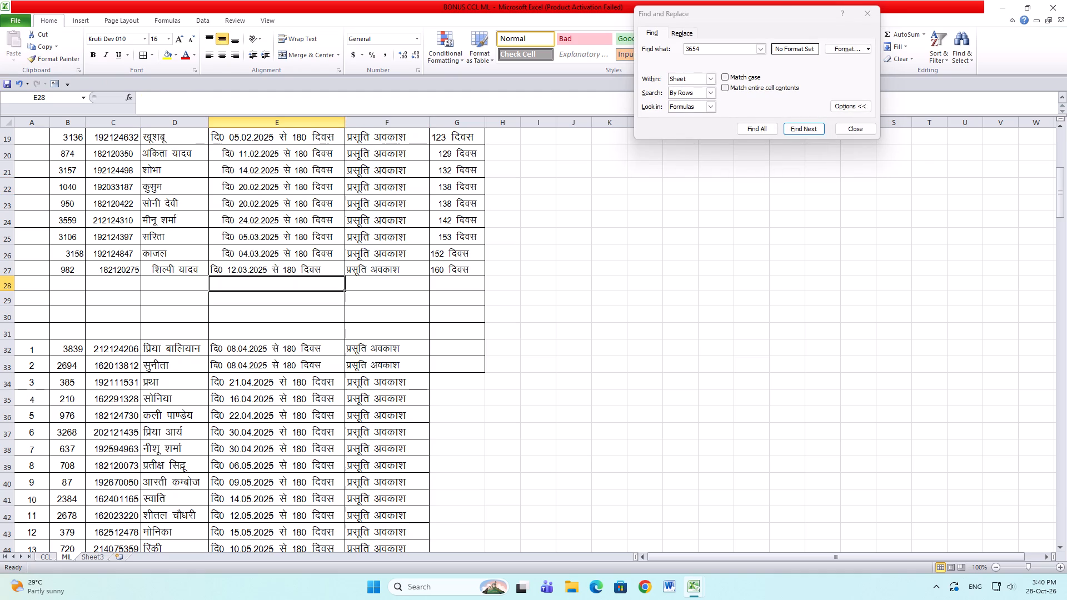
{"action": "left_click", "coordinate": [256, 125]}
{"action": "left_click", "coordinate": [209, 54]}
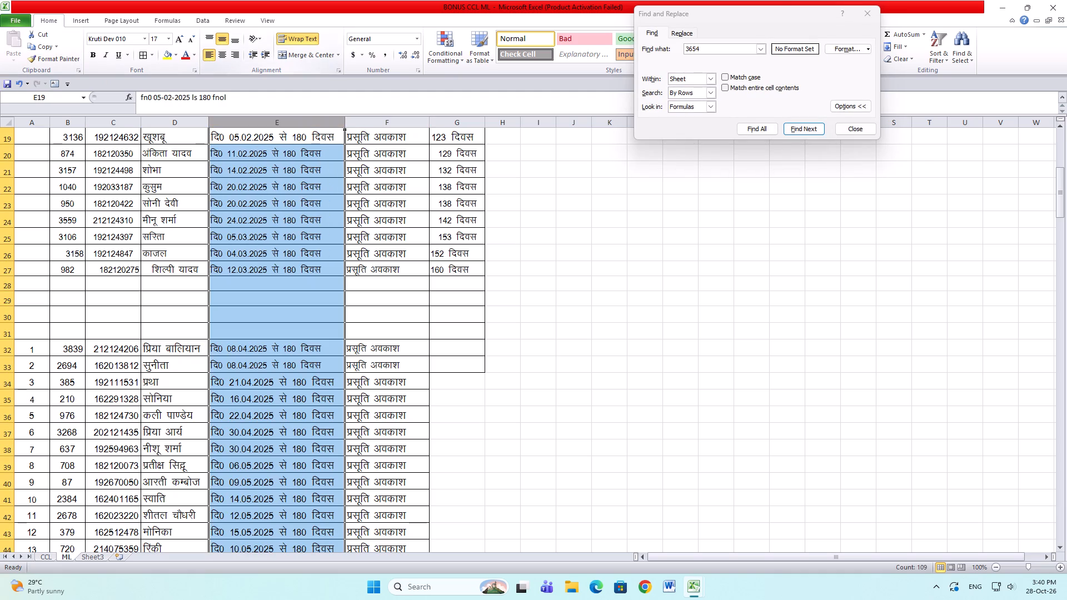
{"action": "left_click", "coordinate": [268, 214]}
{"action": "triple_click", "coordinate": [5, 83]}
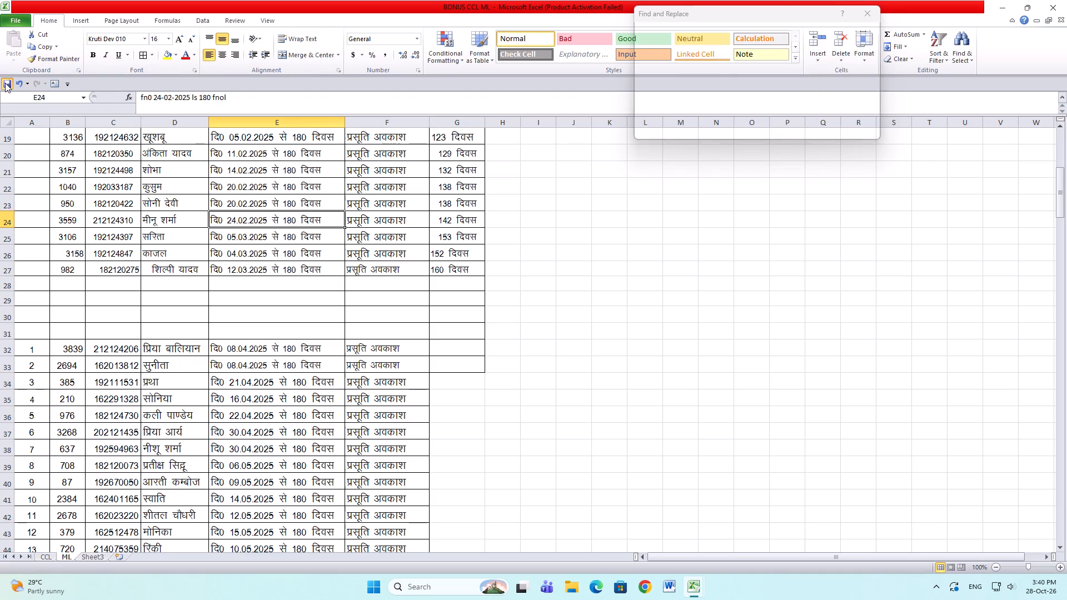
{"action": "left_click", "coordinate": [5, 83]}
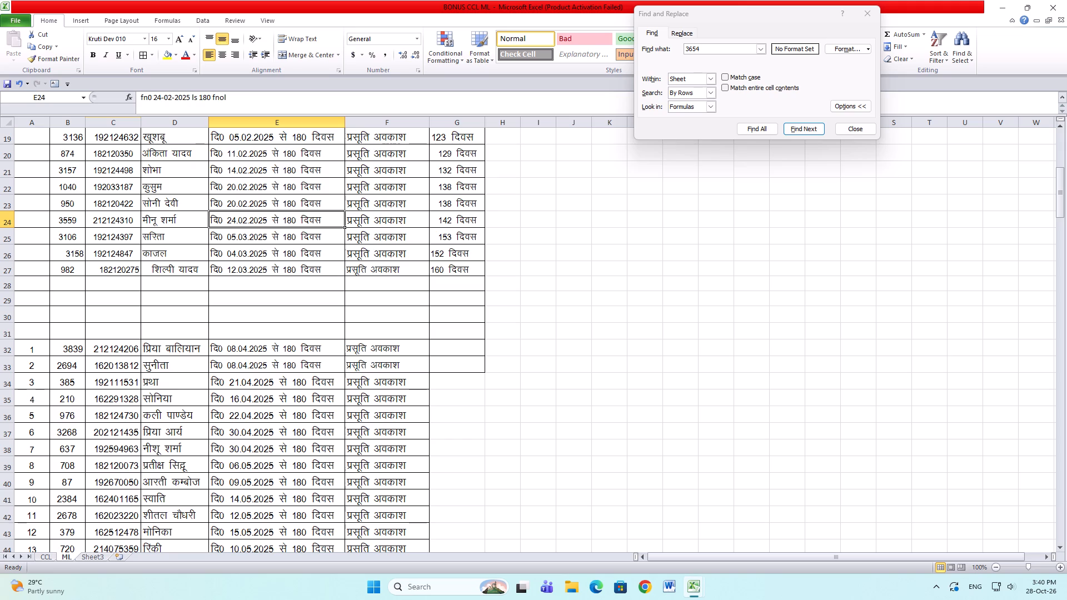
Insert six blank rows at row 29 of the ML sheet and save the workbook.
{"action": "scroll", "coordinate": [225, 179], "scroll_direction": "up", "scroll_amount": 1}
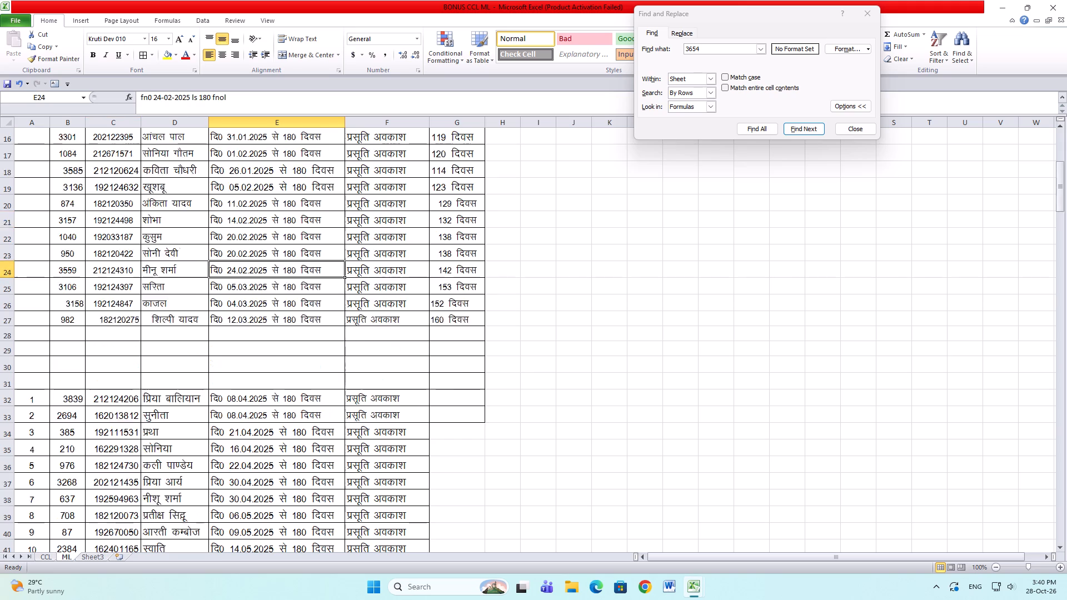
{"action": "scroll", "coordinate": [228, 177], "scroll_direction": "up", "scroll_amount": 8}
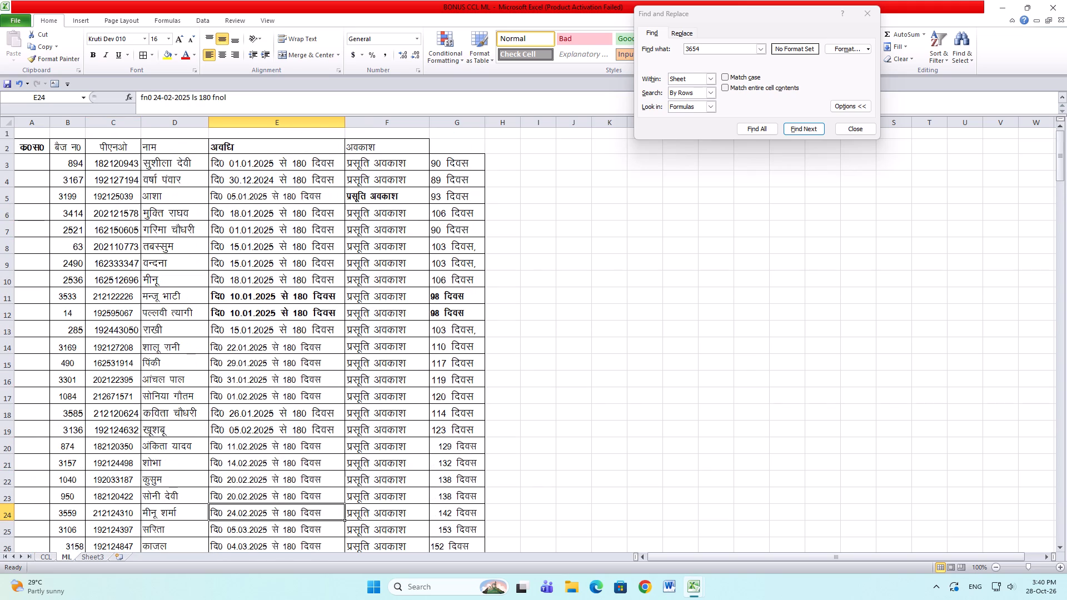
{"action": "scroll", "coordinate": [165, 231], "scroll_direction": "down", "scroll_amount": 8}
{"action": "left_click", "coordinate": [7, 198]}
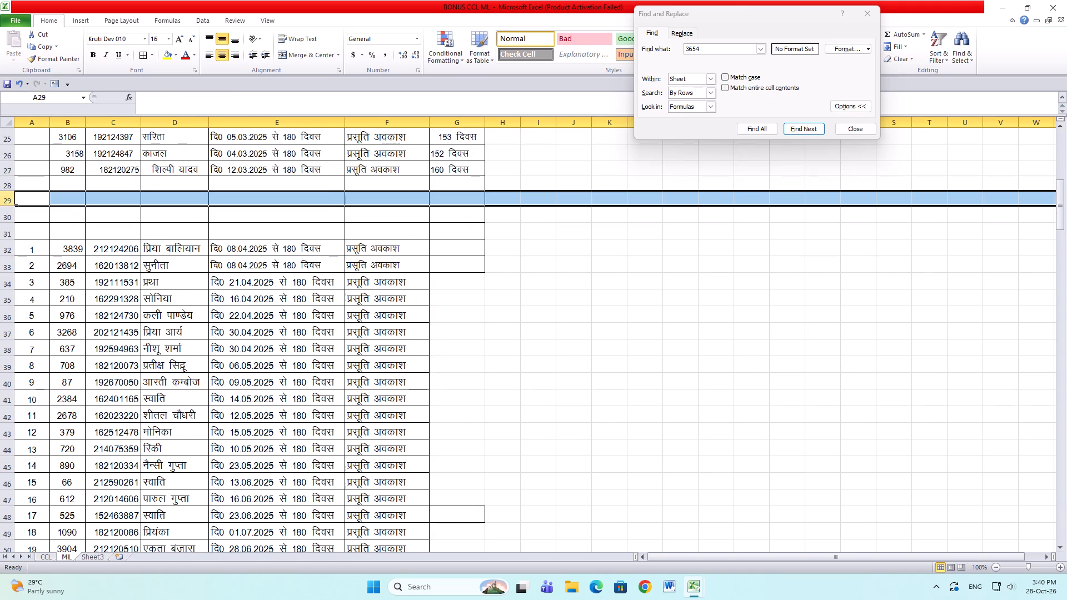
{"action": "key", "text": "ctrl+plus"}
{"action": "key", "text": "ctrl+plus"}
{"action": "key", "text": "ctrl+plus"}
{"action": "key", "text": "ctrl+plus"}
{"action": "key", "text": "ctrl+plus"}
{"action": "key", "text": "ctrl+plus"}
{"action": "key", "text": "ctrl+s"}
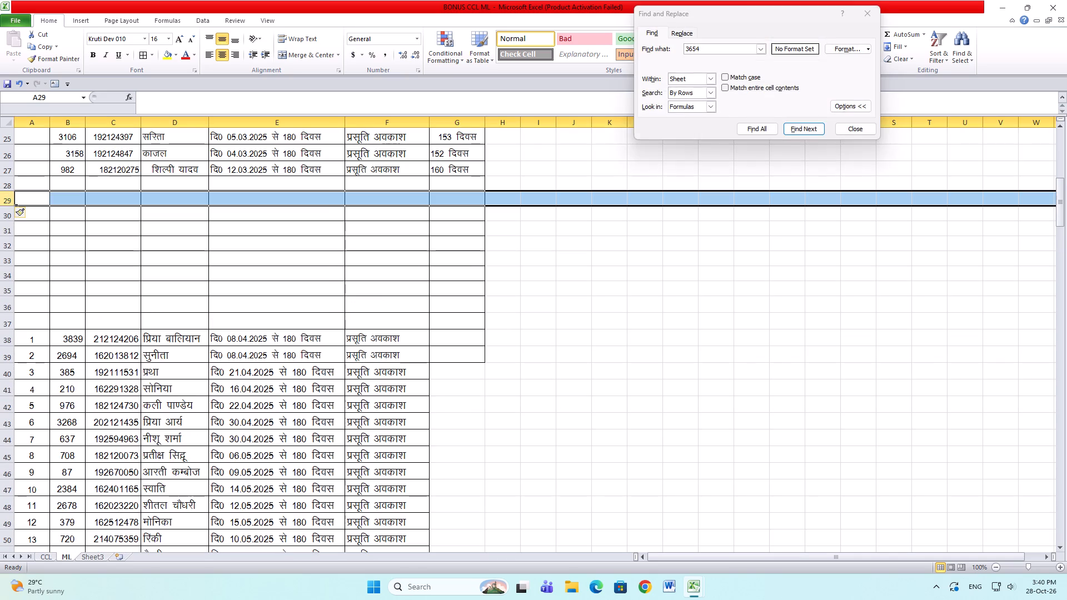
{"action": "key", "text": "ctrl+s"}
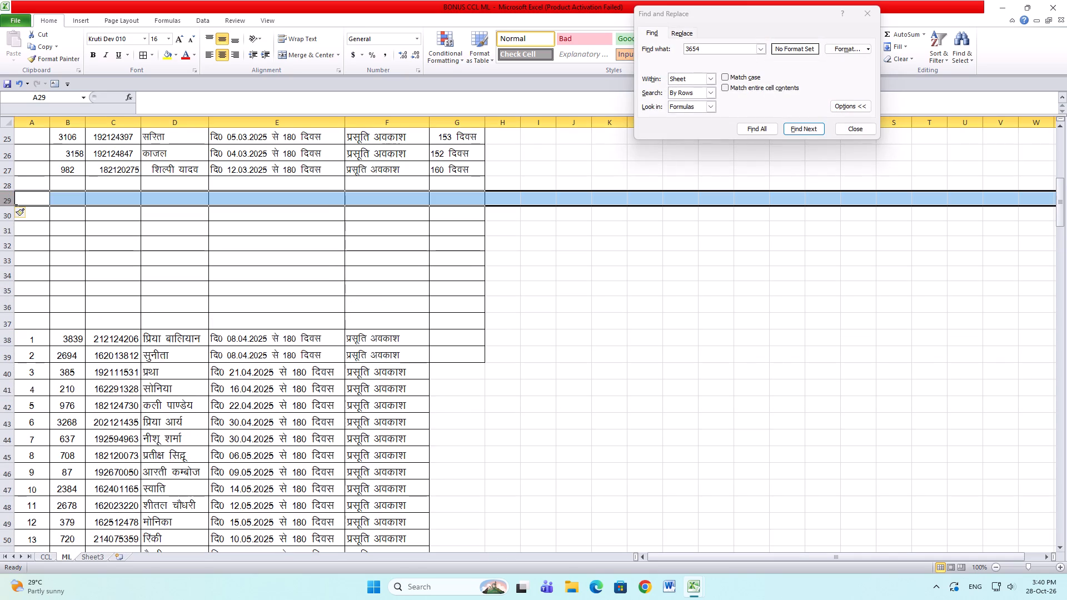
On the CCL sheet, enter the next employee's badge number, PNO and name in B29:D29.
{"action": "left_click", "coordinate": [64, 188]}
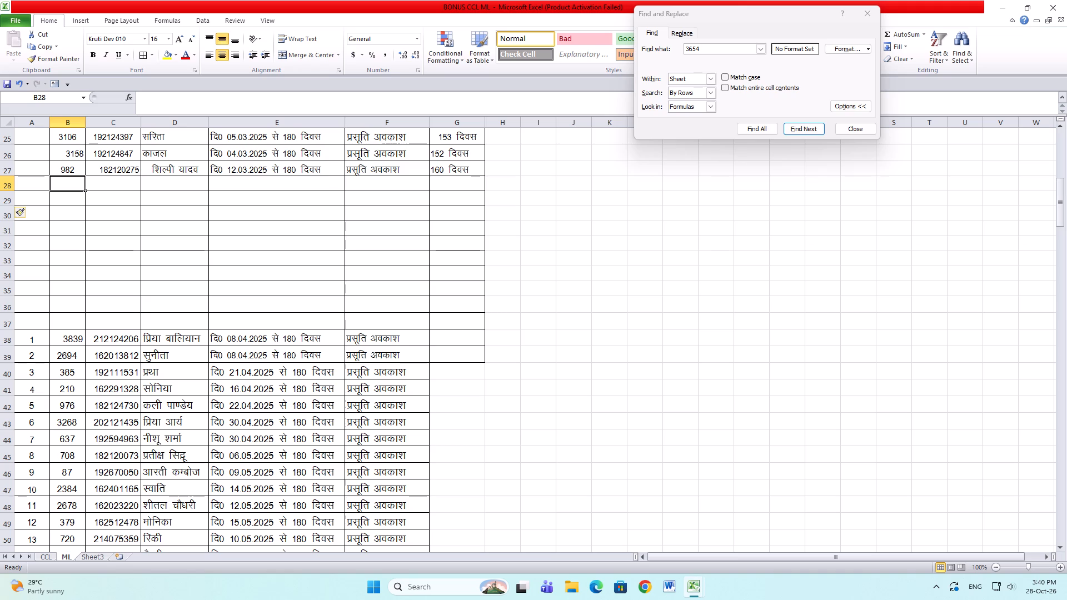
{"action": "left_click", "coordinate": [43, 557]}
{"action": "left_click", "coordinate": [64, 423]}
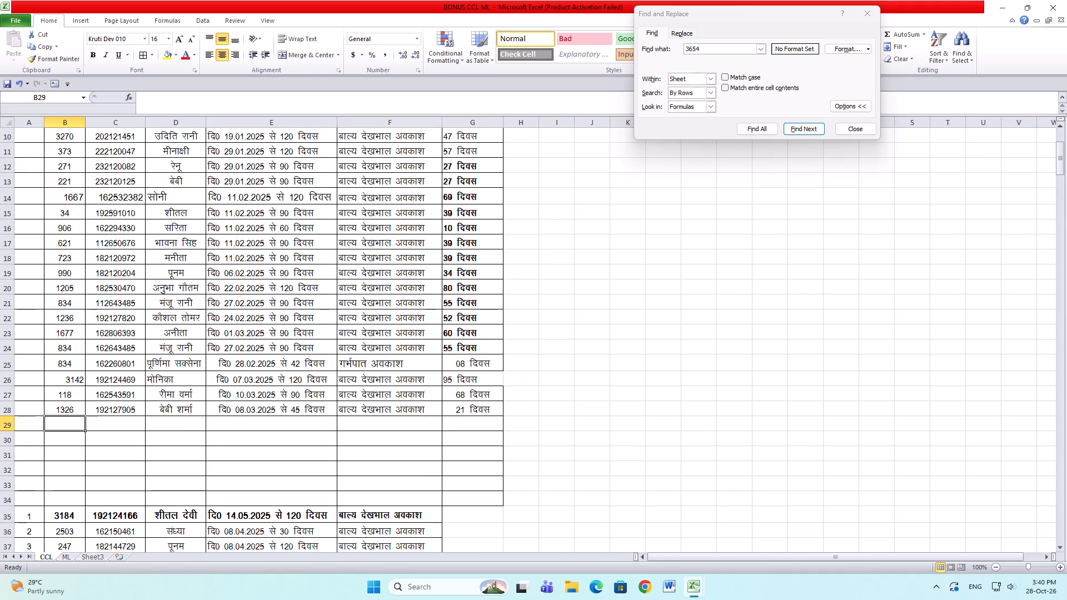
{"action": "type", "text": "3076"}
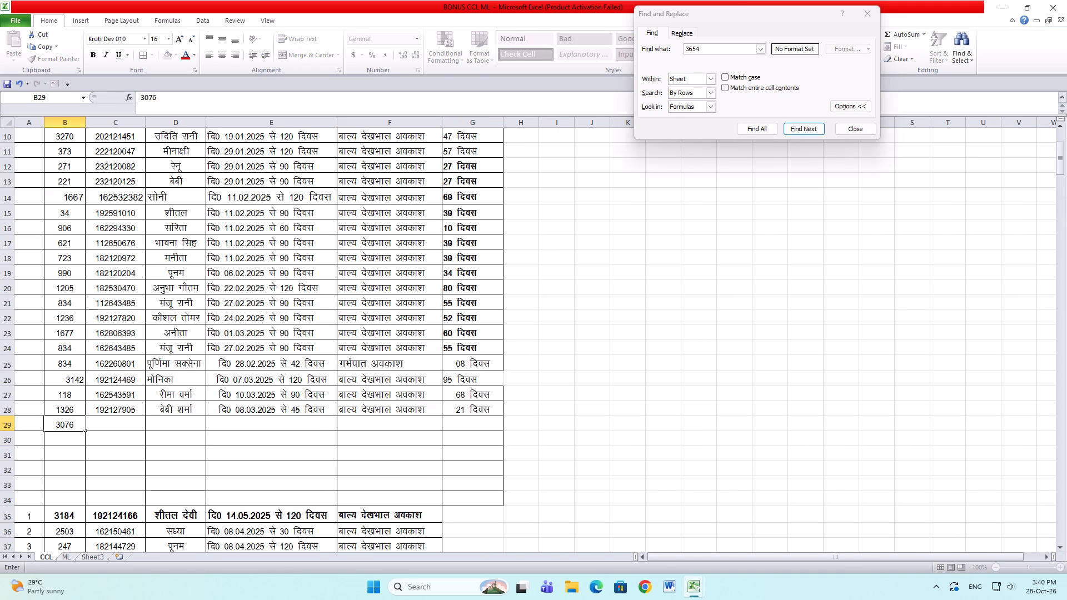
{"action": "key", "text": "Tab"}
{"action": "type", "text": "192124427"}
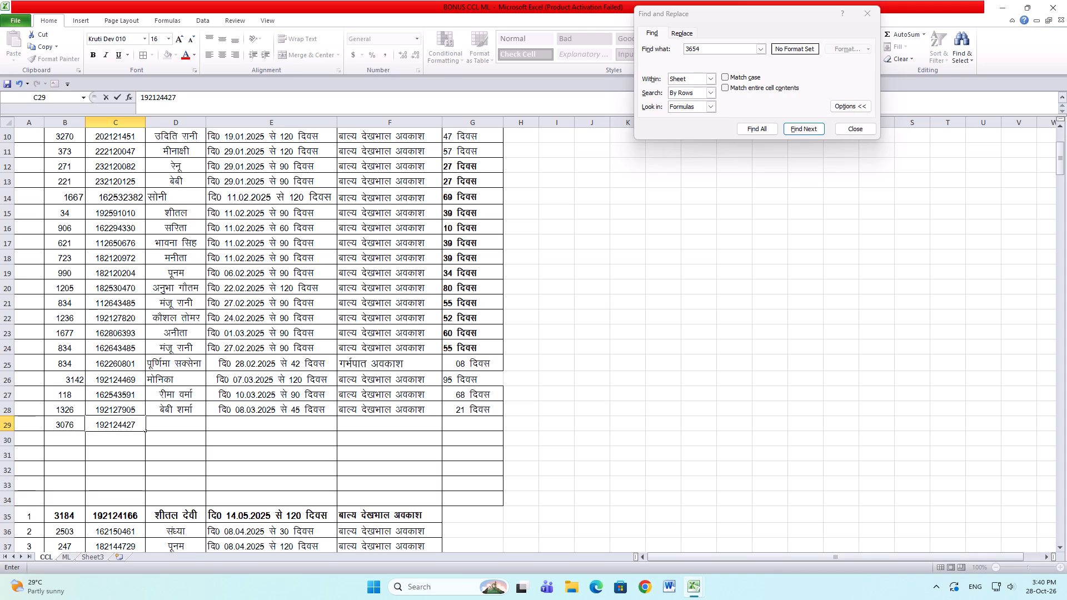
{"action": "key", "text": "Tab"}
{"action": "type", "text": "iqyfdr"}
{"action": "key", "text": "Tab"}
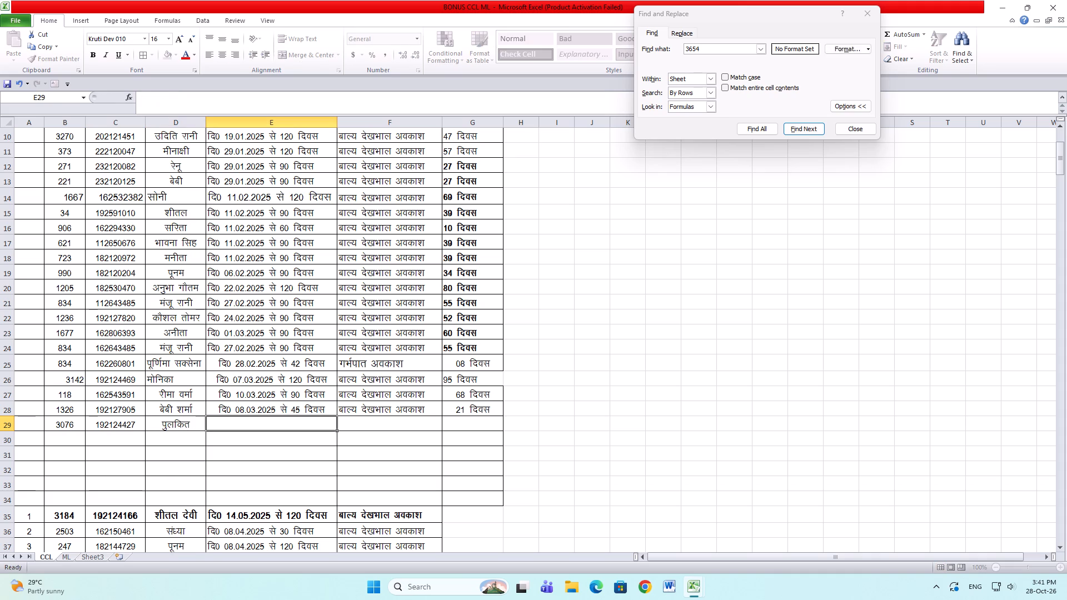
Enter दि0 18.03.2025 से 90 दिवस as the leave period in E29 and बाल्य देखभाल अवकाश as the leave type in F29.
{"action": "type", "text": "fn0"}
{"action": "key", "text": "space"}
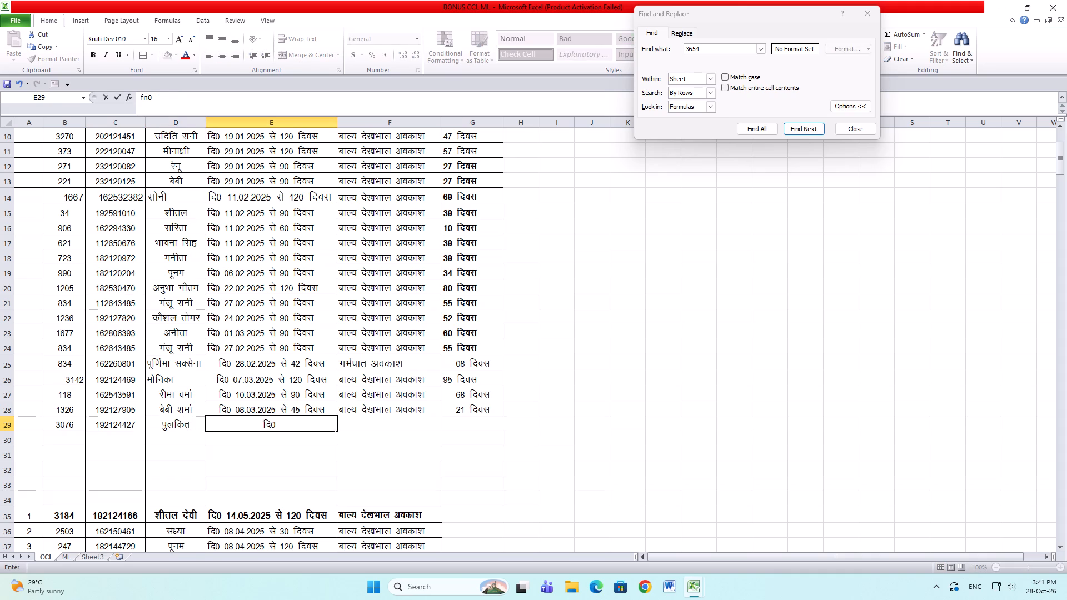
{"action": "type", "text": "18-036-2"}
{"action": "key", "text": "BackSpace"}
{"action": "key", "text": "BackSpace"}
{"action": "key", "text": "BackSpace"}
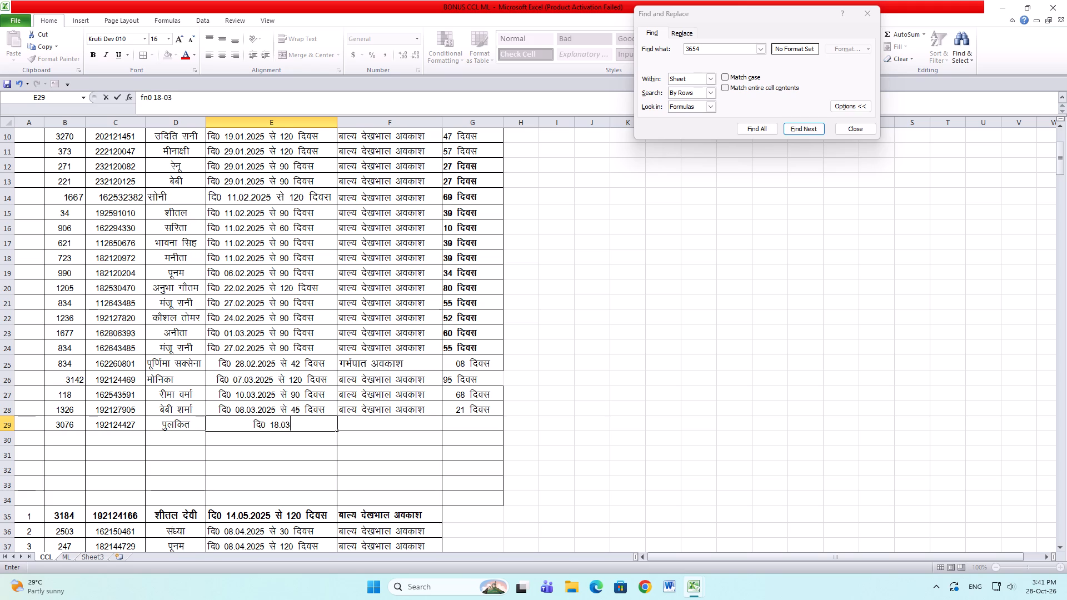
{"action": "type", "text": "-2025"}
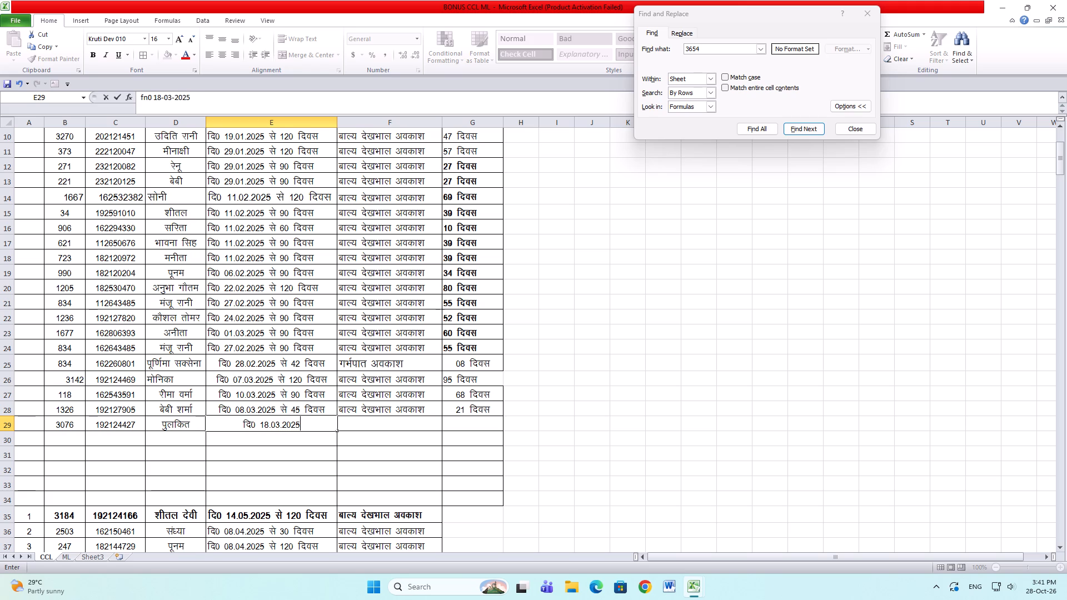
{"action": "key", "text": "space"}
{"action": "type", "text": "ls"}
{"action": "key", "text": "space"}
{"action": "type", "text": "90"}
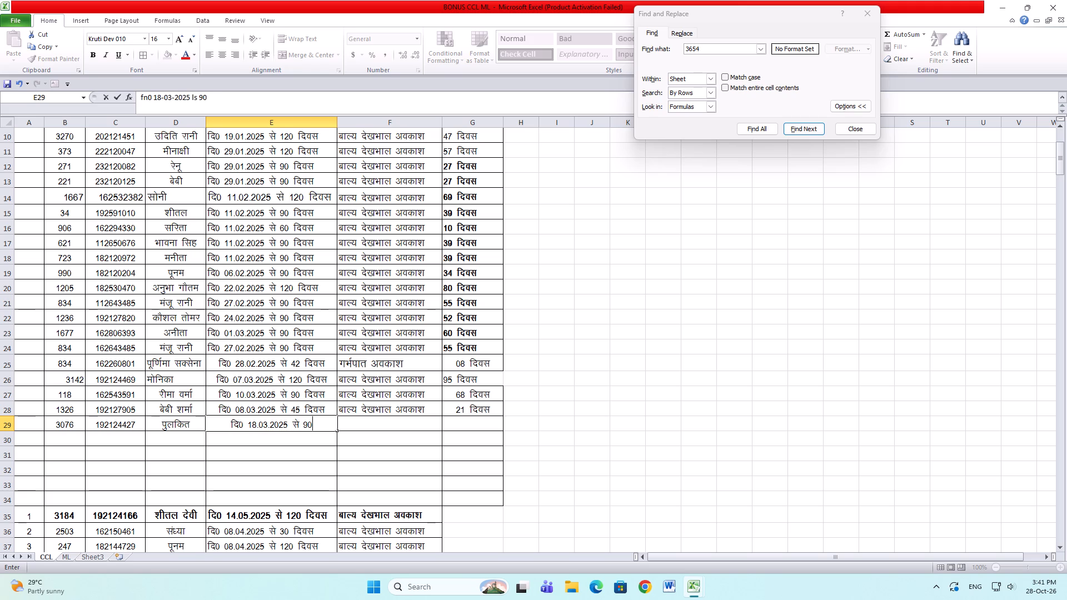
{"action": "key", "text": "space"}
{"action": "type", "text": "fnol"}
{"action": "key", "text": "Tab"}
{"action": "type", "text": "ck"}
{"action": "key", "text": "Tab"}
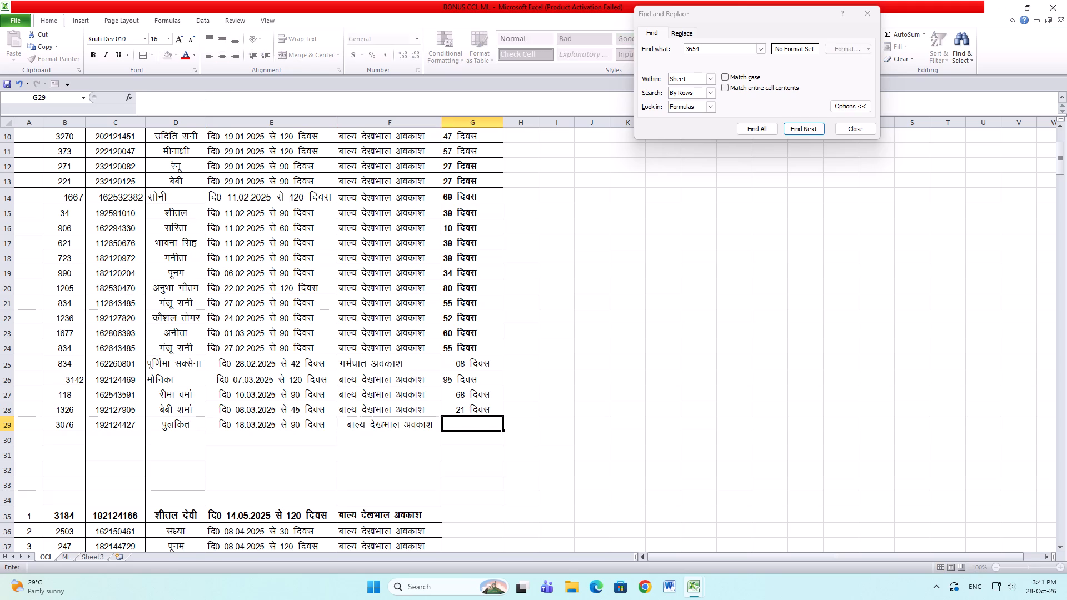
Switch to the DOB workbook and set the From date in A3 to 18-03-2025.
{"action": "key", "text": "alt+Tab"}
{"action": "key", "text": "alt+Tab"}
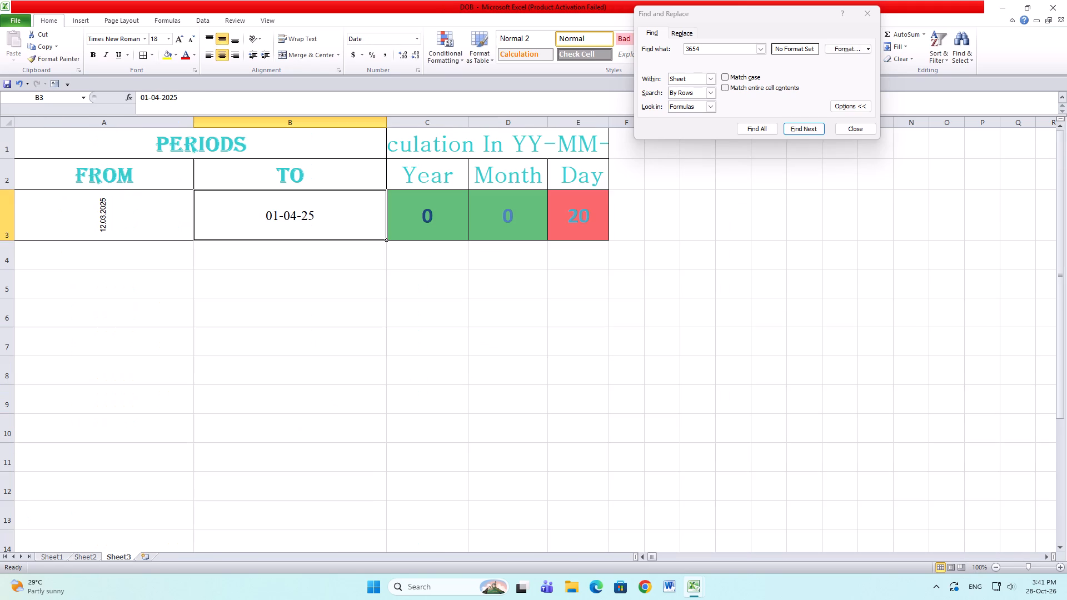
{"action": "left_click", "coordinate": [139, 215]}
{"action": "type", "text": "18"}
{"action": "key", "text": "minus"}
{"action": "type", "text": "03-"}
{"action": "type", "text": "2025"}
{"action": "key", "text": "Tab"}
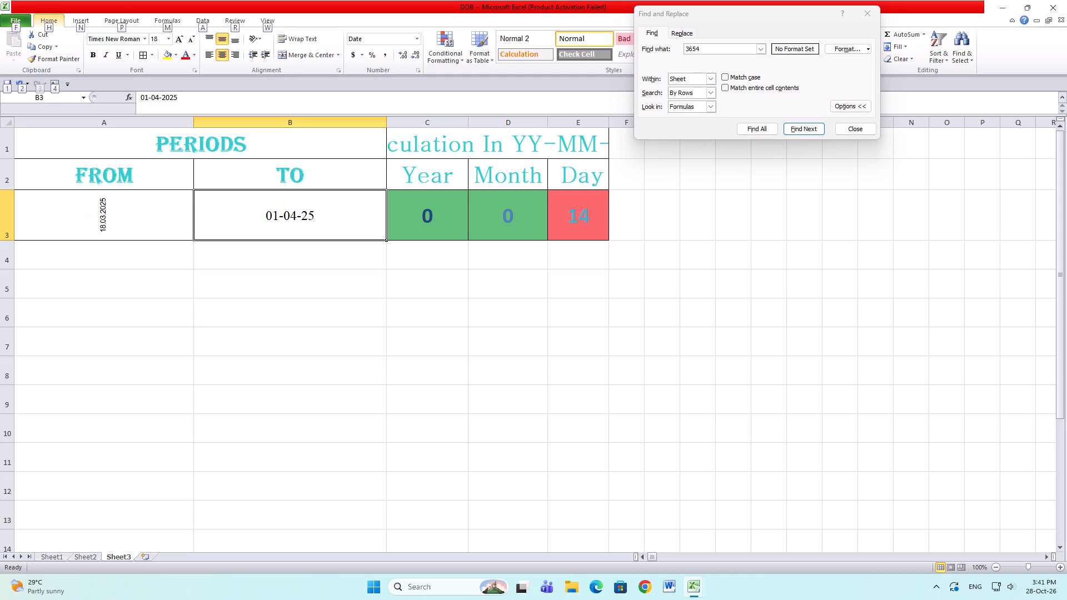
Return to BONUS CCL ML, enter 76 दिवस as the day count in G29 of the CCL sheet, and save the workbook.
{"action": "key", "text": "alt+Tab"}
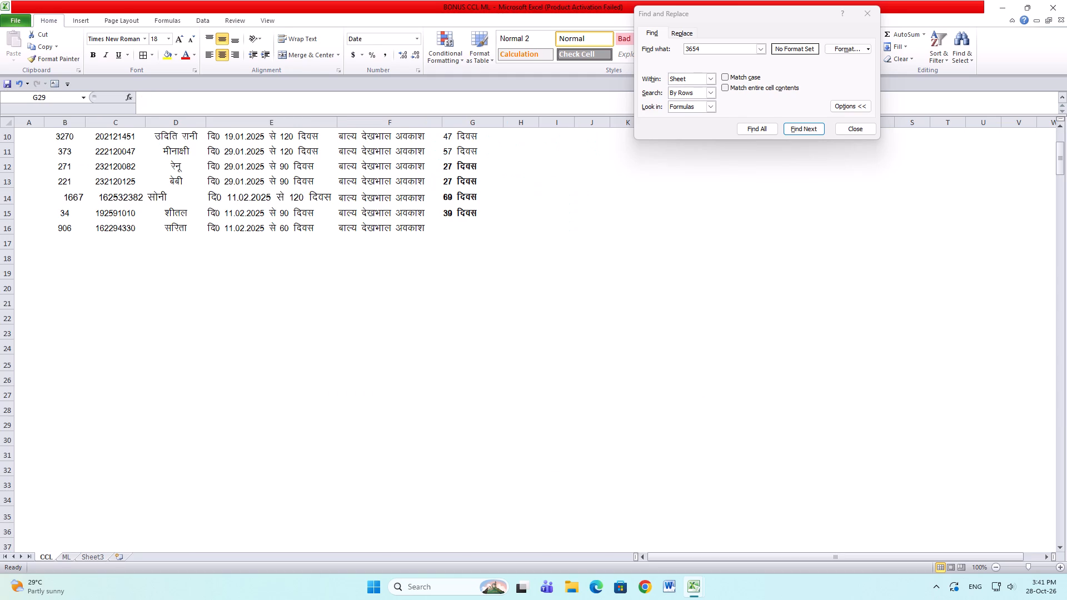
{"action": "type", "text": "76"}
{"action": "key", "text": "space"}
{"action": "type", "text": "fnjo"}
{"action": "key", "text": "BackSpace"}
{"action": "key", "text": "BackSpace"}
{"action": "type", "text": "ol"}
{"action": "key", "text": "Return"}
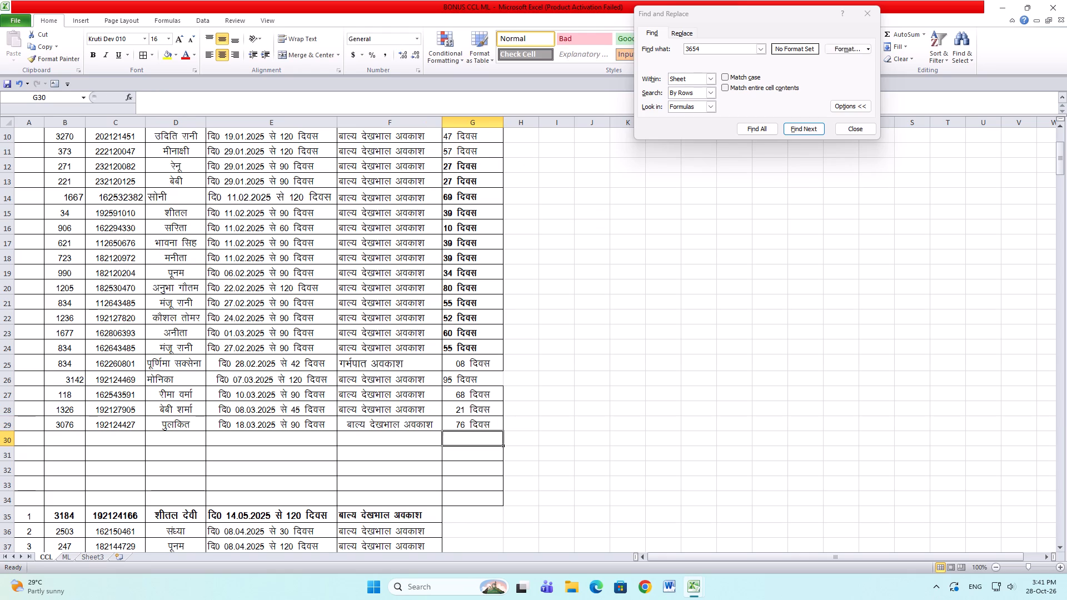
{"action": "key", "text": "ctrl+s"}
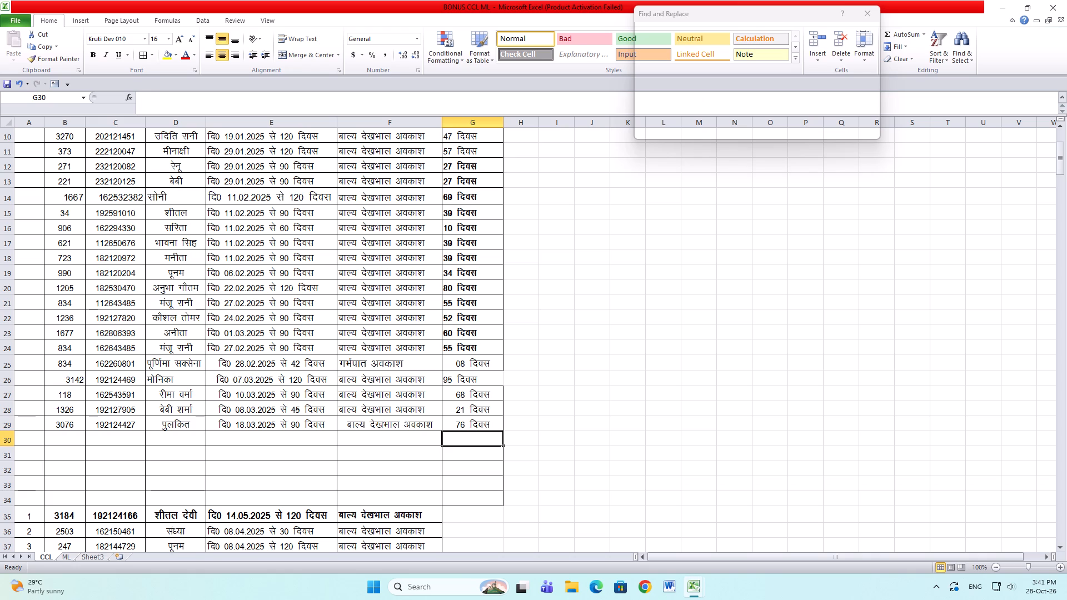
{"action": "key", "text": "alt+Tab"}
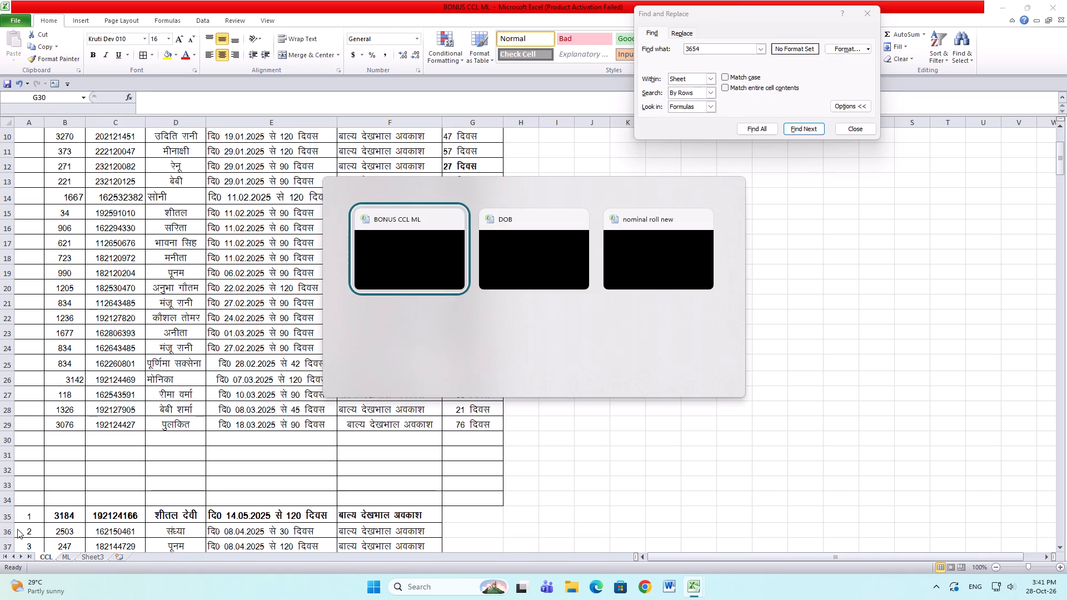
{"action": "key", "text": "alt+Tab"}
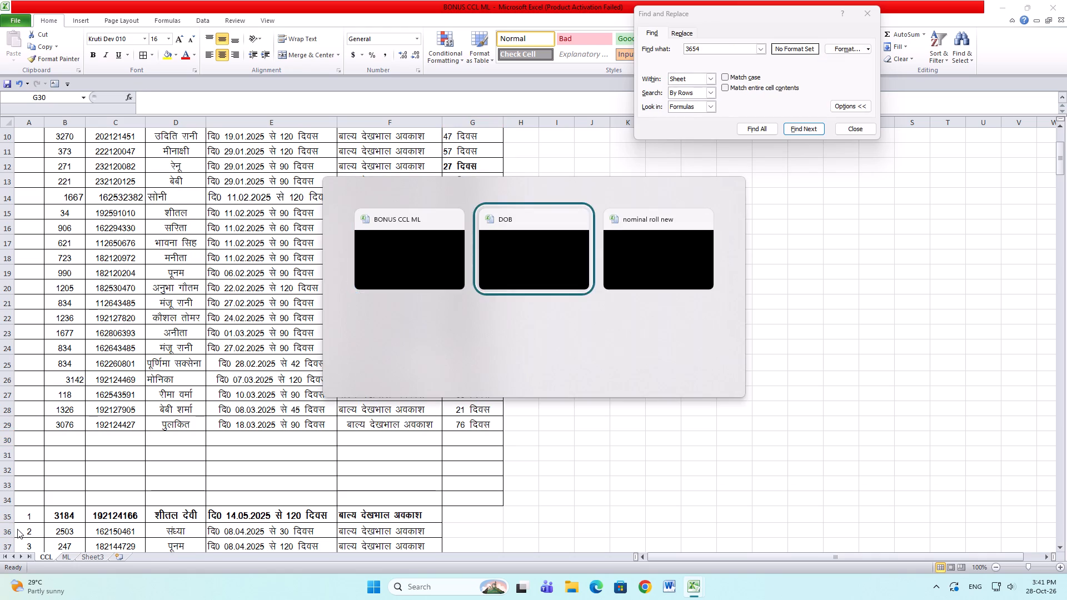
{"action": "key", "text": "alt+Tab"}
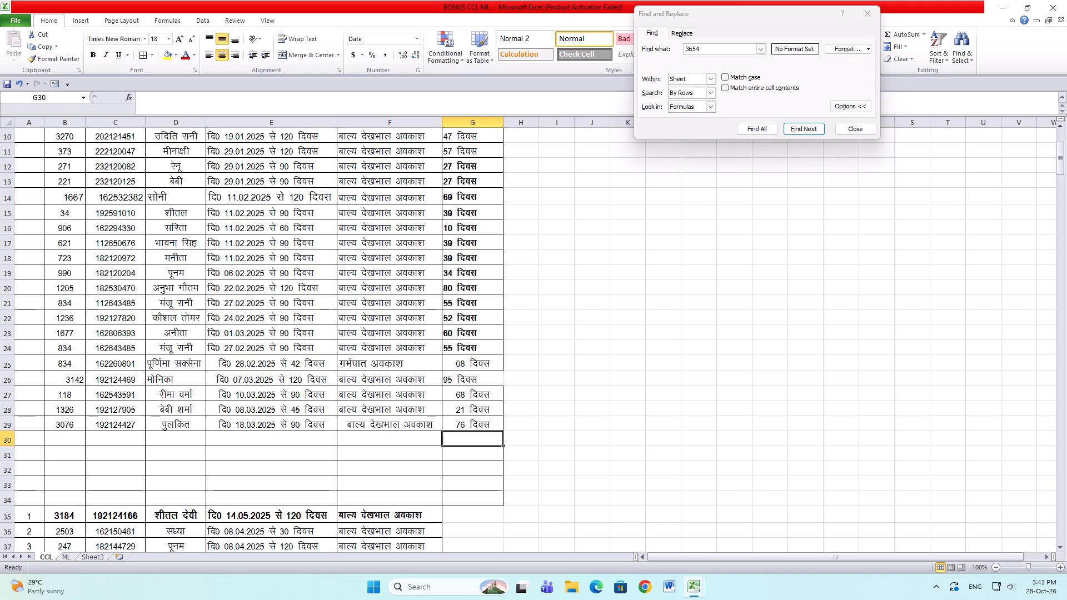
Enter the next employee's badge number, PNO and name in B30:D30 of the CCL sheet.
{"action": "left_click", "coordinate": [63, 436]}
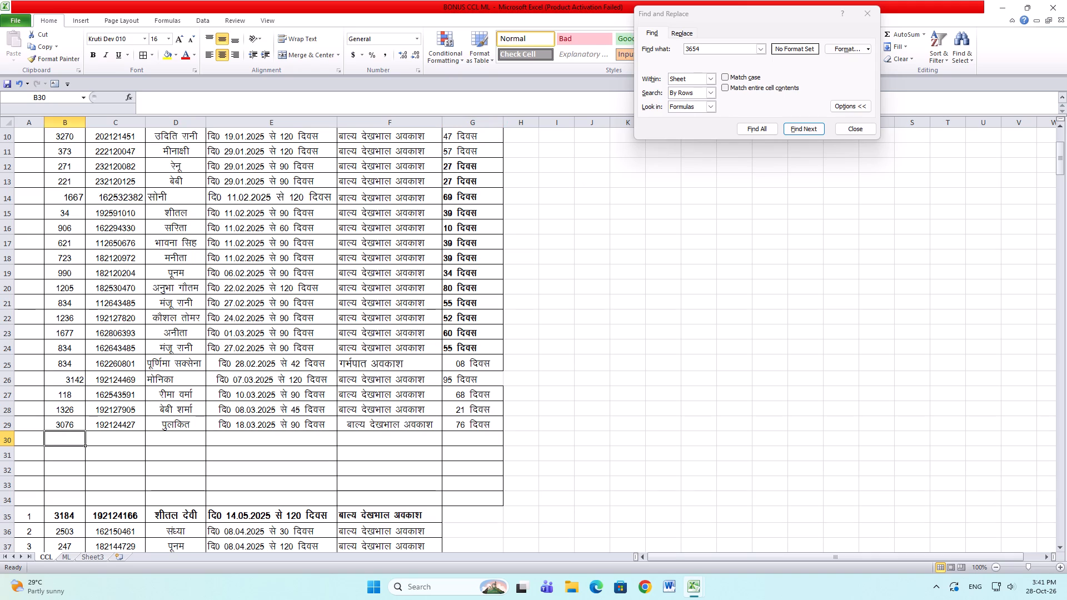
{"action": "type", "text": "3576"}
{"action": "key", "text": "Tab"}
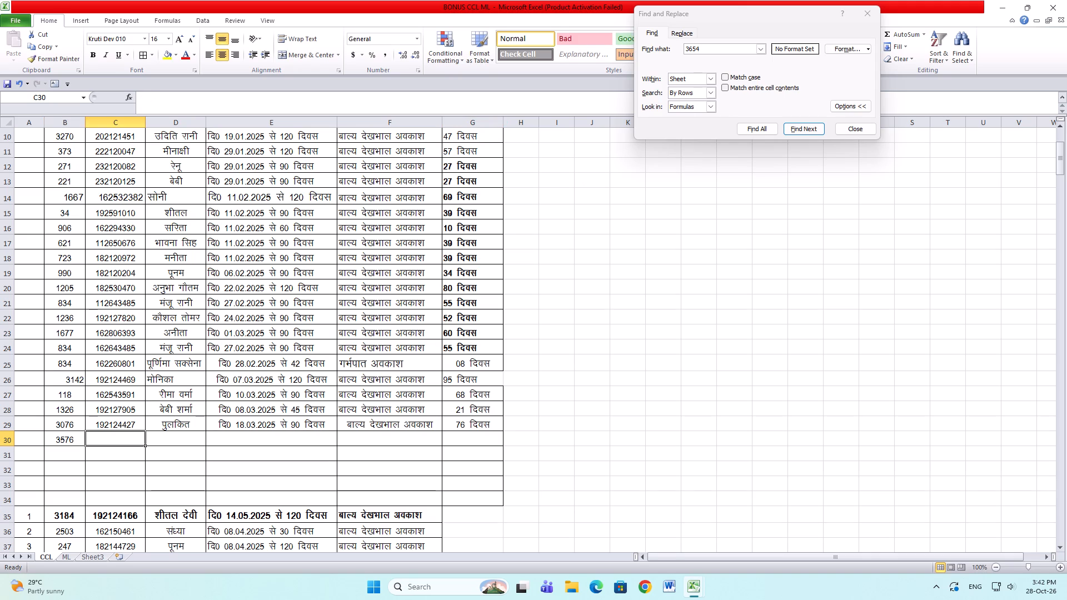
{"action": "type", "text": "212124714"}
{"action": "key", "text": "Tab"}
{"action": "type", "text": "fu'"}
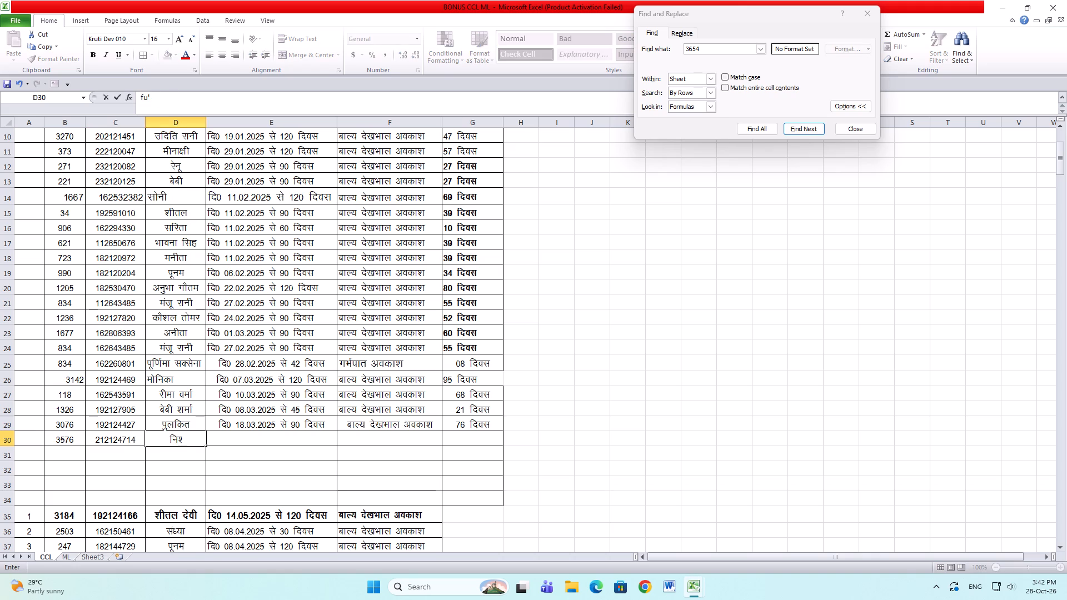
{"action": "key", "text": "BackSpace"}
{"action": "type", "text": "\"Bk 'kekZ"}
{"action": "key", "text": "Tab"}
Enter दि0 18.03.2025 से 90 दिवस in E30 and copy the leave type and day count from row 29 into F30:G30.
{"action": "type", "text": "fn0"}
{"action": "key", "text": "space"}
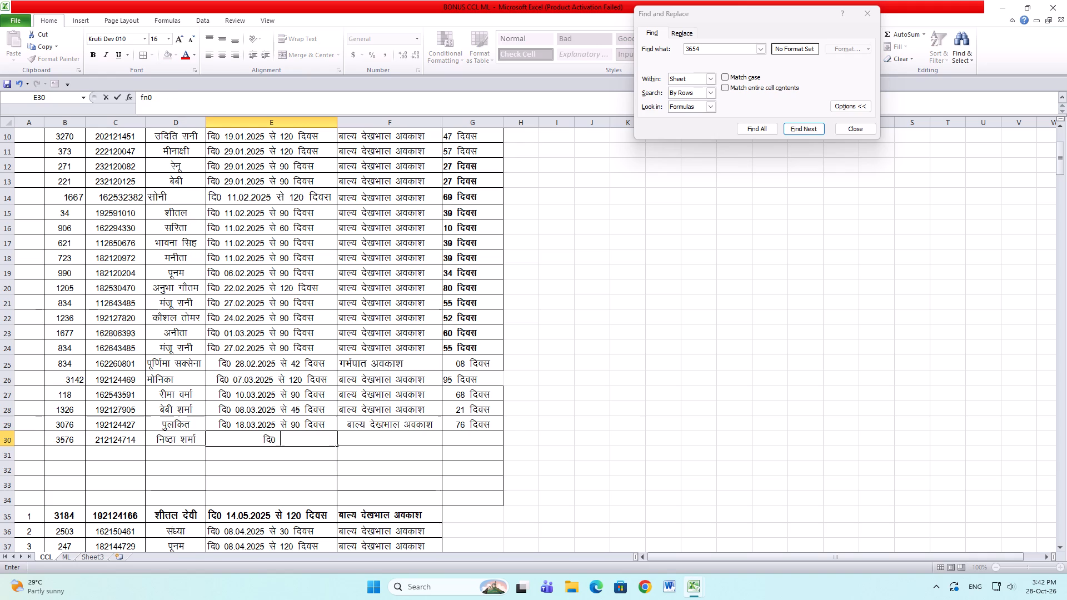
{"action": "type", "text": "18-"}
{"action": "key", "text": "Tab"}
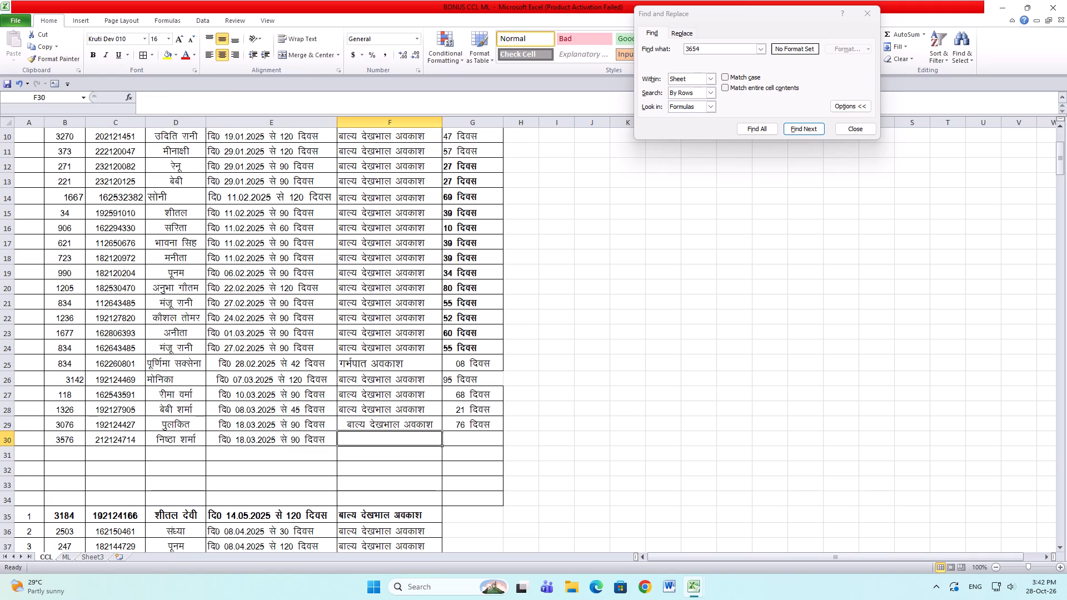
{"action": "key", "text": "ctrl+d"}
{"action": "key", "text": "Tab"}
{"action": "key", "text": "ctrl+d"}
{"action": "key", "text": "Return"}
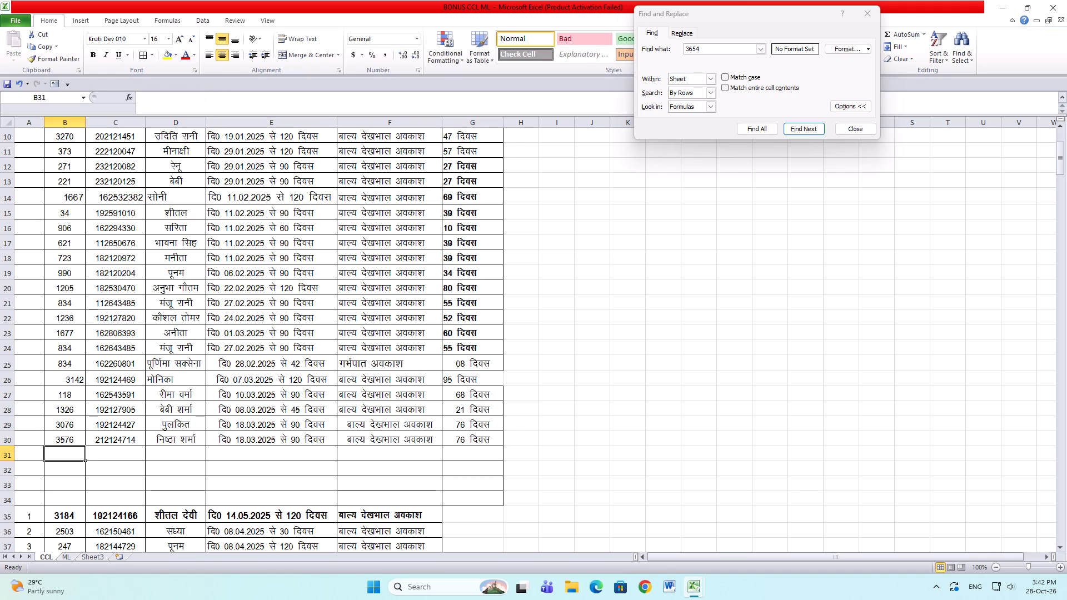
Enter the next employee's badge number, PNO and name in B31:D31 of the CCL sheet.
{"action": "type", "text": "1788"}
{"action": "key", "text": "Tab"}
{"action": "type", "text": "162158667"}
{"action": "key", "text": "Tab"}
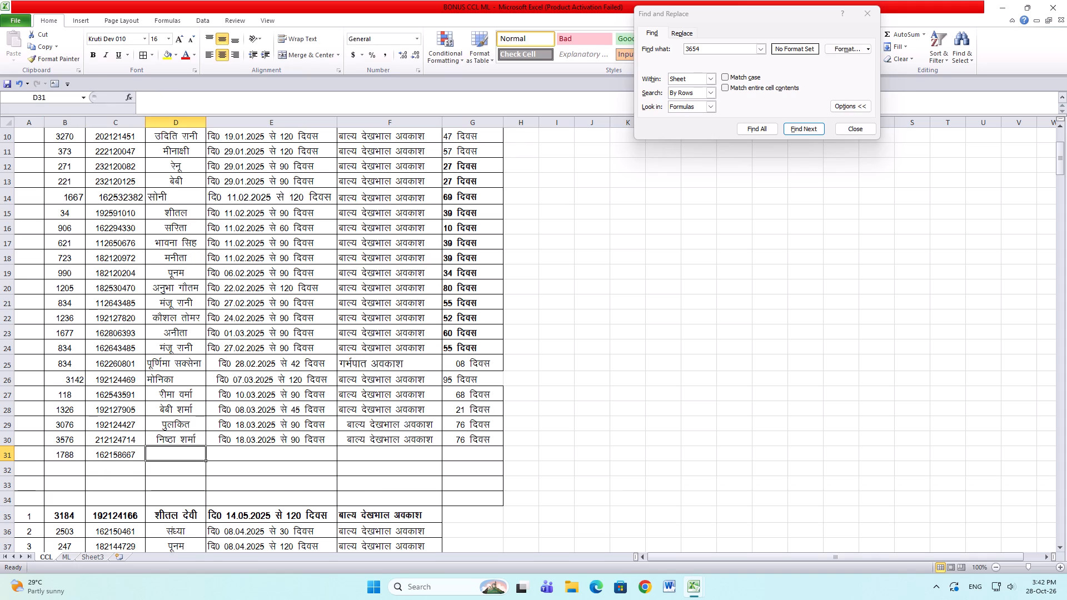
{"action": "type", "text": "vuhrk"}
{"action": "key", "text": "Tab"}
Enter दि0 17.03.2025 से 120 दिवस as the leave period in E31 and बाल्य देखभाल अवकाश as the leave type in F31.
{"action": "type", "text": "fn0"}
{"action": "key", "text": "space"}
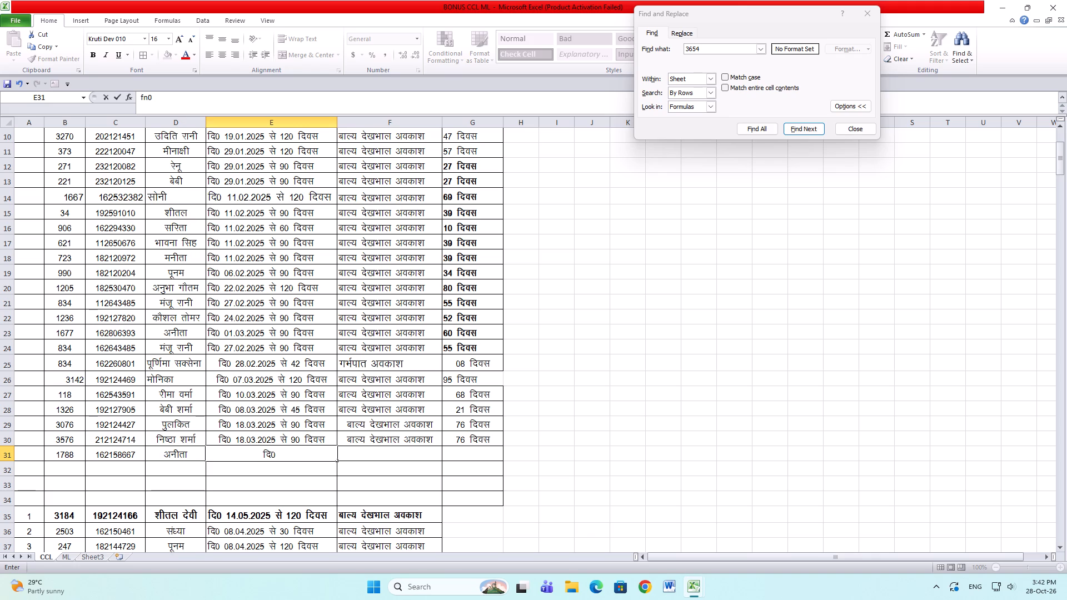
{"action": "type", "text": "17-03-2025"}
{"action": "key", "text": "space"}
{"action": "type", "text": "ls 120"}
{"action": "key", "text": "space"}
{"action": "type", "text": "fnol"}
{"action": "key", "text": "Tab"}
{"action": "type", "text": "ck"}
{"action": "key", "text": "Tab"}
Switch to the DOB workbook and set the From date in A3 to 17-03-2025.
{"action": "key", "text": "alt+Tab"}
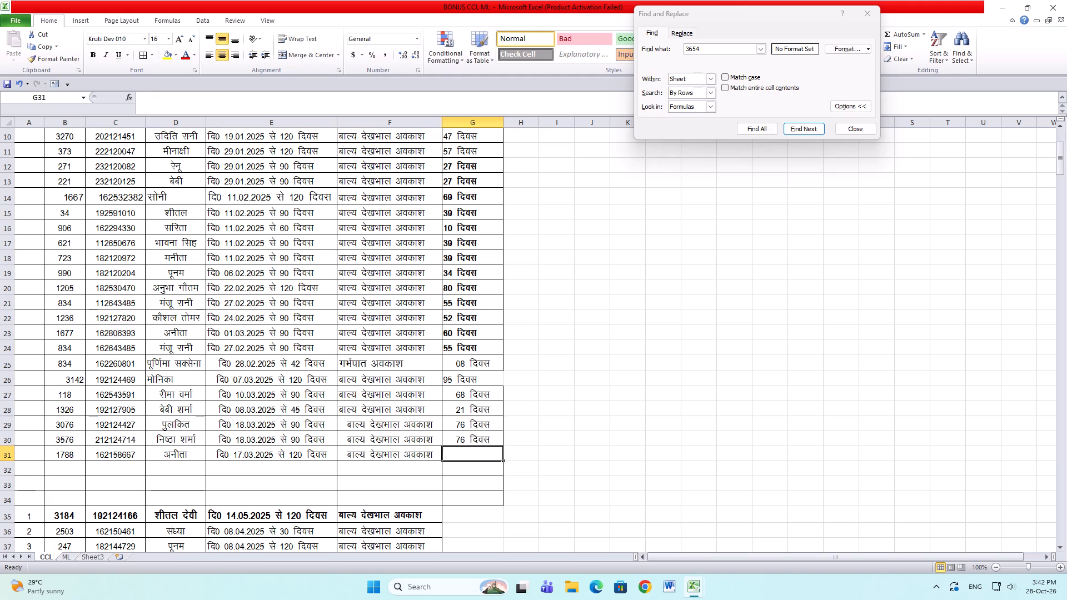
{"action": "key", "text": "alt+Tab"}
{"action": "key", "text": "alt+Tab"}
{"action": "left_click", "coordinate": [95, 224]}
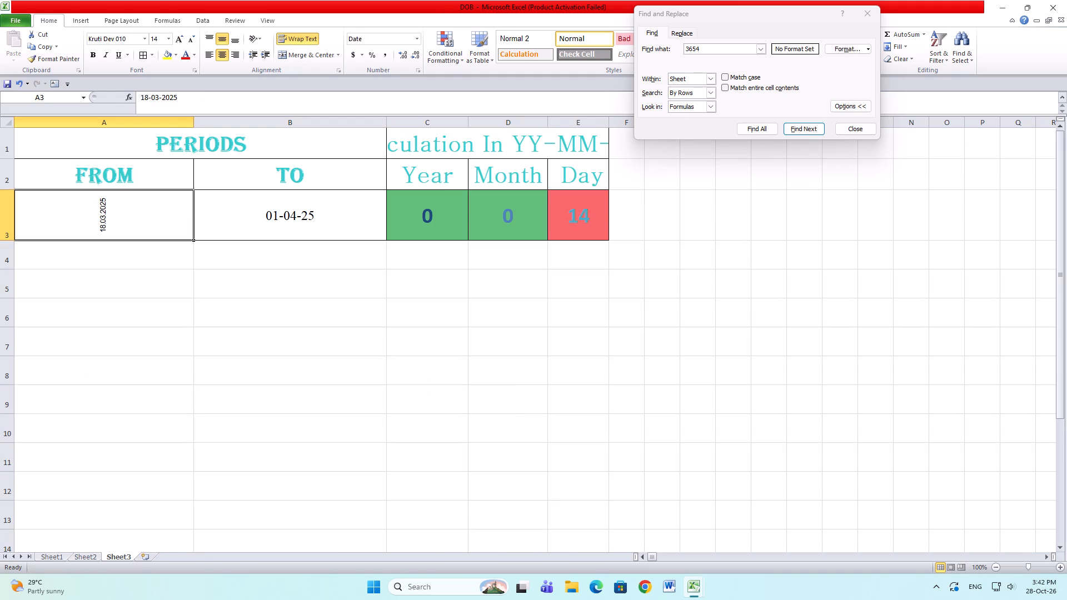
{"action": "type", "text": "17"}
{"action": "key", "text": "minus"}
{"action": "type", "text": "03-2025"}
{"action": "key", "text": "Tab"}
Return to BONUS CCL ML, enter 105 दिवस as the day count in G31 of the CCL sheet, and save the workbook.
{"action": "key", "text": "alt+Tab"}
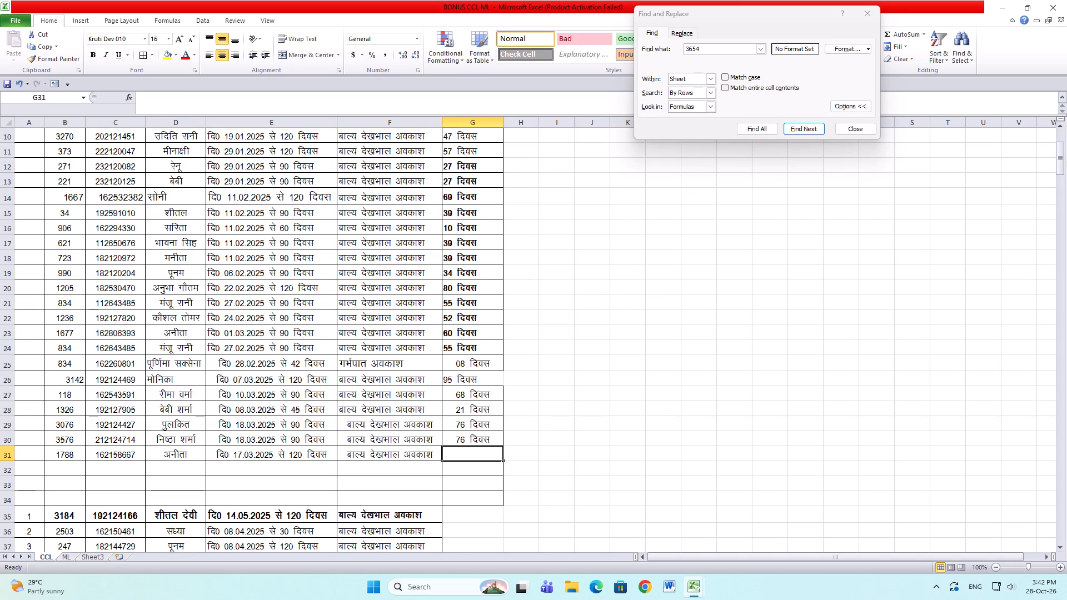
{"action": "left_click", "coordinate": [453, 453]}
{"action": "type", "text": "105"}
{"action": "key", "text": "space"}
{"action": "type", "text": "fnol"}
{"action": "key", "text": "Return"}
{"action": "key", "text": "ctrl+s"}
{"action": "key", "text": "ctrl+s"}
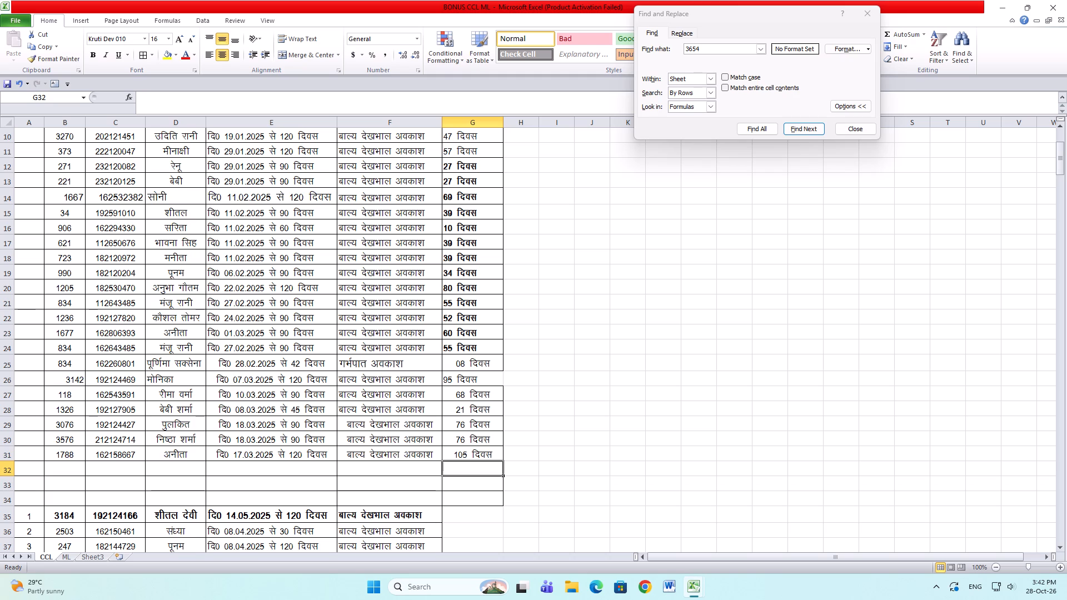
Insert ten blank rows at row 32 of the CCL sheet and save the workbook.
{"action": "left_click", "coordinate": [1, 470]}
{"action": "key", "text": "ctrl+plus"}
{"action": "key", "text": "ctrl+plus"}
{"action": "key", "text": "ctrl+plus"}
{"action": "key", "text": "ctrl+plus"}
{"action": "key", "text": "ctrl+plus"}
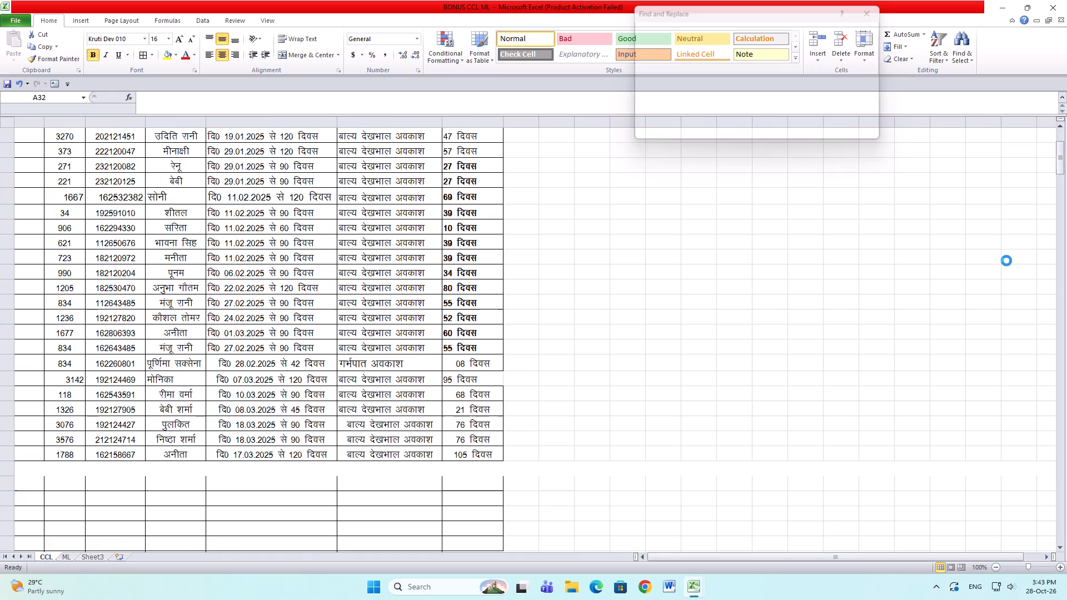
{"action": "key", "text": "ctrl+plus"}
{"action": "key", "text": "ctrl+plus"}
{"action": "key", "text": "ctrl+plus"}
{"action": "key", "text": "ctrl+plus"}
{"action": "key", "text": "ctrl+plus"}
{"action": "key", "text": "ctrl+s"}
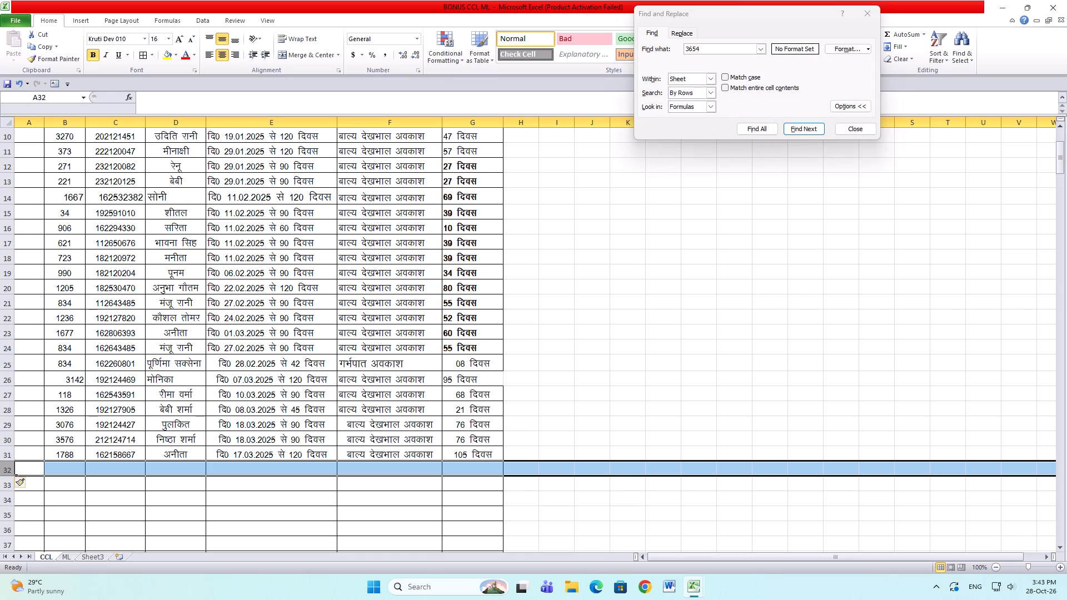
Enter the next employee's badge number, PNO and name in B32:D32 of the CCL sheet.
{"action": "scroll", "coordinate": [163, 402], "scroll_direction": "down", "scroll_amount": 3}
{"action": "left_click", "coordinate": [106, 371]}
{"action": "left_click", "coordinate": [71, 326]}
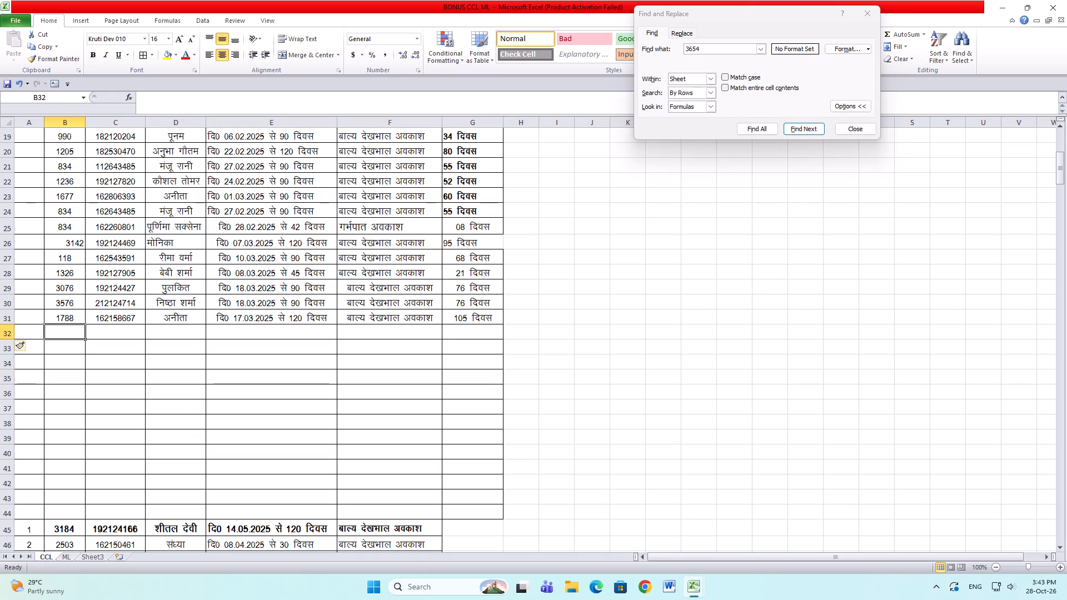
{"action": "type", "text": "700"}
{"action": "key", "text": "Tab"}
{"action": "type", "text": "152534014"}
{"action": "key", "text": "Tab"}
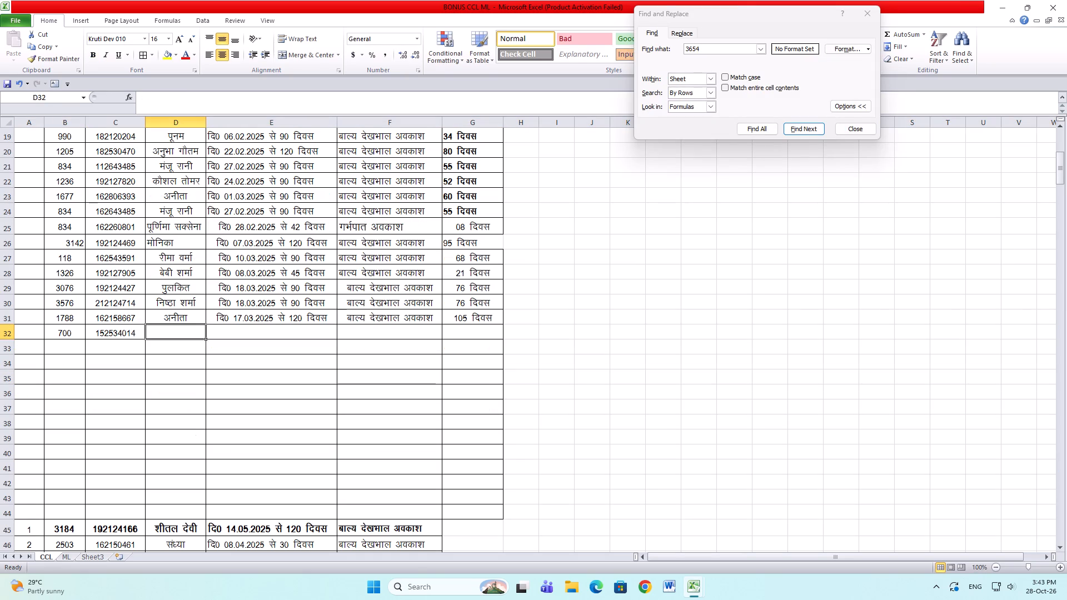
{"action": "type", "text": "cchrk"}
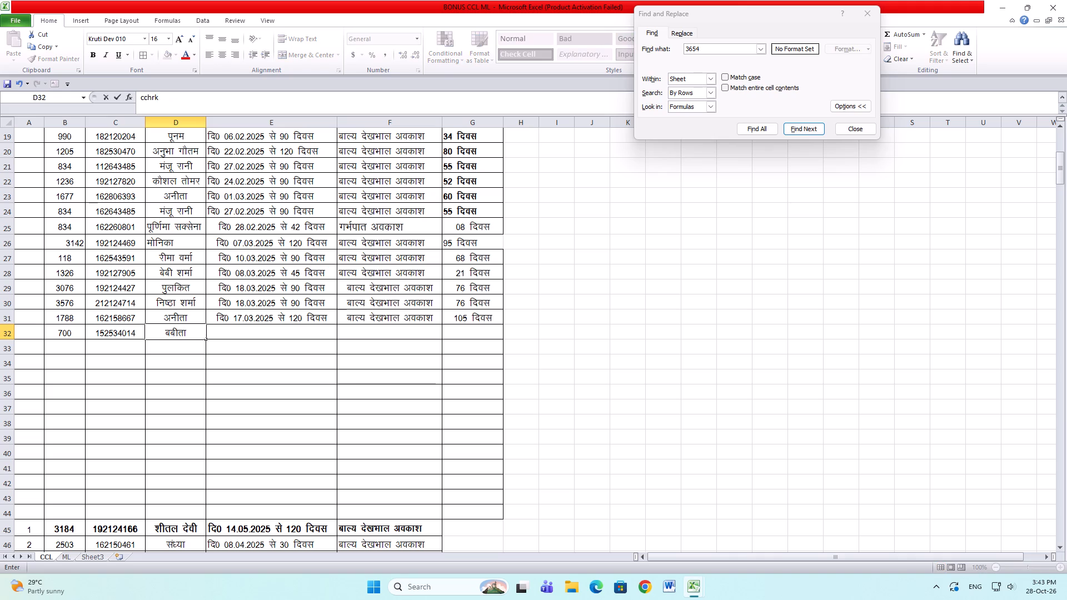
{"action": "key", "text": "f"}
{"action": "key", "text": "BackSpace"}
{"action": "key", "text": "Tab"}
Enter दि0 22.03.2024 से 60 दिवस as the leave period in E32 and बाल्य देखभाल अवकाश as the leave type in F32.
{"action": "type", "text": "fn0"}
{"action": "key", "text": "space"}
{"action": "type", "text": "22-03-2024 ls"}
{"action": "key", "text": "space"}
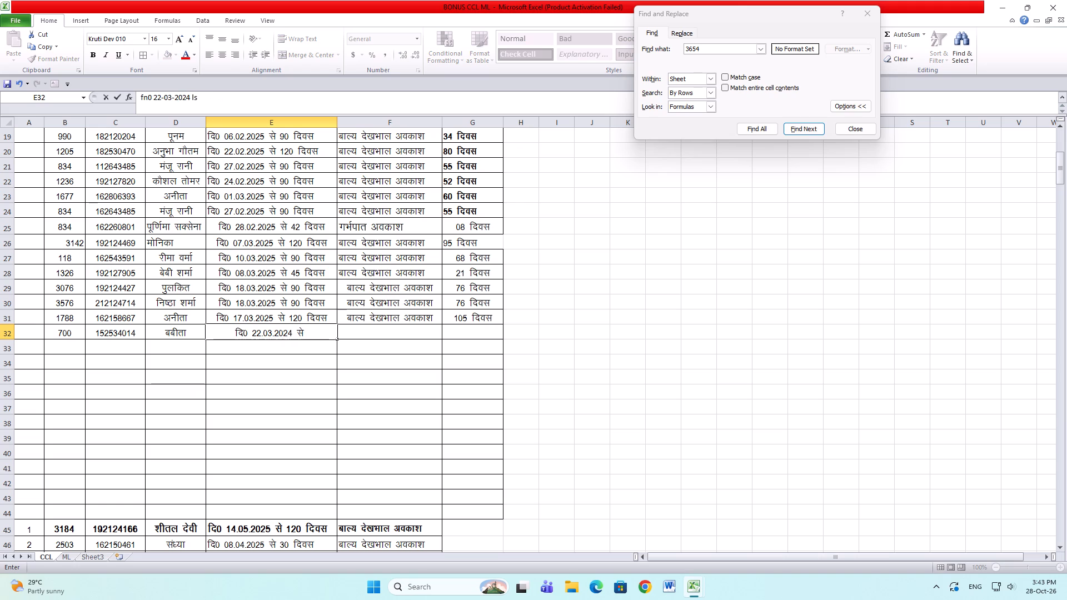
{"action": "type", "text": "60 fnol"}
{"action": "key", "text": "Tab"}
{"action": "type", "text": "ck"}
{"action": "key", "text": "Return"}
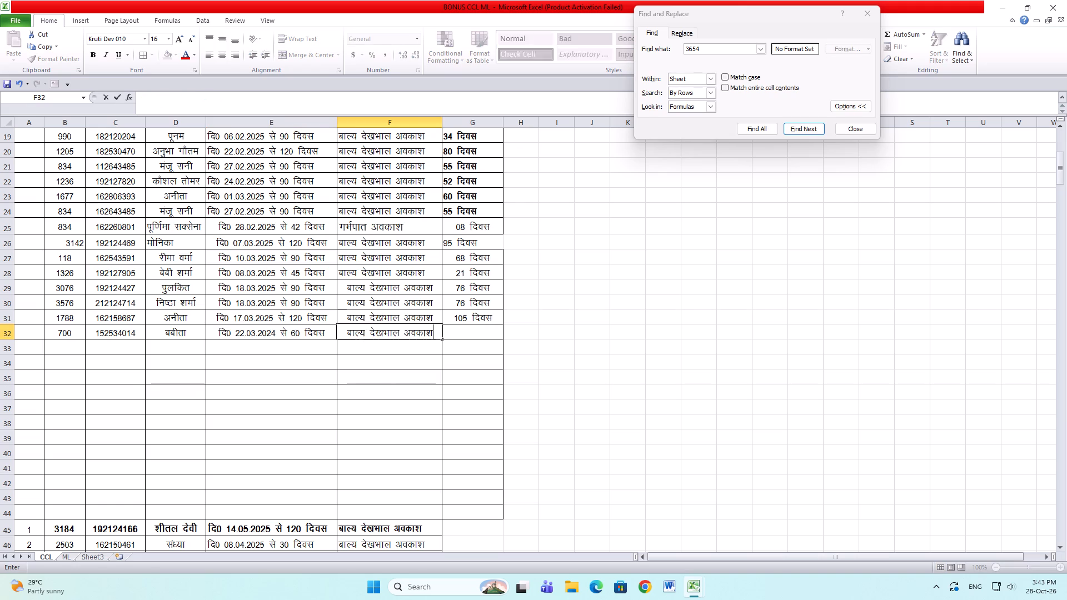
Enter the next employee's badge number, PNO and name in B33:D33 of the CCL sheet.
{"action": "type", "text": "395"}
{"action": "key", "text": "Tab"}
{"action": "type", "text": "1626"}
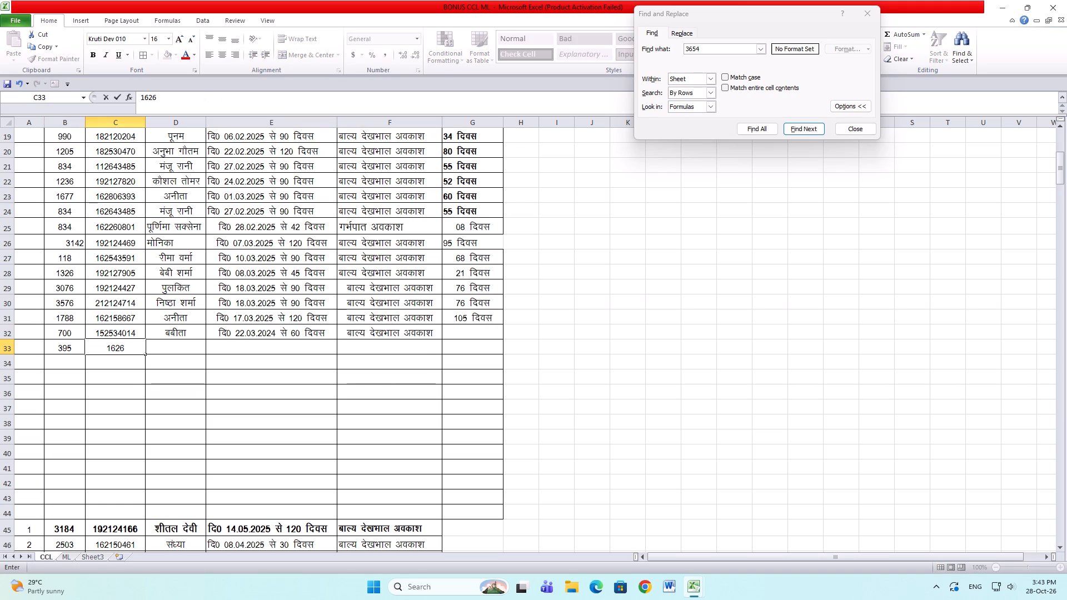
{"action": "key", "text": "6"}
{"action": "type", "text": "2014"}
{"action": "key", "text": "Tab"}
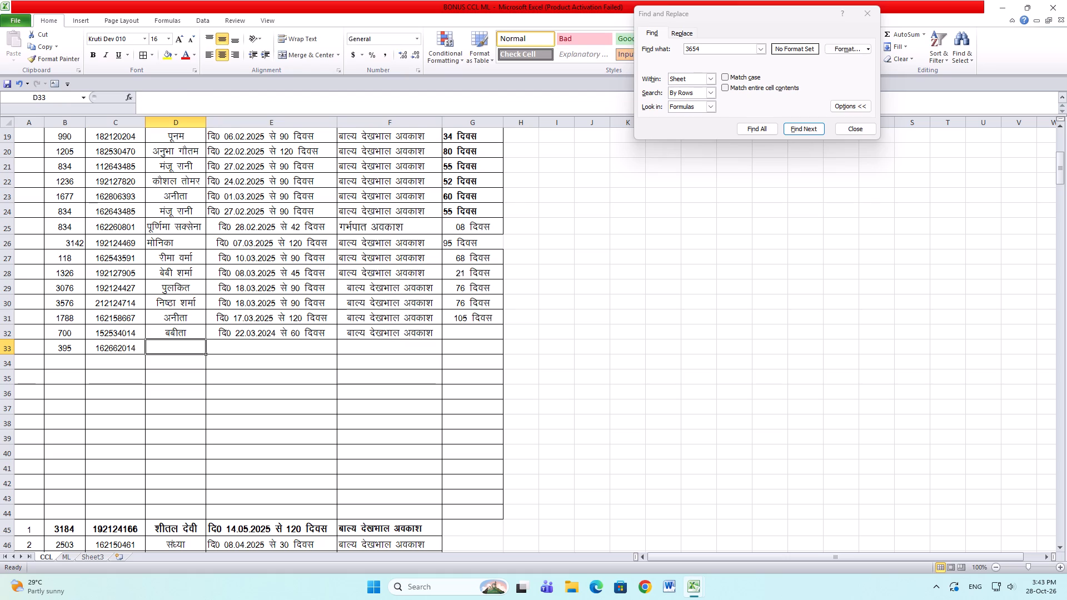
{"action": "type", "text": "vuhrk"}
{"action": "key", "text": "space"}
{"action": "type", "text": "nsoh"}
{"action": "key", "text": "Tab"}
Enter दि0 28.03.2025 से 60 दिवस as the leave period in E33.
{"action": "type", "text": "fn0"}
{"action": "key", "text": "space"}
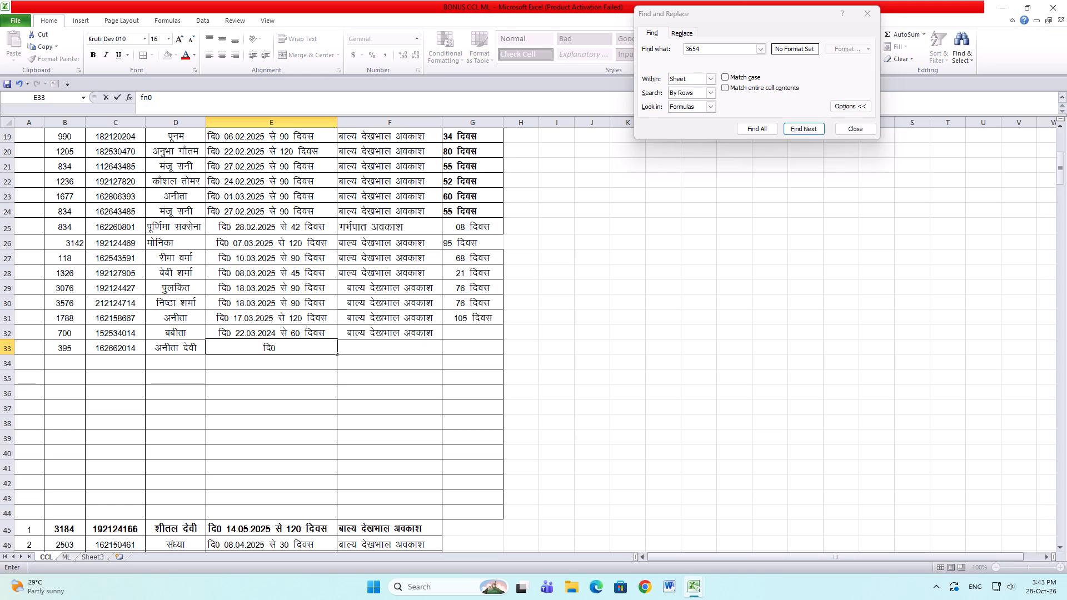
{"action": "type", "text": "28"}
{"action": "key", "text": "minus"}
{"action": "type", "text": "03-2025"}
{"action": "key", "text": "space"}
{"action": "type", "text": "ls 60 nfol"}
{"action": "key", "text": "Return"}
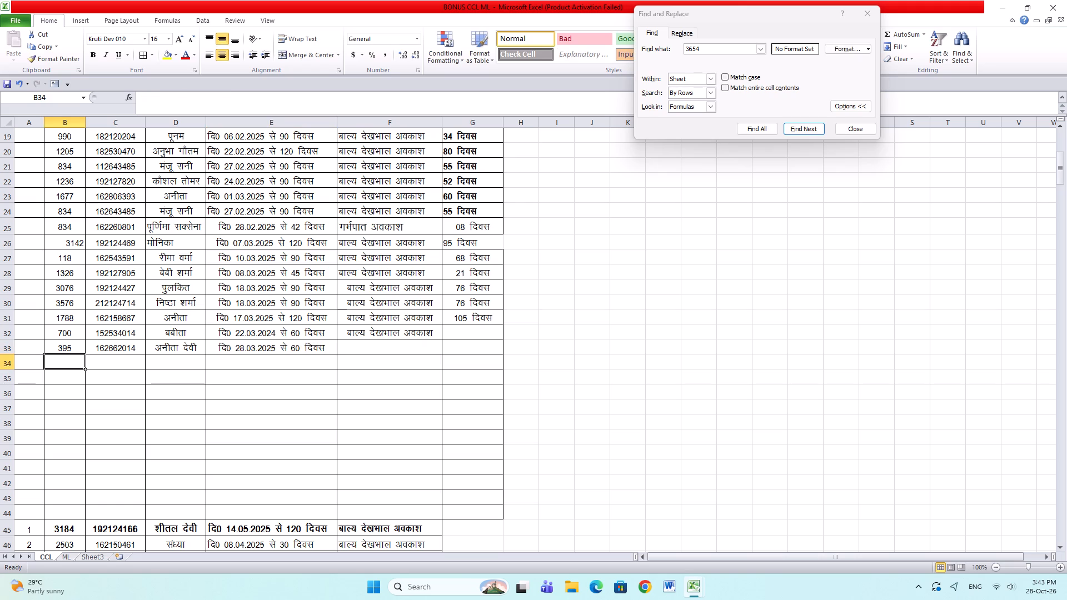
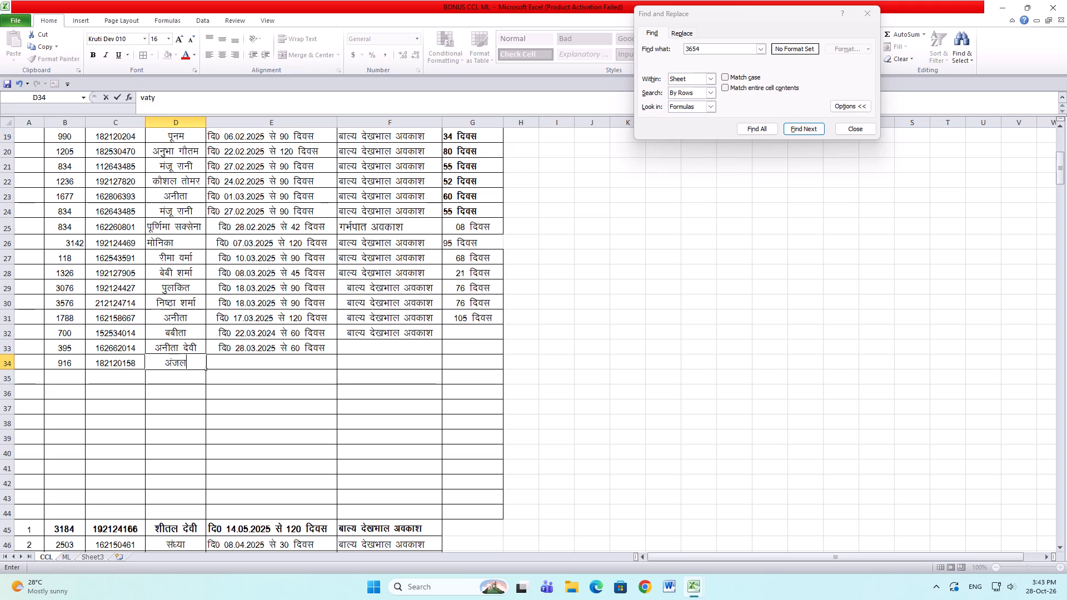
Complete the employee's name in D34 of the CCL sheet and enter दि0 24.03.2024 से 60 दिवस as the leave period in E34.
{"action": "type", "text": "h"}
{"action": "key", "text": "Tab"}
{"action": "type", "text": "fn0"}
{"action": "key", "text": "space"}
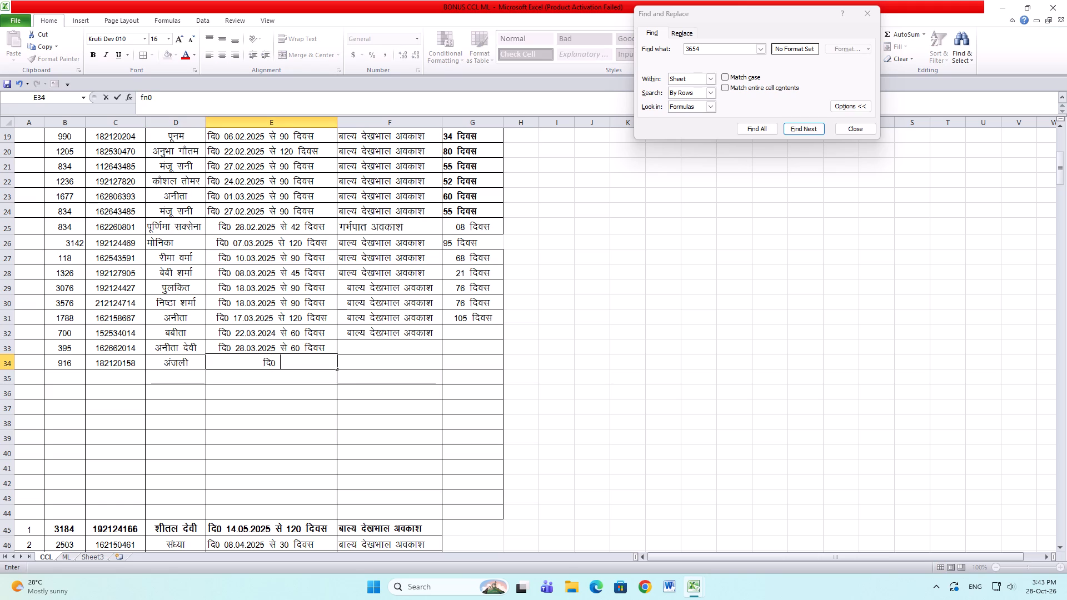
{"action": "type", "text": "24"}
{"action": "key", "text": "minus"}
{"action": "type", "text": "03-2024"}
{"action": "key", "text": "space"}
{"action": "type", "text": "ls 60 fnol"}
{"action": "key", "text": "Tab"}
Enter बाल्य देखभाल अवकाश as the leave type in F34 and F33 of the CCL sheet.
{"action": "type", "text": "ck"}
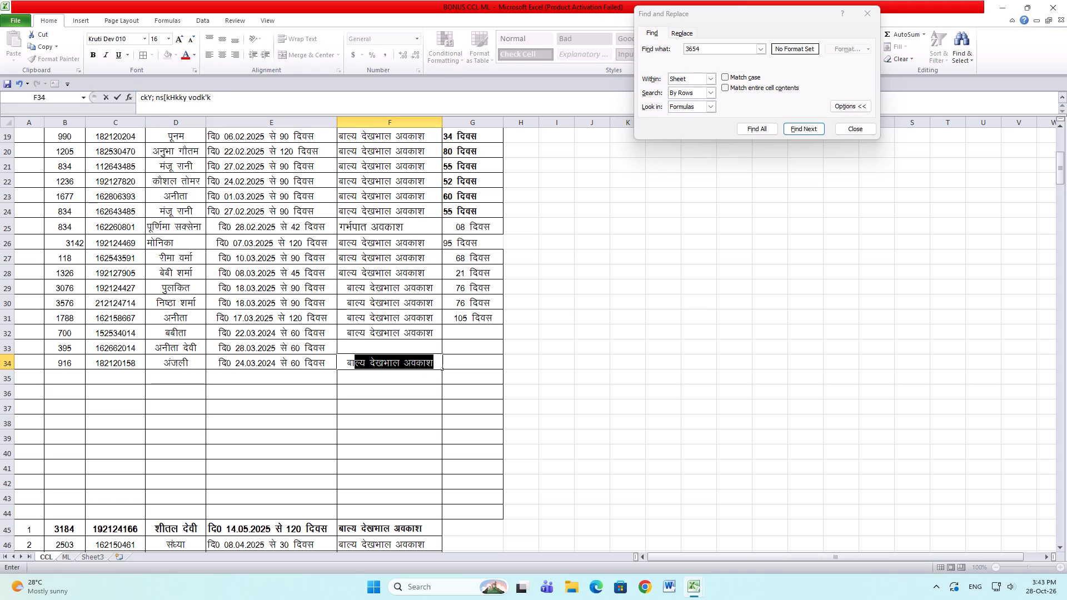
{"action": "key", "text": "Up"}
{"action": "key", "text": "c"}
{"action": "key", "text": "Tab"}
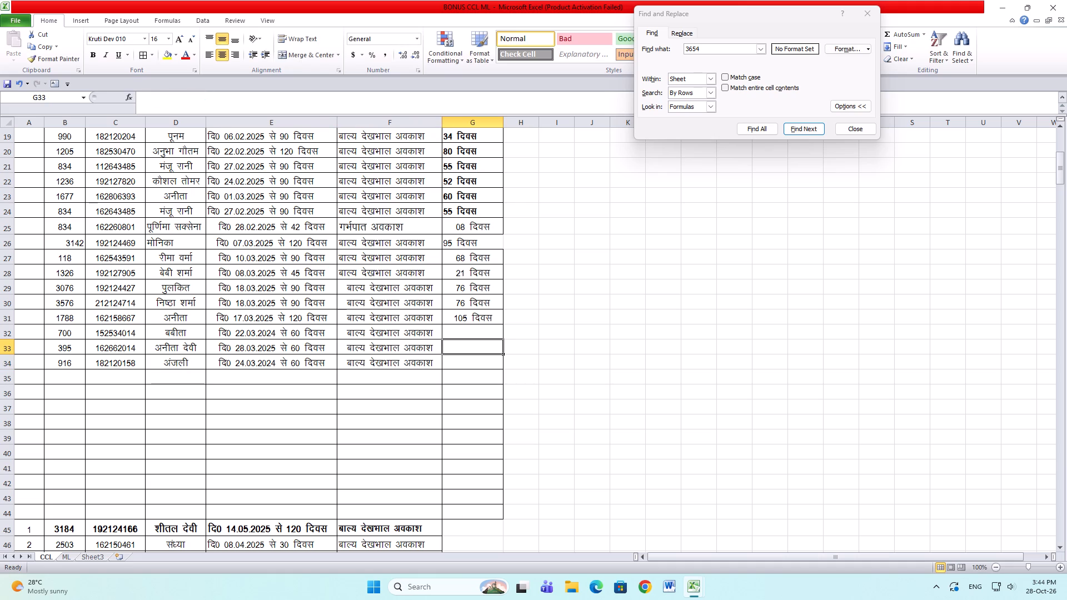
Switch from BONUS CCL ML to another open workbook.
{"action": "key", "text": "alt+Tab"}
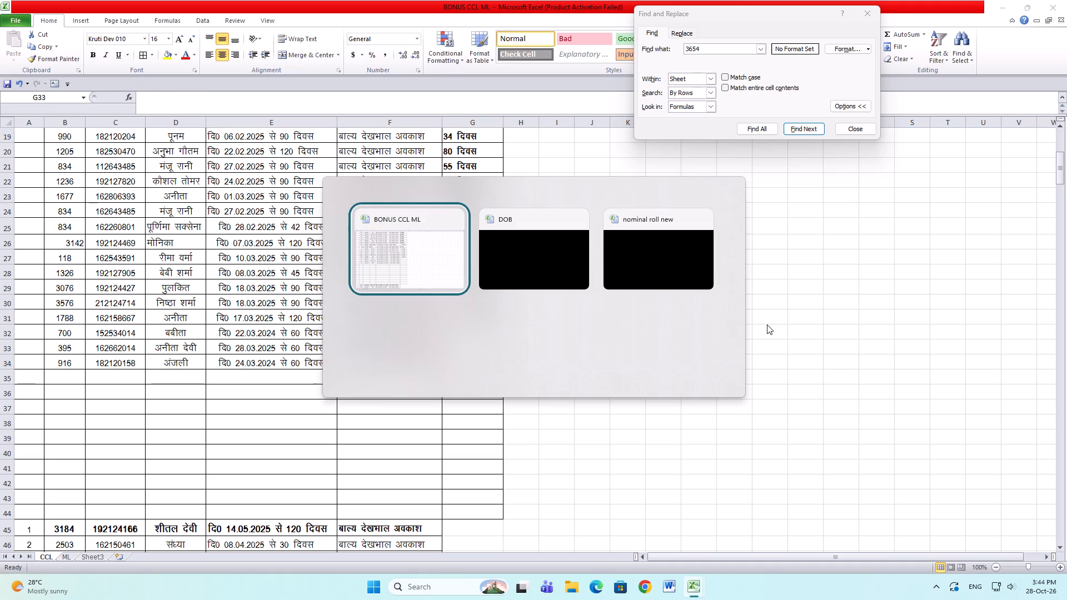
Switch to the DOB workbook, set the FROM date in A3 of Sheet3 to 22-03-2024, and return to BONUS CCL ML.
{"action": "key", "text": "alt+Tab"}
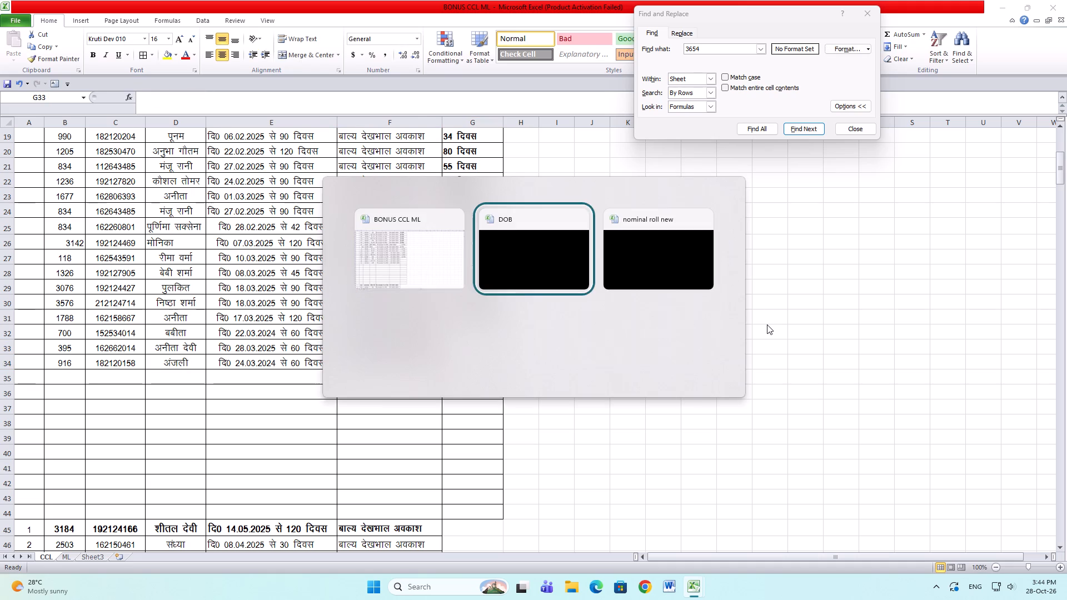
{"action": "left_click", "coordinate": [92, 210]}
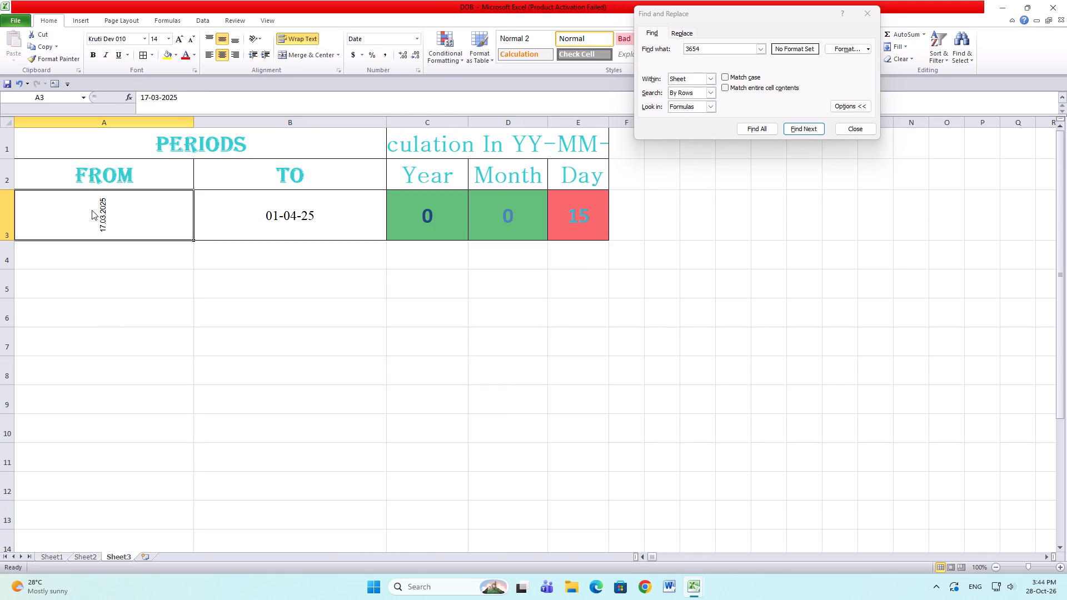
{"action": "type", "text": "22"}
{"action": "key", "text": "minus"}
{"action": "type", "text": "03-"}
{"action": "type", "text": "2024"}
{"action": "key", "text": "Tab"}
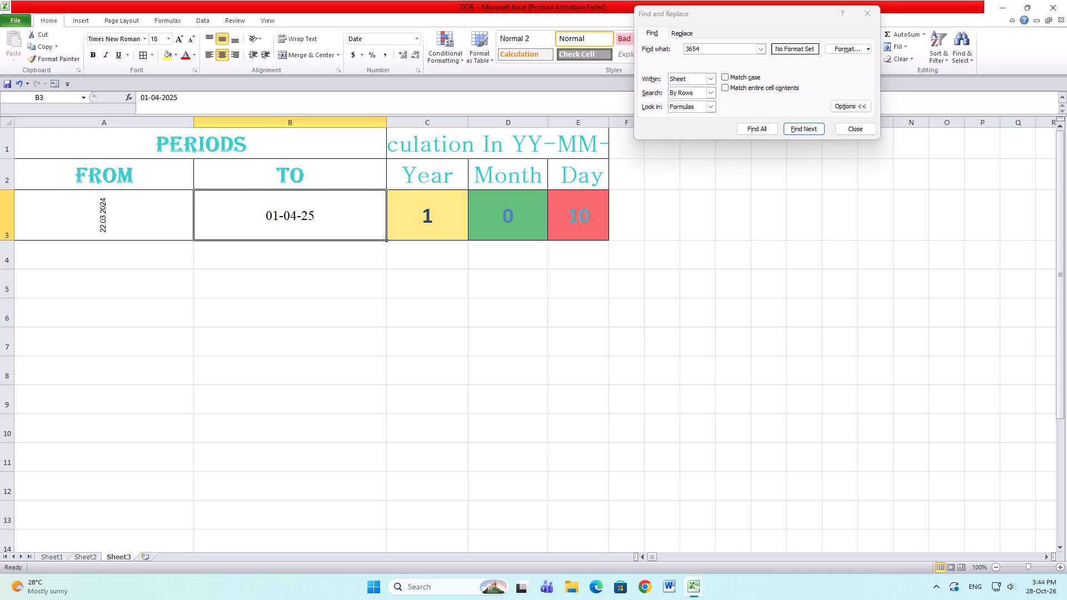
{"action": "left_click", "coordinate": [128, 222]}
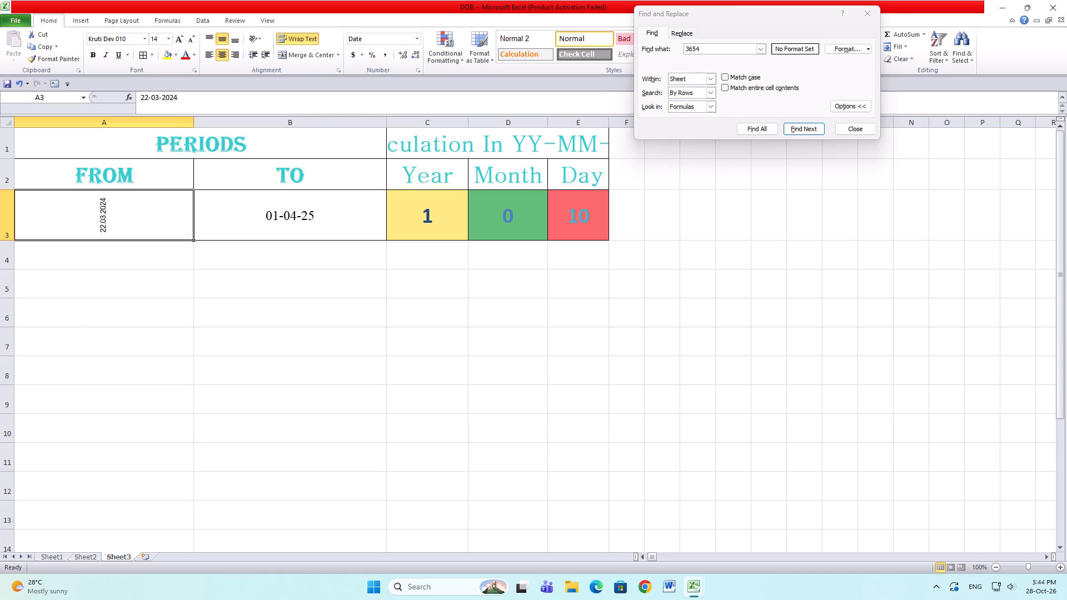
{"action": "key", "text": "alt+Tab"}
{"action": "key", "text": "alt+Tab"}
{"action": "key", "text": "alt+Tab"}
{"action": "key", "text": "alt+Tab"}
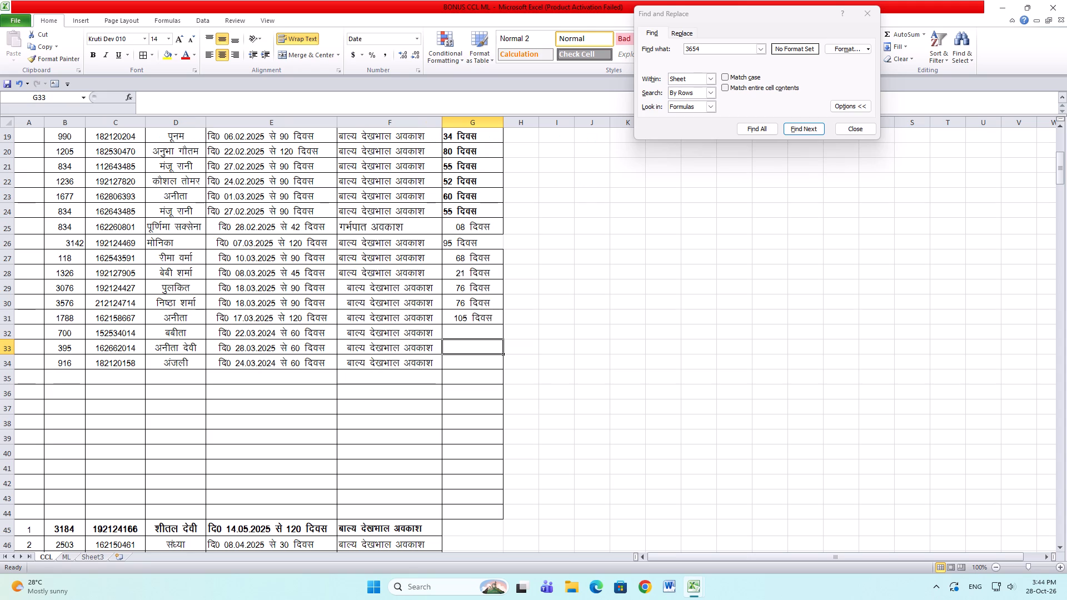
Correct the year in the leave period in E32 of the CCL sheet to 2025.
{"action": "double_click", "coordinate": [273, 331]}
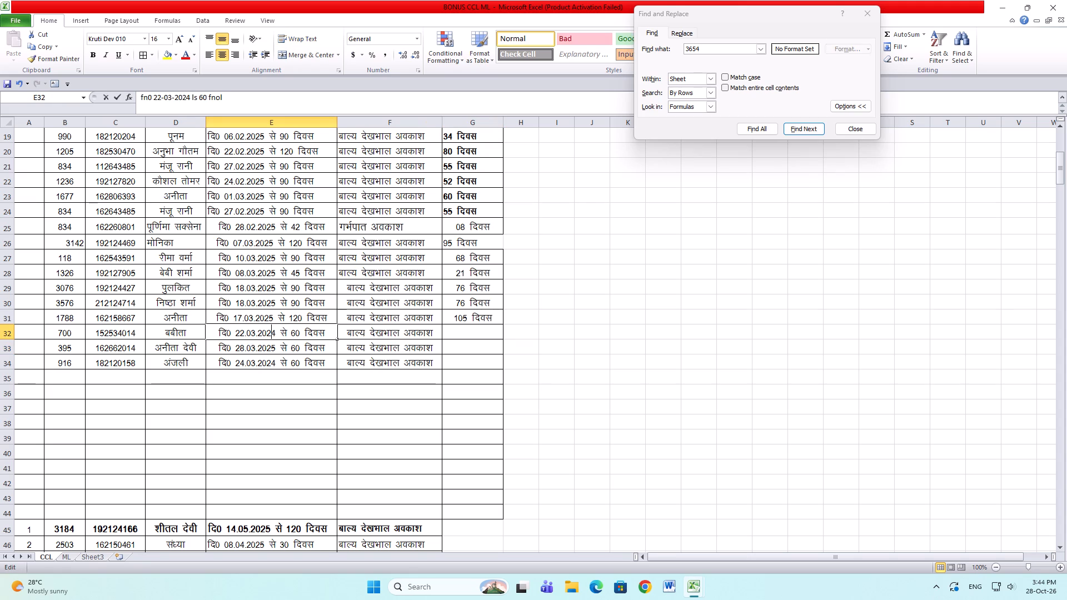
{"action": "key", "text": "Delete"}
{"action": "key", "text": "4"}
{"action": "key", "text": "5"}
{"action": "key", "text": "BackSpace"}
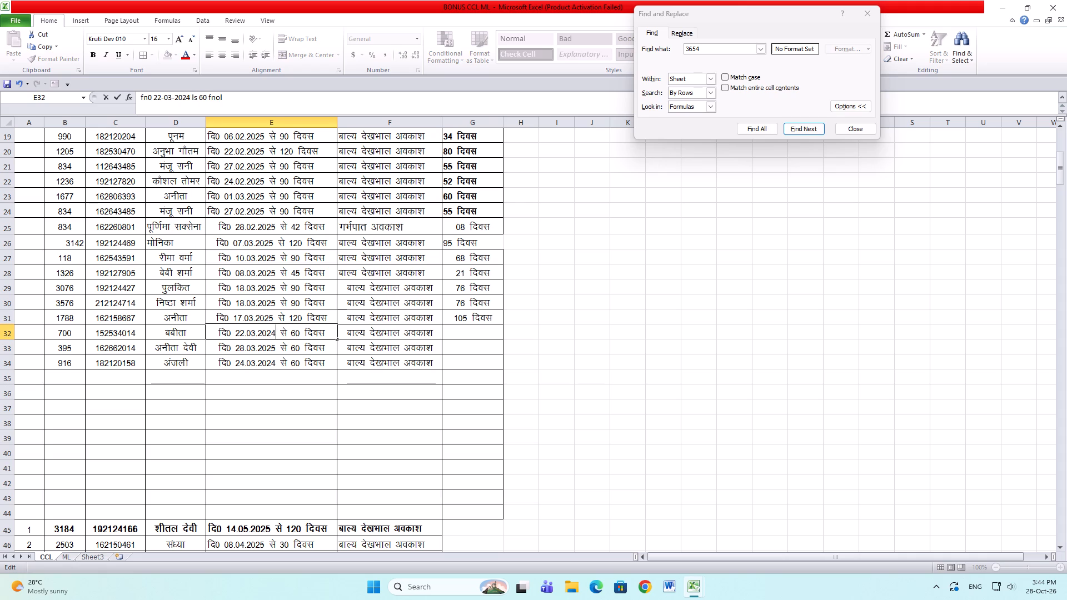
{"action": "key", "text": "BackSpace"}
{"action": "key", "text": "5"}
Correct the year in the leave period in E34 of the CCL sheet to 2025 and save the workbook.
{"action": "double_click", "coordinate": [276, 364]}
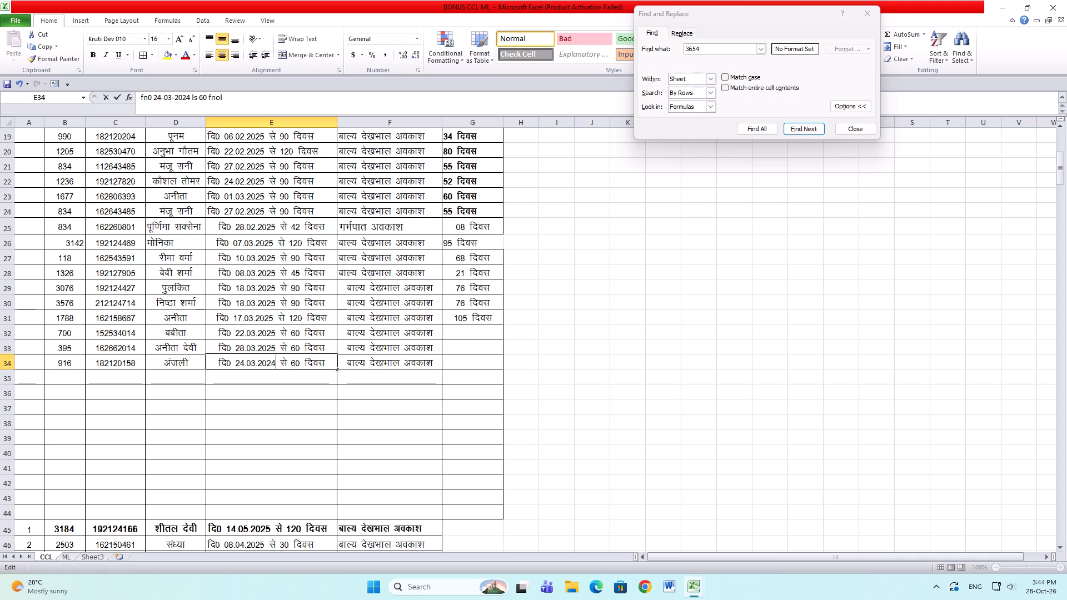
{"action": "key", "text": "BackSpace"}
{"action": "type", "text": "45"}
{"action": "left_click", "coordinate": [278, 381]}
{"action": "double_click", "coordinate": [275, 367]}
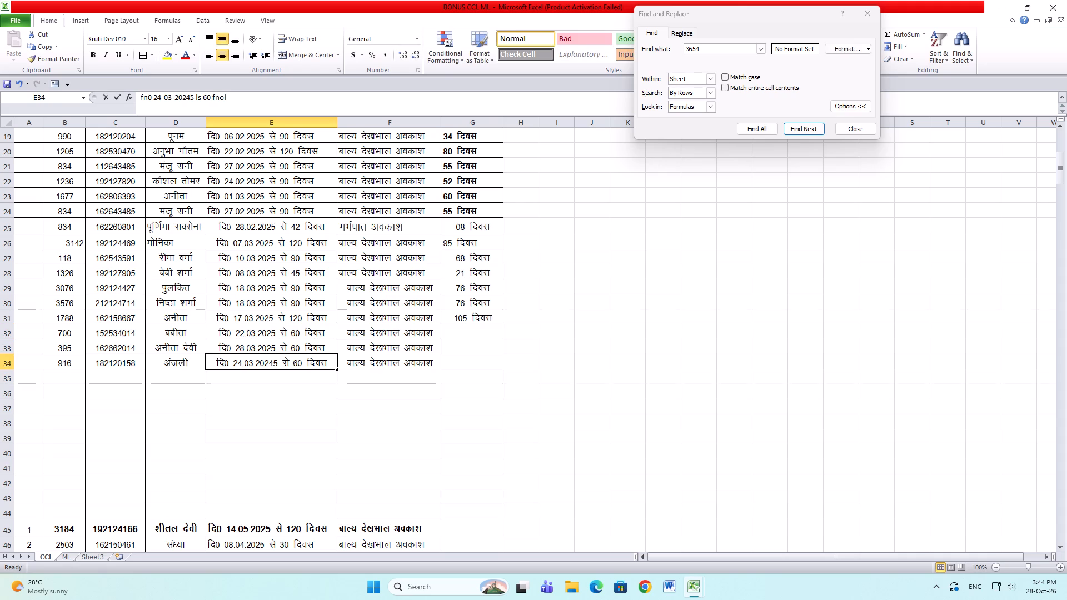
{"action": "key", "text": "BackSpace"}
{"action": "left_click", "coordinate": [278, 382]}
{"action": "key", "text": "ctrl+s"}
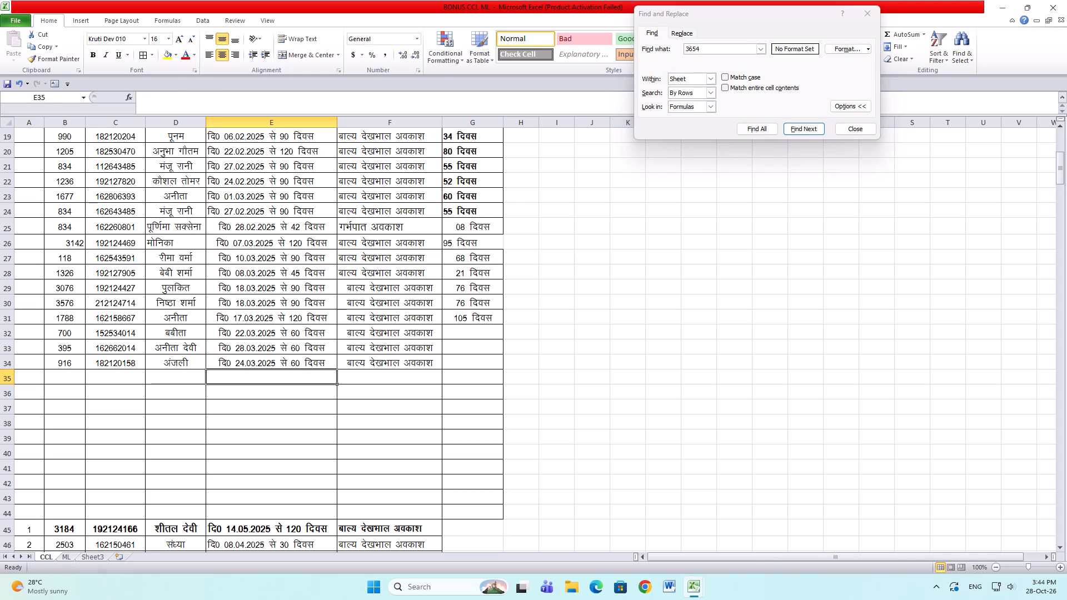
Switch to the DOB workbook and set the FROM date in A3 of Sheet3 to 22-03-2025.
{"action": "key", "text": "alt+Tab"}
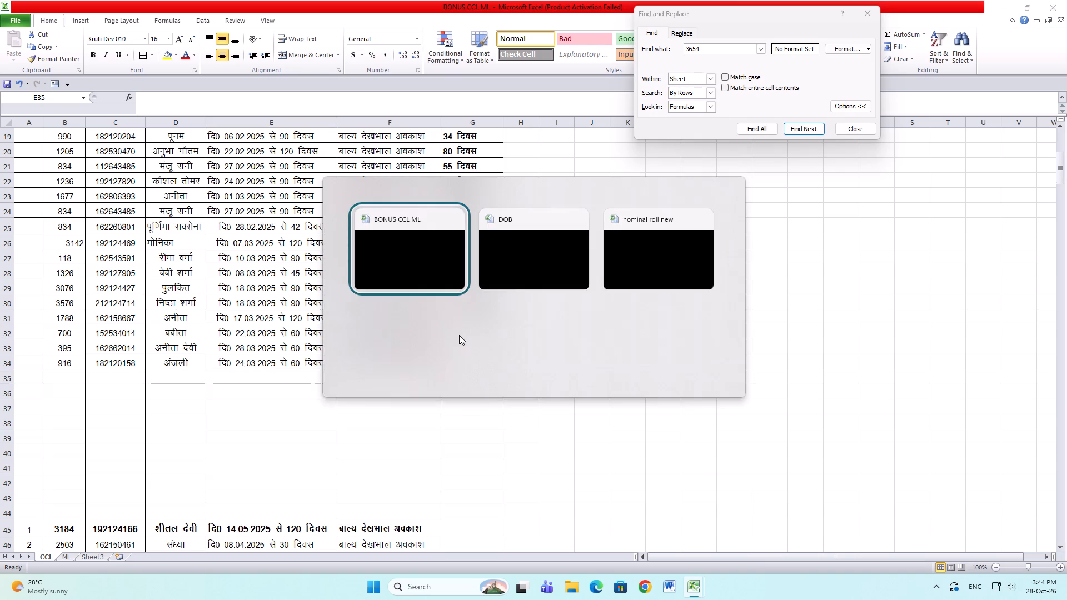
{"action": "key", "text": "alt+Tab"}
{"action": "key", "text": "alt+Tab"}
{"action": "left_click", "coordinate": [112, 226]}
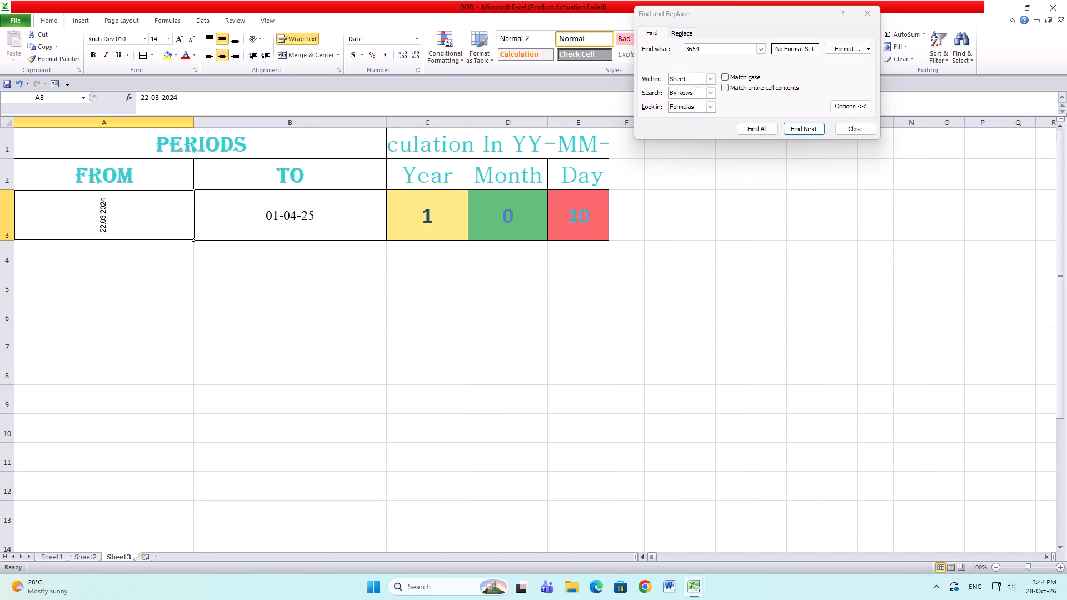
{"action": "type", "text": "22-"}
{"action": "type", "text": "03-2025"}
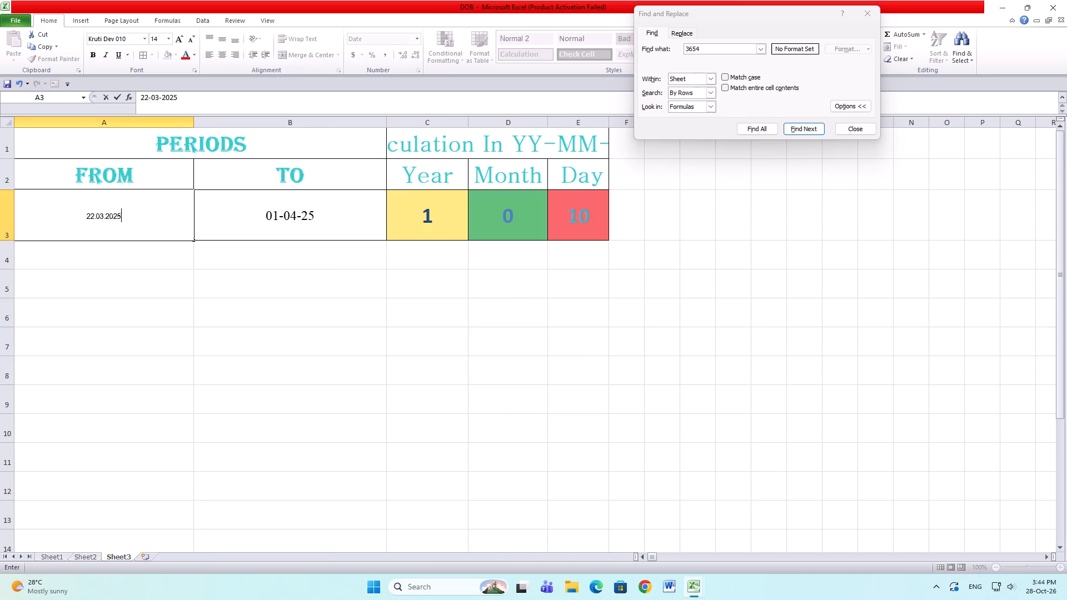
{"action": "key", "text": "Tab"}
Return to BONUS CCL ML, enter the day counts 50 दिवस, 57 दिवस and 53 दिवस in G32:G34 of the CCL sheet, and save.
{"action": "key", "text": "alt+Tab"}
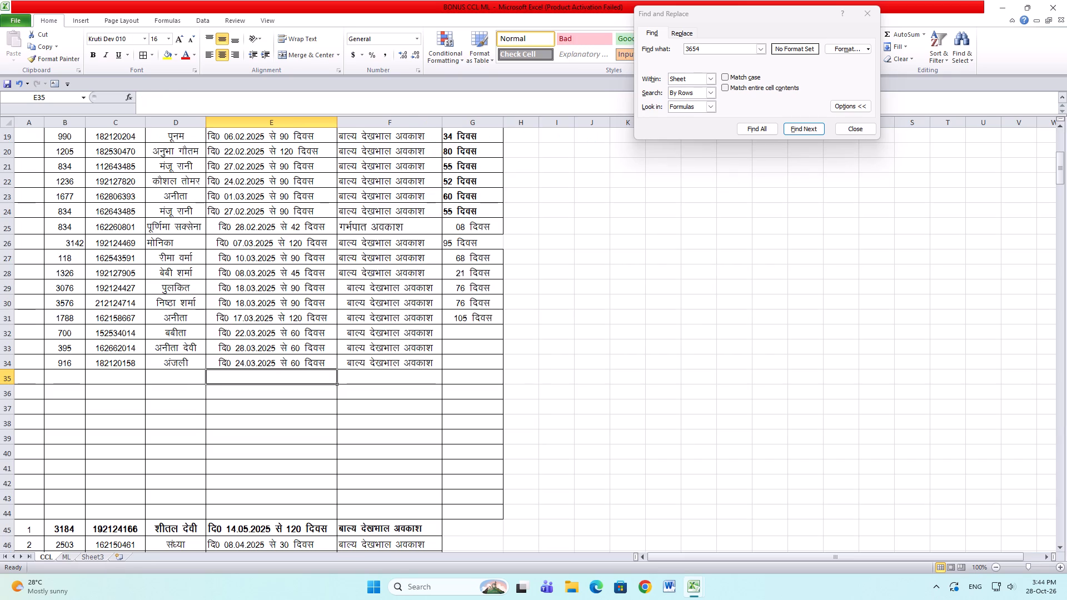
{"action": "left_click", "coordinate": [470, 329]}
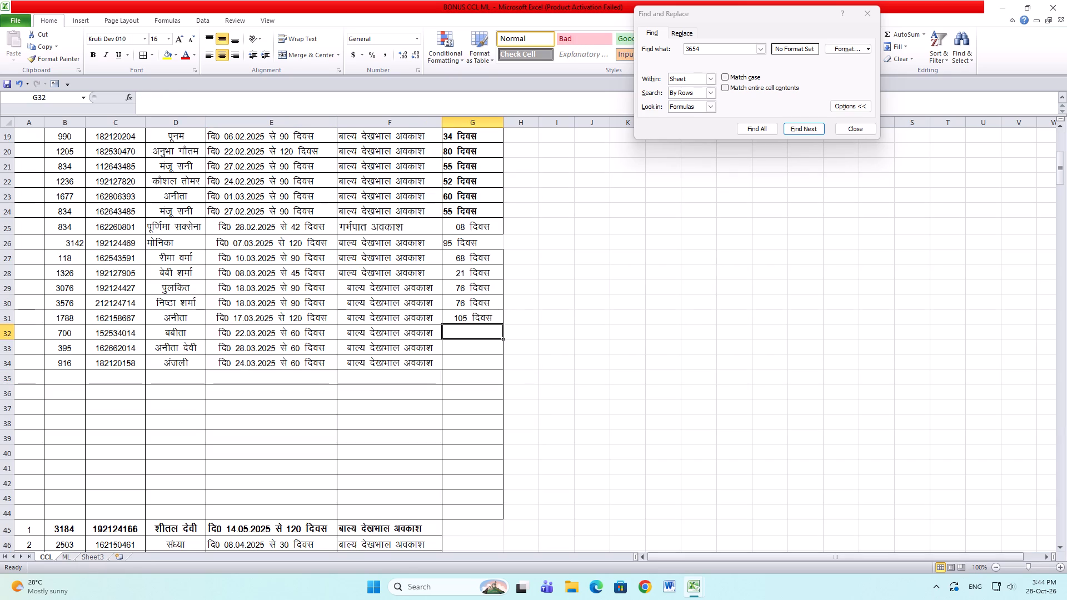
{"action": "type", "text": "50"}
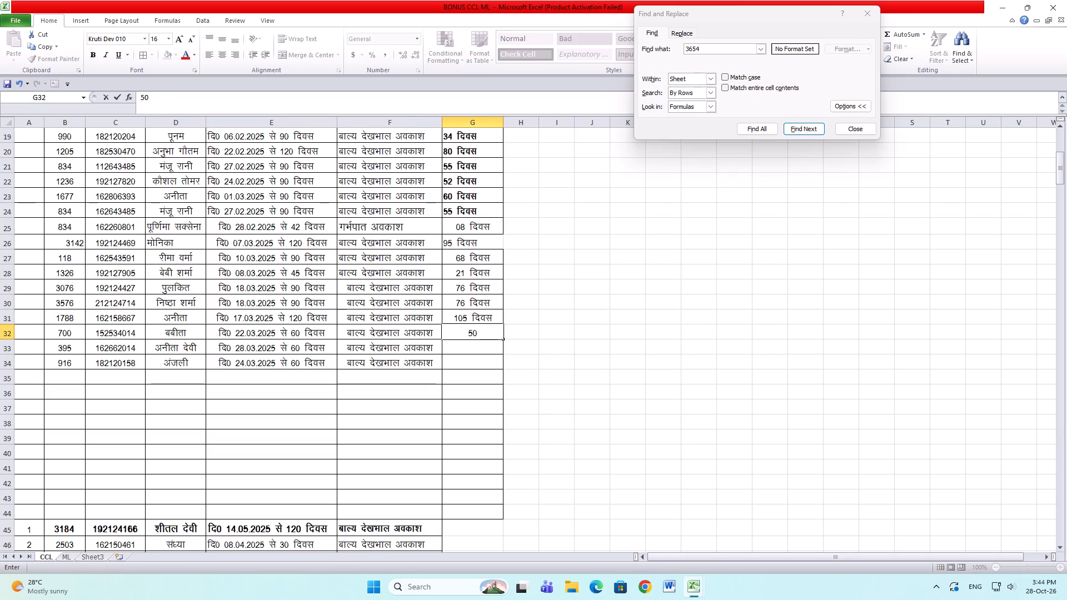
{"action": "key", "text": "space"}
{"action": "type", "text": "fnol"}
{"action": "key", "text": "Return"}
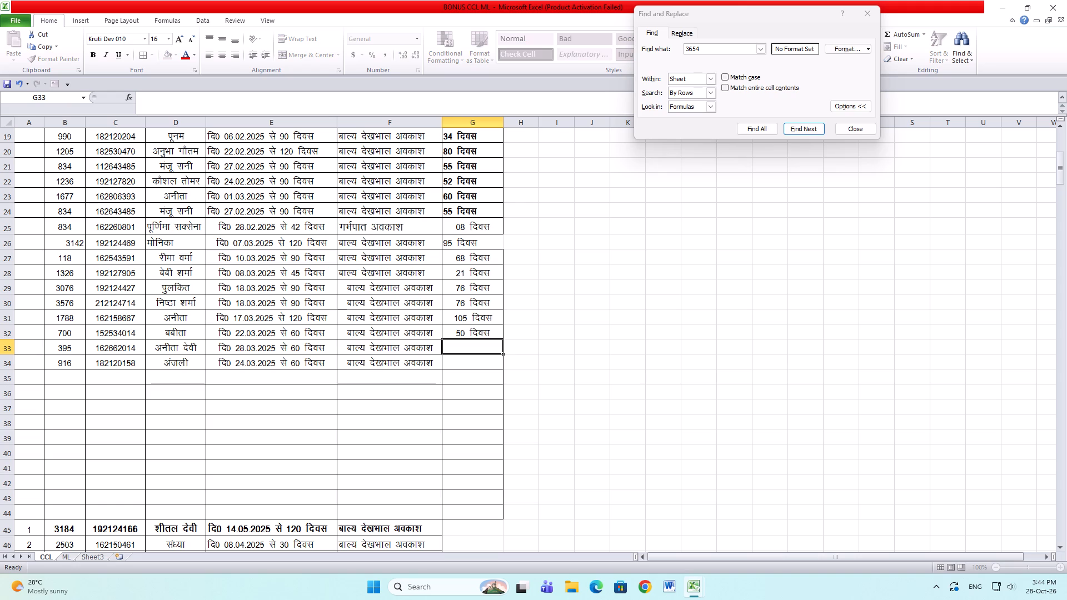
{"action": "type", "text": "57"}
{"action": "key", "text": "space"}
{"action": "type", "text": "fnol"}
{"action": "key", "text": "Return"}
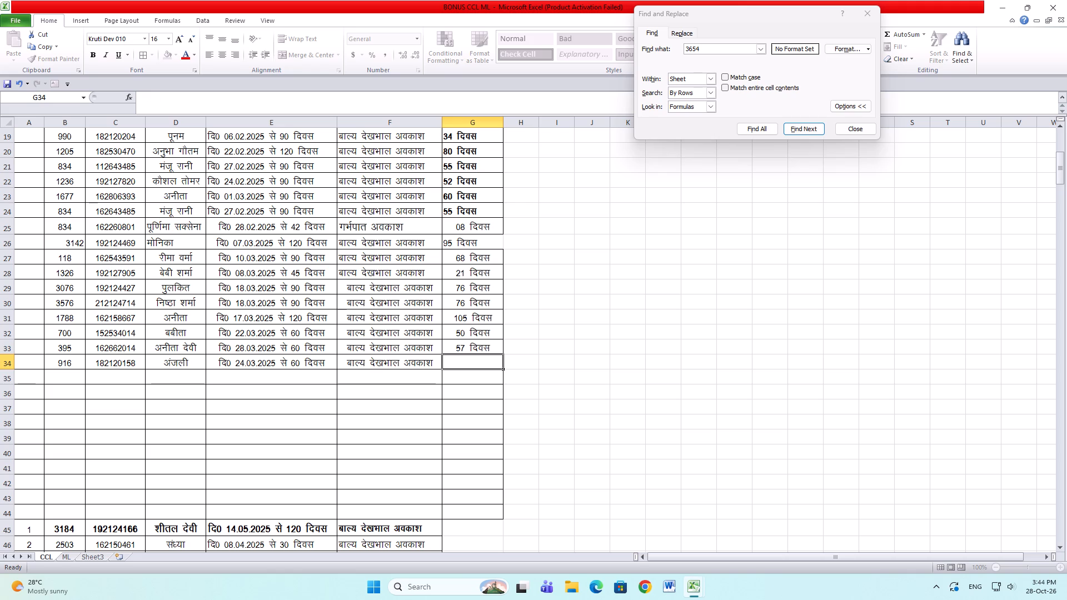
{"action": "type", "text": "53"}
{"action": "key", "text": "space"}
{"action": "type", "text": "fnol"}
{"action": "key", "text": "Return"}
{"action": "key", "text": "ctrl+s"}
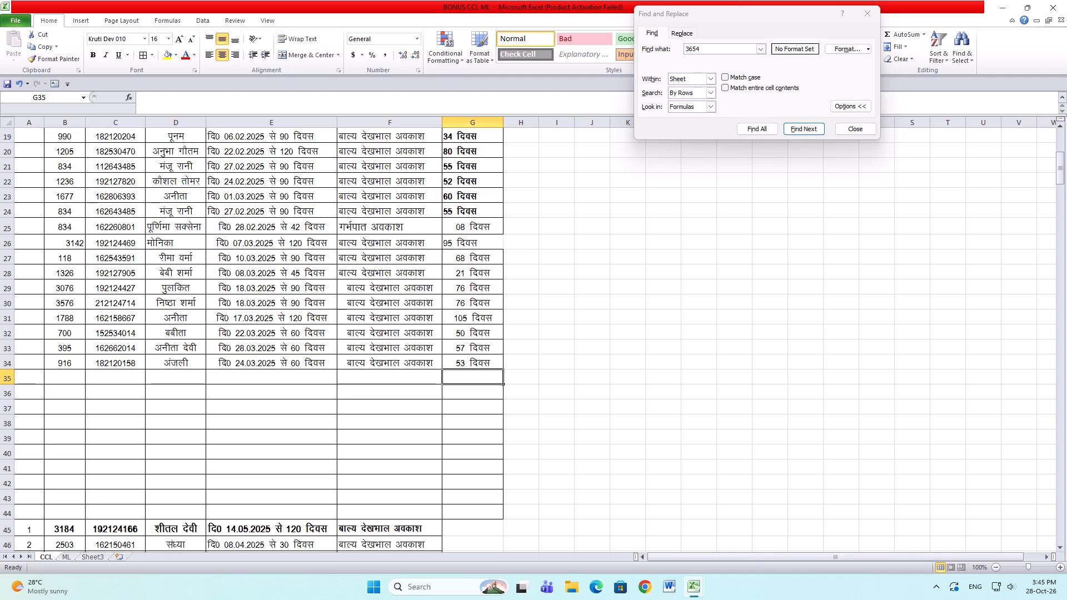
Enter the next employee's badge number, PNO and name in B35:D35 of the CCL sheet.
{"action": "left_click", "coordinate": [61, 367]}
{"action": "left_click", "coordinate": [64, 375]}
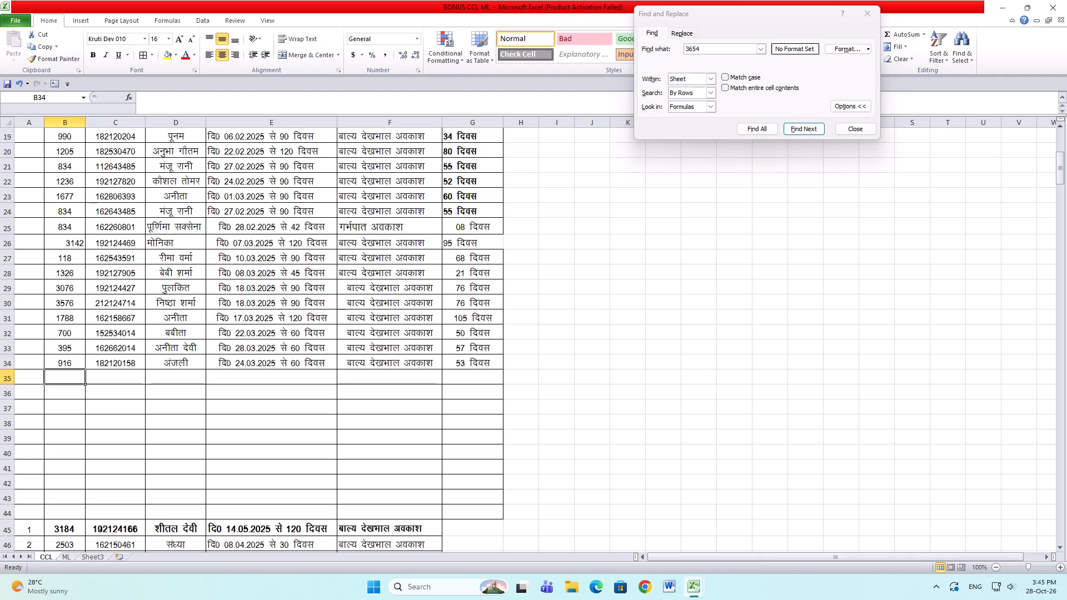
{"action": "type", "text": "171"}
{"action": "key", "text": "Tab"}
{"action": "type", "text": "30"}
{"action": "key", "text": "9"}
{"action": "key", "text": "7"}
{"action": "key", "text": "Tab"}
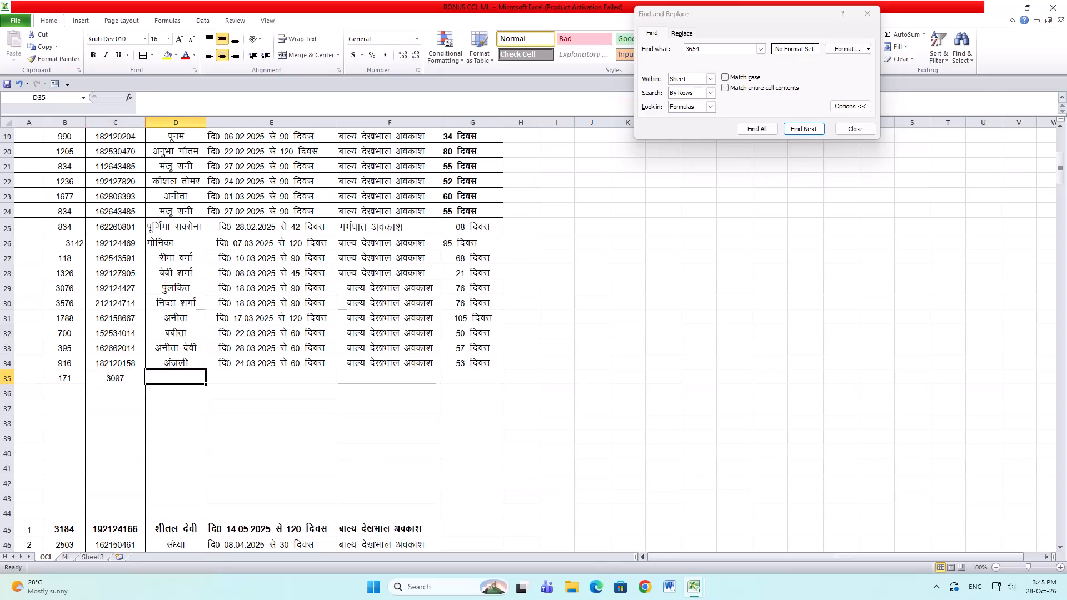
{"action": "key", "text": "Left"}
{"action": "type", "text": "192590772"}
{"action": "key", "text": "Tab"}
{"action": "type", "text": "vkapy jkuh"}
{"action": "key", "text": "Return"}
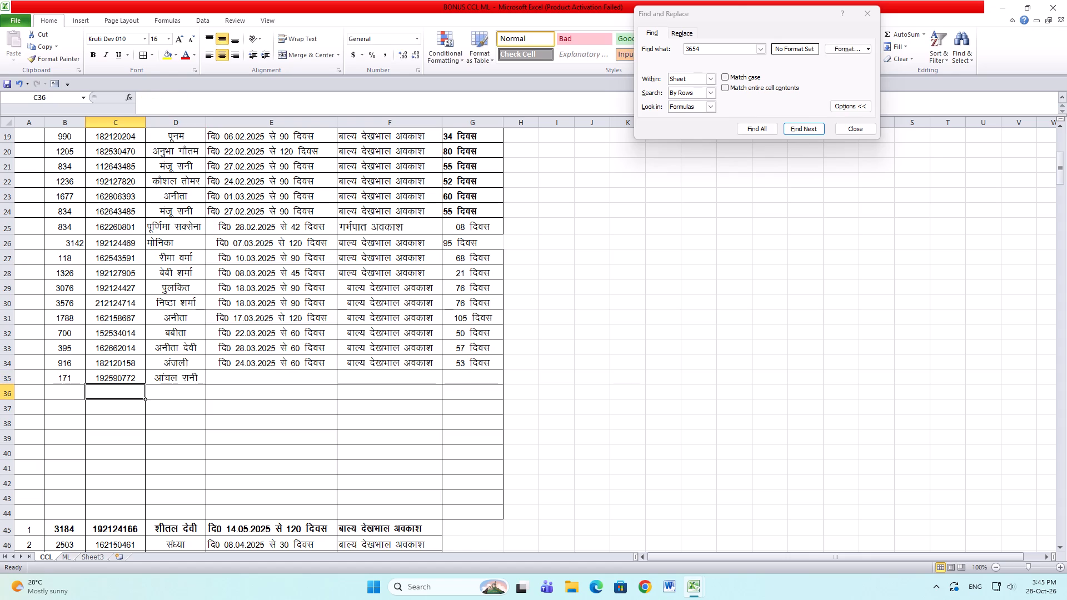
Enter the following employee's badge number, PNO and name in B36:D36 of the CCL sheet.
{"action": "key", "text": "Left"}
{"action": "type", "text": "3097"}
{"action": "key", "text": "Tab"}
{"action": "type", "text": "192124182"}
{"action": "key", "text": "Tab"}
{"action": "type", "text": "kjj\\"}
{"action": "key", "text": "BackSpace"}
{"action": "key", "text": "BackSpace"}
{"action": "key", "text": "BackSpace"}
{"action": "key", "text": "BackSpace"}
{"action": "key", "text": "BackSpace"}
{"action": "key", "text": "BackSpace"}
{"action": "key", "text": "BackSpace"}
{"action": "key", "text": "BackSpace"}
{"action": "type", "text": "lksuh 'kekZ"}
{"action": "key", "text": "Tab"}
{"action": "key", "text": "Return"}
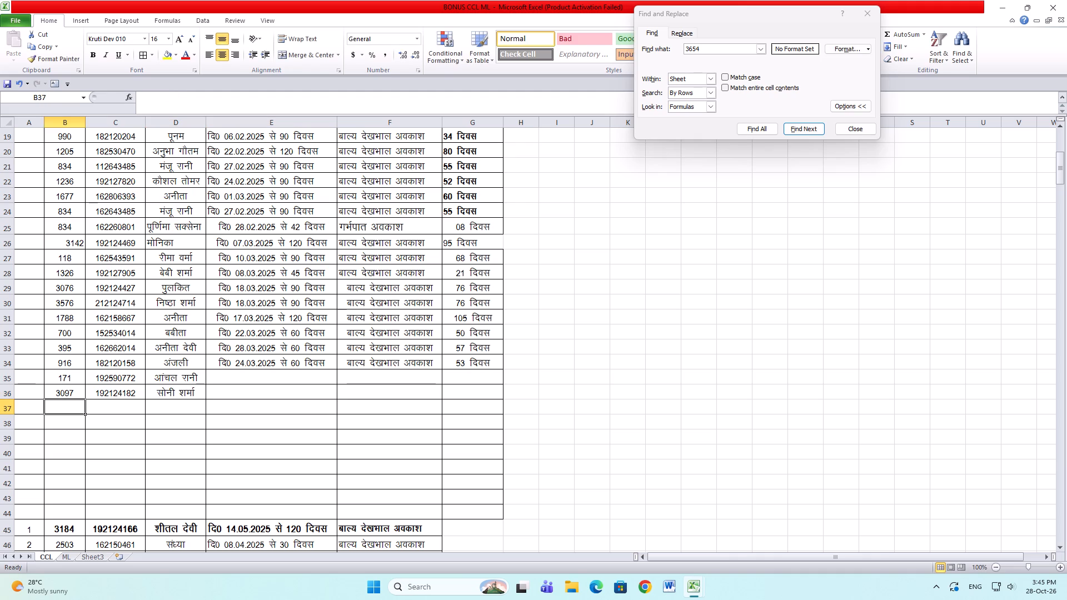
Enter another employee's badge number, PNO and name in B37:D37 of the CCL sheet.
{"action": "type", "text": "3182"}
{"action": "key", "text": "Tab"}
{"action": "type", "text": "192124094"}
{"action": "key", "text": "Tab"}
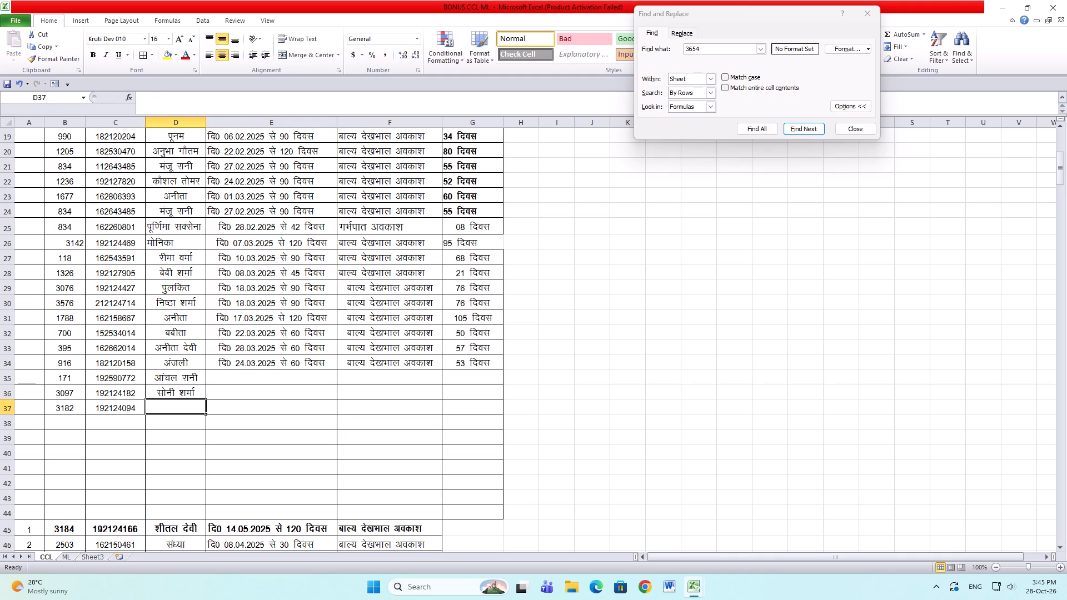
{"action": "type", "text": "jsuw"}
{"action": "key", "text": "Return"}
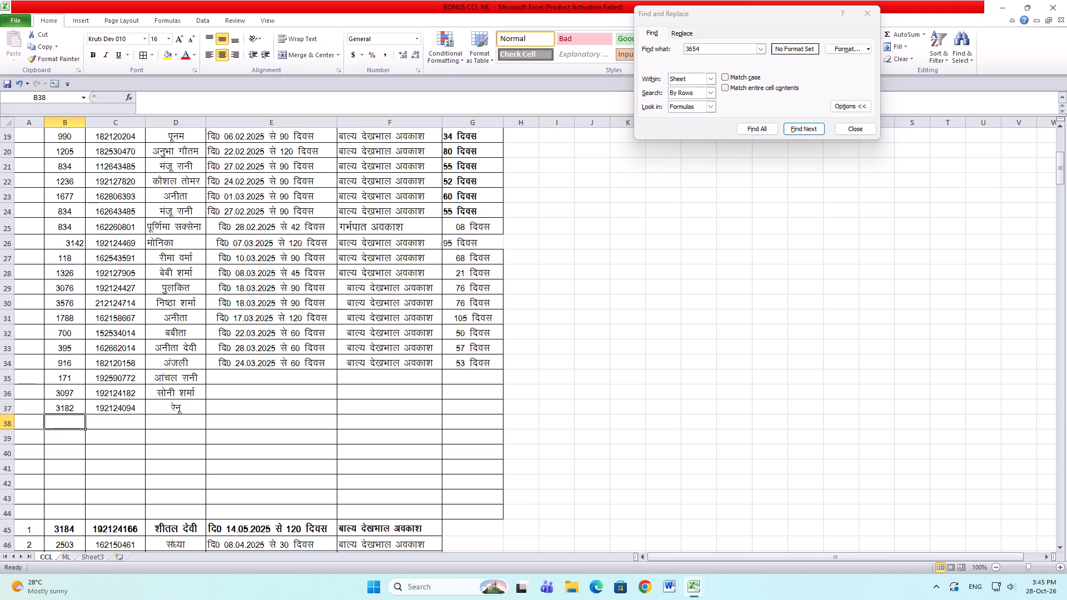
Enter one more employee's badge number, PNO and name in B38:D38 of the CCL sheet and save the workbook.
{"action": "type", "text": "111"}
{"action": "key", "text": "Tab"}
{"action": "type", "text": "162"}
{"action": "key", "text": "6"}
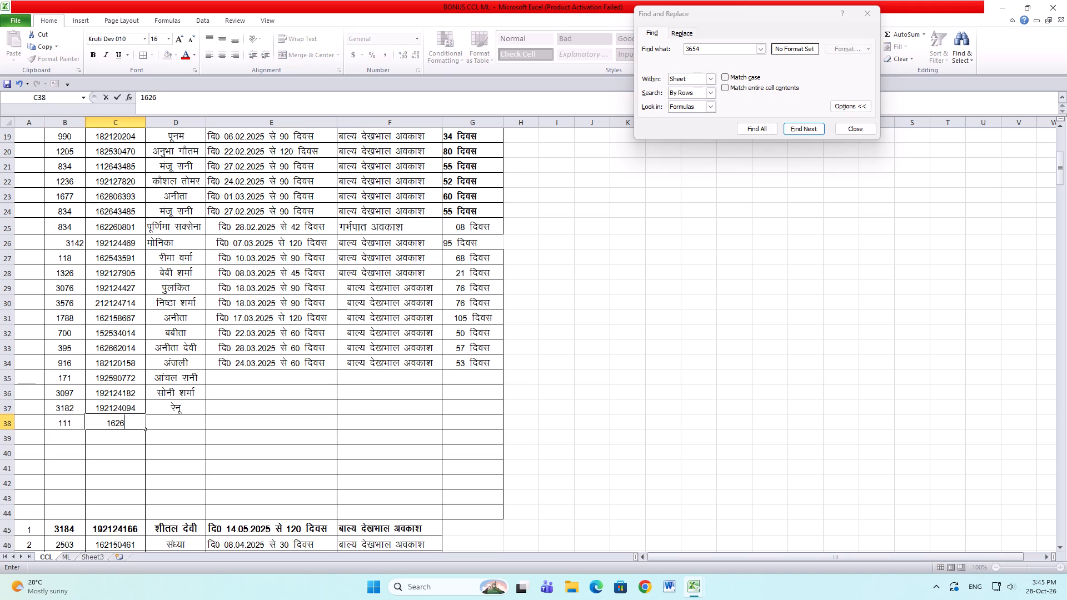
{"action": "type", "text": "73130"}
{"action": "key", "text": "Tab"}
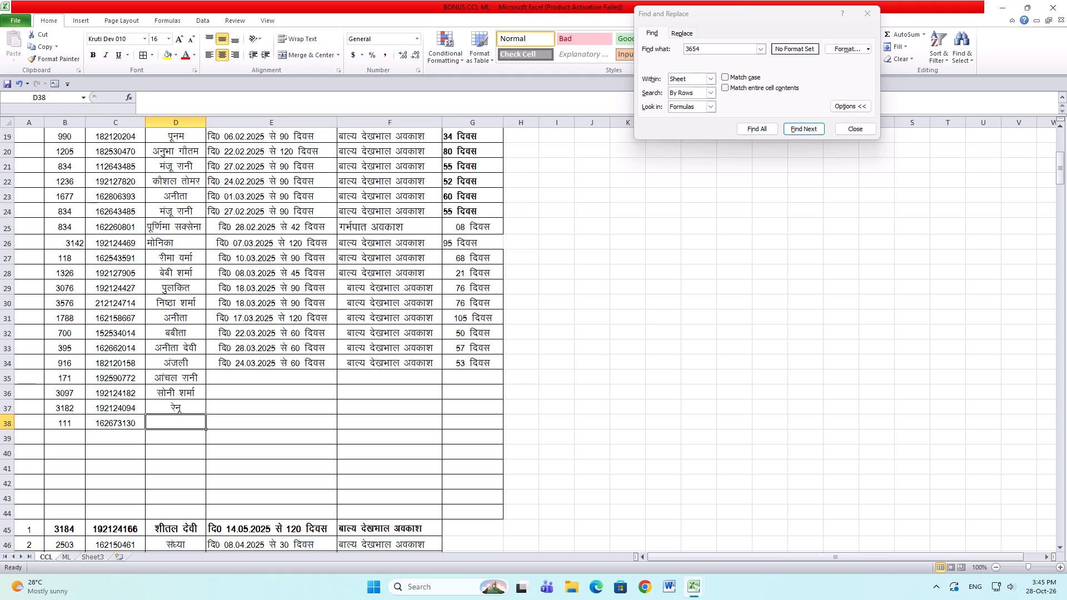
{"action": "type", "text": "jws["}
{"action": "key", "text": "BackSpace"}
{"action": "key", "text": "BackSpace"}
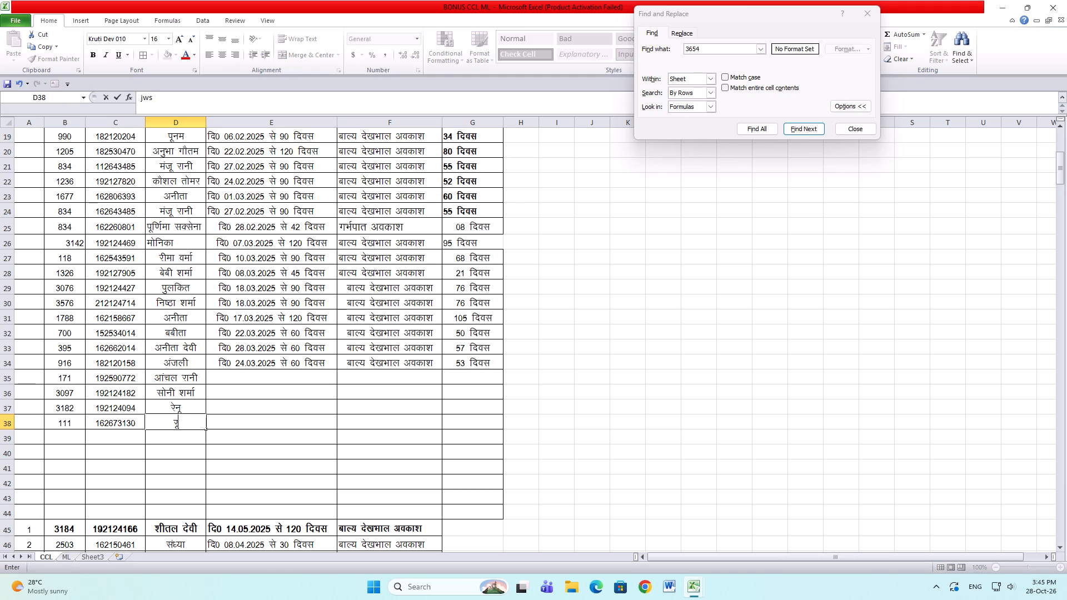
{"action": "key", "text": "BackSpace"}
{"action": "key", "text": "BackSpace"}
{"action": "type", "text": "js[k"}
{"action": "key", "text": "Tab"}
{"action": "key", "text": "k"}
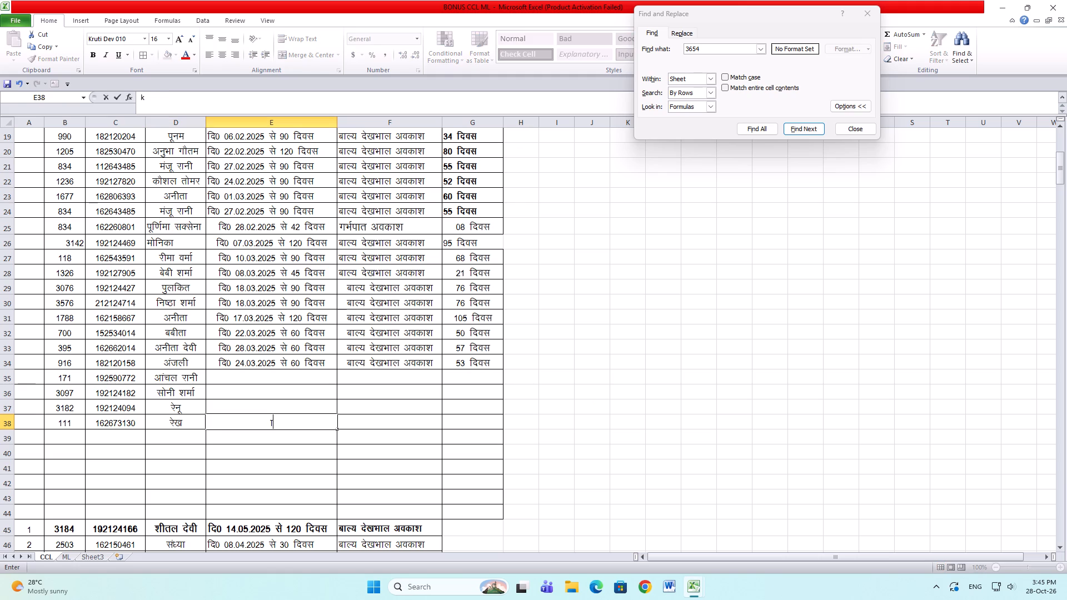
{"action": "double_click", "coordinate": [187, 419]}
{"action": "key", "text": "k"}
{"action": "key", "text": "Tab"}
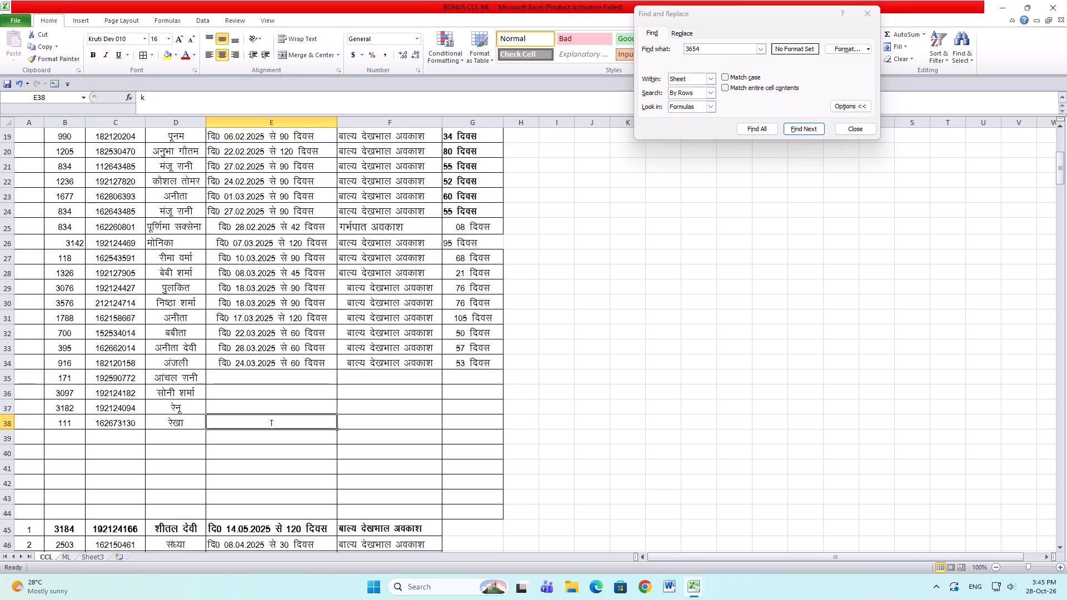
{"action": "key", "text": "ctrl+s"}
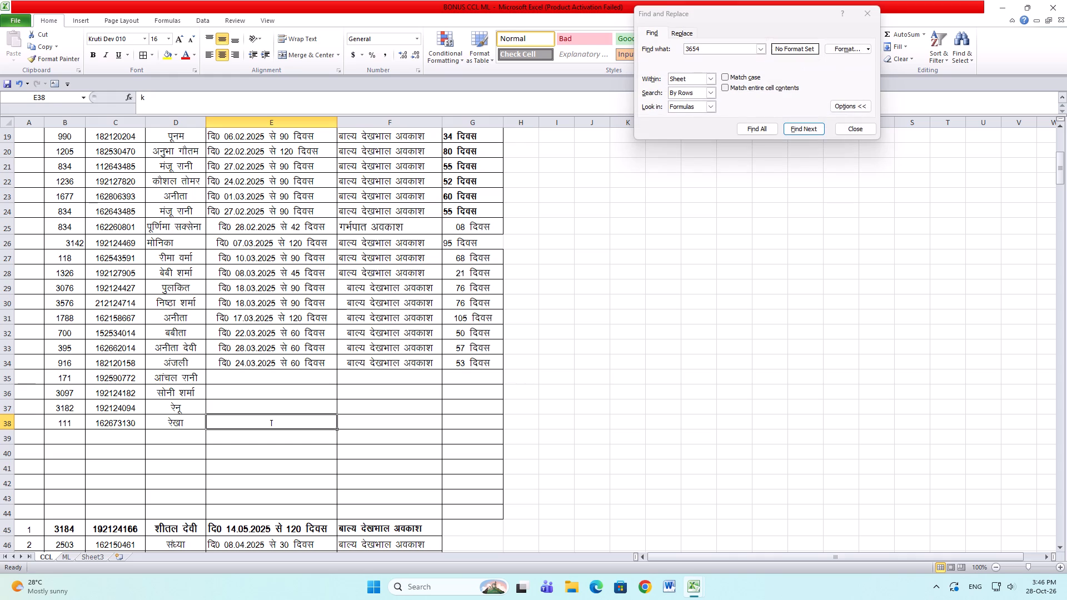
Enter the leave period "दि0 28.03.2025 से 120 दिवस" in E35 of the CCL sheet.
{"action": "left_click", "coordinate": [226, 377]}
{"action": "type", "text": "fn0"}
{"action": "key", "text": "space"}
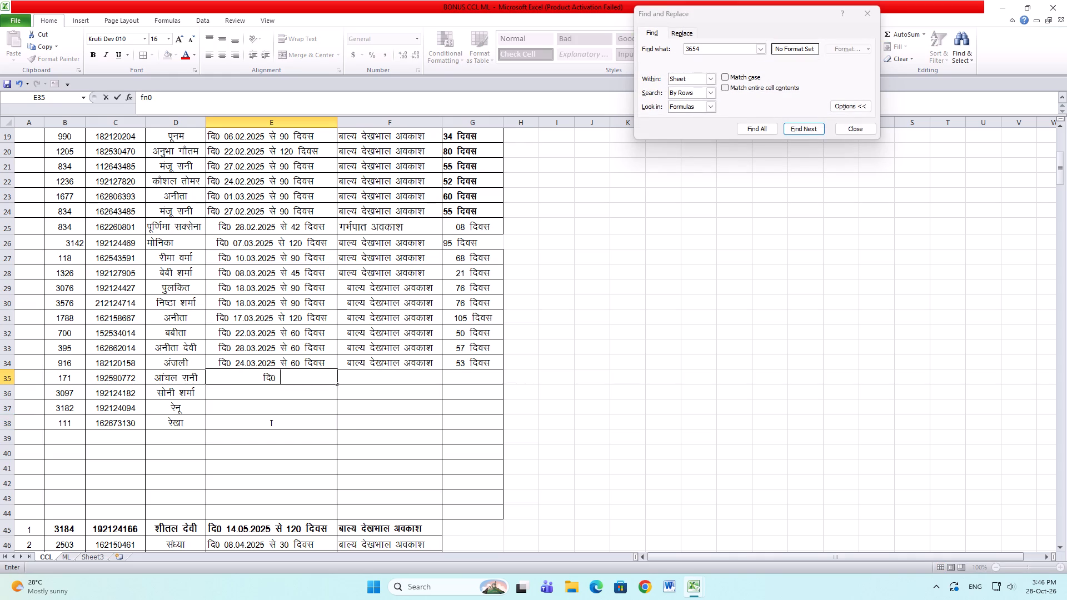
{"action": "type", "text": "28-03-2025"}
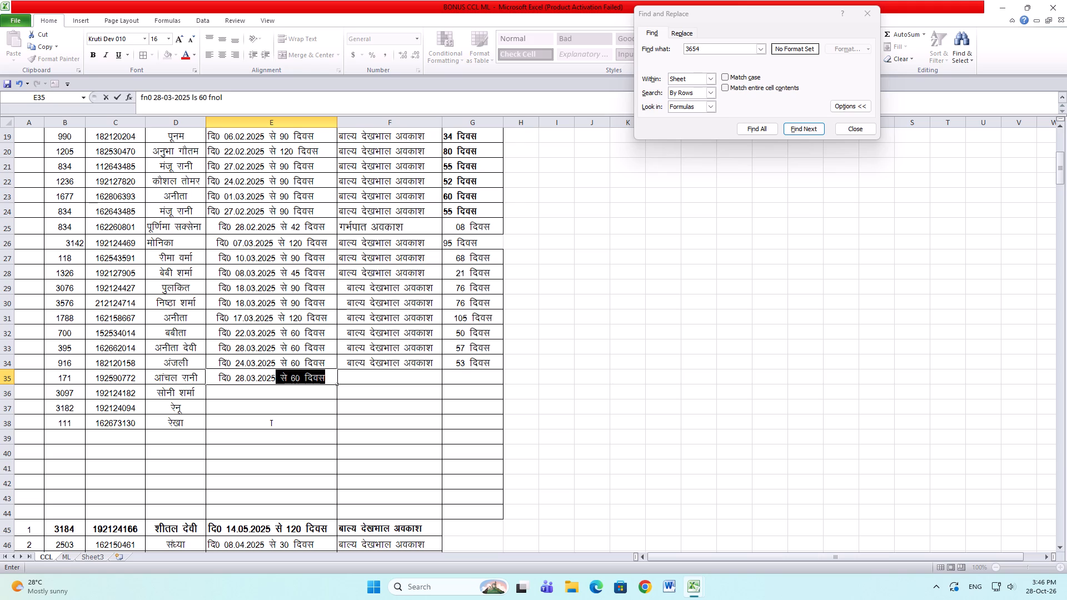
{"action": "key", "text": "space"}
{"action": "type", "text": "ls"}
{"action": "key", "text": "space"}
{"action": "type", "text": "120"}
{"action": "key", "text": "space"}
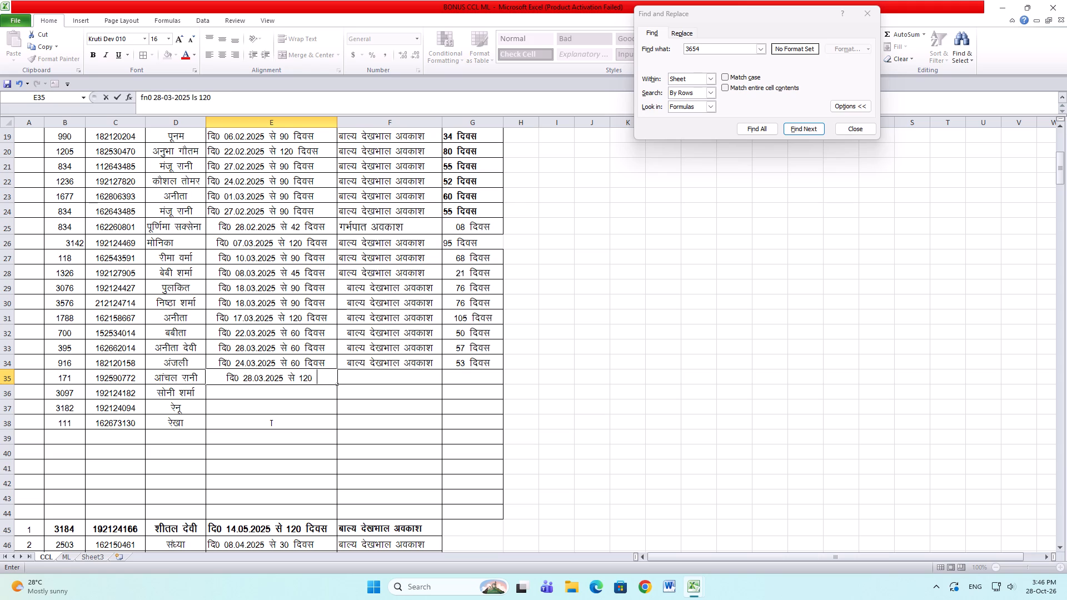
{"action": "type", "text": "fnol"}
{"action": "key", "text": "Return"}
Enter the leave period "दि0 22.03.2024 से 60 दिवस" in E36 of the CCL sheet.
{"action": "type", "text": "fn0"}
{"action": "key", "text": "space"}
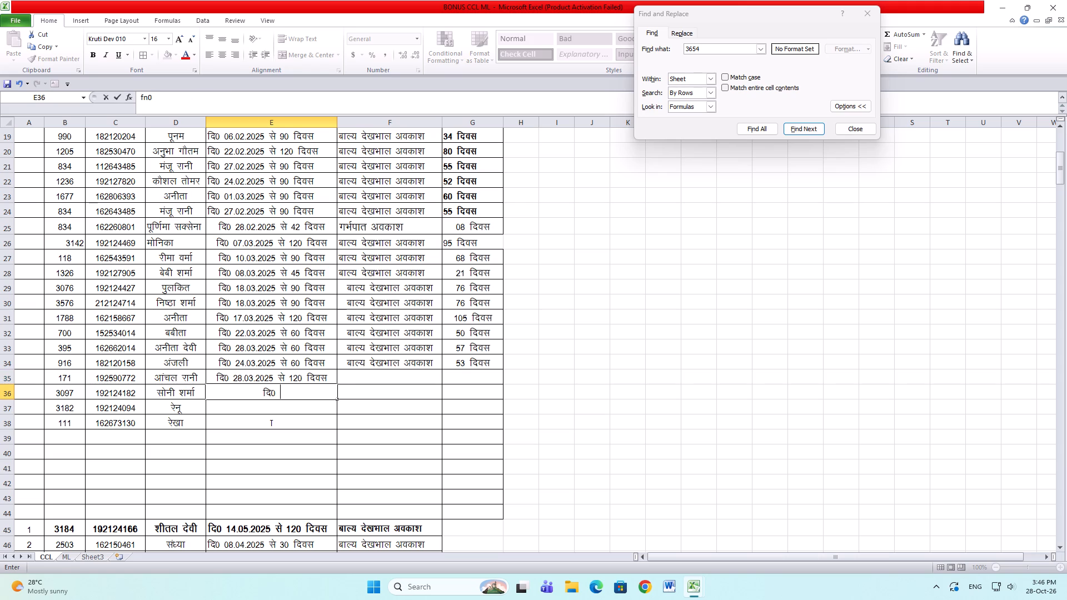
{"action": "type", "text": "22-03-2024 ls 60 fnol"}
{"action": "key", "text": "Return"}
Enter the leave start date "दि0 26.03.2025" in E37 of the CCL sheet.
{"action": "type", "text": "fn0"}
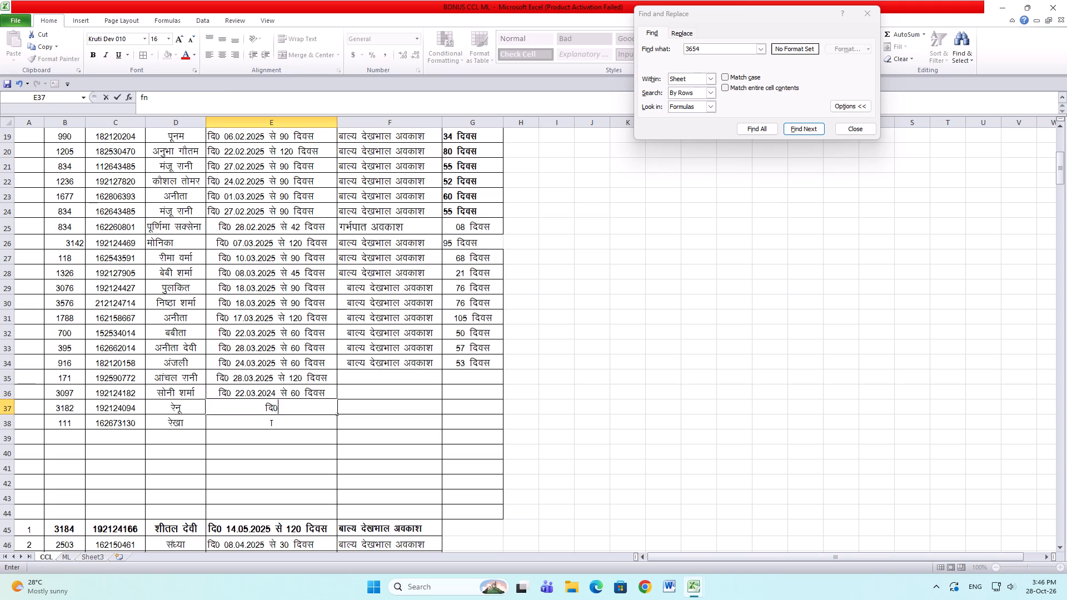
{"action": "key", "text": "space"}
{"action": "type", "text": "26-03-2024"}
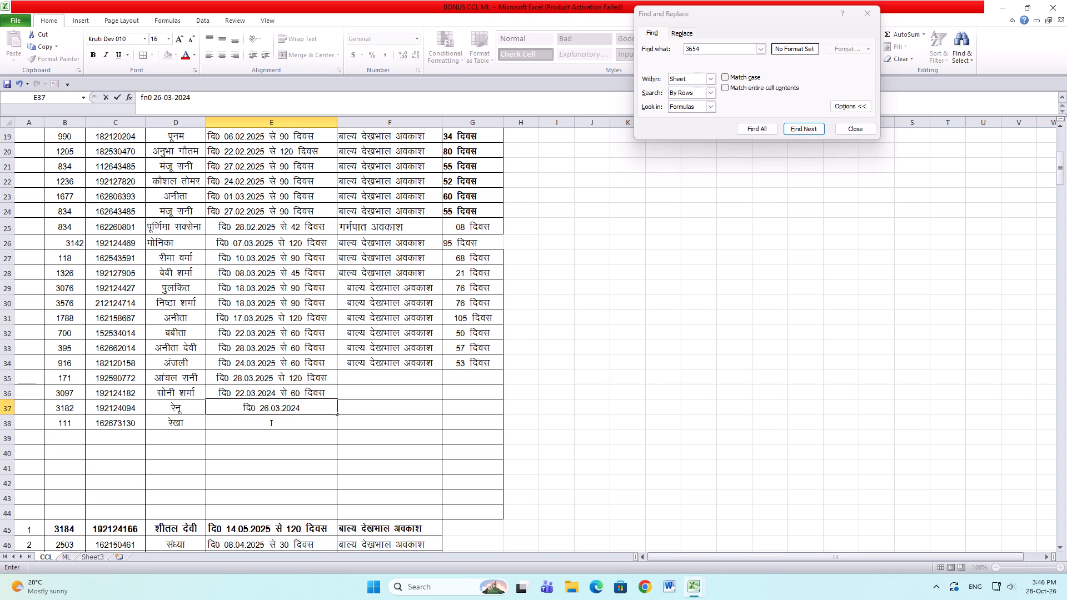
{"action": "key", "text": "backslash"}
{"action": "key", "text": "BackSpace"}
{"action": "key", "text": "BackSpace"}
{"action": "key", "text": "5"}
Correct the year of the leave start date in E36 to 2025.
{"action": "double_click", "coordinate": [277, 392]}
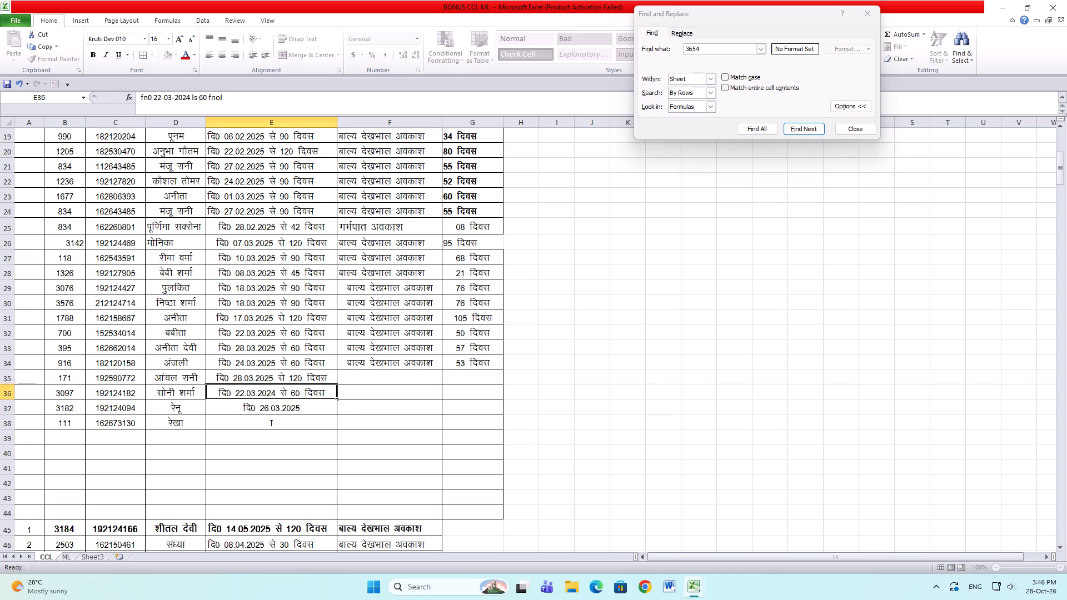
{"action": "key", "text": "BackSpace"}
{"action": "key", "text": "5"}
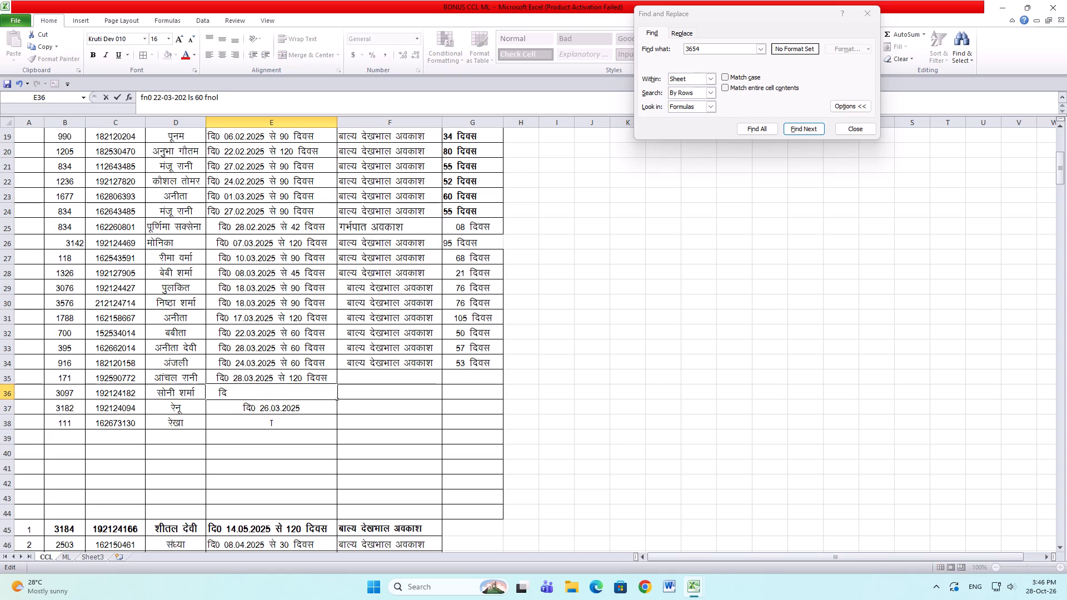
Complete the leave period in E37 by adding "से 110 दिवस" after the start date.
{"action": "double_click", "coordinate": [309, 405]}
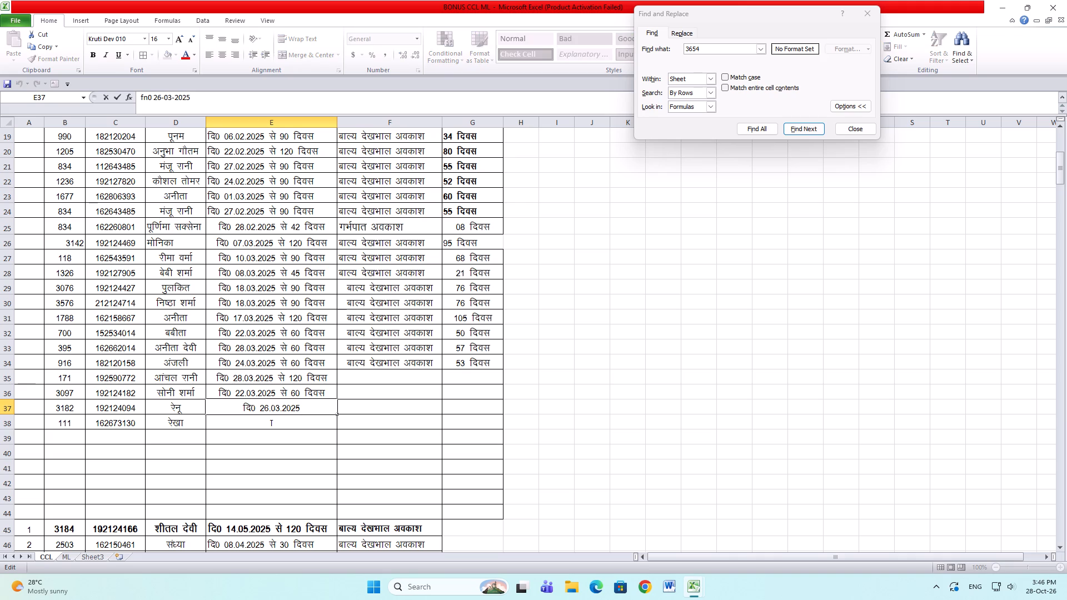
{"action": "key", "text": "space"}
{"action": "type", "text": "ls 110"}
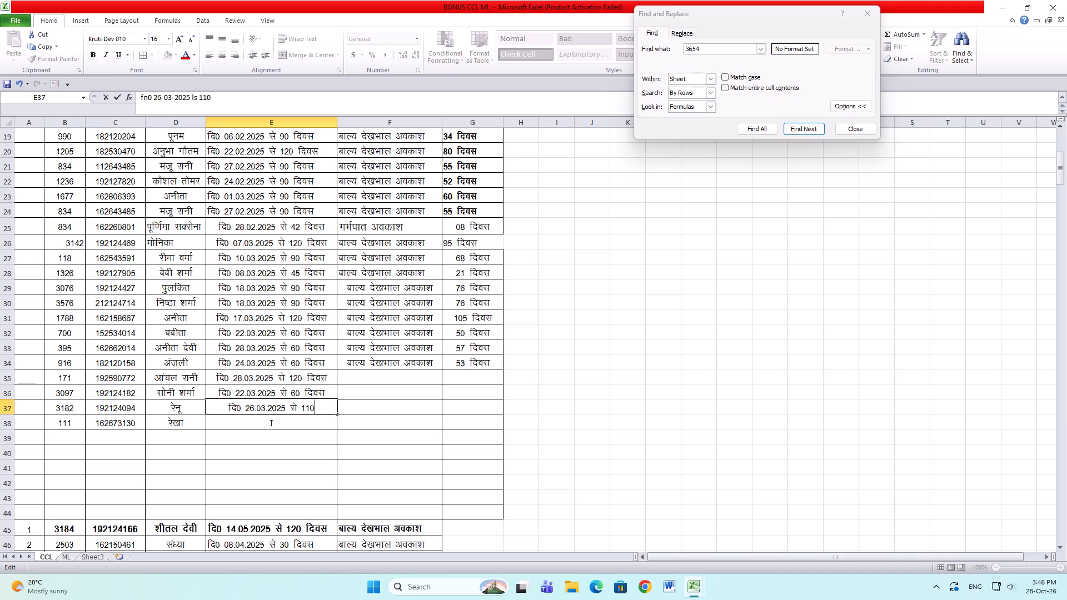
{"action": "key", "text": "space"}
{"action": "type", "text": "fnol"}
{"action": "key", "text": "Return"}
Enter the leave period "दि0 22.03.2025 से 90 दिवस" in E38 of the CCL sheet.
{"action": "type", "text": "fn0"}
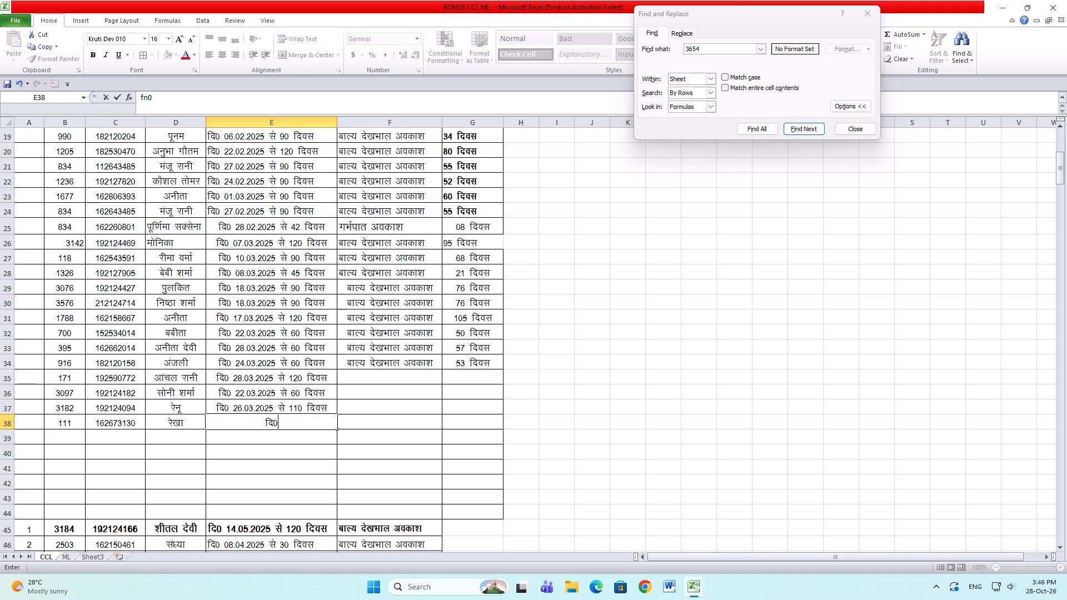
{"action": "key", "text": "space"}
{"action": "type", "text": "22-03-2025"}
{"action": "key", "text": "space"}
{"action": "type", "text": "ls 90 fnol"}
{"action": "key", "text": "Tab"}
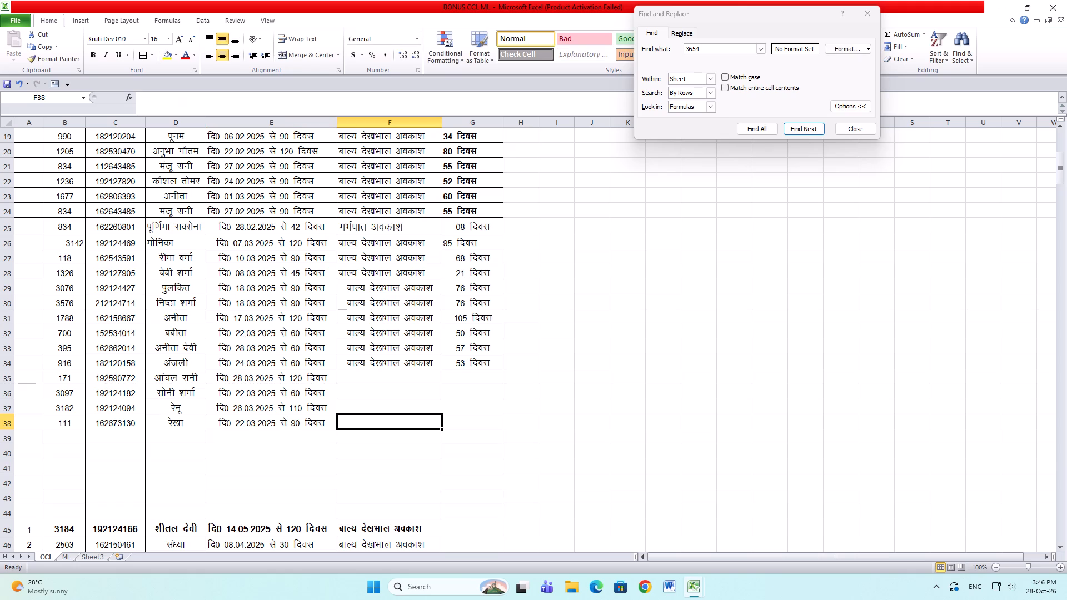
Copy the leave type "बाल्य देखभाल अवकाश" from F34 into F35:F38 and save the workbook.
{"action": "left_click", "coordinate": [367, 363]}
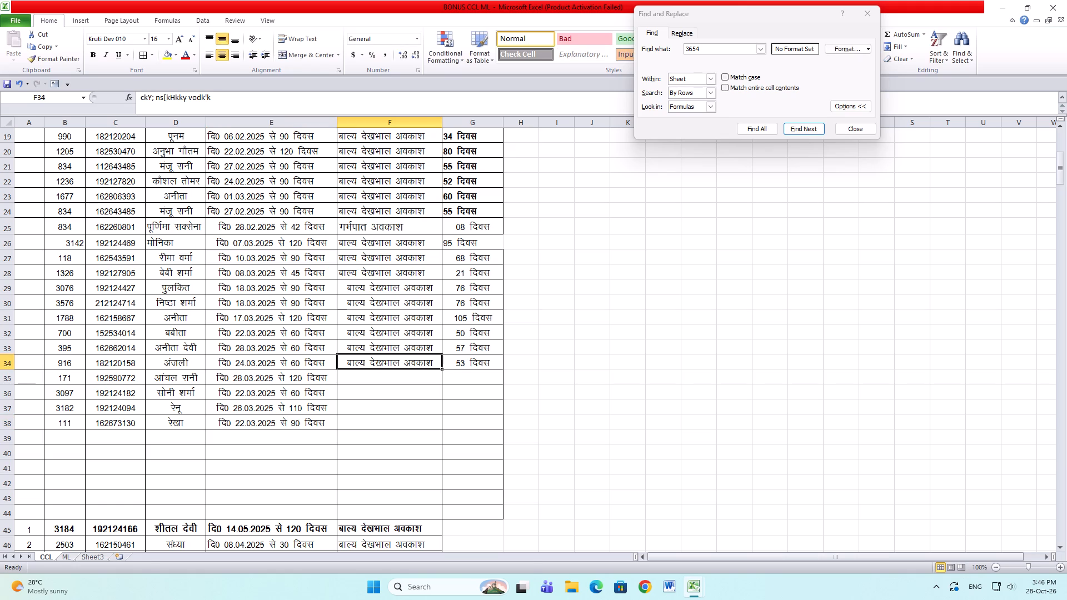
{"action": "key", "text": "ctrl+c"}
{"action": "left_click_drag", "start_coordinate": [371, 376], "coordinate": [374, 420]}
{"action": "key", "text": "ctrl+v"}
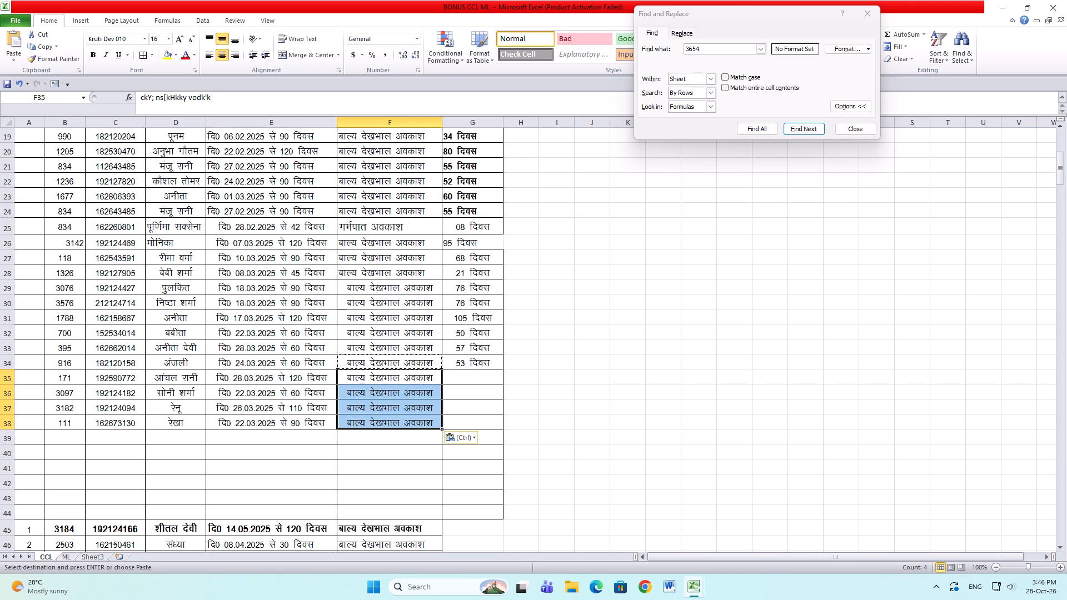
{"action": "left_click", "coordinate": [373, 422]}
{"action": "key", "text": "ctrl+s"}
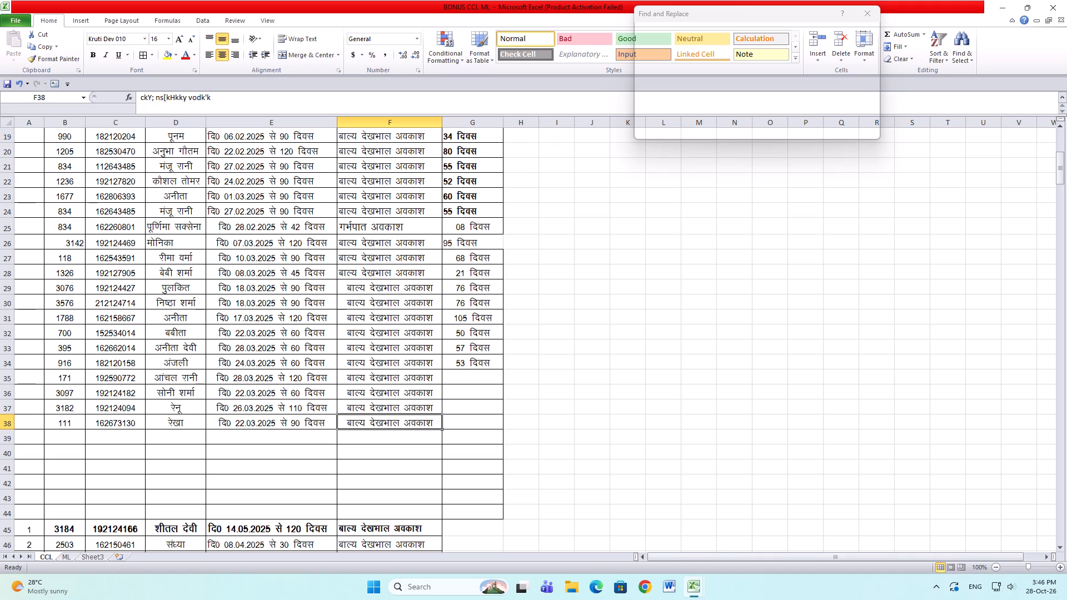
Enter the day counts "117 दिवस" in G35 and "51 दिवस" in G36 of the CCL sheet.
{"action": "left_click", "coordinate": [457, 379]}
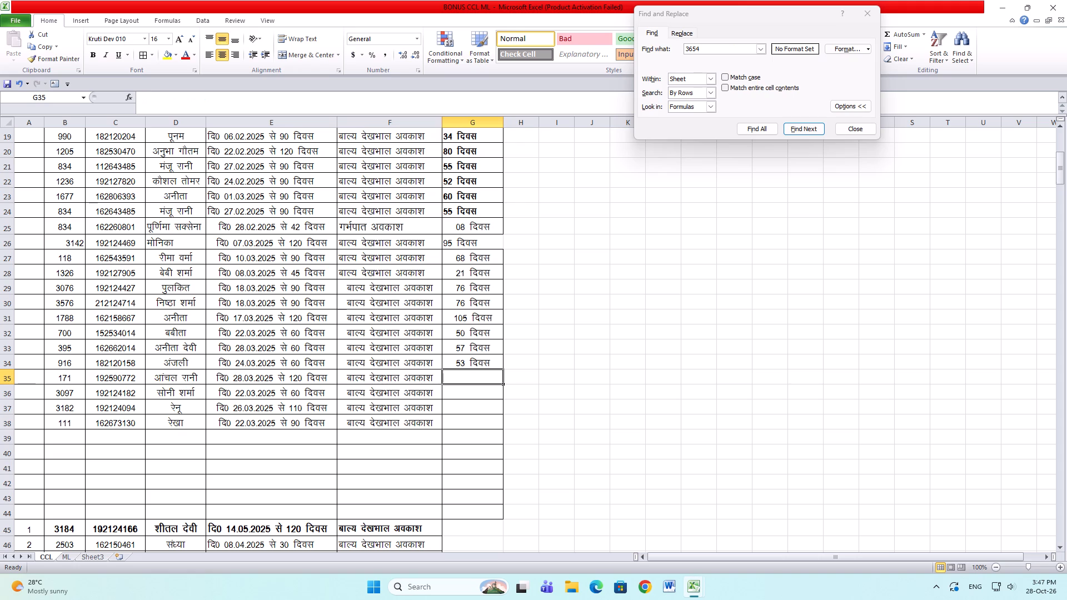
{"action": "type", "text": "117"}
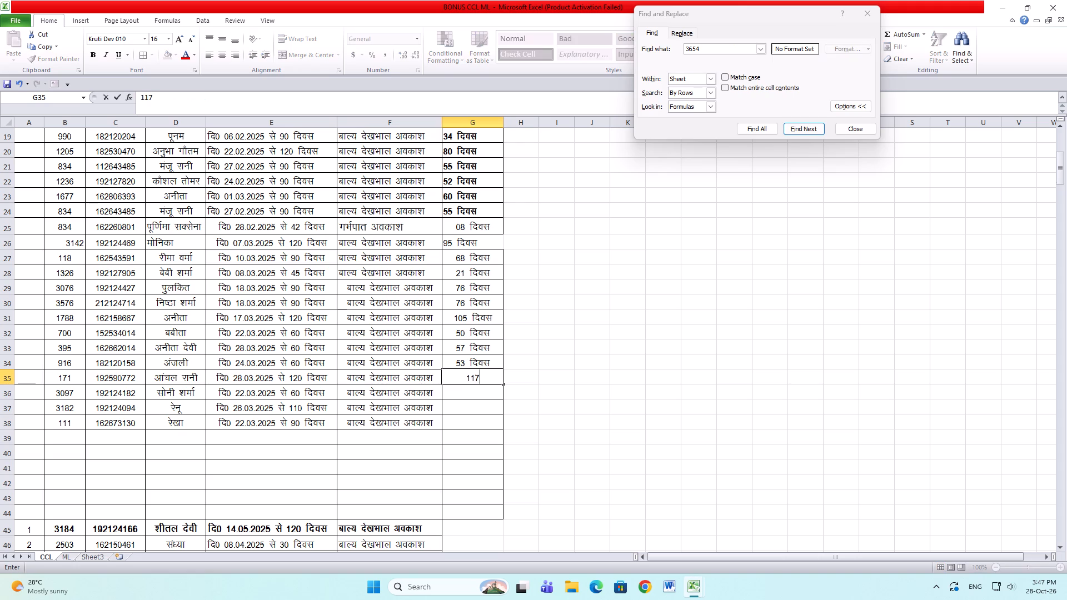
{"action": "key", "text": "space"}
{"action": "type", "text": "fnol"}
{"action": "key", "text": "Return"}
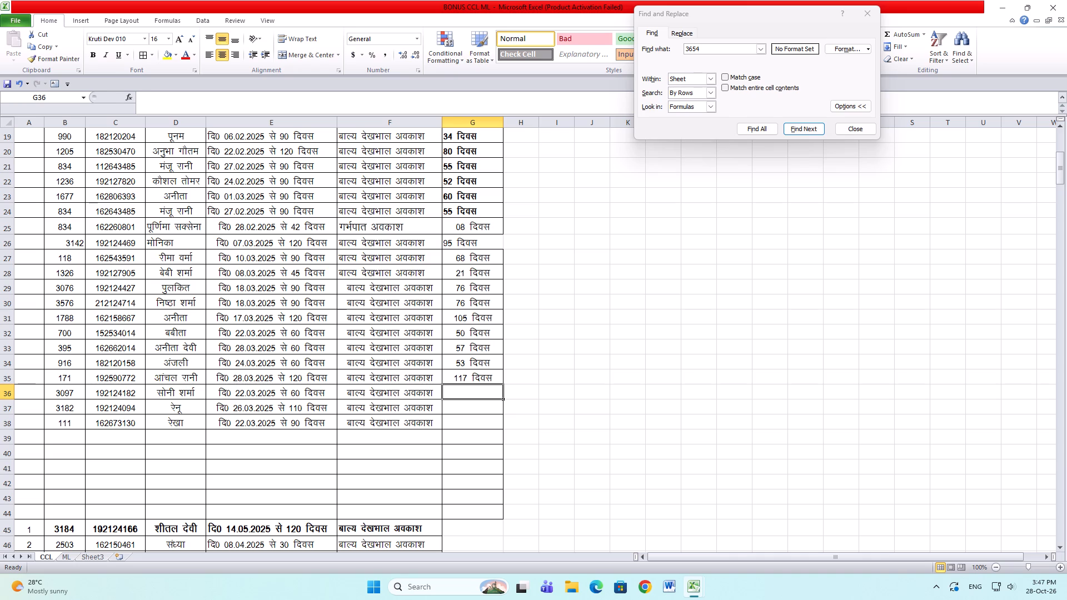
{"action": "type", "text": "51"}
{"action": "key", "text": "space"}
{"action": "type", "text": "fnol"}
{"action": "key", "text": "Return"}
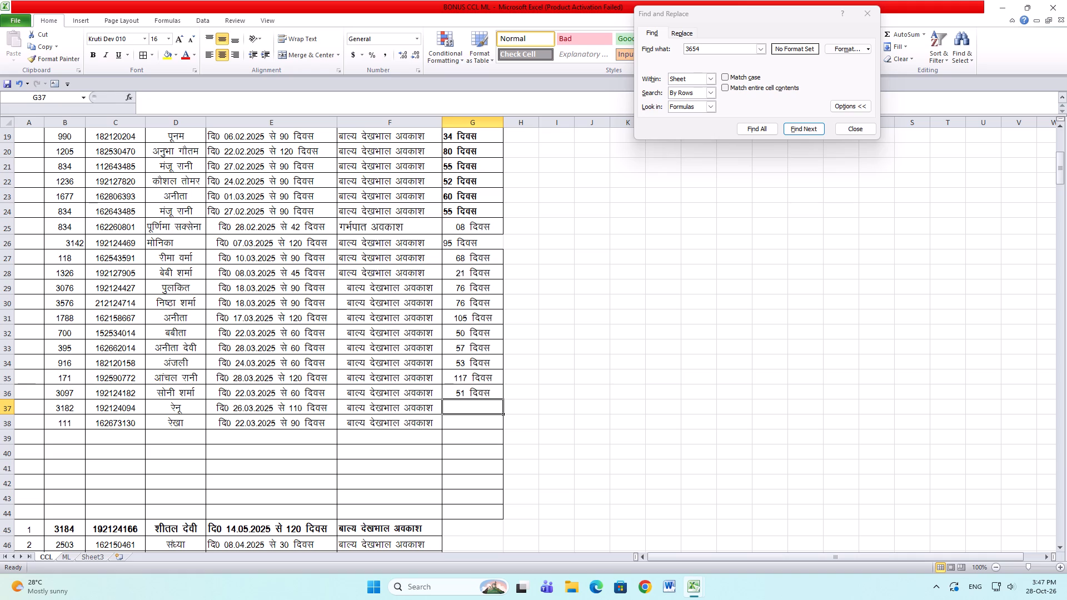
Enter the day counts "105 दिवस" in G37 and "81 दिवस" in G38, and save the workbook.
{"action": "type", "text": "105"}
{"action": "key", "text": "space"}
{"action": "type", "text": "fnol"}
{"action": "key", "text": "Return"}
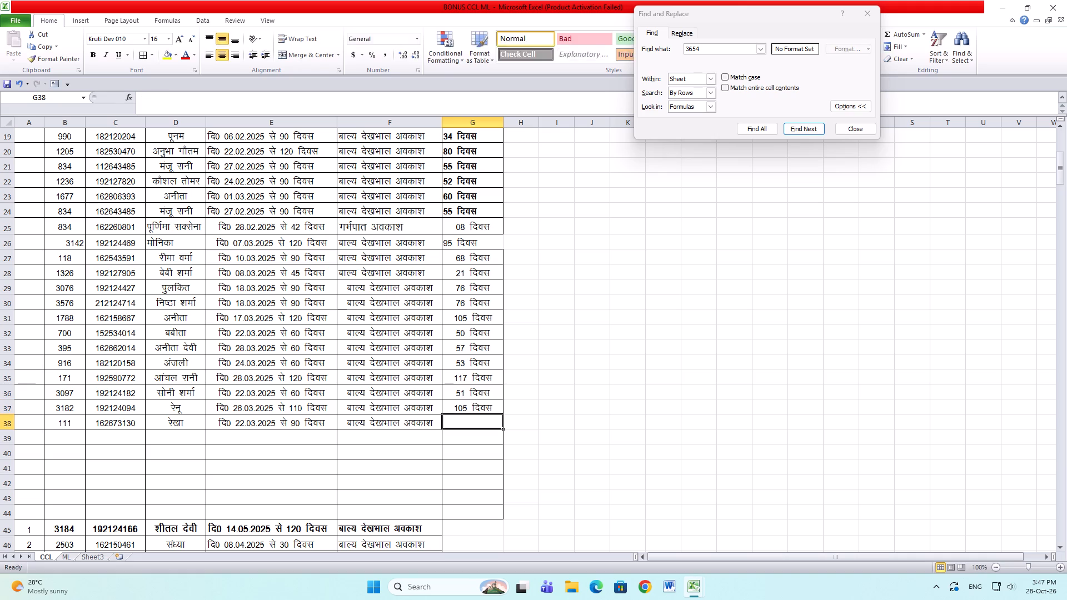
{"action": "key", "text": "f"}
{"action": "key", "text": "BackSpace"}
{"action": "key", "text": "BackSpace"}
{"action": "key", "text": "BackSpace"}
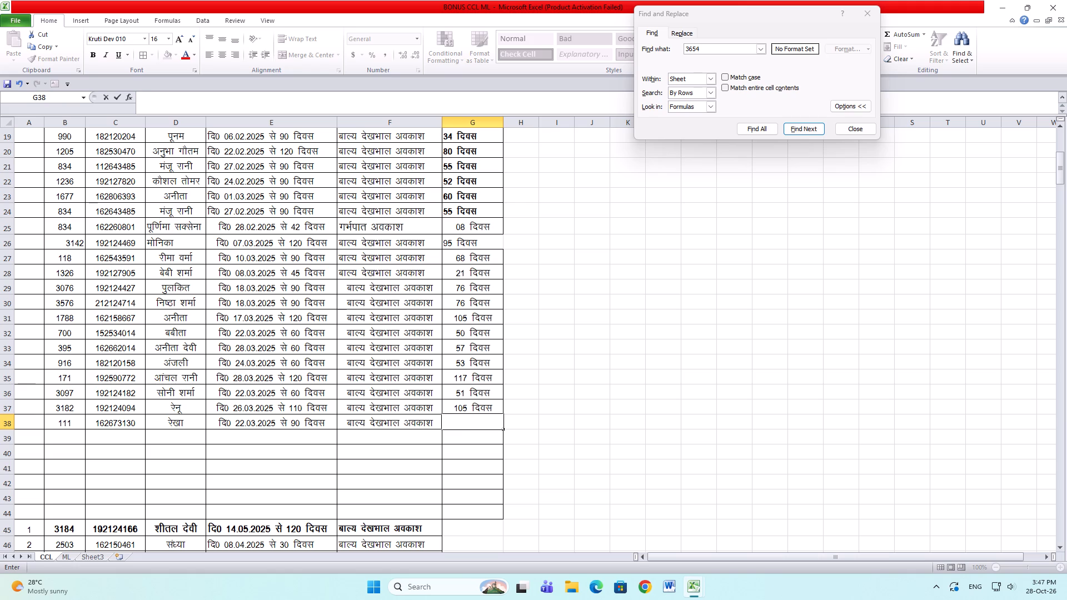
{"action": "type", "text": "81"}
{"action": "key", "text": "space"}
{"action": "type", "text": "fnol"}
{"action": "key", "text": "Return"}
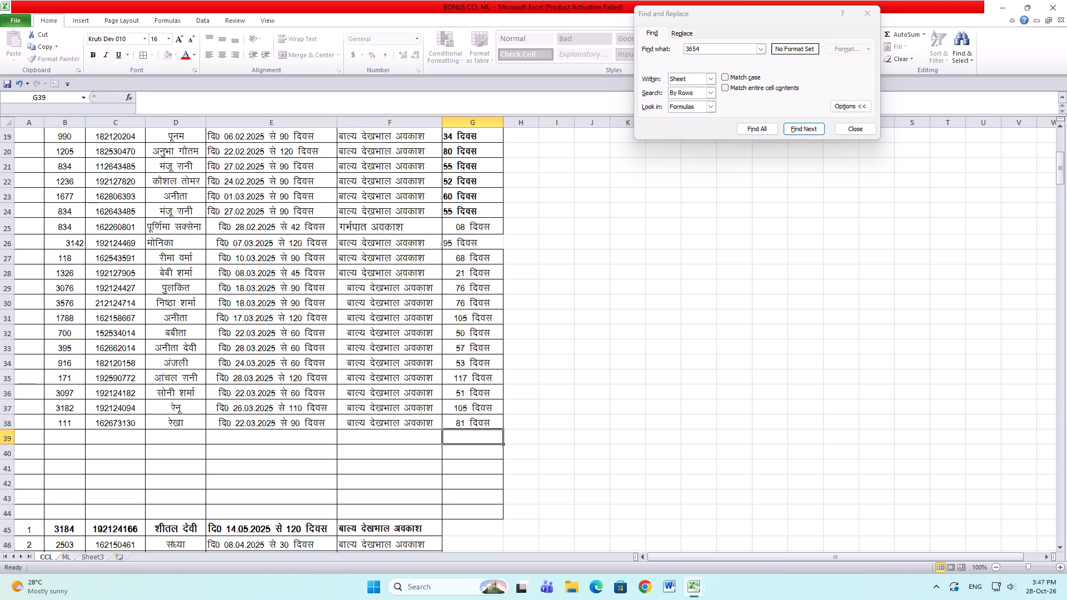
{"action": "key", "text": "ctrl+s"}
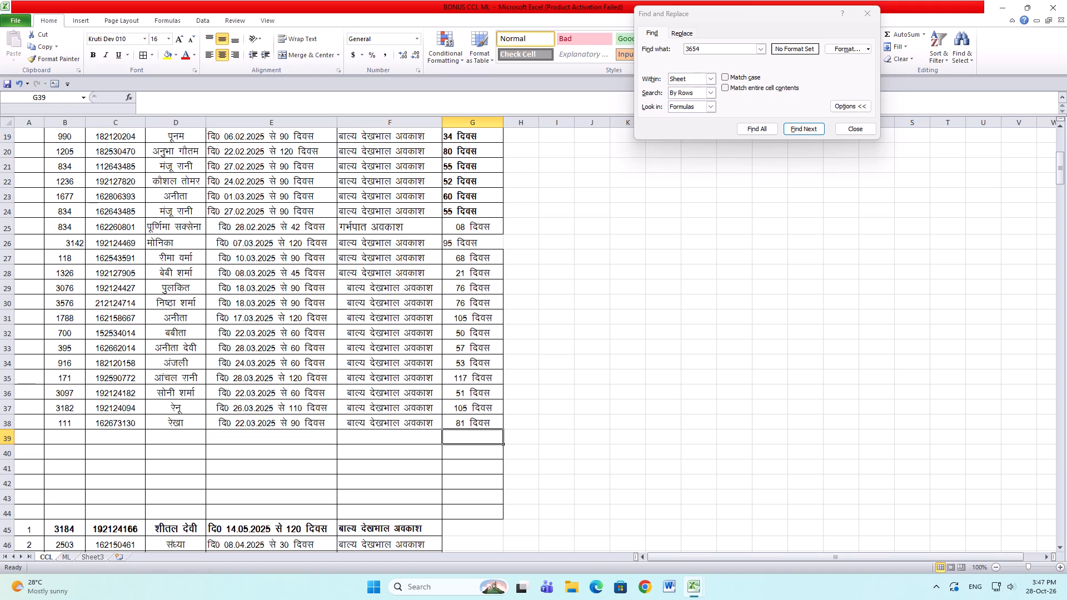
Search the CCL sheet for the next employee's badge number to look up her PNO and name.
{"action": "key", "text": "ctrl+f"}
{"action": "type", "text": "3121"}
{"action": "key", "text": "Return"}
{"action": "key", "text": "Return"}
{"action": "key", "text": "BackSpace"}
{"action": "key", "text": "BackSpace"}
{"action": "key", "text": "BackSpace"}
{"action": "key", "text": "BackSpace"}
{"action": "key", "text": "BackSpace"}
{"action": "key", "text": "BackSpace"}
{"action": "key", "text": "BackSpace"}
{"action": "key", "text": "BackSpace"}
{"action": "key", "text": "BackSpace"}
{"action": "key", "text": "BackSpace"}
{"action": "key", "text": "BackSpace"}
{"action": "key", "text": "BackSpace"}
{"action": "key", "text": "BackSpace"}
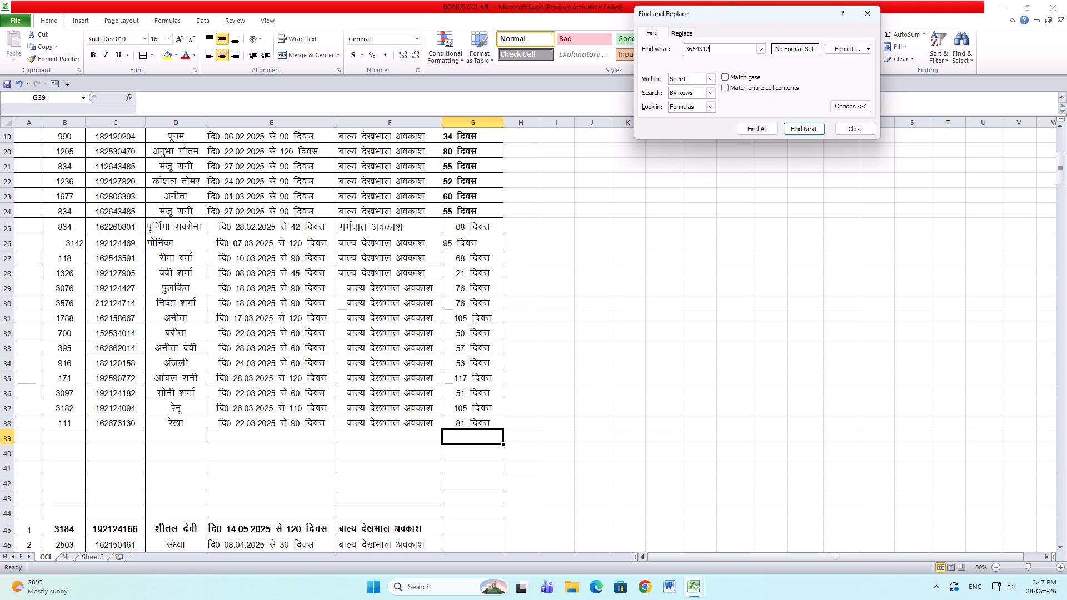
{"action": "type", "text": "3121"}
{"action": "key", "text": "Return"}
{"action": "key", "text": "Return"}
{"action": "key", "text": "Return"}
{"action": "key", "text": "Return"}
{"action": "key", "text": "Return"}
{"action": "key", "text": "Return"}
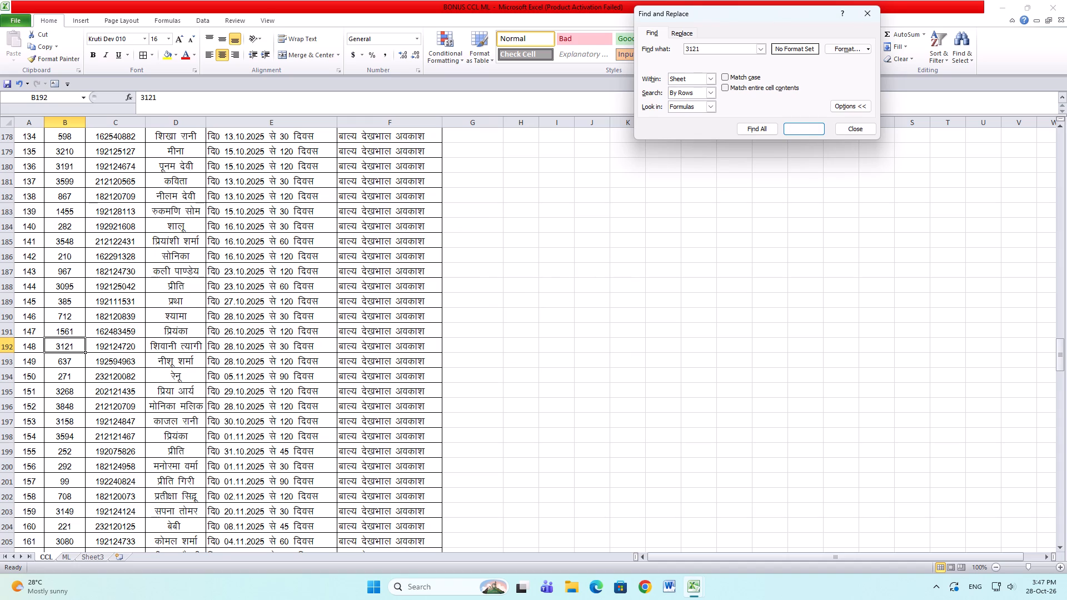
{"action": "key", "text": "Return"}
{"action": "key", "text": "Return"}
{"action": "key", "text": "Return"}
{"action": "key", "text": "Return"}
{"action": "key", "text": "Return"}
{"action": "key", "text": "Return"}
{"action": "scroll", "coordinate": [291, 364], "scroll_direction": "down", "scroll_amount": 5}
{"action": "scroll", "coordinate": [293, 349], "scroll_direction": "up", "scroll_amount": 3}
Enter the looked-up employee's badge number, PNO and name in B39:D39 of the CCL sheet.
{"action": "scroll", "coordinate": [278, 335], "scroll_direction": "up", "scroll_amount": 3}
{"action": "left_click", "coordinate": [242, 317]}
{"action": "scroll", "coordinate": [245, 316], "scroll_direction": "up", "scroll_amount": 20}
{"action": "scroll", "coordinate": [245, 316], "scroll_direction": "up", "scroll_amount": 17}
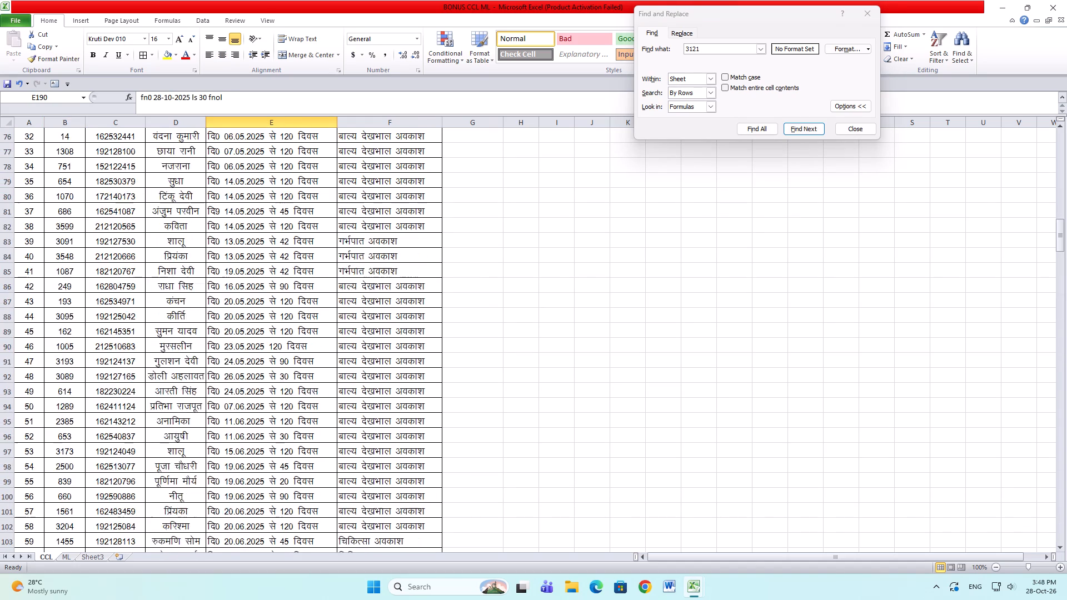
{"action": "scroll", "coordinate": [245, 316], "scroll_direction": "up", "scroll_amount": 15}
{"action": "left_click", "coordinate": [68, 389]}
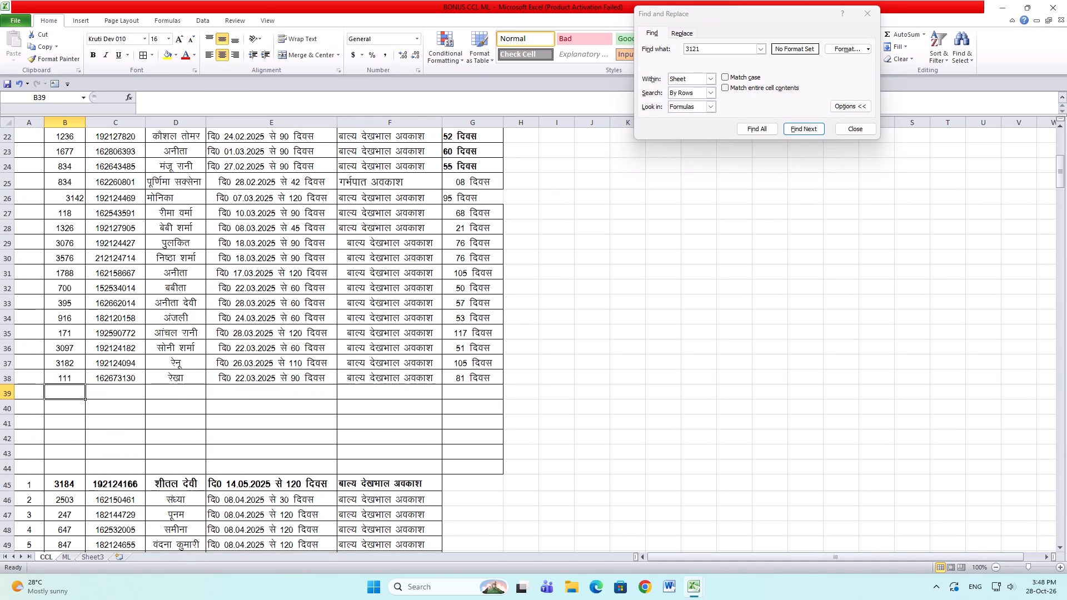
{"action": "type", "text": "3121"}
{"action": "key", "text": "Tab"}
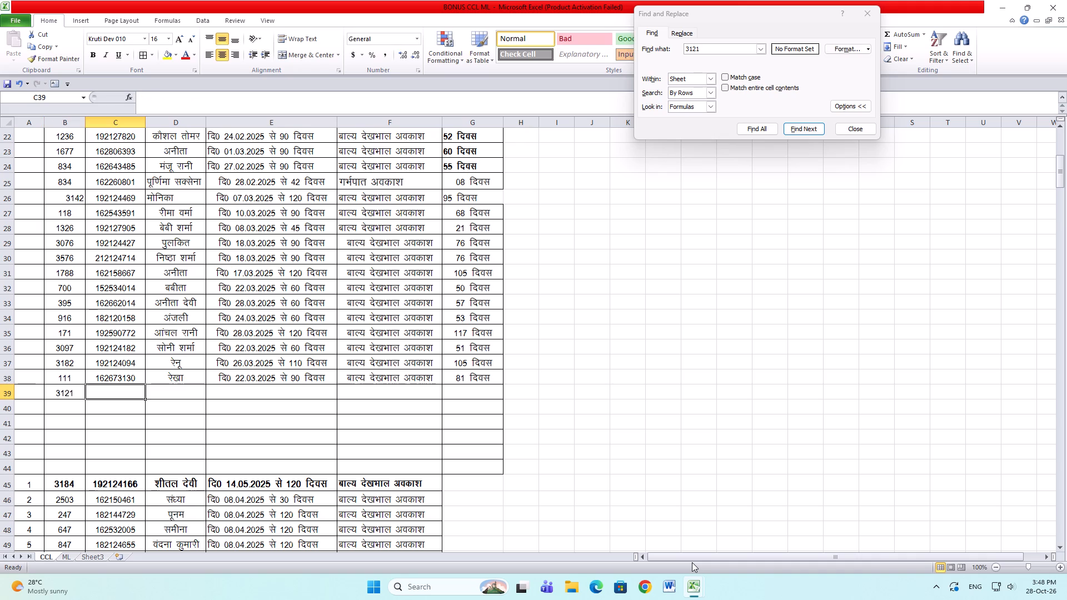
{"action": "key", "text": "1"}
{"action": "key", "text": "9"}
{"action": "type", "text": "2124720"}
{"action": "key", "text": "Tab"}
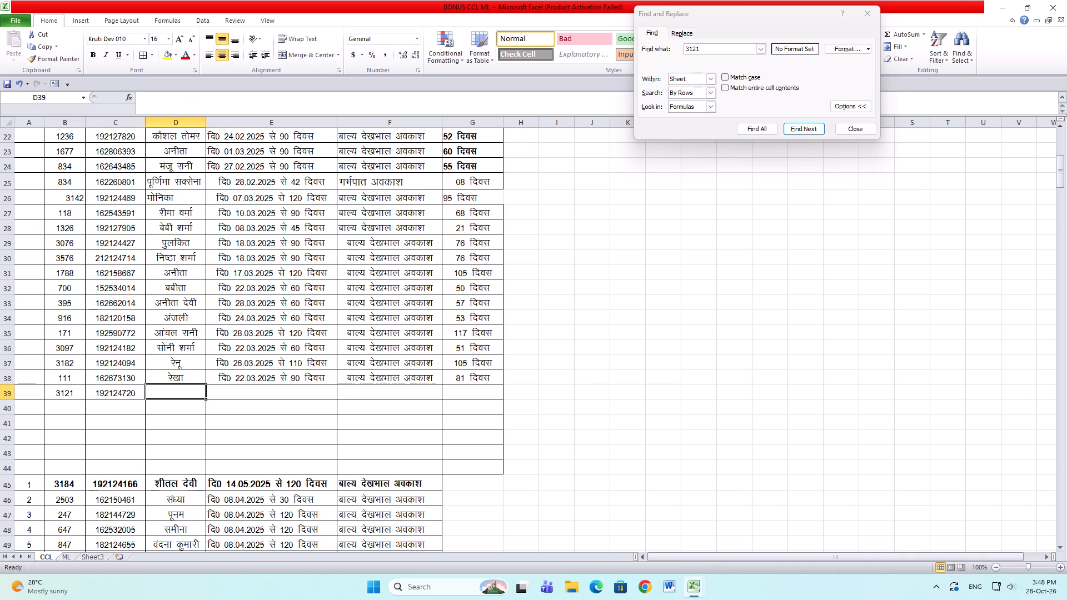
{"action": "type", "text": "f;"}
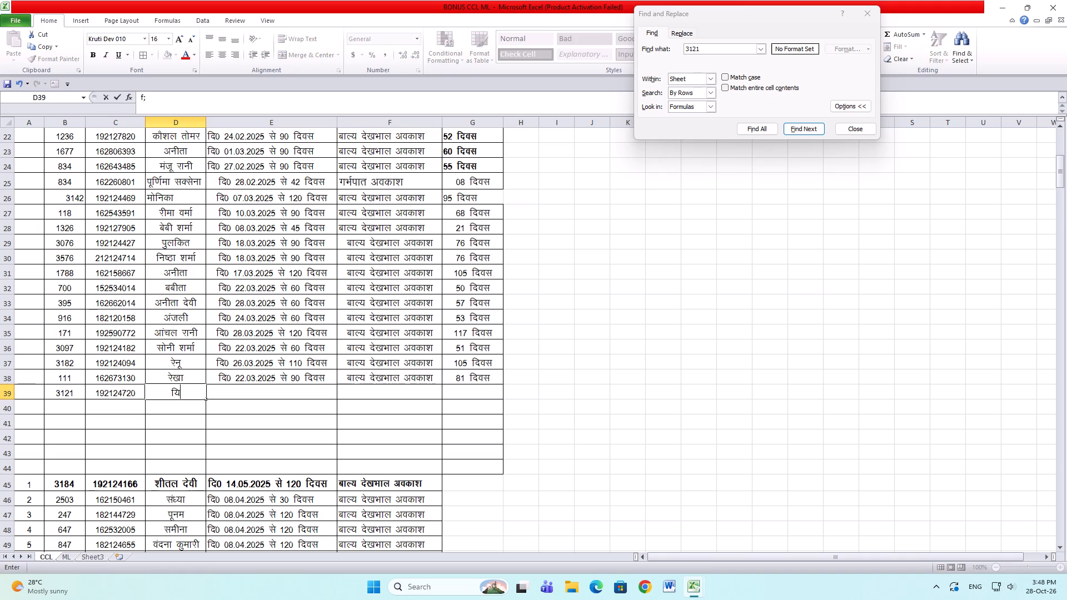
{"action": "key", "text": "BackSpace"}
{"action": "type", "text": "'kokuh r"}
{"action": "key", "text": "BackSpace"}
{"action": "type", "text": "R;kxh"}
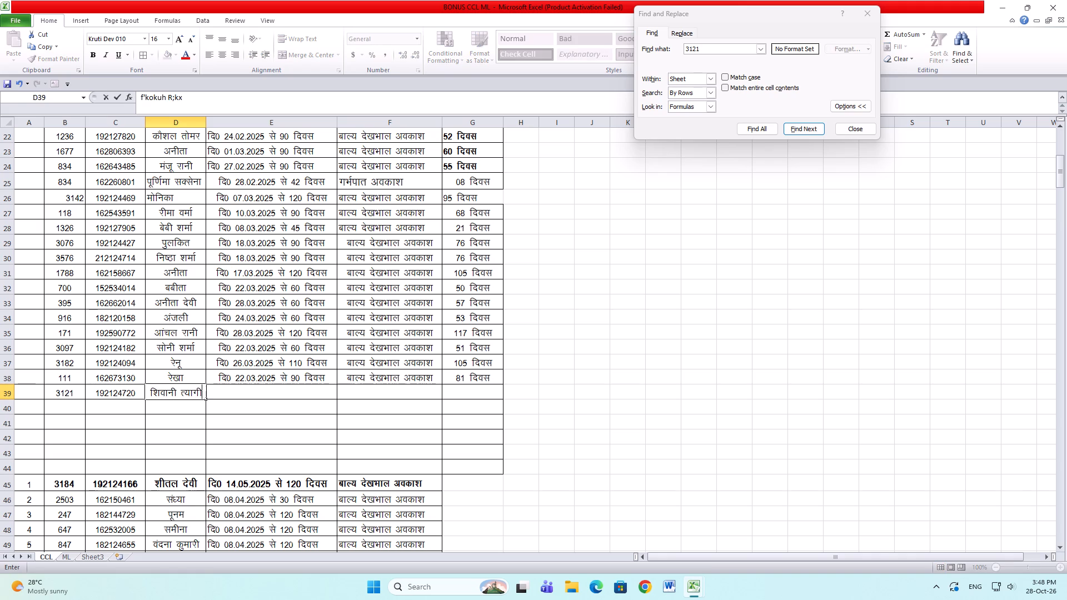
Enter the leave period "दि0 28.03.2025 से 120 दिवस" in E39 for this employee.
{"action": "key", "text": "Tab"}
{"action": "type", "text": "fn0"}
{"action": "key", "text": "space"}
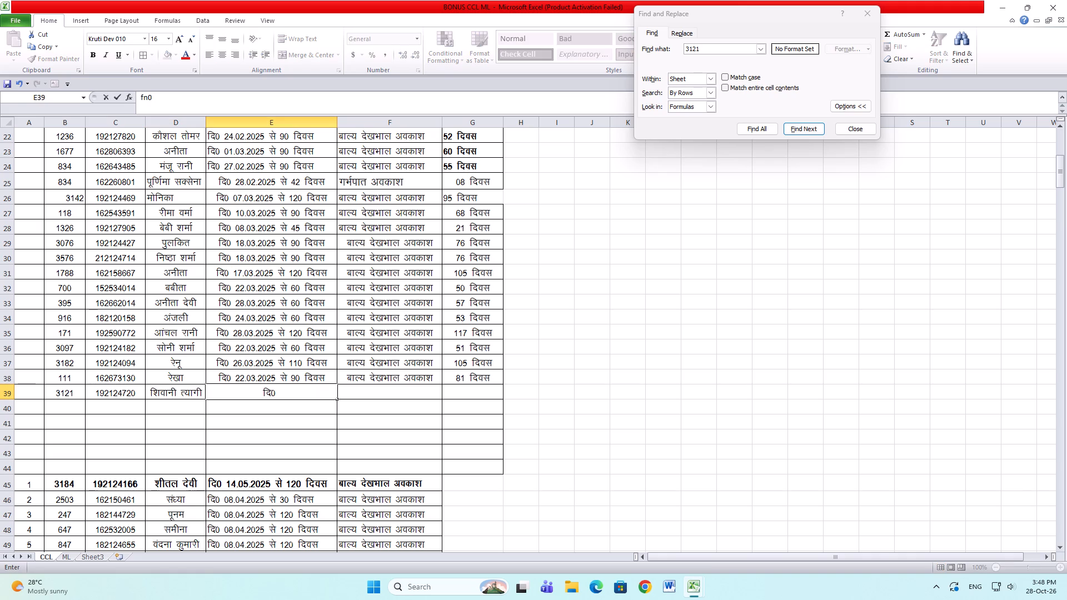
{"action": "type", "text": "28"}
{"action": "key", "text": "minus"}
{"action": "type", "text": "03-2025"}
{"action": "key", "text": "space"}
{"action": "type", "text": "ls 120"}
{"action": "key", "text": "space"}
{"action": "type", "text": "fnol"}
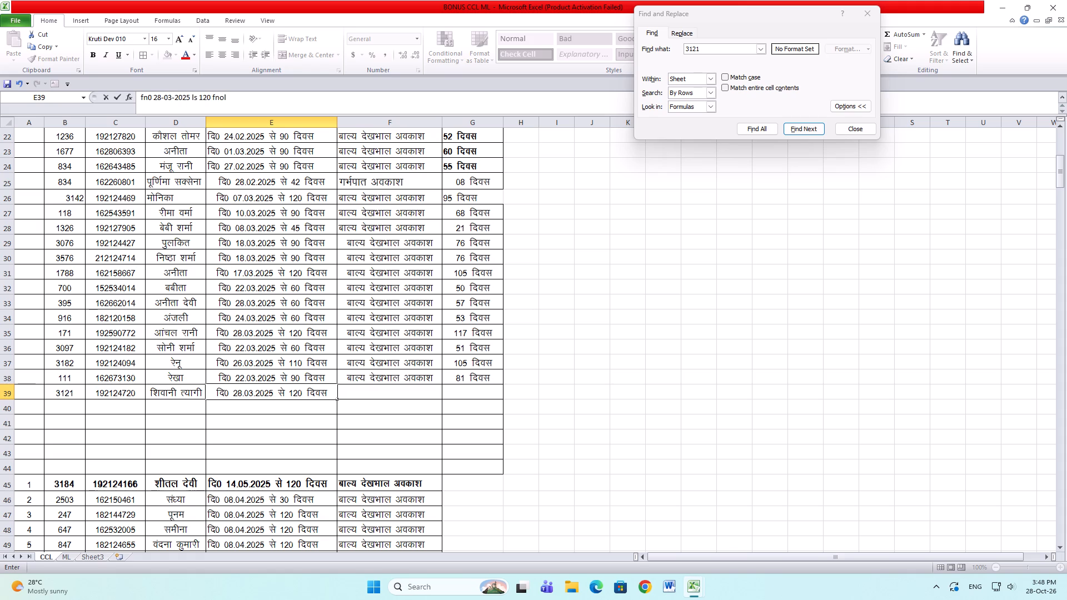
Enter the next employee's badge number, PNO and first name in B40:D40 of the CCL sheet.
{"action": "left_click", "coordinate": [64, 403]}
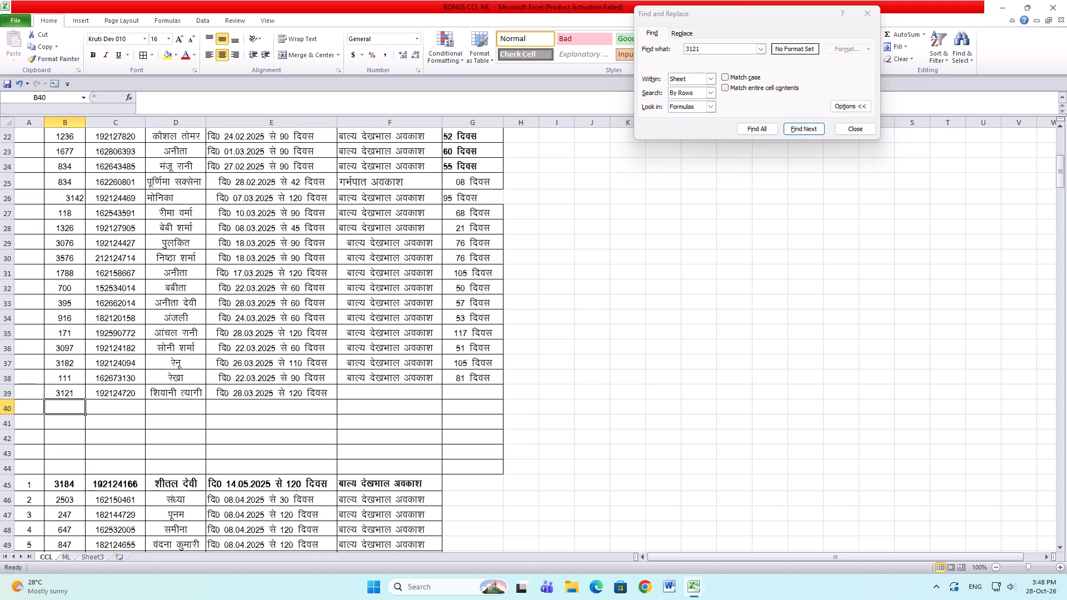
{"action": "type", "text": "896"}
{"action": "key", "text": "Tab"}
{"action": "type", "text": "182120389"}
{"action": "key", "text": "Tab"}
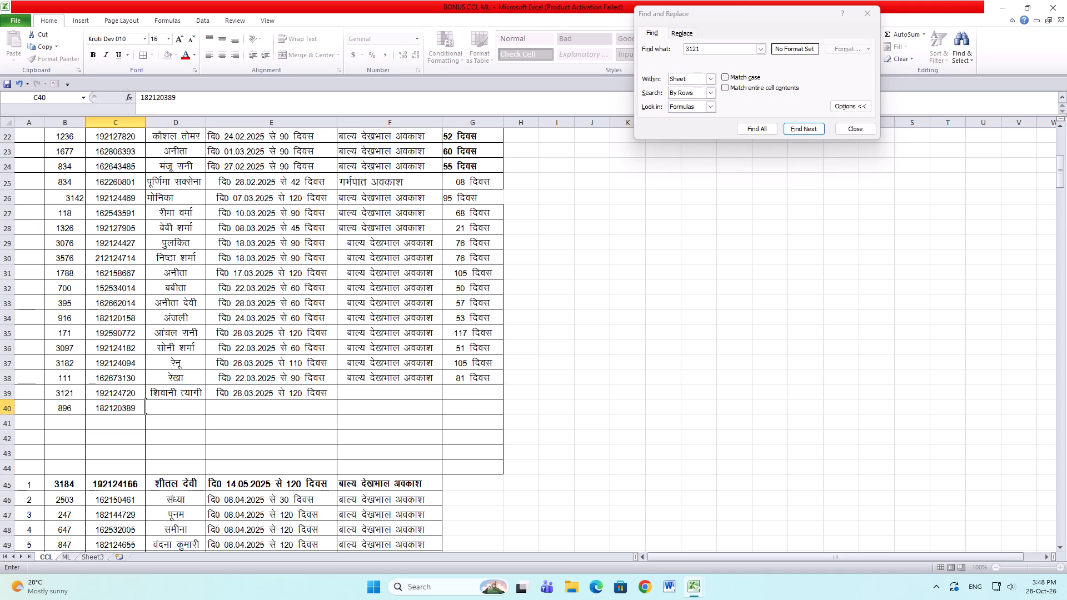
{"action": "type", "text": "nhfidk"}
Enter the leave period "दि0 22.03.2025 से 120 दिवस" in E40 for the employee in row 40.
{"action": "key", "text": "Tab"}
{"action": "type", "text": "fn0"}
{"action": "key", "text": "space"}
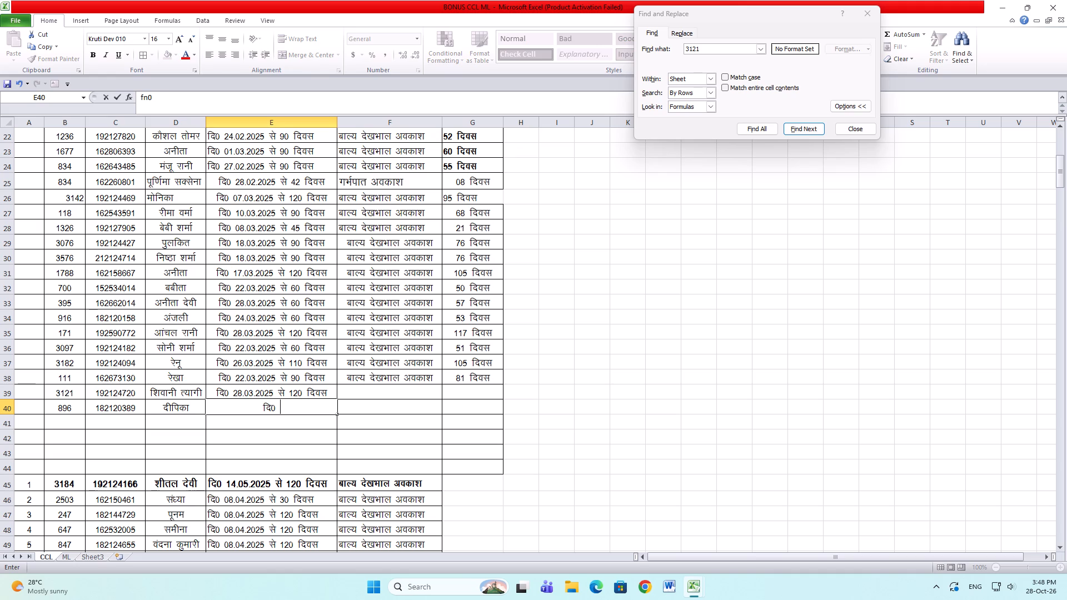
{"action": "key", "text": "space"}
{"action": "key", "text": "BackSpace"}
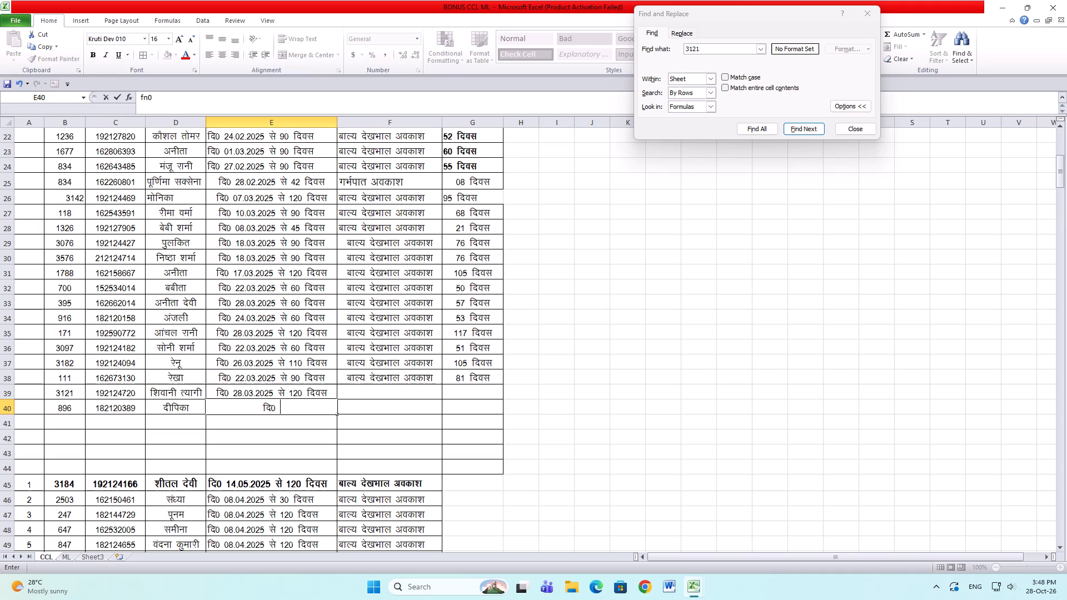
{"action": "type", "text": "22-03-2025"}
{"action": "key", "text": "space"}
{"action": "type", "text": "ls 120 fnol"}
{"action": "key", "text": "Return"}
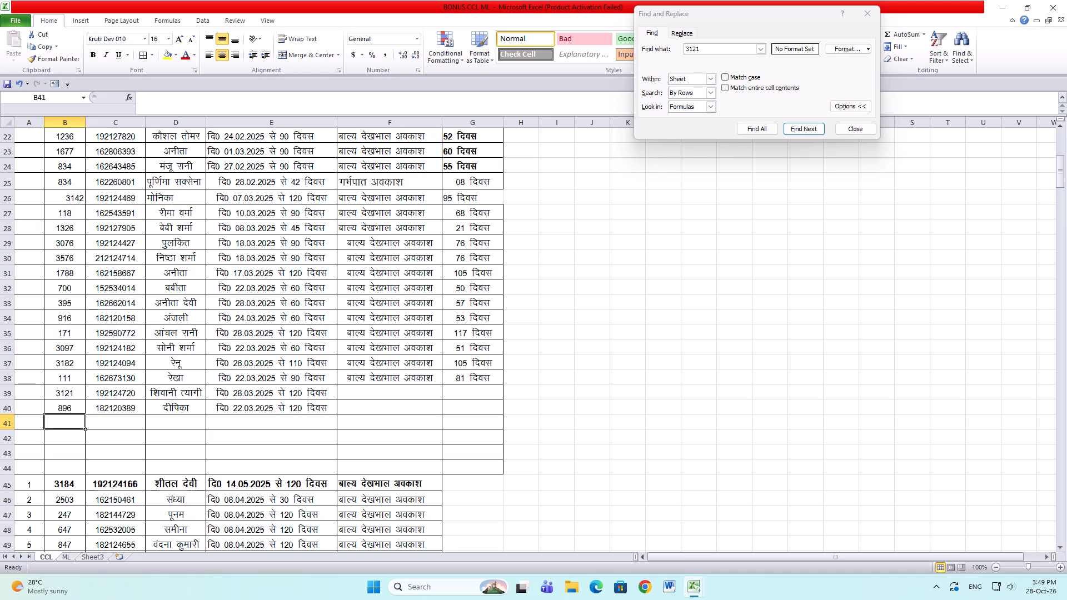
{"action": "left_click", "coordinate": [63, 422]}
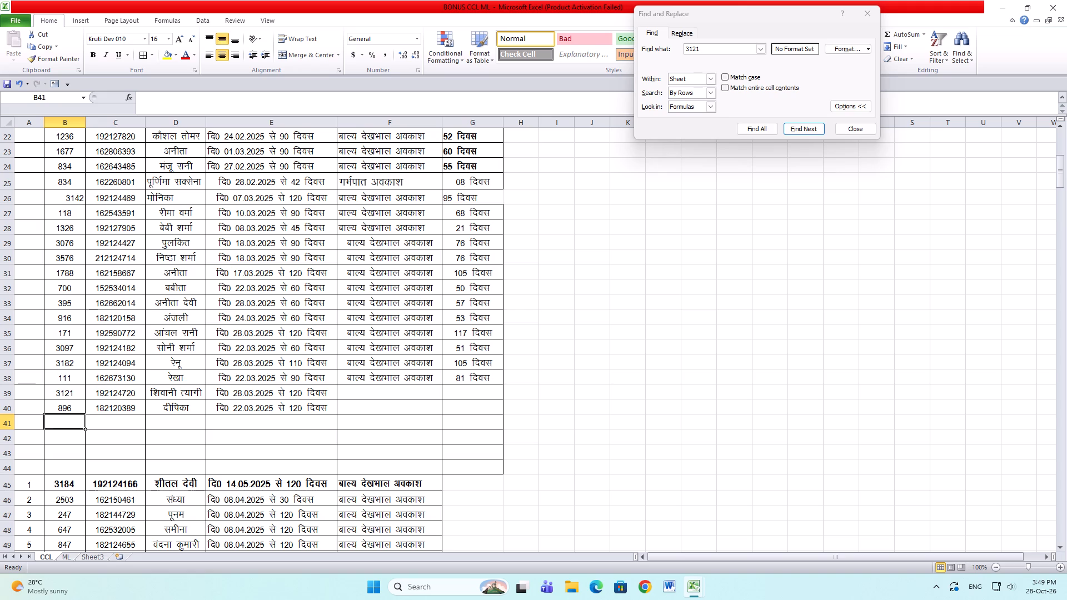
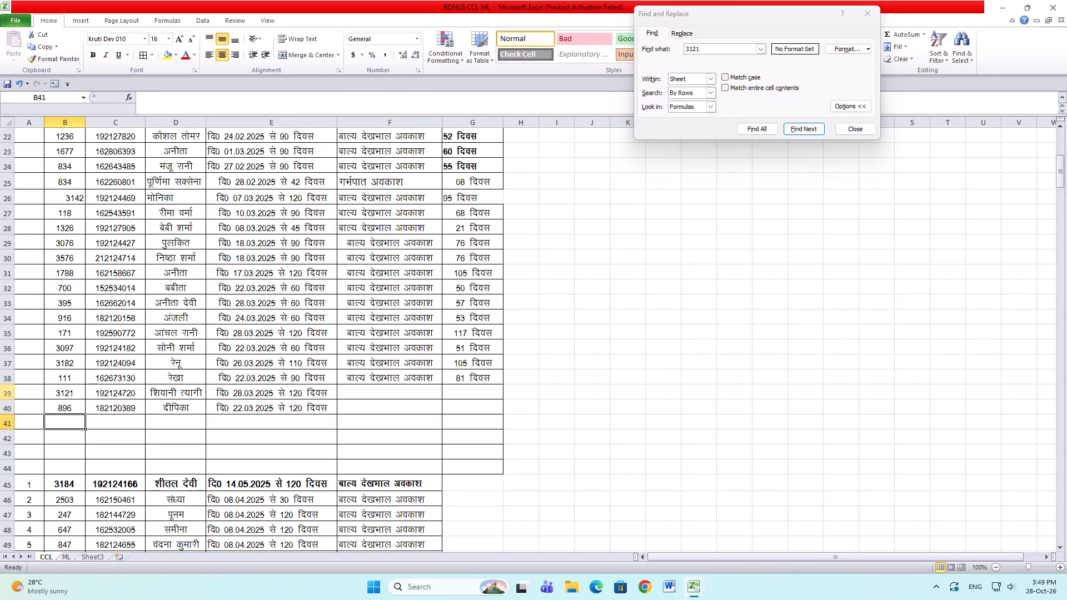
Enter the next employee's badge number, PNO and name in B41:D41 of the CCL sheet.
{"action": "left_click", "coordinate": [68, 419]}
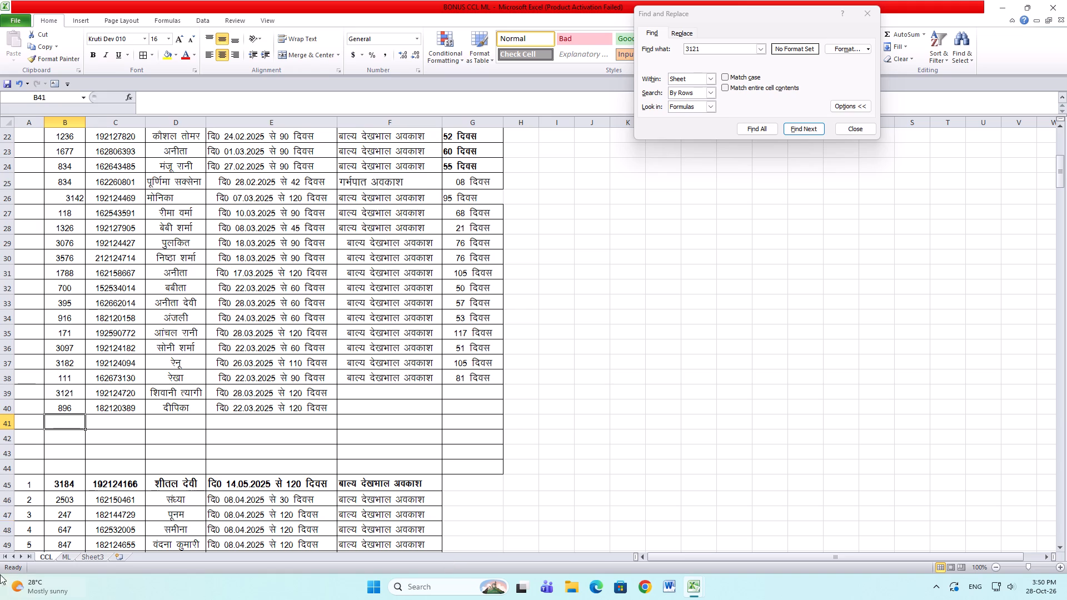
{"action": "left_click", "coordinate": [65, 421]}
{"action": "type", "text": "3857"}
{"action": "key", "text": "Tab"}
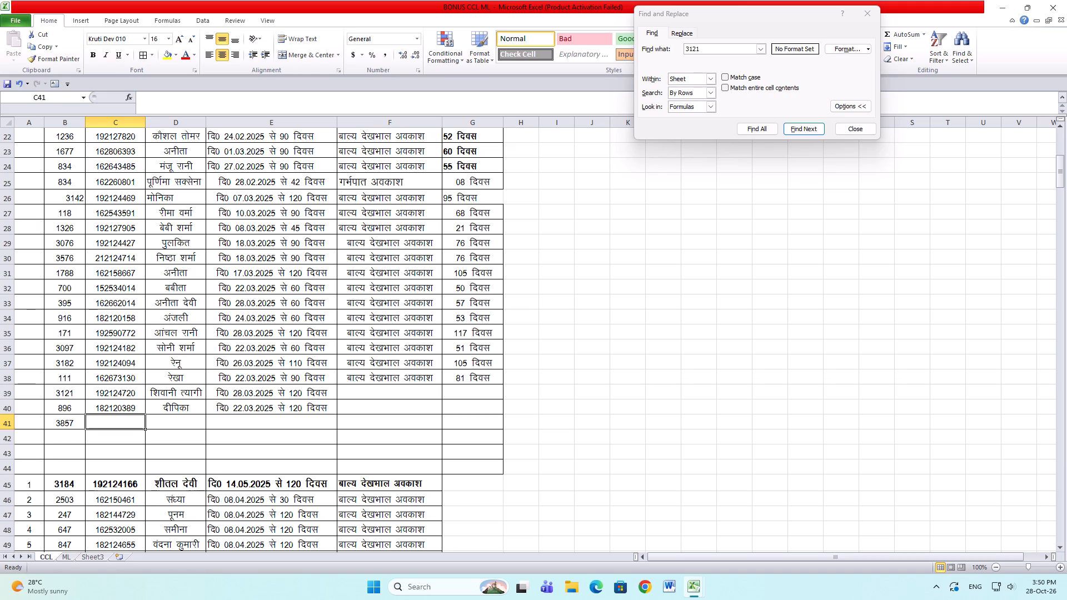
{"action": "left_click", "coordinate": [100, 423]}
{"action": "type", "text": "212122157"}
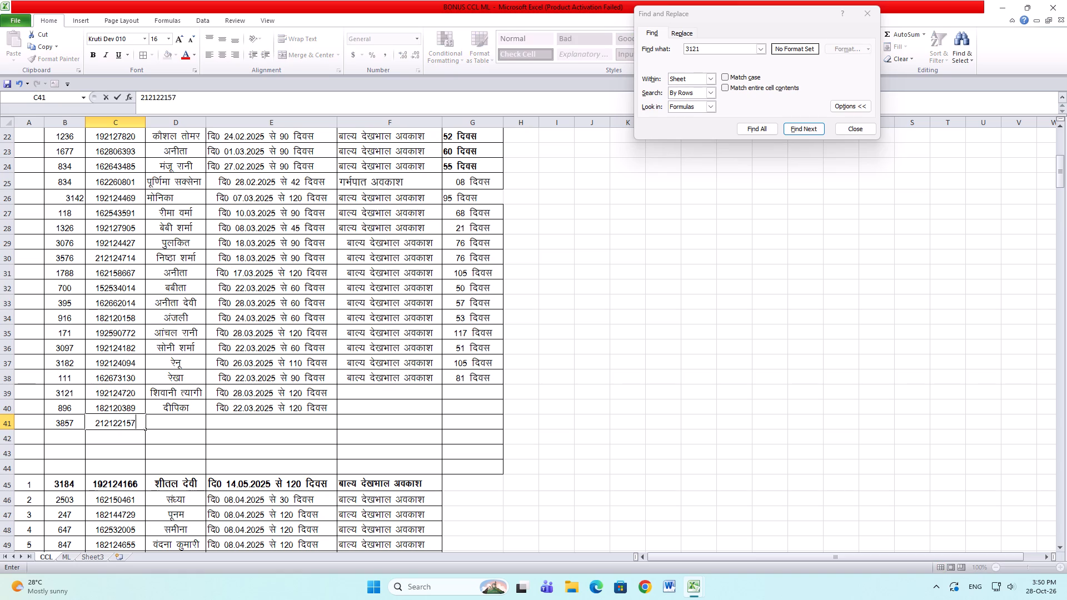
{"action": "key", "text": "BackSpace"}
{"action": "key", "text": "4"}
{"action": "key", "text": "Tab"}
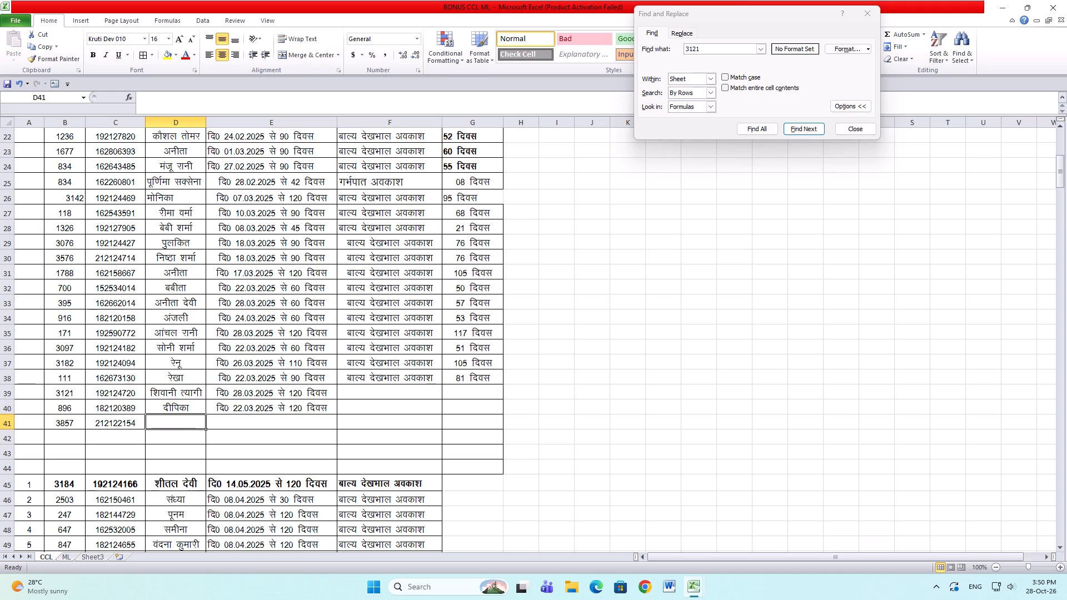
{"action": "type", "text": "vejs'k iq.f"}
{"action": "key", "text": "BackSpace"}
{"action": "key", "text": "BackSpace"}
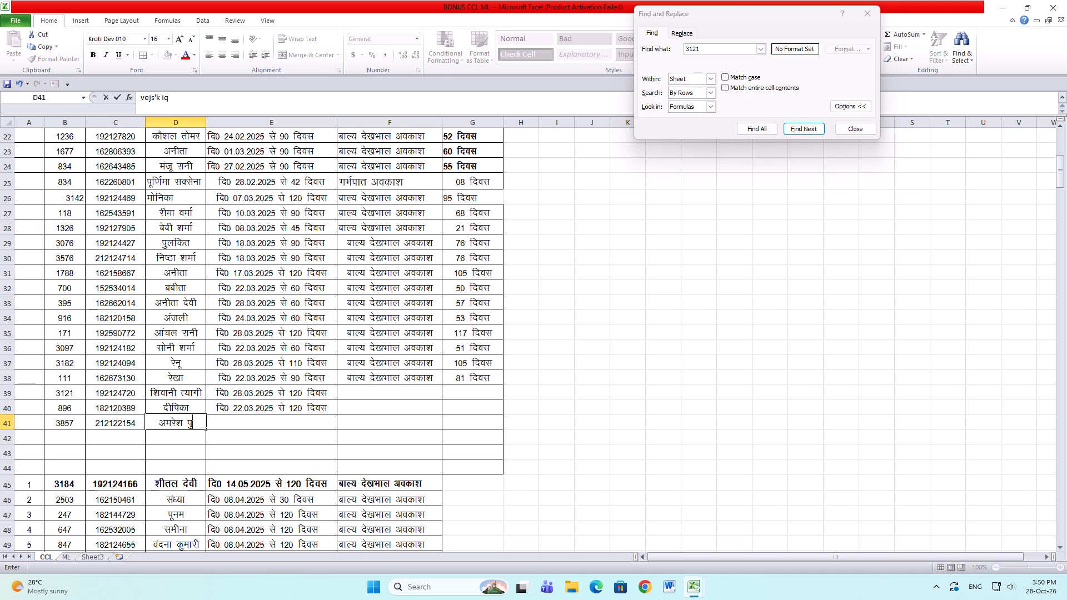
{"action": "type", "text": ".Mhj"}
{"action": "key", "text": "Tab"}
Enter the leave period "दि0 02.04.2025 से 90 दिवस" in E41 for this employee.
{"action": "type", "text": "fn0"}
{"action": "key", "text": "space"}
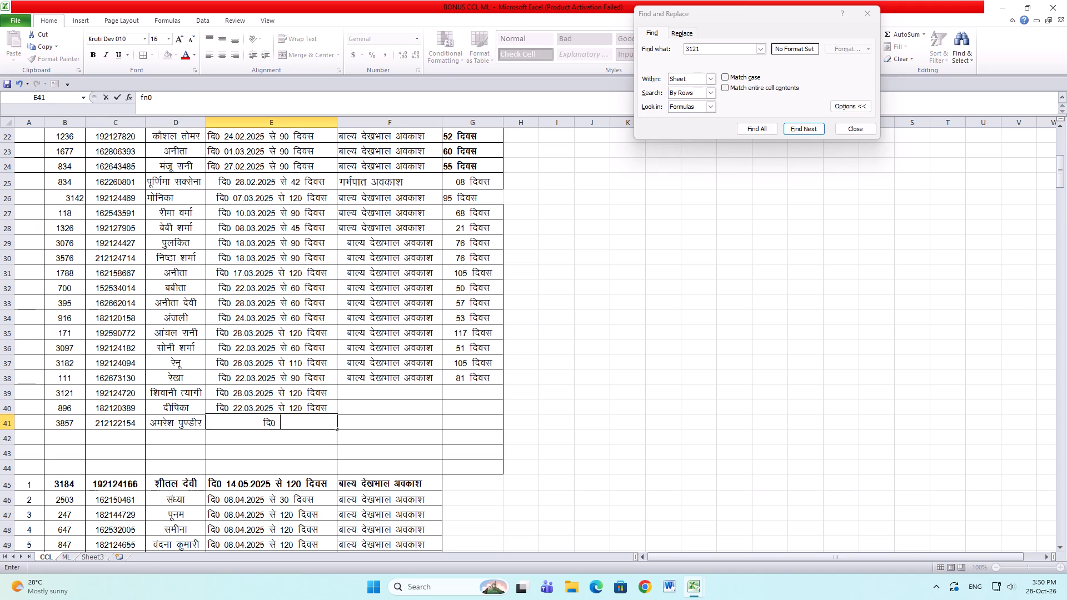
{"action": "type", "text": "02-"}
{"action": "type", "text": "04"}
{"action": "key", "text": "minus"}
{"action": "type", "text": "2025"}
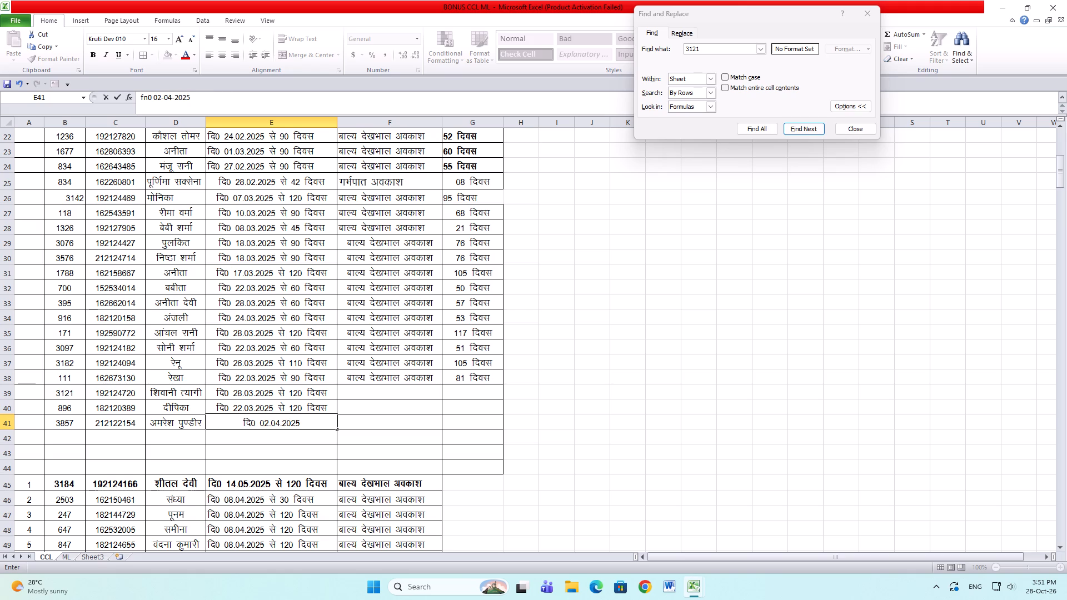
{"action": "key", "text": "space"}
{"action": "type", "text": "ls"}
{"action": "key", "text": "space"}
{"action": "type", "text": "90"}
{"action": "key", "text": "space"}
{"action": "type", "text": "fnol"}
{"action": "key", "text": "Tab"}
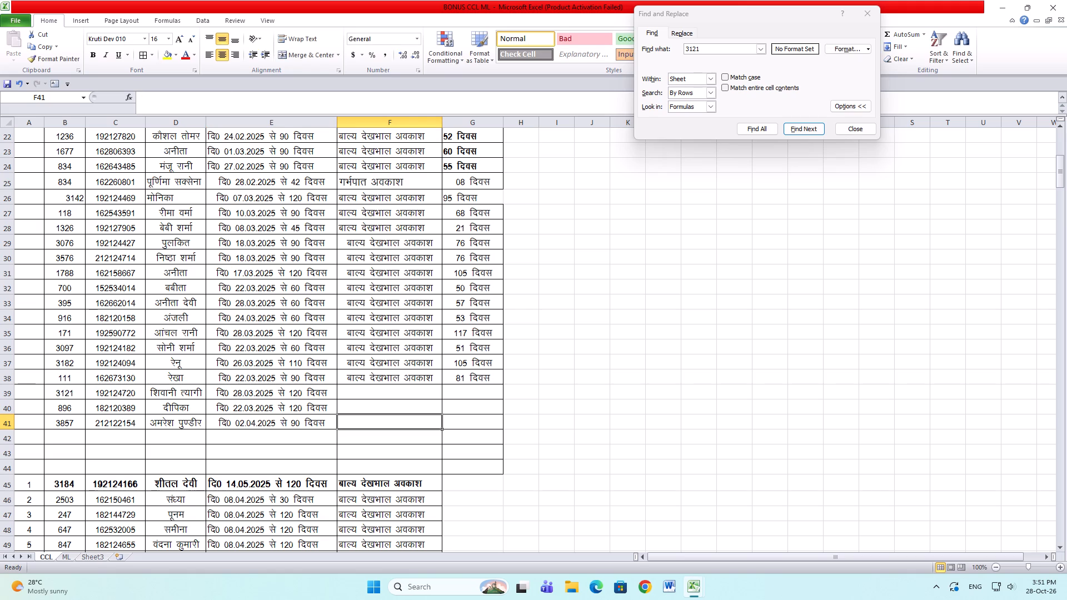
Save the workbook.
{"action": "left_click_drag", "start_coordinate": [4, 436], "coordinate": [24, 442]}
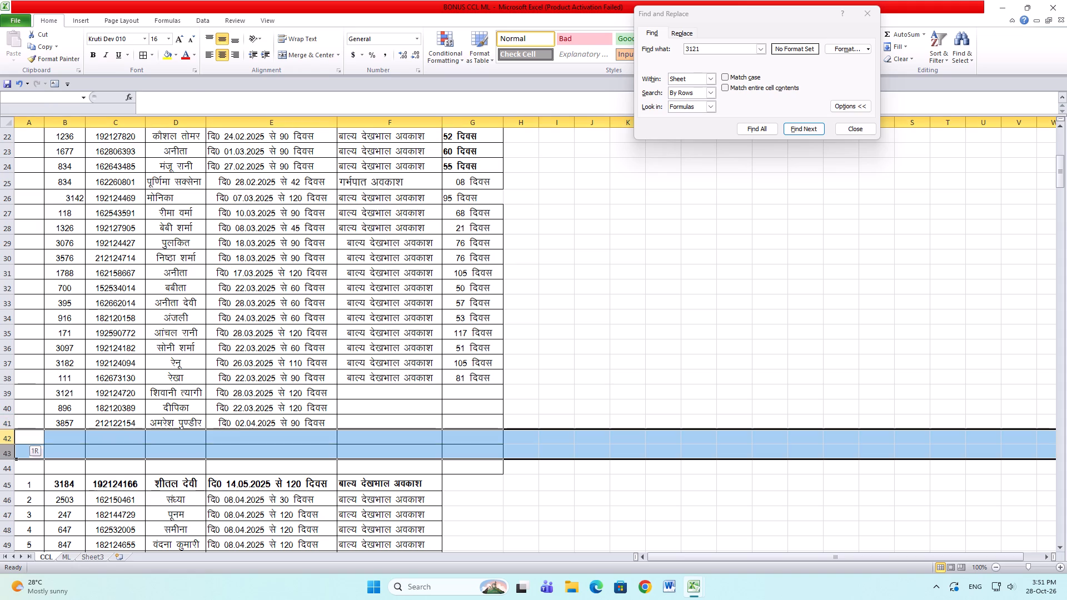
{"action": "left_click", "coordinate": [255, 392]}
{"action": "key", "text": "ctrl+s"}
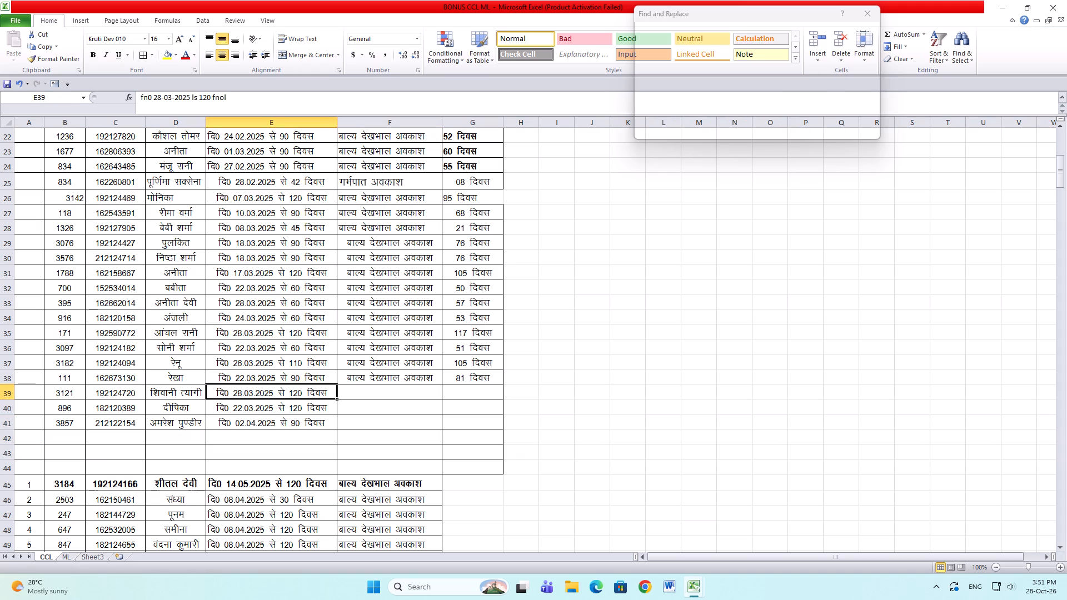
{"action": "key", "text": "ctrl+s"}
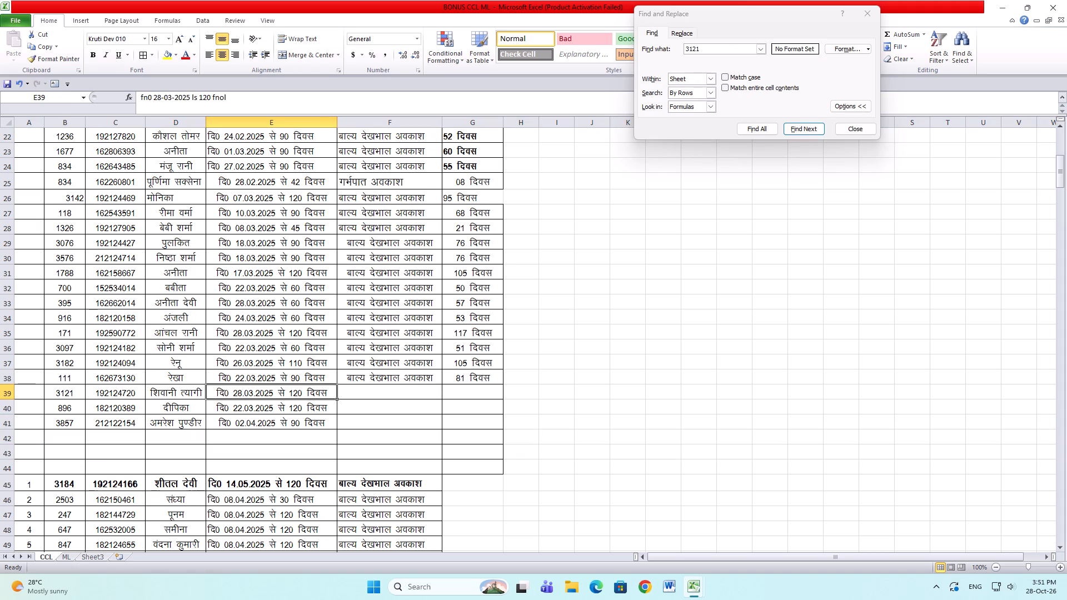
Enter the day counts "117 दिवस" in G39 and "111 दिवस" in G40.
{"action": "left_click", "coordinate": [467, 392]}
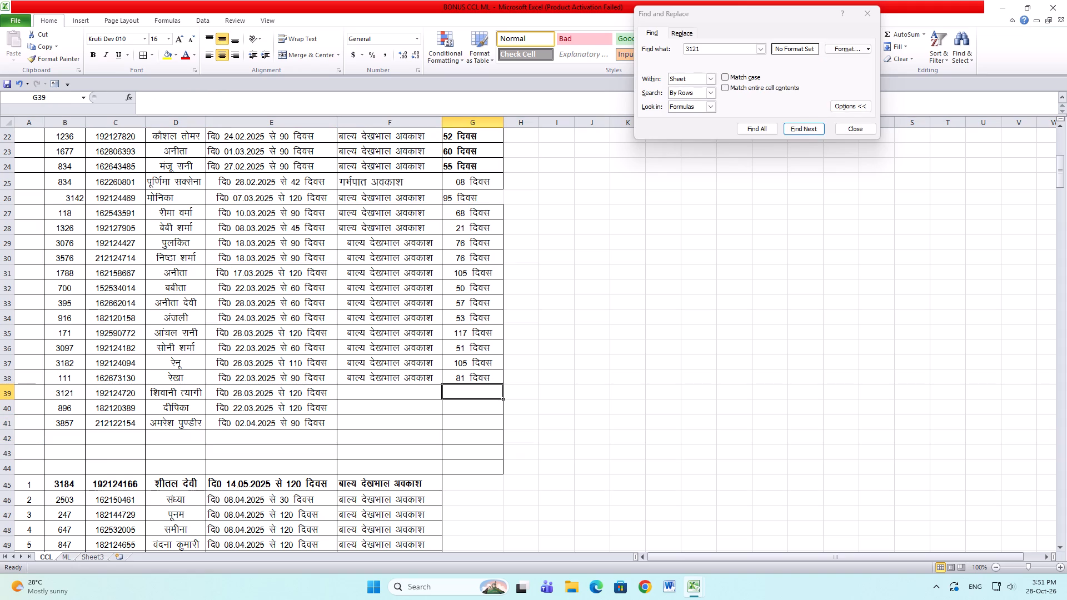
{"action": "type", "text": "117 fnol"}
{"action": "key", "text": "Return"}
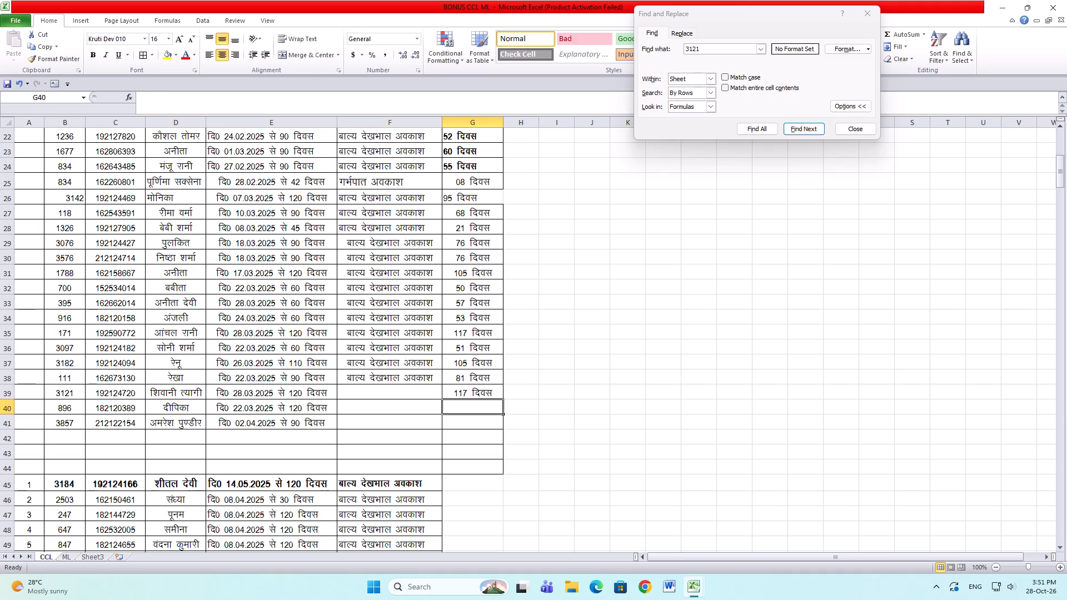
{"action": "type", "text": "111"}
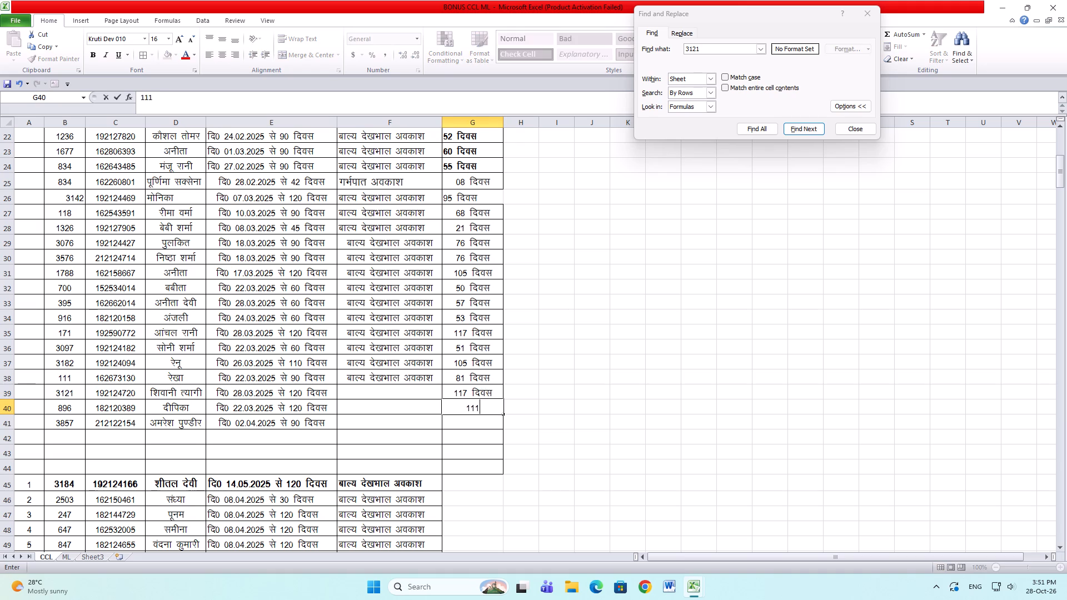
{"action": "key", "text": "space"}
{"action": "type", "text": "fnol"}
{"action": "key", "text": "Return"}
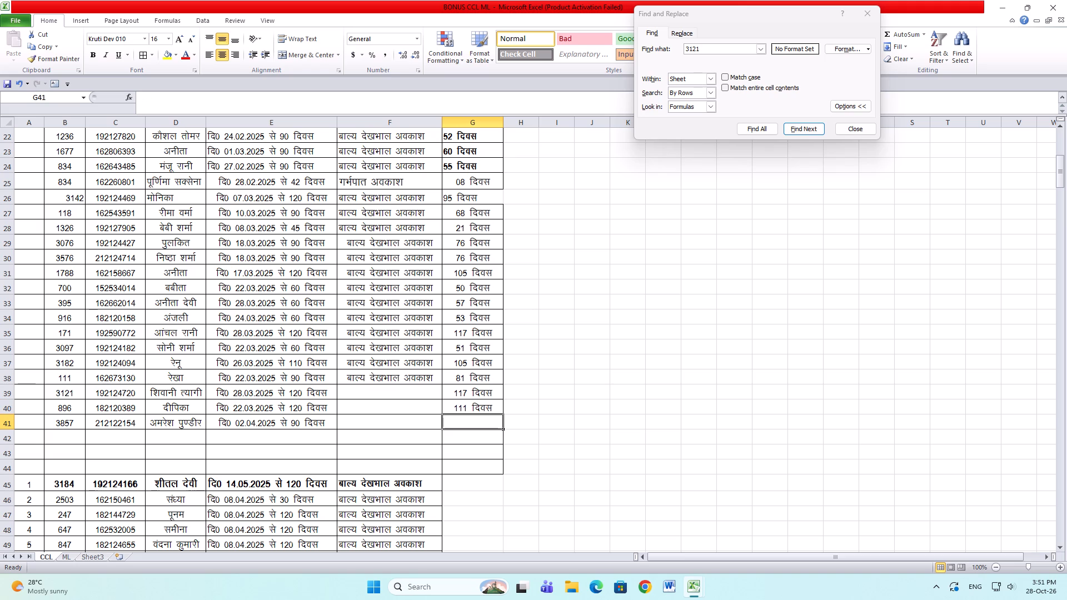
Copy the leave type "बाल्य देखभाल अवकाश" from F38 into F39:F41 and save the workbook.
{"action": "left_click", "coordinate": [370, 381]}
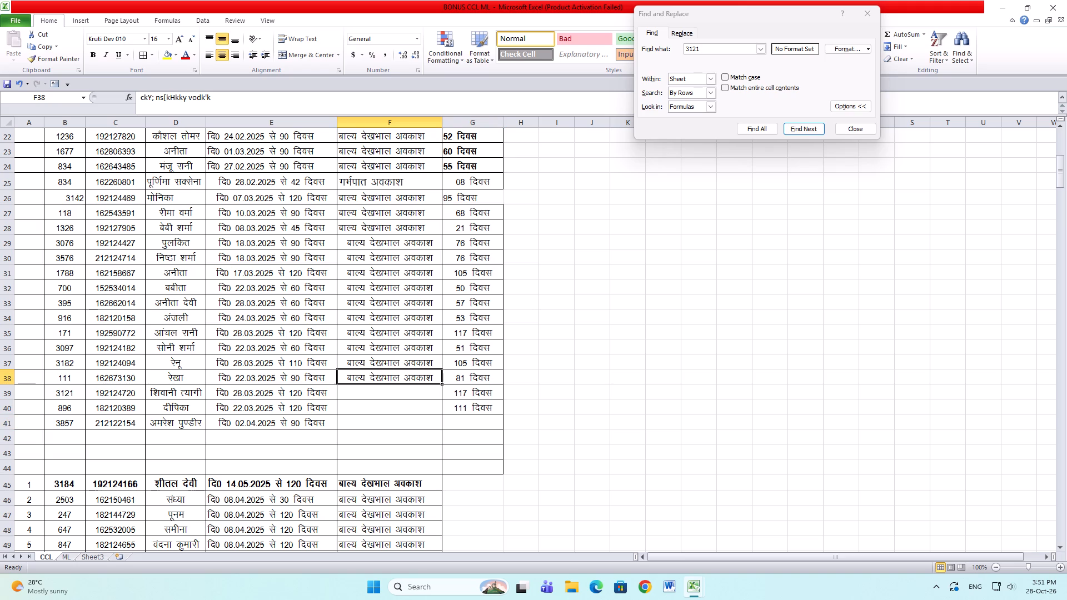
{"action": "key", "text": "ctrl+c"}
{"action": "left_click_drag", "start_coordinate": [370, 392], "coordinate": [370, 417]}
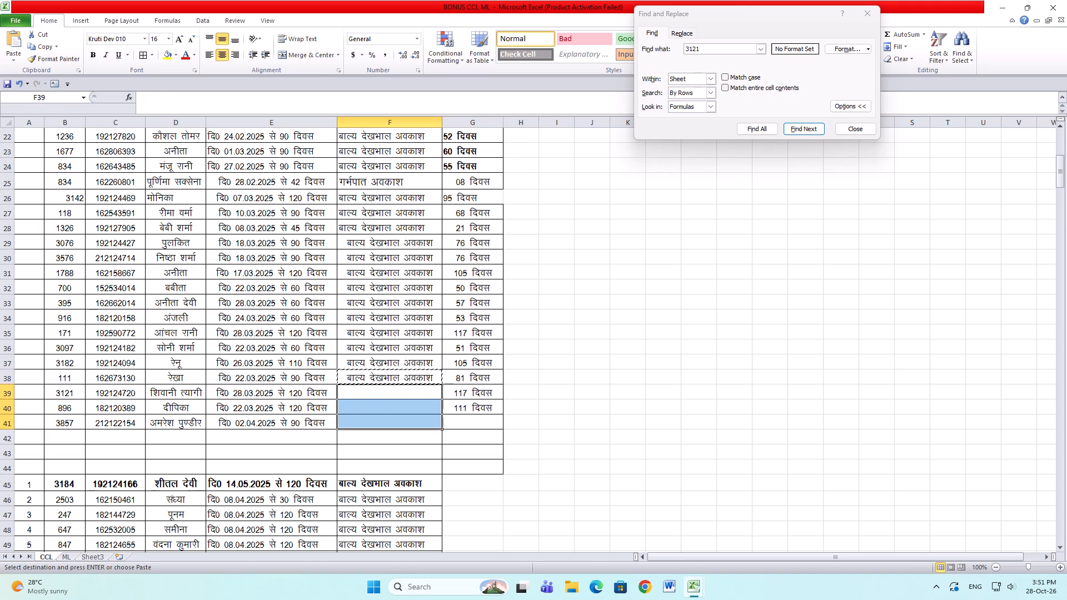
{"action": "key", "text": "ctrl+v"}
{"action": "left_click", "coordinate": [372, 442]}
{"action": "key", "text": "ctrl+s"}
{"action": "key", "text": "ctrl+s"}
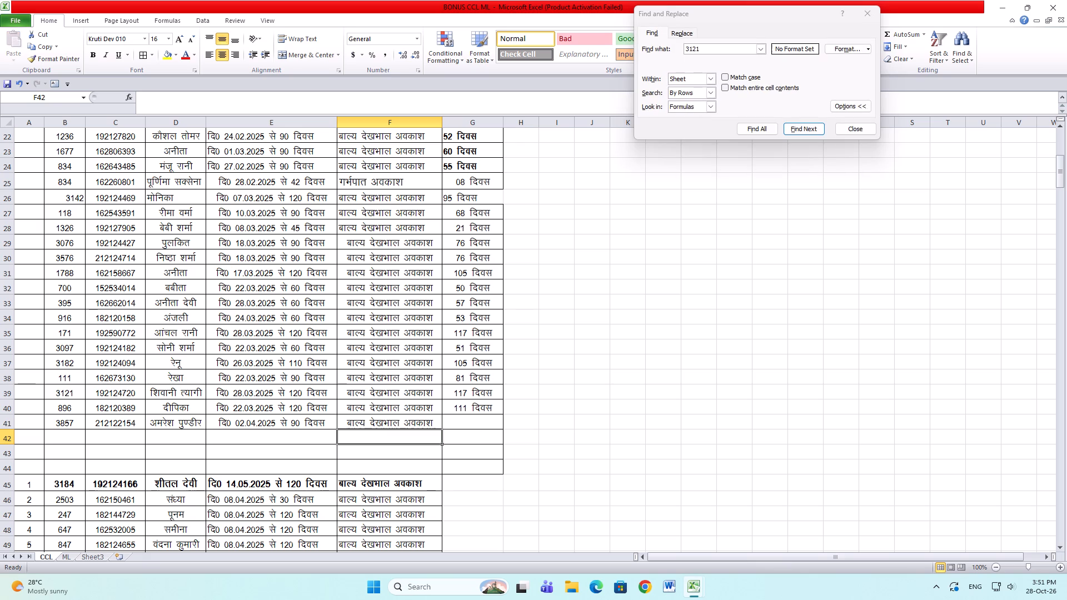
Delete the empty rows 42 to 44 of the CCL sheet and save the workbook.
{"action": "left_click_drag", "start_coordinate": [6, 438], "coordinate": [8, 462]}
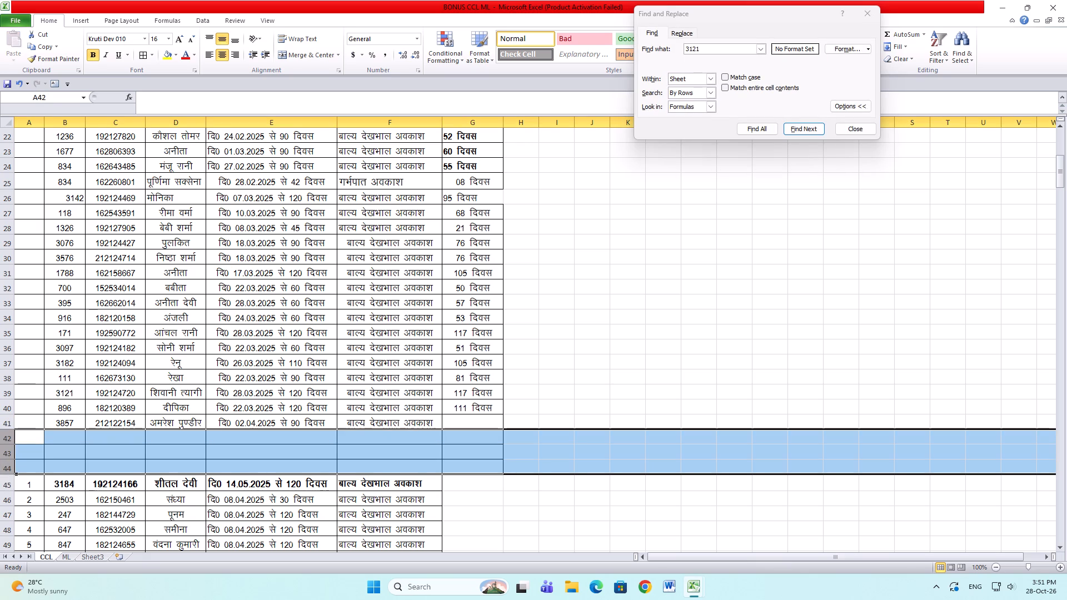
{"action": "key", "text": "ctrl+minus"}
{"action": "left_click", "coordinate": [291, 411]}
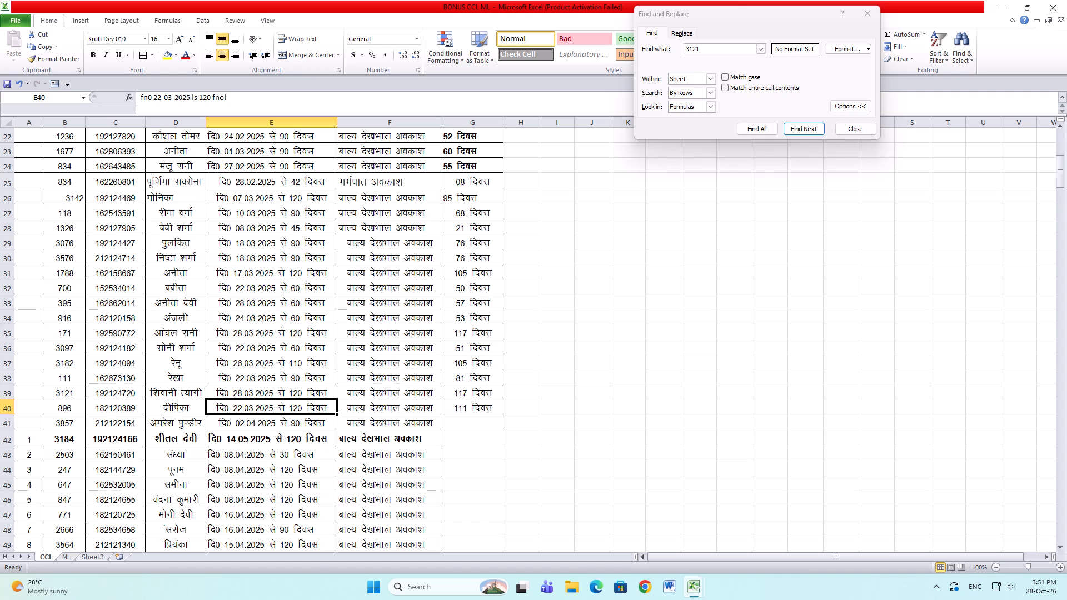
{"action": "key", "text": "ctrl+s"}
{"action": "key", "text": "ctrl+s"}
Enter serial numbers 1, 2 and 3 in A4:A6 and fill the series down column A to row 41.
{"action": "scroll", "coordinate": [36, 211], "scroll_direction": "up", "scroll_amount": 2}
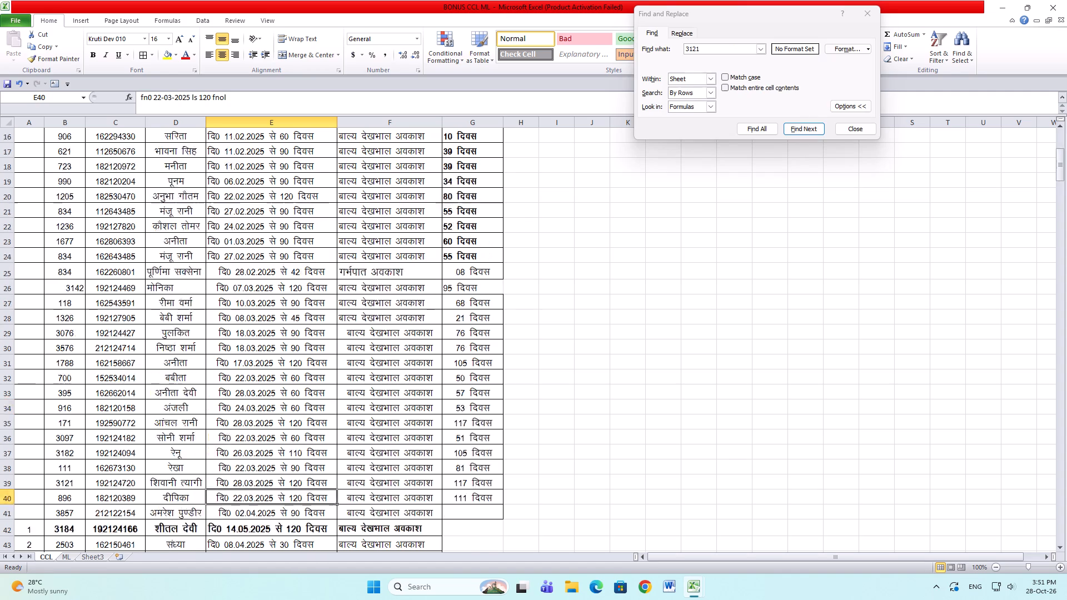
{"action": "scroll", "coordinate": [36, 211], "scroll_direction": "up", "scroll_amount": 9}
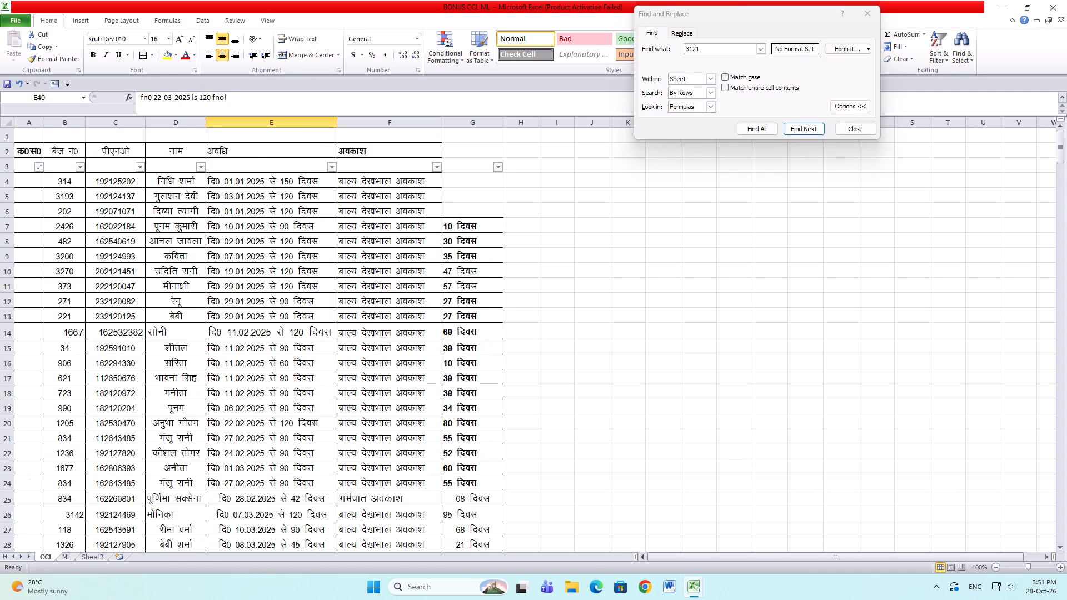
{"action": "scroll", "coordinate": [31, 192], "scroll_direction": "down", "scroll_amount": 8}
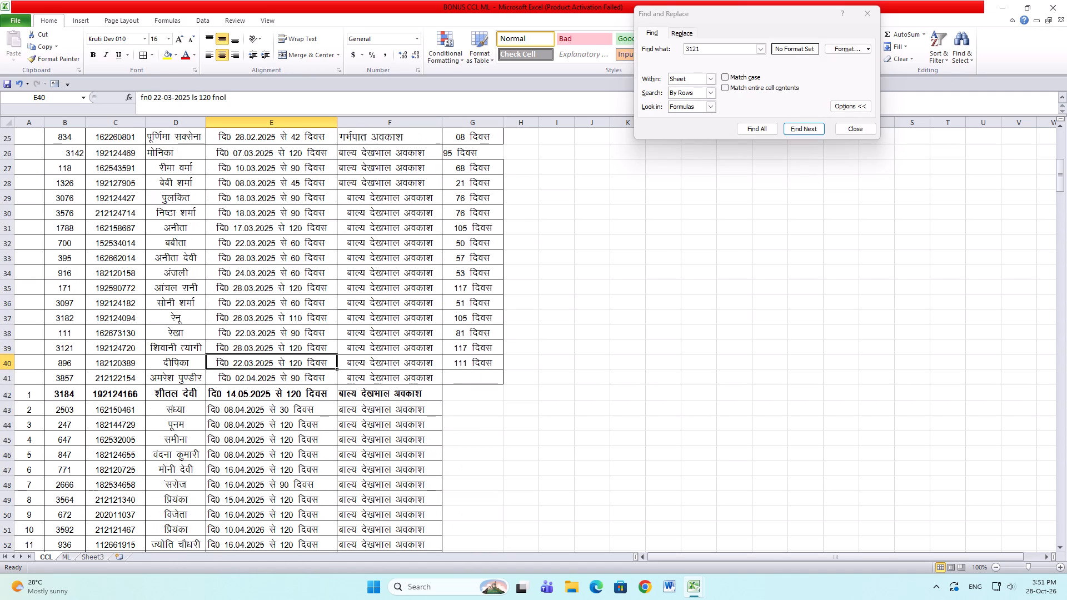
{"action": "scroll", "coordinate": [31, 197], "scroll_direction": "up", "scroll_amount": 8}
{"action": "left_click", "coordinate": [32, 182]}
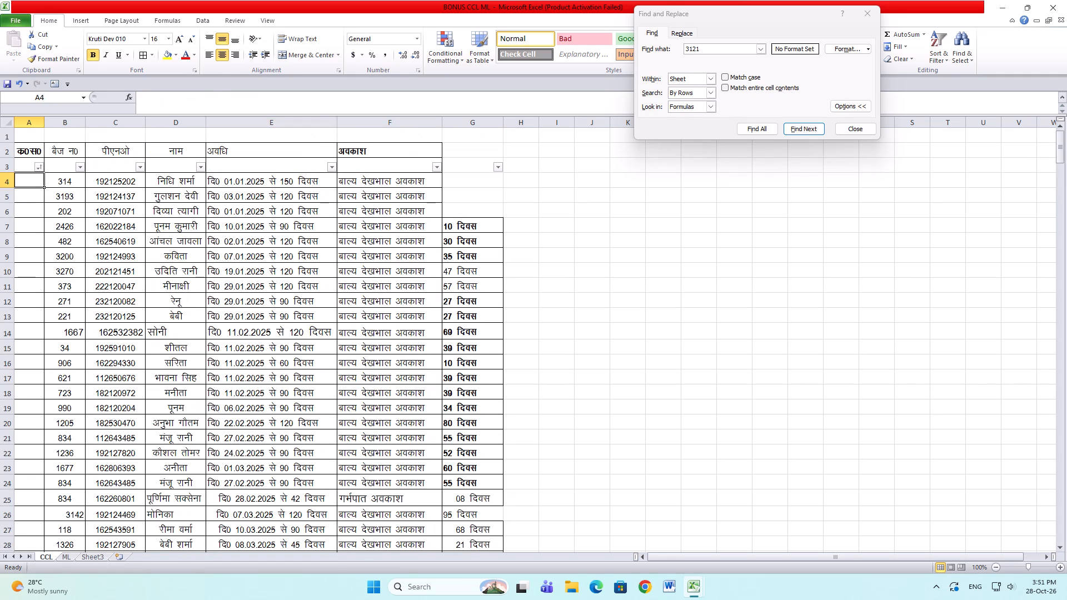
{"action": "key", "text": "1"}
{"action": "key", "text": "Return"}
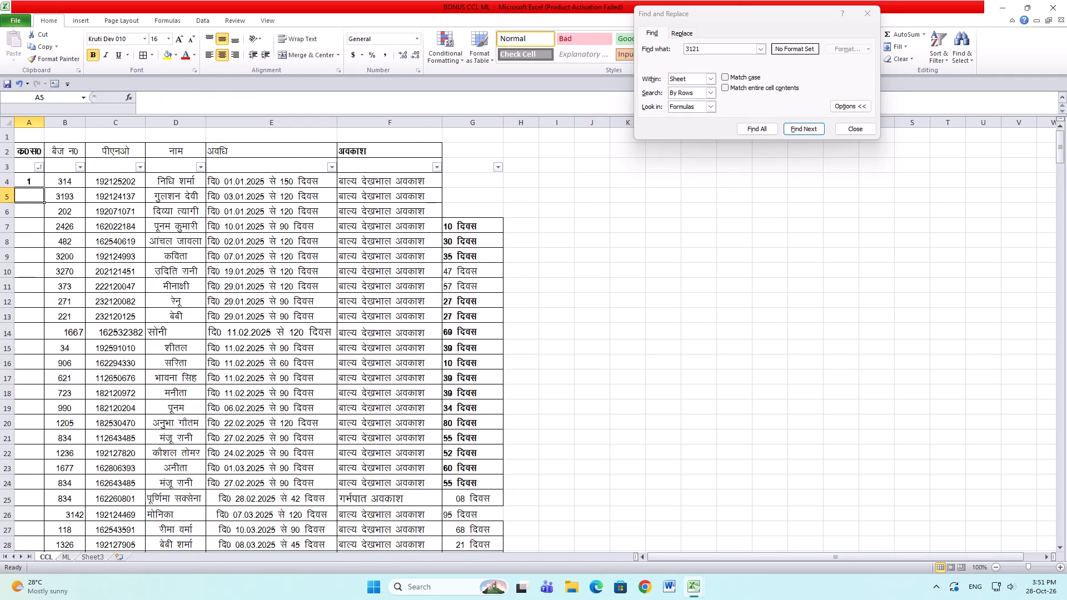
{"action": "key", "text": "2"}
{"action": "key", "text": "Return"}
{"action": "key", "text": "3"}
{"action": "key", "text": "Return"}
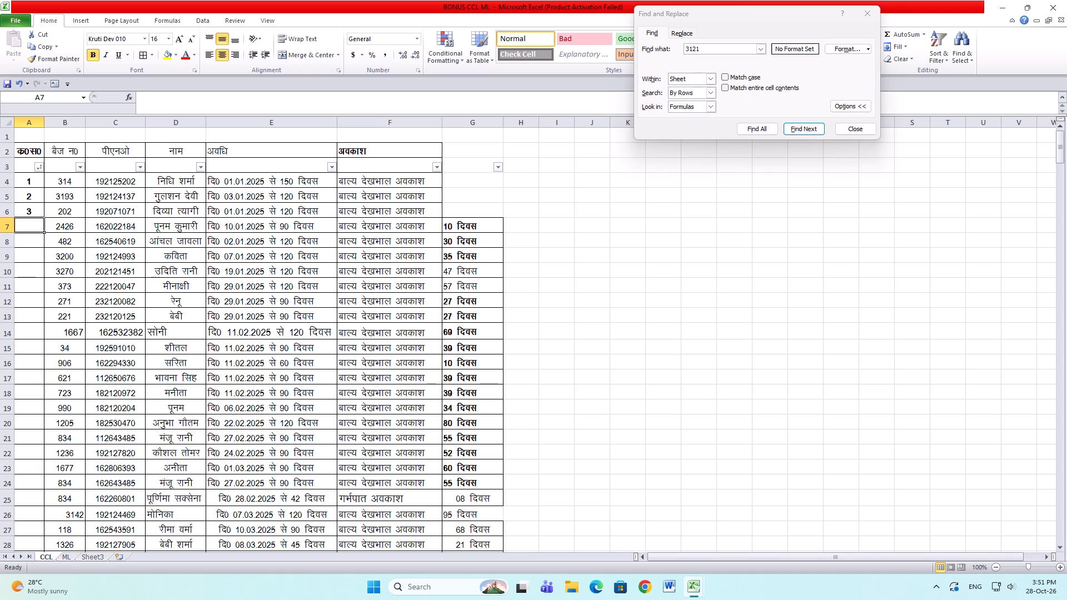
{"action": "left_click_drag", "start_coordinate": [28, 183], "coordinate": [28, 208]}
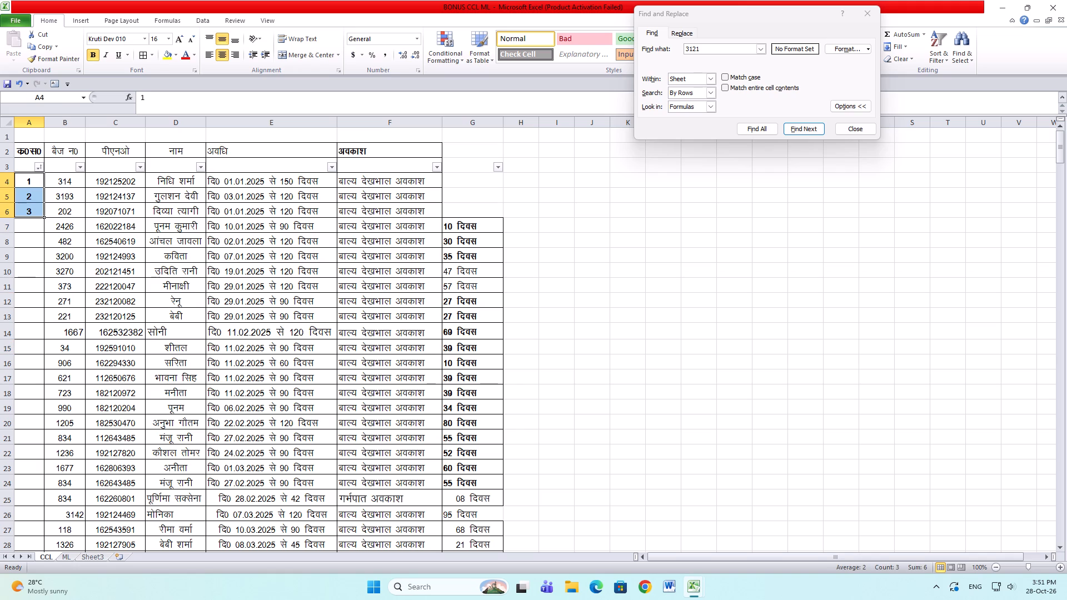
{"action": "double_click", "coordinate": [43, 218]}
Extend the serial-number series in column A from row 41 down to row 347, replacing the old numbering.
{"action": "scroll", "coordinate": [66, 275], "scroll_direction": "down", "scroll_amount": 9}
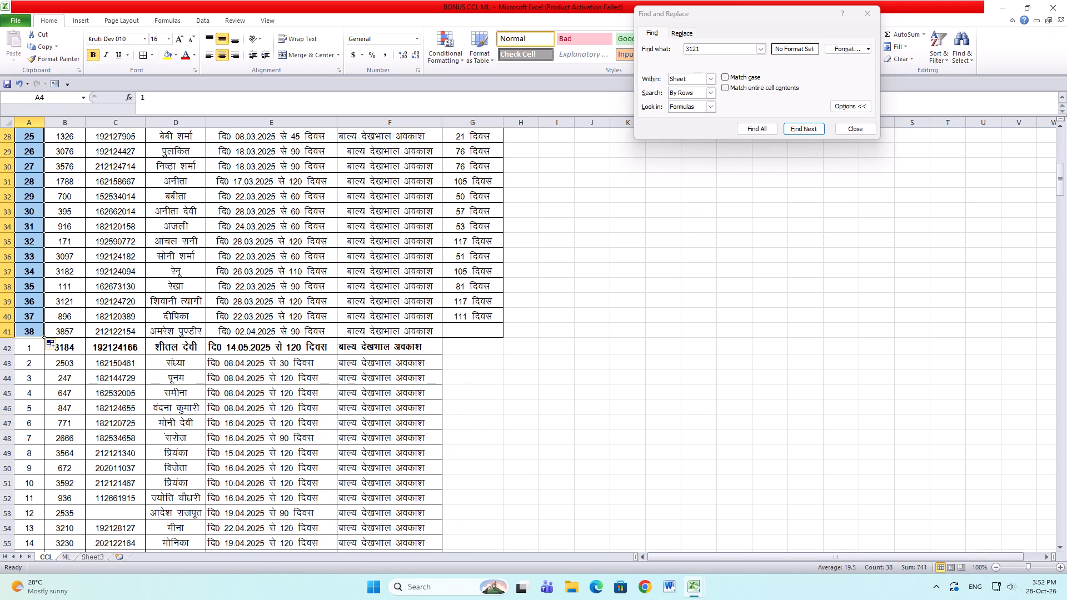
{"action": "double_click", "coordinate": [43, 336]}
{"action": "scroll", "coordinate": [43, 336], "scroll_direction": "down", "scroll_amount": 10}
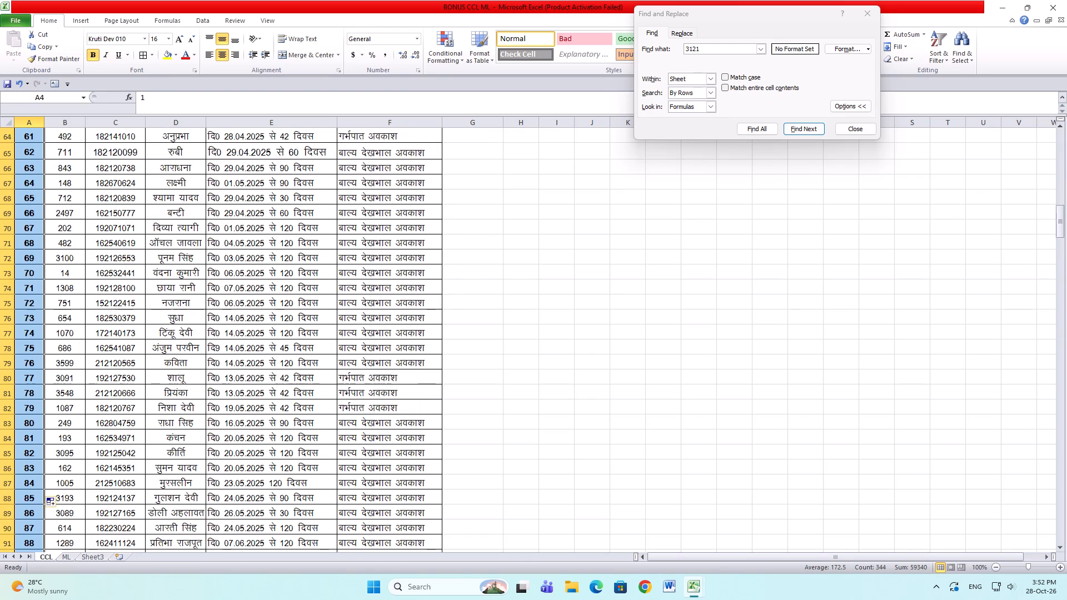
{"action": "scroll", "coordinate": [46, 332], "scroll_direction": "down", "scroll_amount": 20}
{"action": "scroll", "coordinate": [46, 332], "scroll_direction": "down", "scroll_amount": 20}
{"action": "scroll", "coordinate": [46, 332], "scroll_direction": "down", "scroll_amount": 3}
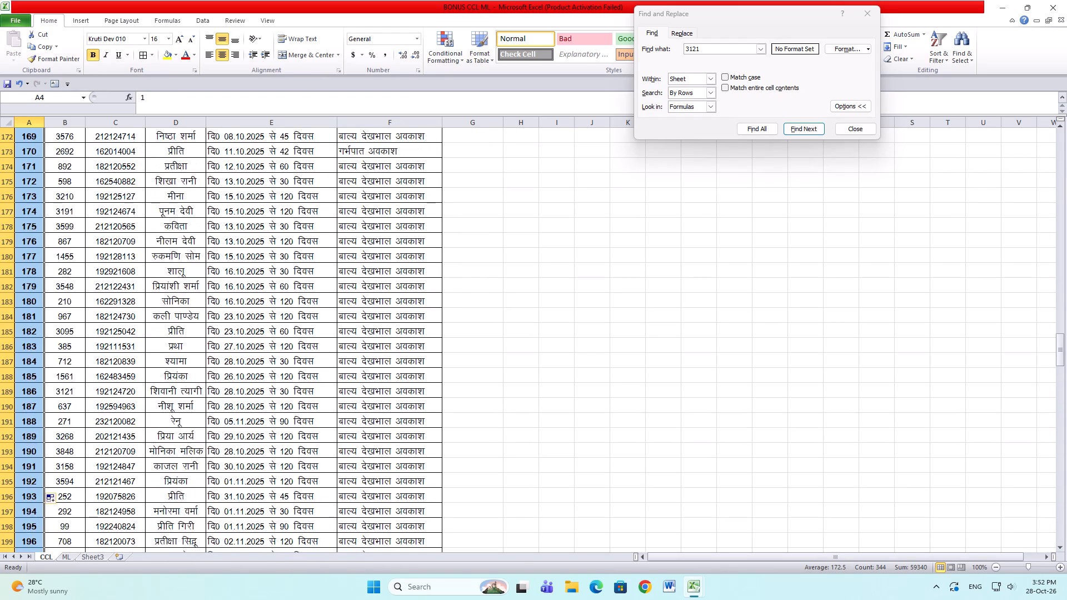
{"action": "scroll", "coordinate": [60, 321], "scroll_direction": "down", "scroll_amount": 20}
{"action": "scroll", "coordinate": [60, 321], "scroll_direction": "down", "scroll_amount": 20}
{"action": "scroll", "coordinate": [60, 321], "scroll_direction": "down", "scroll_amount": 3}
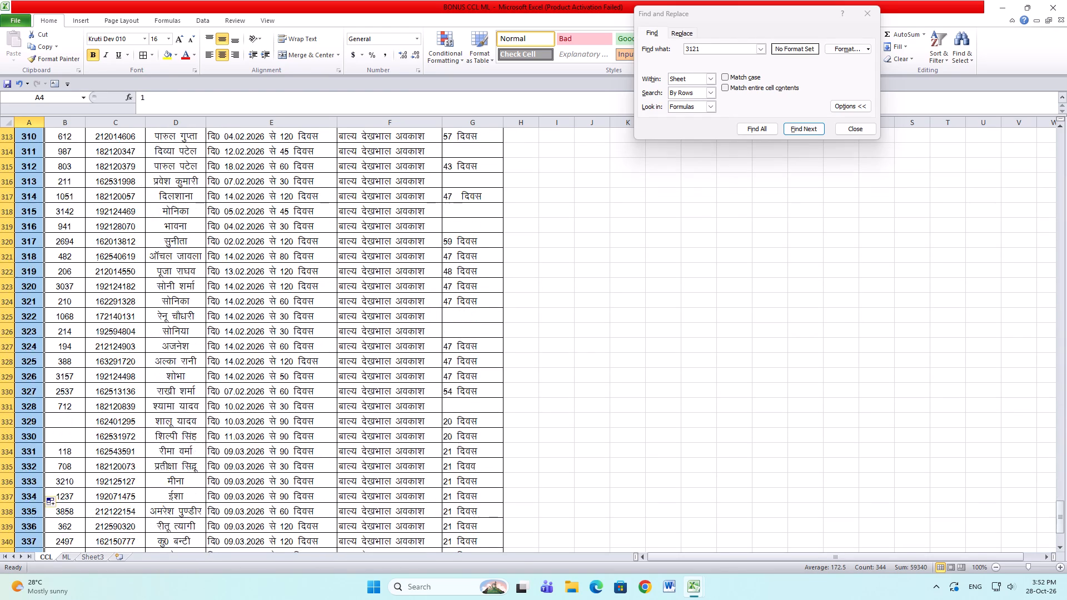
{"action": "scroll", "coordinate": [94, 298], "scroll_direction": "down", "scroll_amount": 7}
{"action": "scroll", "coordinate": [98, 295], "scroll_direction": "up", "scroll_amount": 2}
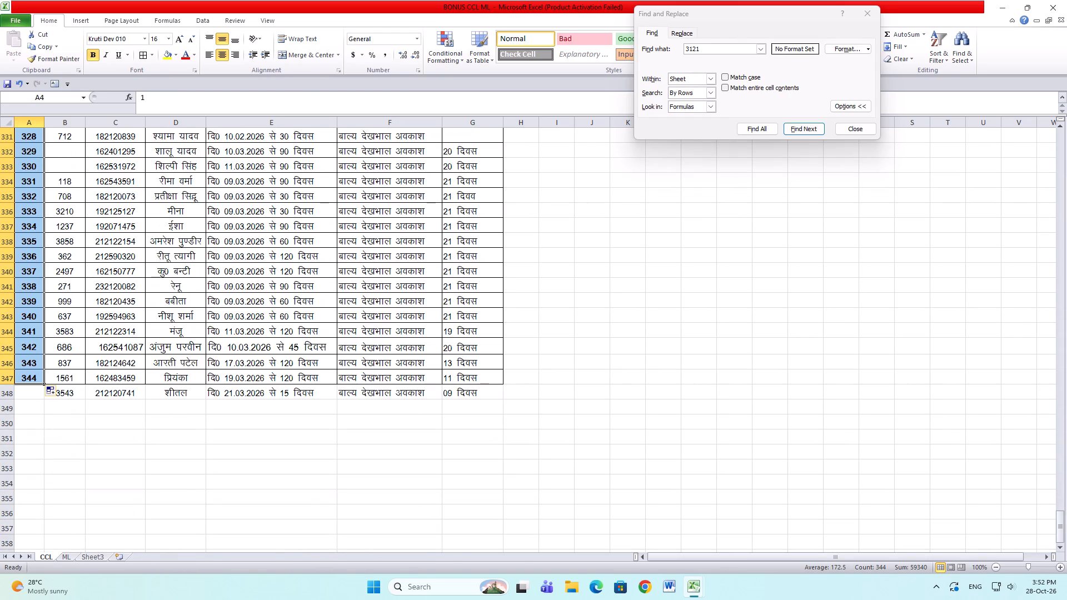
Enter serial number 345 in A348 of the CCL sheet and save the workbook.
{"action": "left_click", "coordinate": [31, 388]}
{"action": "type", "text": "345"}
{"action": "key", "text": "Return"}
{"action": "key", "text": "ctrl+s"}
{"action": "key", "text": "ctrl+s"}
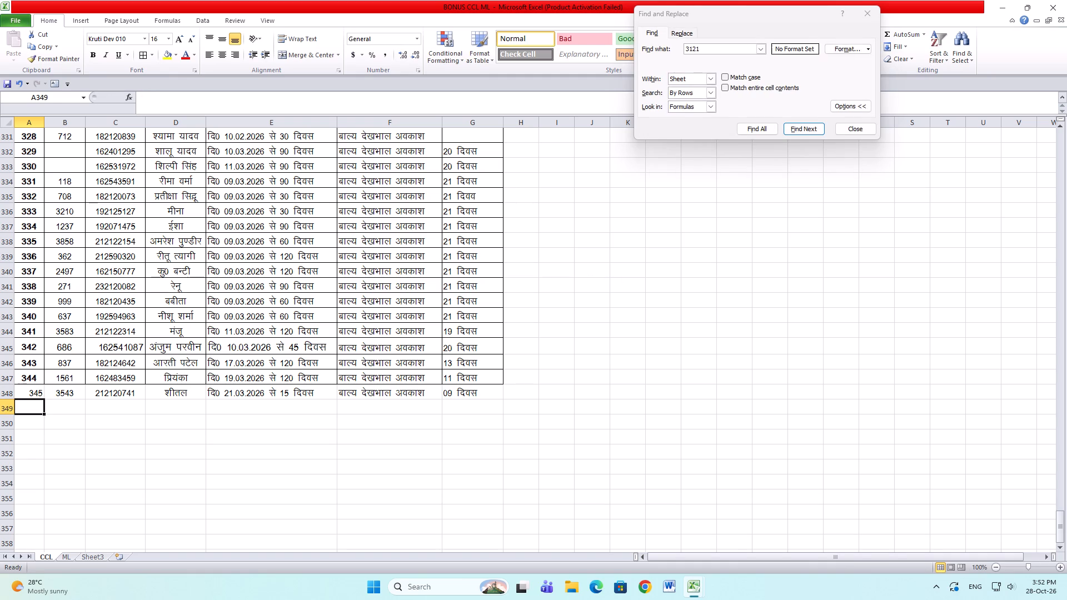
Delete the empty rows 28 to 37 of the ML sheet and save the workbook.
{"action": "left_click", "coordinate": [60, 554]}
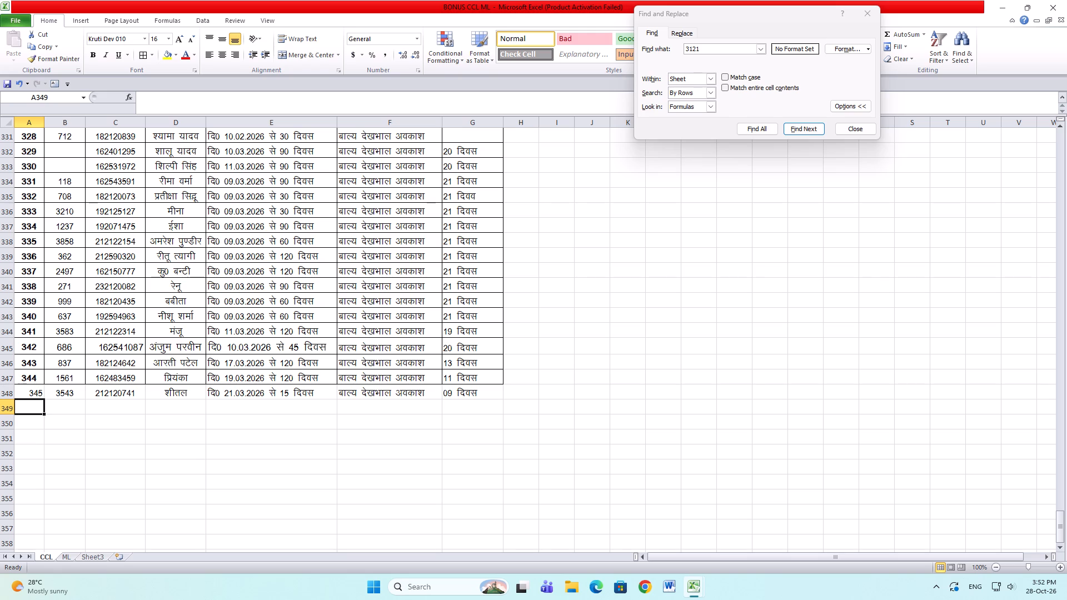
{"action": "left_click", "coordinate": [66, 556]}
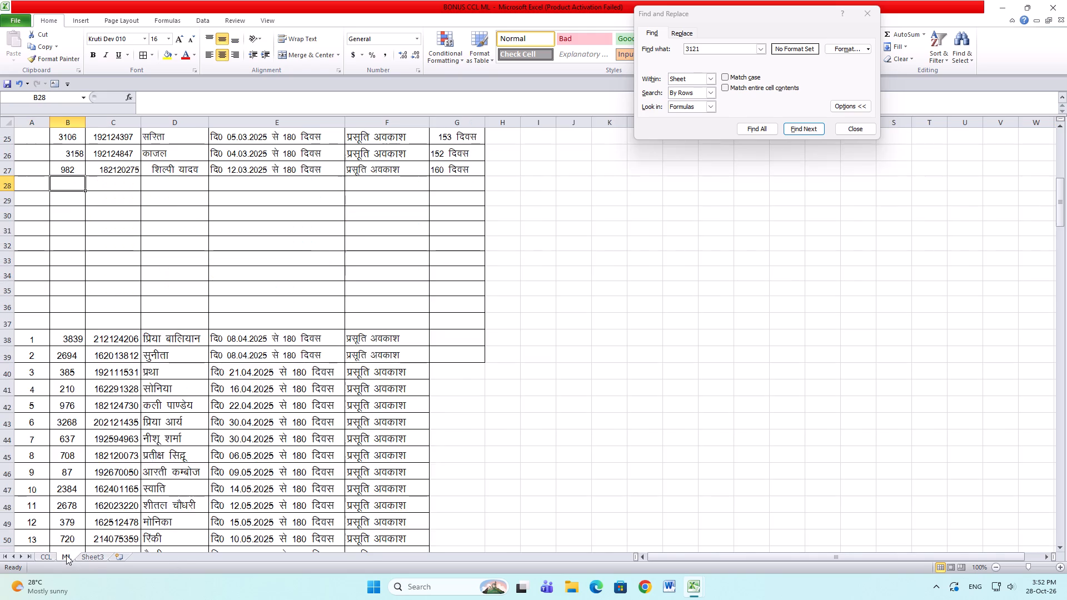
{"action": "scroll", "coordinate": [75, 423], "scroll_direction": "up", "scroll_amount": 5}
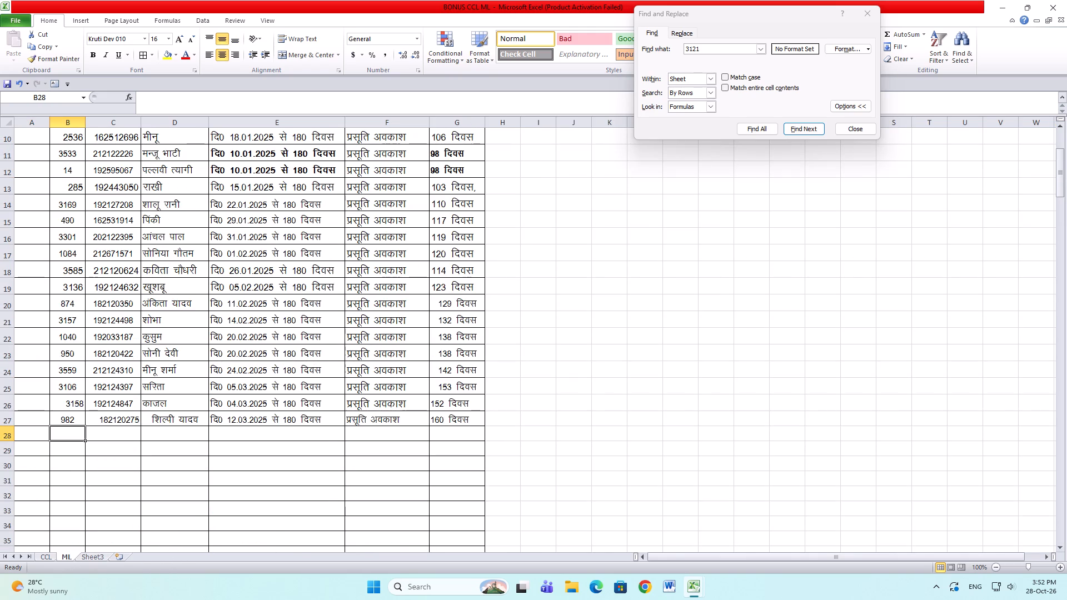
{"action": "scroll", "coordinate": [56, 422], "scroll_direction": "down", "scroll_amount": 1}
{"action": "left_click_drag", "start_coordinate": [3, 385], "coordinate": [6, 481]}
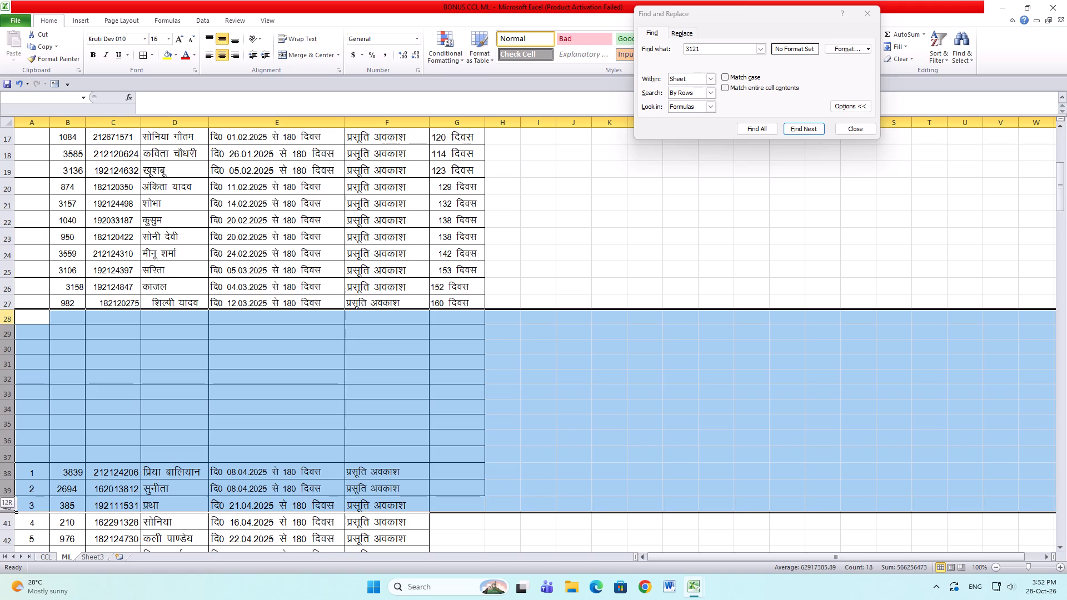
{"action": "left_click_drag", "start_coordinate": [6, 481], "coordinate": [16, 456]}
{"action": "key", "text": "ctrl+minus"}
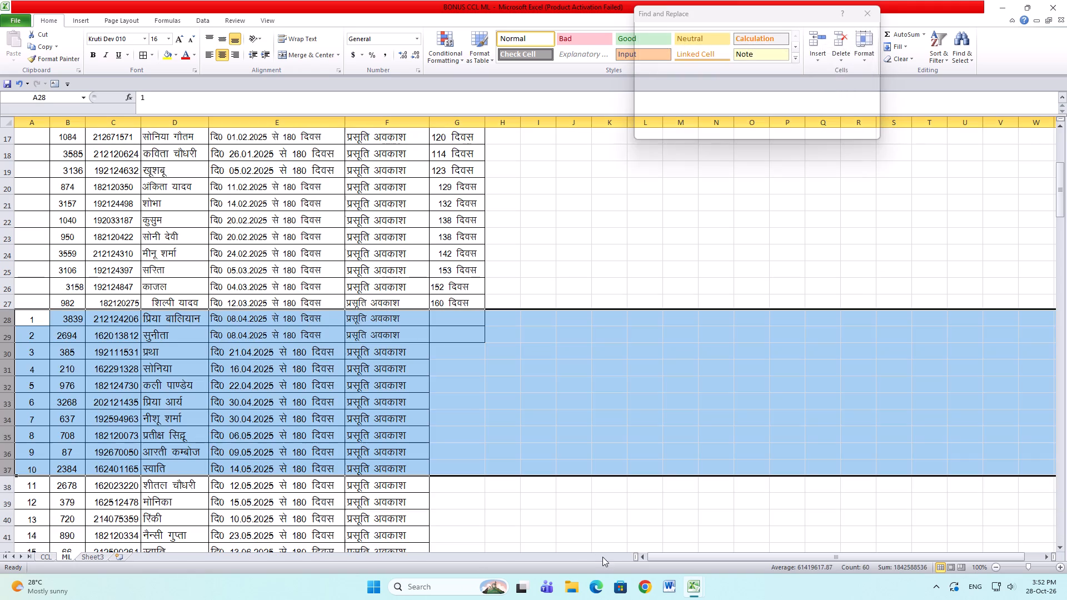
{"action": "left_click", "coordinate": [290, 399]}
{"action": "key", "text": "ctrl+s"}
Enter serial numbers 1, 2 and 3 in A3:A5 of the ML sheet and fill the series down to row 27.
{"action": "scroll", "coordinate": [230, 366], "scroll_direction": "up", "scroll_amount": 7}
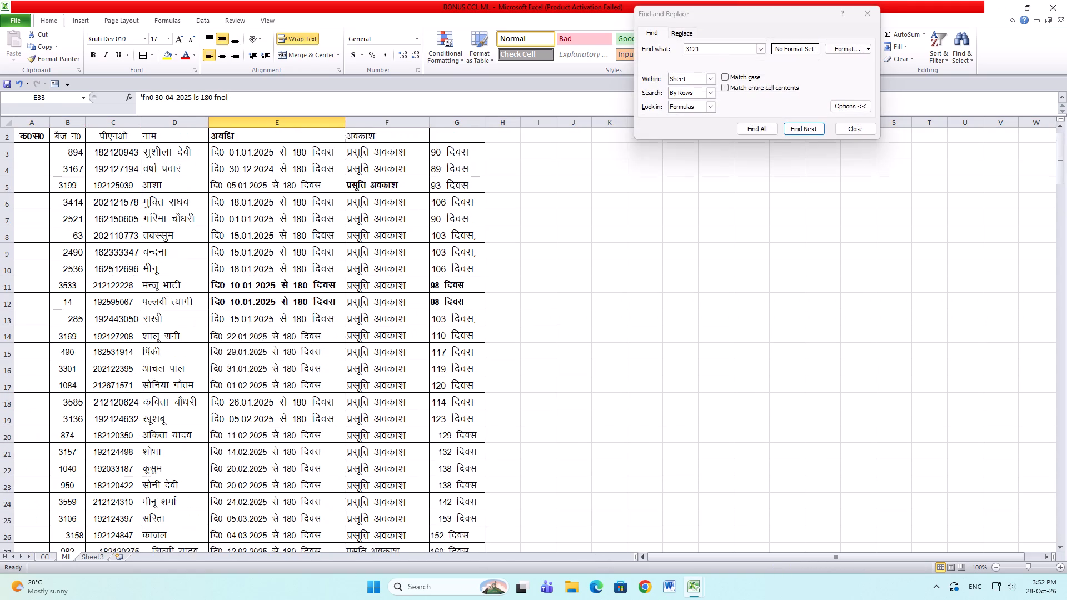
{"action": "scroll", "coordinate": [211, 352], "scroll_direction": "up", "scroll_amount": 4}
{"action": "left_click", "coordinate": [27, 162]}
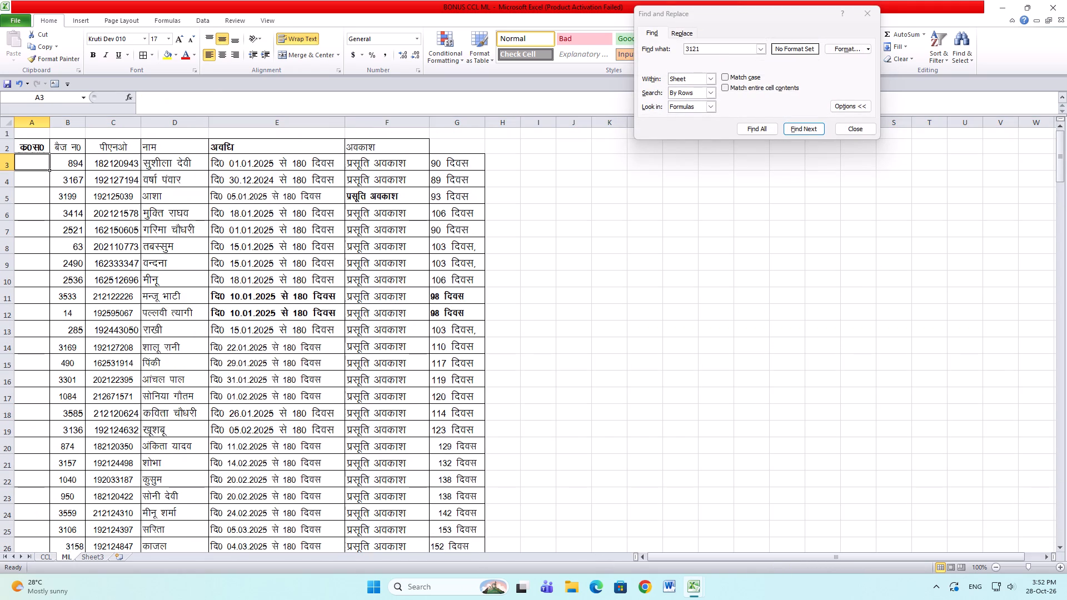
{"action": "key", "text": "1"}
{"action": "key", "text": "Return"}
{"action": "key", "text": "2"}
{"action": "key", "text": "Return"}
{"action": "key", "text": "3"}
{"action": "key", "text": "Return"}
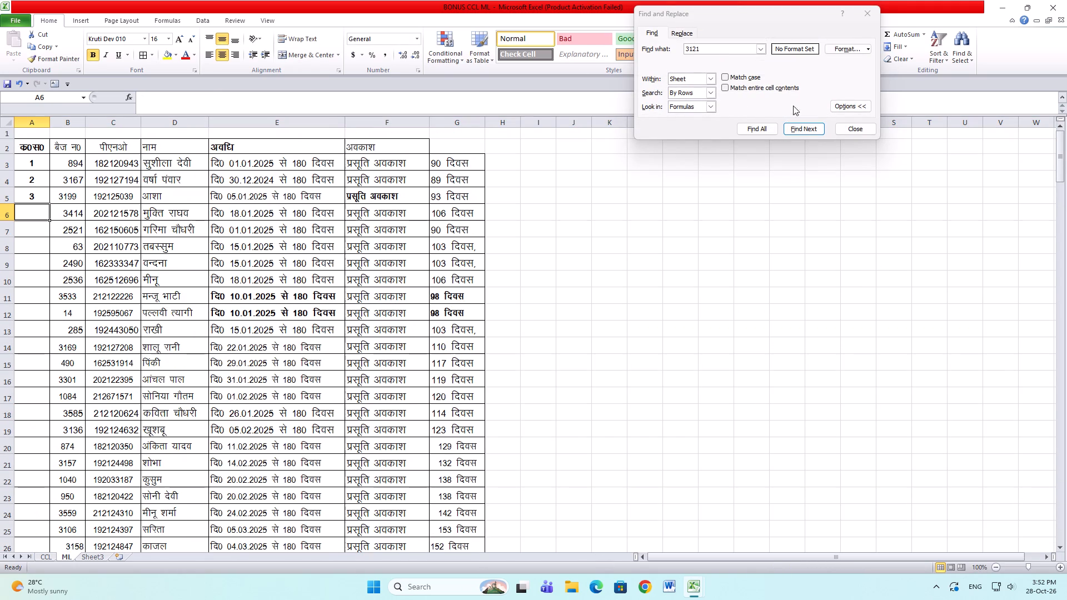
{"action": "left_click_drag", "start_coordinate": [31, 158], "coordinate": [40, 187]}
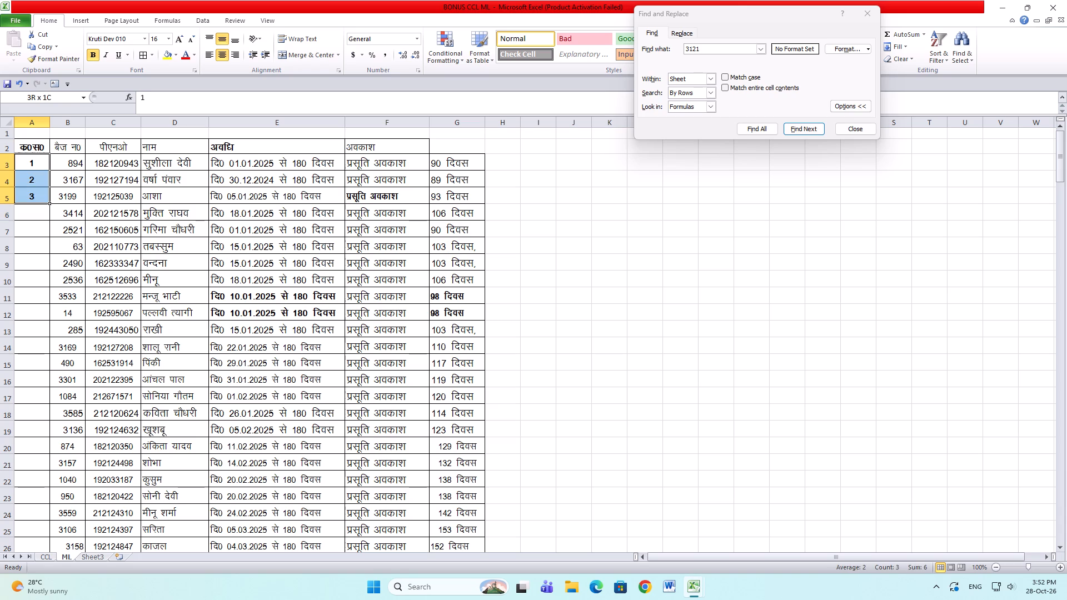
{"action": "left_click_drag", "start_coordinate": [40, 187], "coordinate": [40, 192]}
{"action": "double_click", "coordinate": [48, 203]}
Extend the ML serial-number series from row 27 down to 108 in row 110, replacing the old numbering, and save the workbook.
{"action": "scroll", "coordinate": [48, 203], "scroll_direction": "down", "scroll_amount": 8}
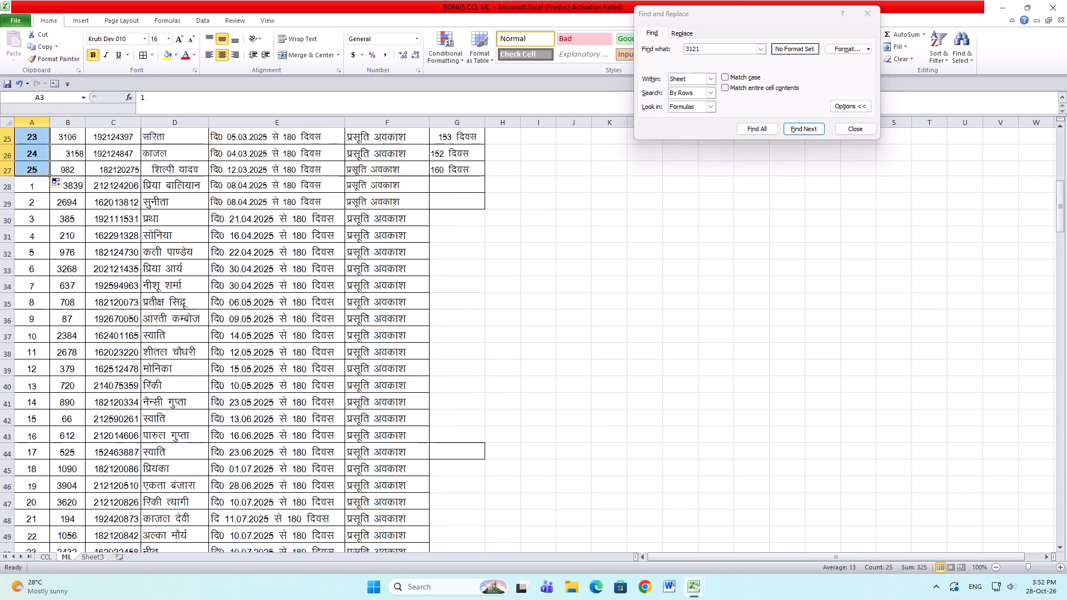
{"action": "double_click", "coordinate": [48, 176]}
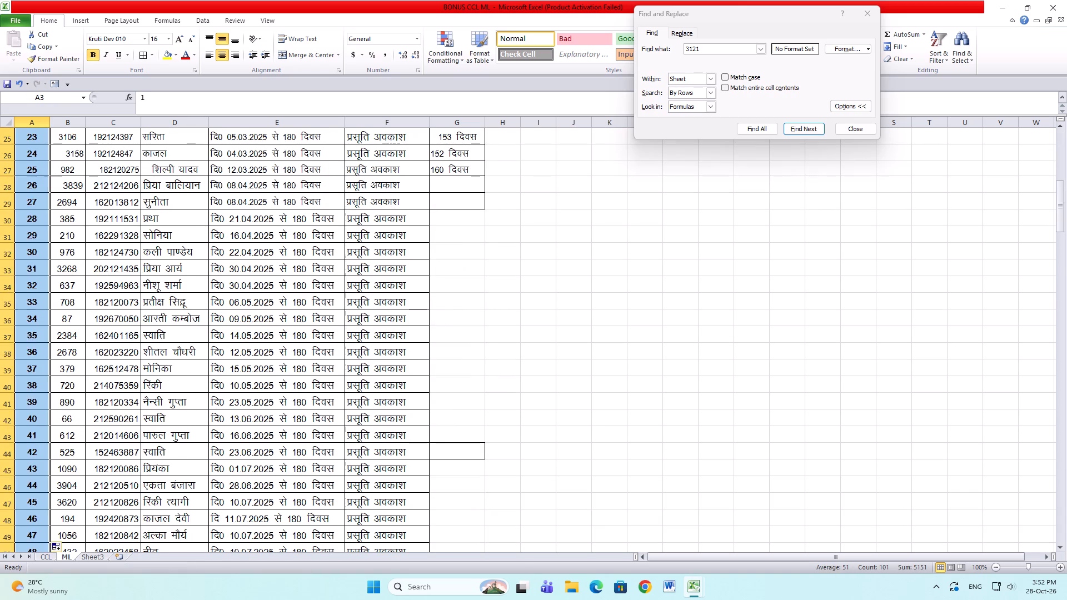
{"action": "scroll", "coordinate": [48, 176], "scroll_direction": "down", "scroll_amount": 19}
{"action": "scroll", "coordinate": [48, 177], "scroll_direction": "down", "scroll_amount": 2}
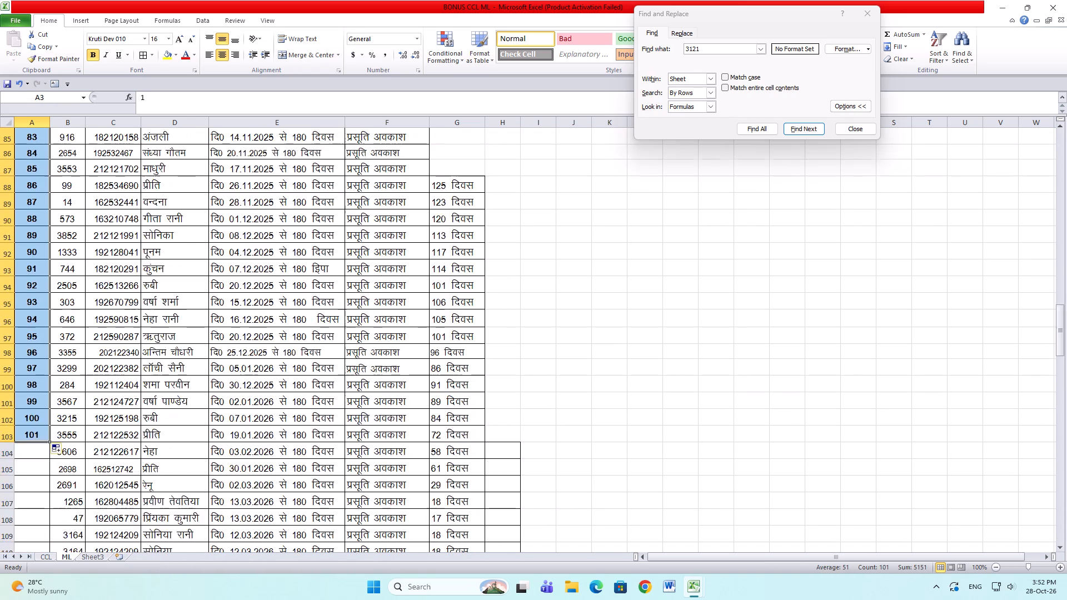
{"action": "scroll", "coordinate": [48, 177], "scroll_direction": "down", "scroll_amount": 2}
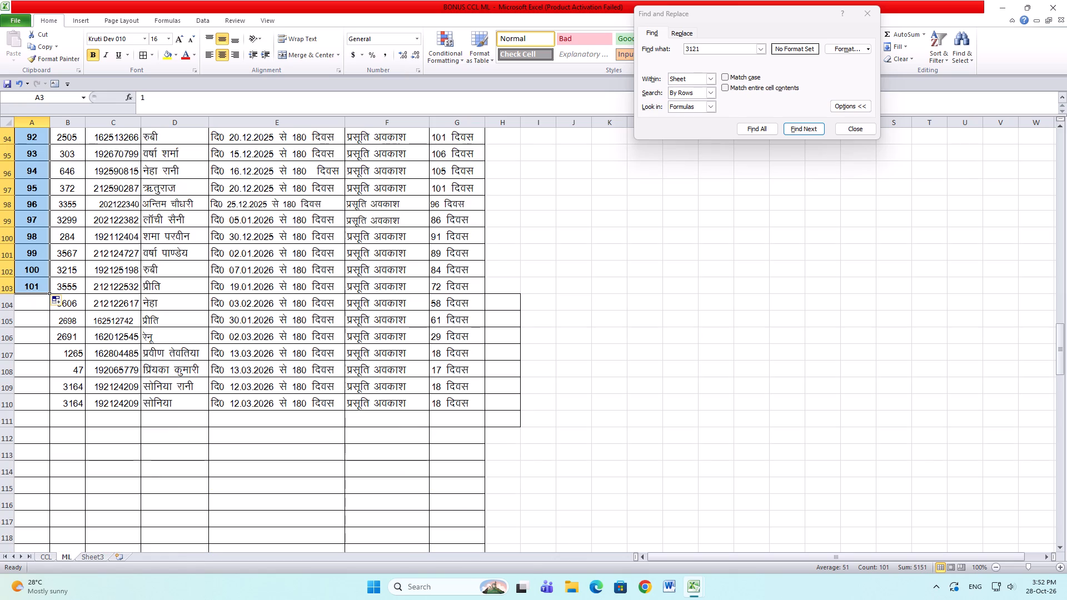
{"action": "left_click_drag", "start_coordinate": [48, 292], "coordinate": [44, 403]}
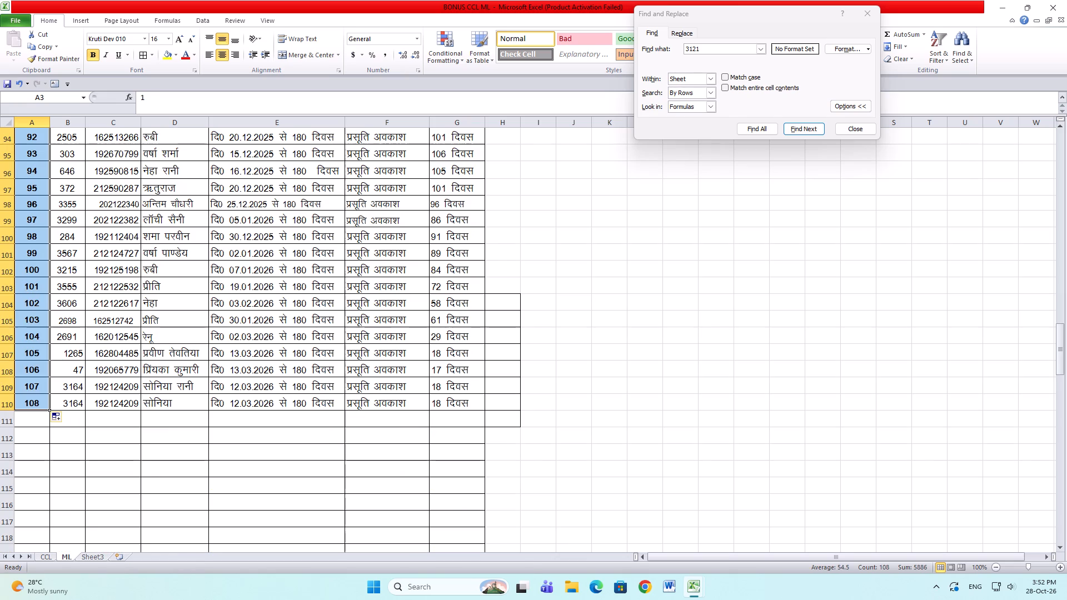
{"action": "left_click", "coordinate": [29, 357]}
{"action": "key", "text": "ctrl+s"}
{"action": "key", "text": "ctrl+s"}
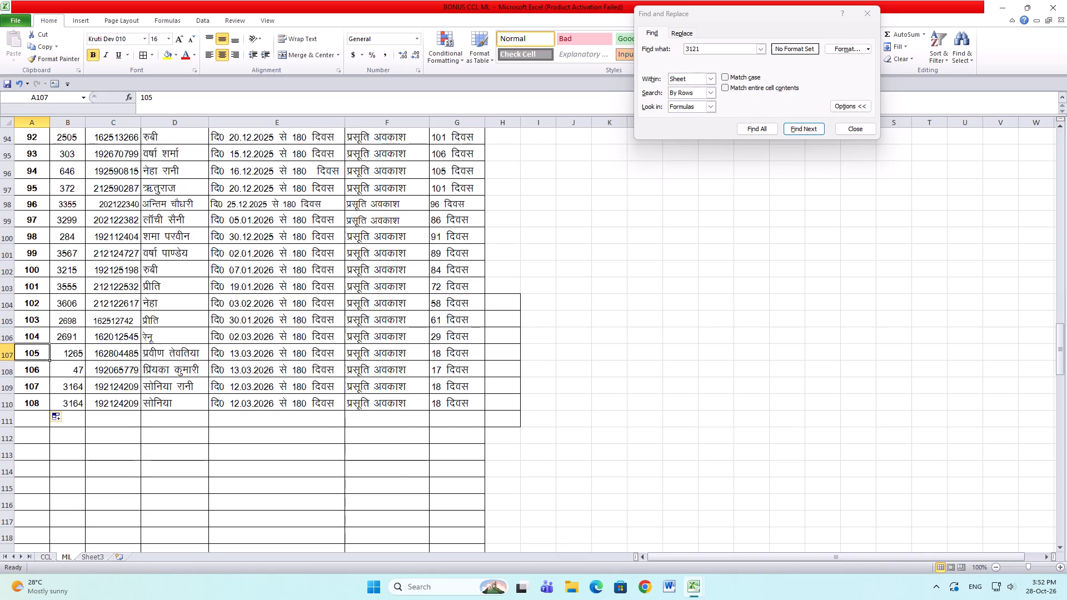
Search the CCL sheet for the badge number listed in B106, step through its entries, and save the workbook.
{"action": "left_click", "coordinate": [43, 557]}
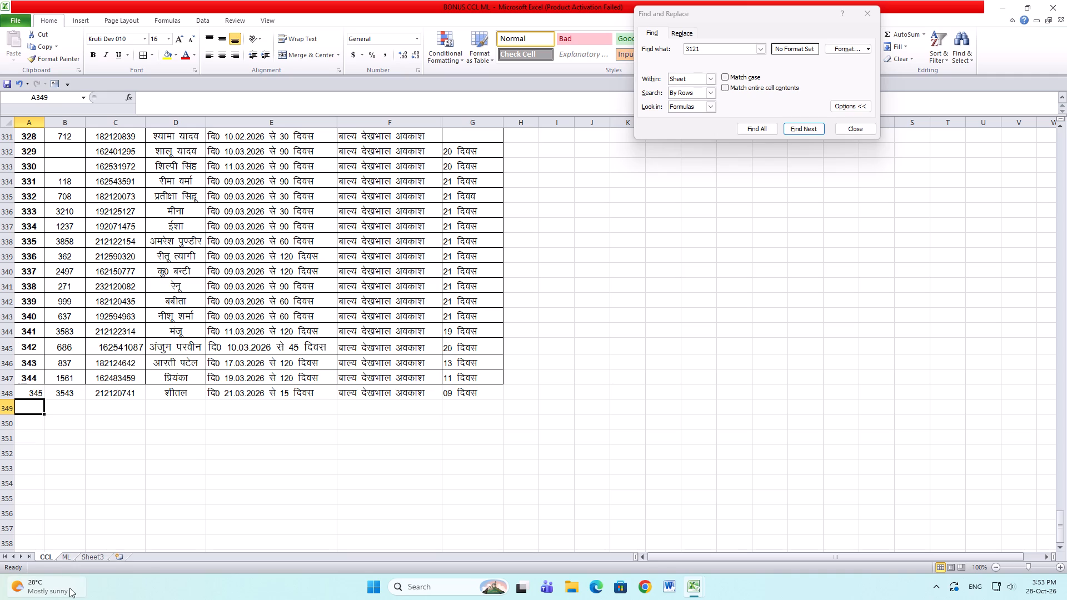
{"action": "key", "text": "ctrl+f"}
{"action": "left_click_drag", "start_coordinate": [724, 47], "coordinate": [582, 61]}
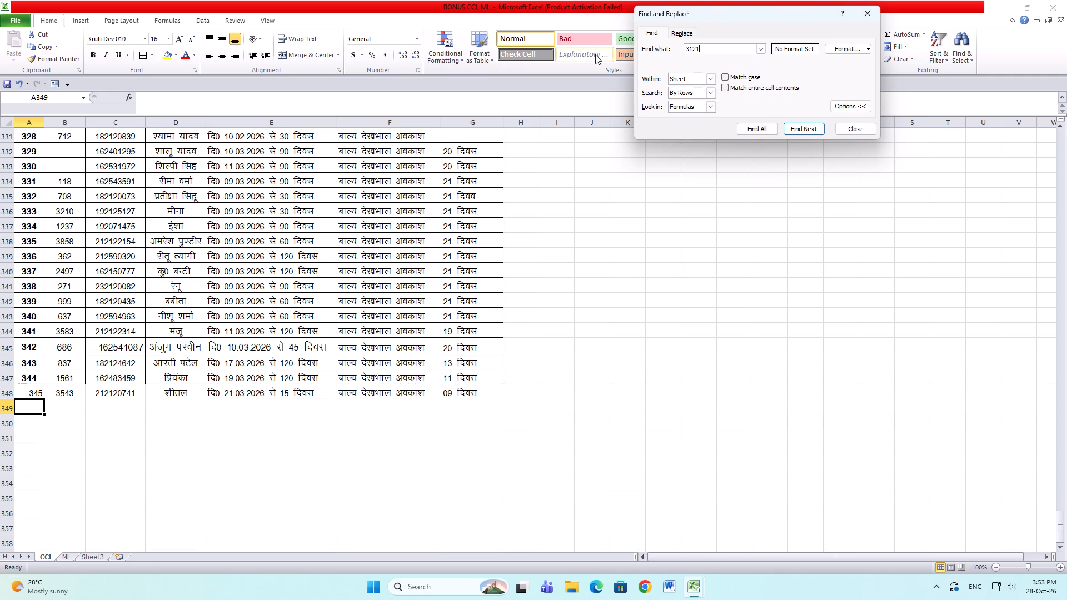
{"action": "key", "text": "BackSpace"}
{"action": "key", "text": "BackSpace"}
{"action": "key", "text": "BackSpace"}
{"action": "key", "text": "BackSpace"}
{"action": "key", "text": "BackSpace"}
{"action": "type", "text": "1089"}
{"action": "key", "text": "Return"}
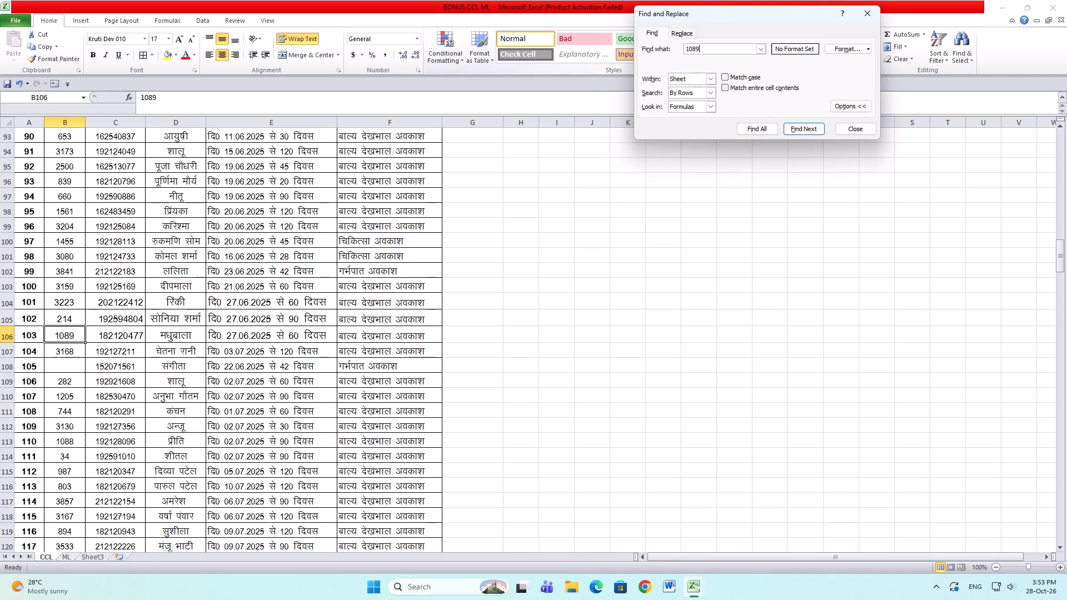
{"action": "left_click", "coordinate": [805, 127]}
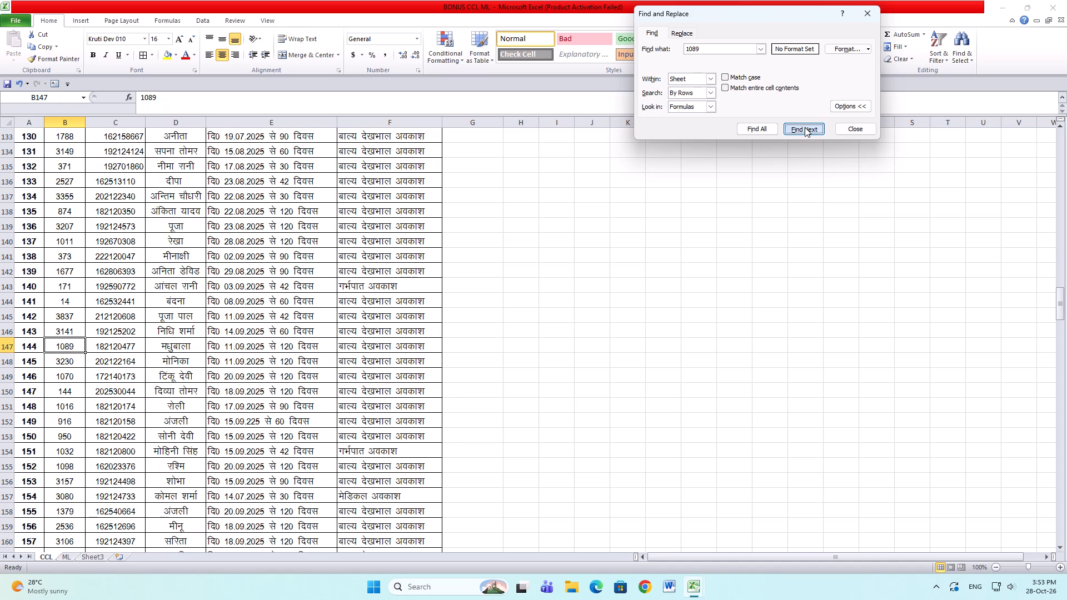
{"action": "left_click", "coordinate": [805, 127]}
{"action": "left_click", "coordinate": [625, 236]}
{"action": "key", "text": "ctrl+s"}
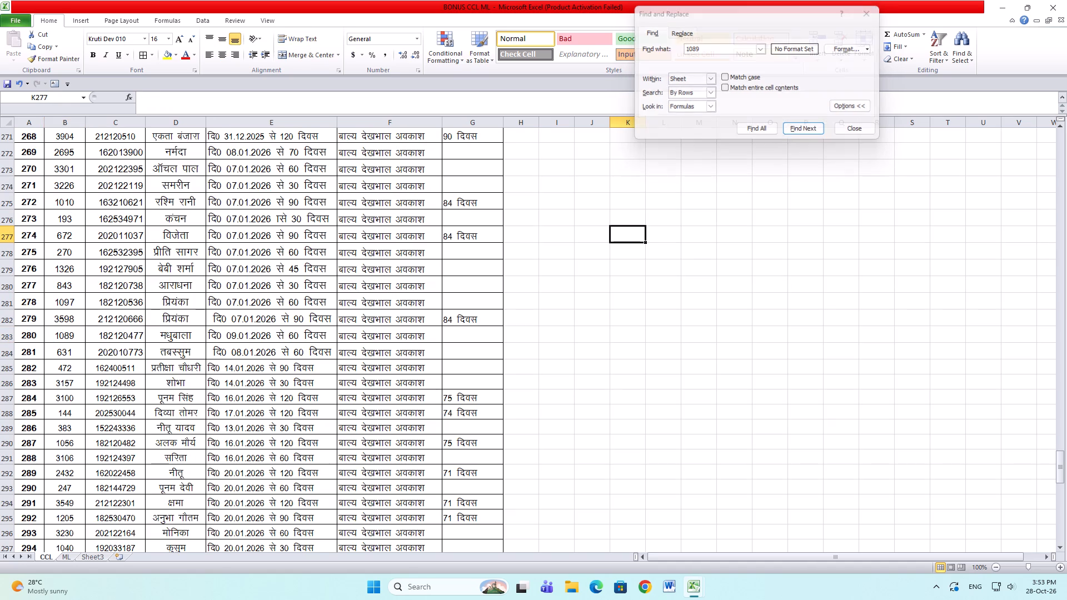
{"action": "key", "text": "ctrl+s"}
Remove the bold formatting from the whole serial-number column A of the CCL sheet.
{"action": "scroll", "coordinate": [233, 189], "scroll_direction": "up", "scroll_amount": 20}
{"action": "scroll", "coordinate": [233, 189], "scroll_direction": "up", "scroll_amount": 9}
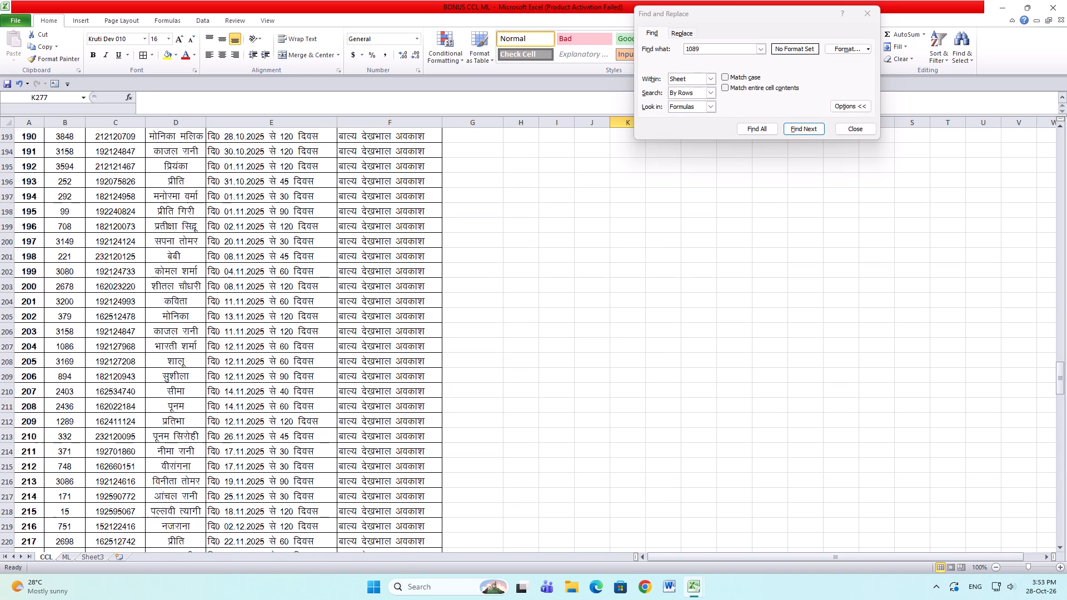
{"action": "scroll", "coordinate": [129, 183], "scroll_direction": "up", "scroll_amount": 2}
{"action": "scroll", "coordinate": [70, 186], "scroll_direction": "up", "scroll_amount": 20}
{"action": "scroll", "coordinate": [70, 186], "scroll_direction": "up", "scroll_amount": 20}
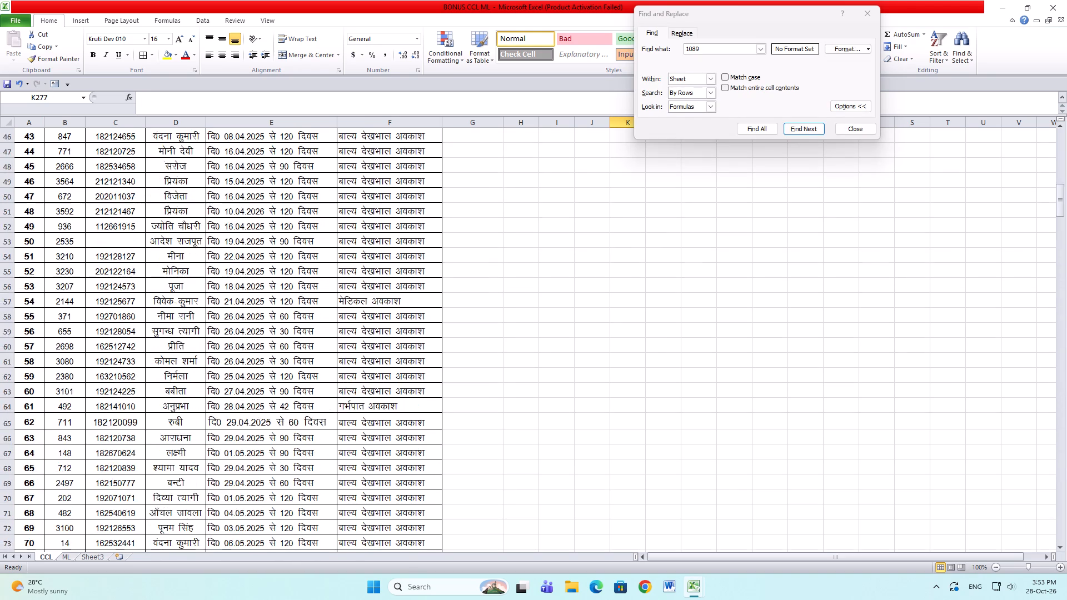
{"action": "scroll", "coordinate": [70, 181], "scroll_direction": "up", "scroll_amount": 20}
{"action": "scroll", "coordinate": [70, 181], "scroll_direction": "up", "scroll_amount": 7}
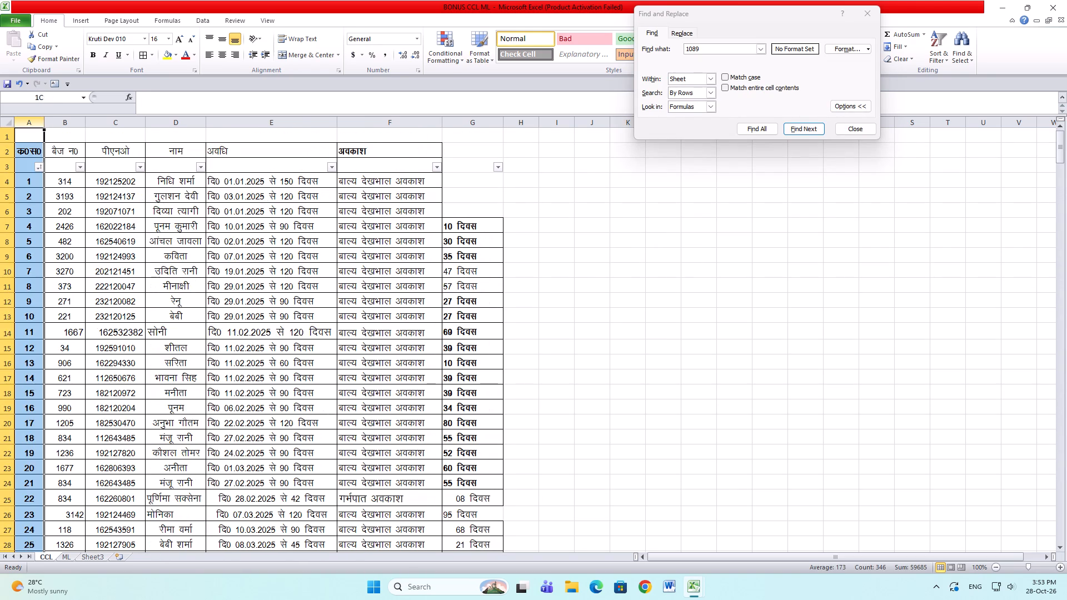
{"action": "left_click", "coordinate": [27, 124]}
{"action": "left_click", "coordinate": [93, 52]}
{"action": "left_click", "coordinate": [93, 52]}
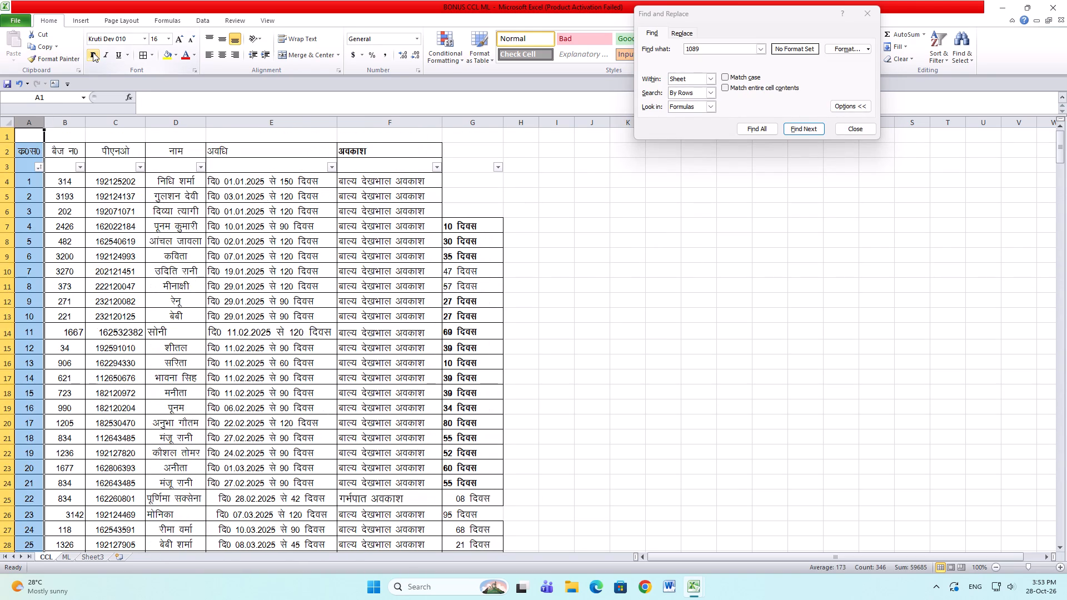
{"action": "left_click", "coordinate": [101, 246]}
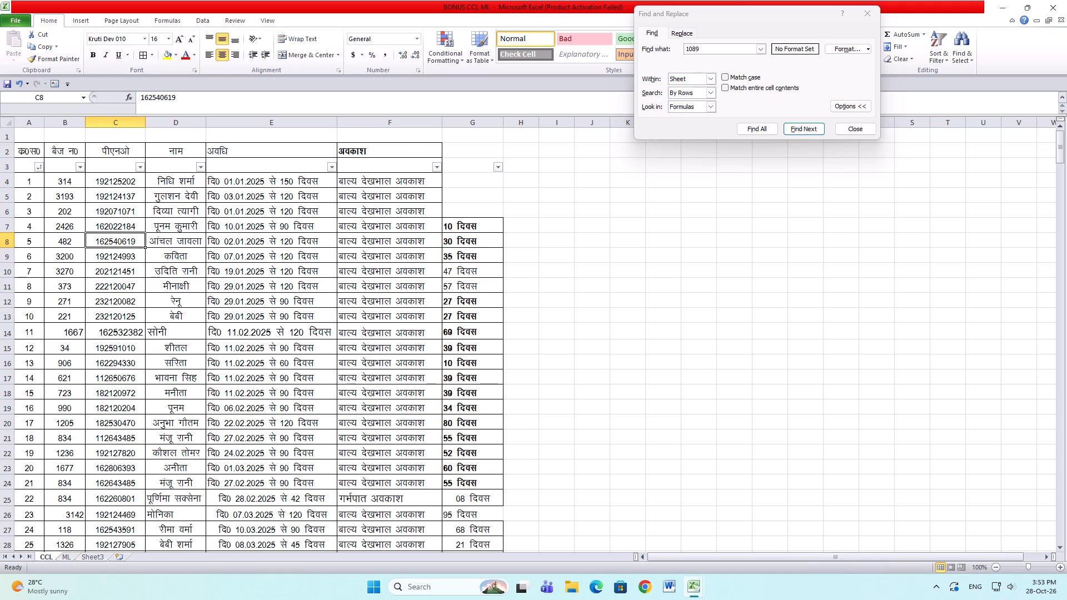
Apply borders to all cells of the CCL register, A2:G348.
{"action": "left_click_drag", "start_coordinate": [33, 153], "coordinate": [467, 348]}
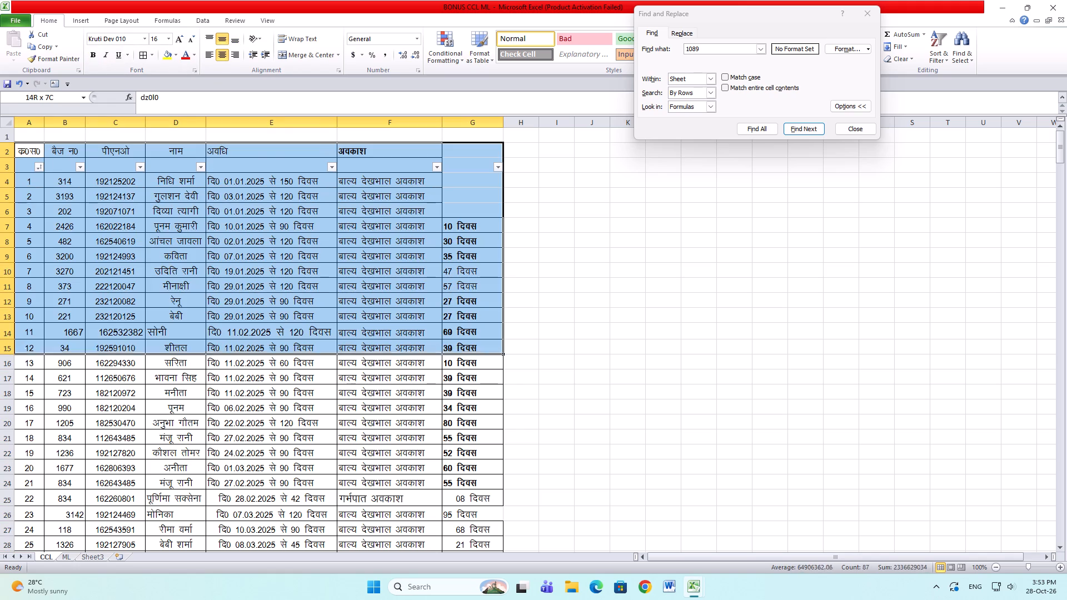
{"action": "left_click_drag", "start_coordinate": [467, 348], "coordinate": [468, 577]}
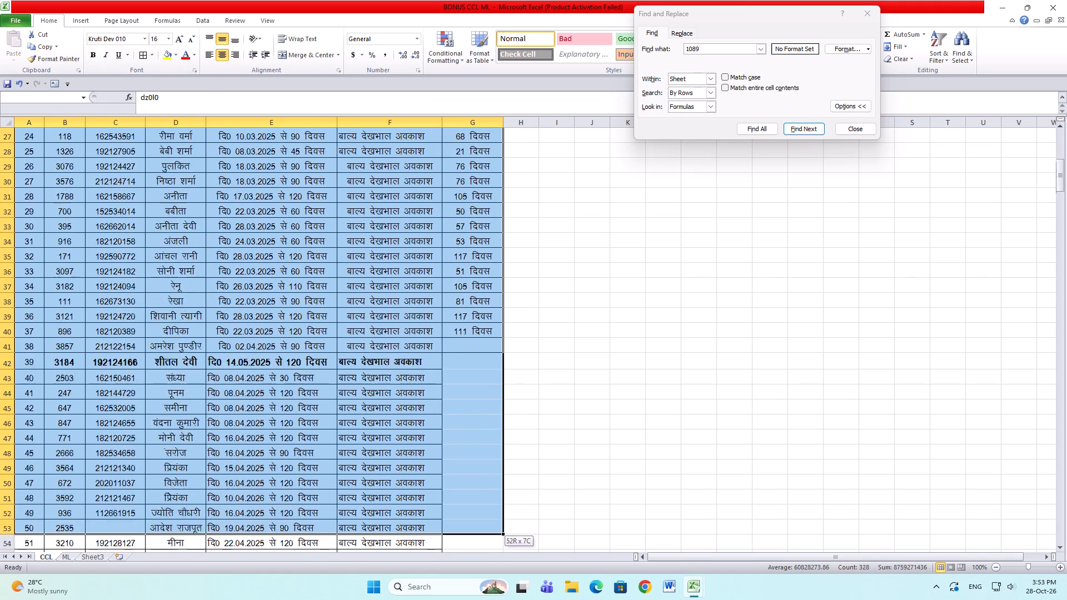
{"action": "left_click_drag", "start_coordinate": [468, 577], "coordinate": [465, 591]}
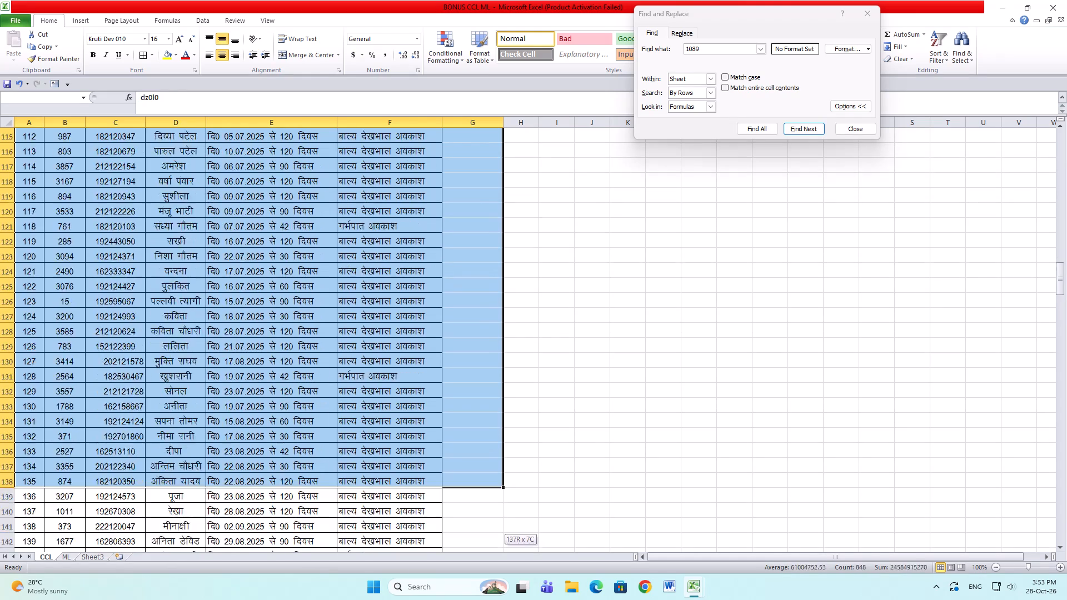
{"action": "left_click_drag", "start_coordinate": [465, 591], "coordinate": [466, 594]}
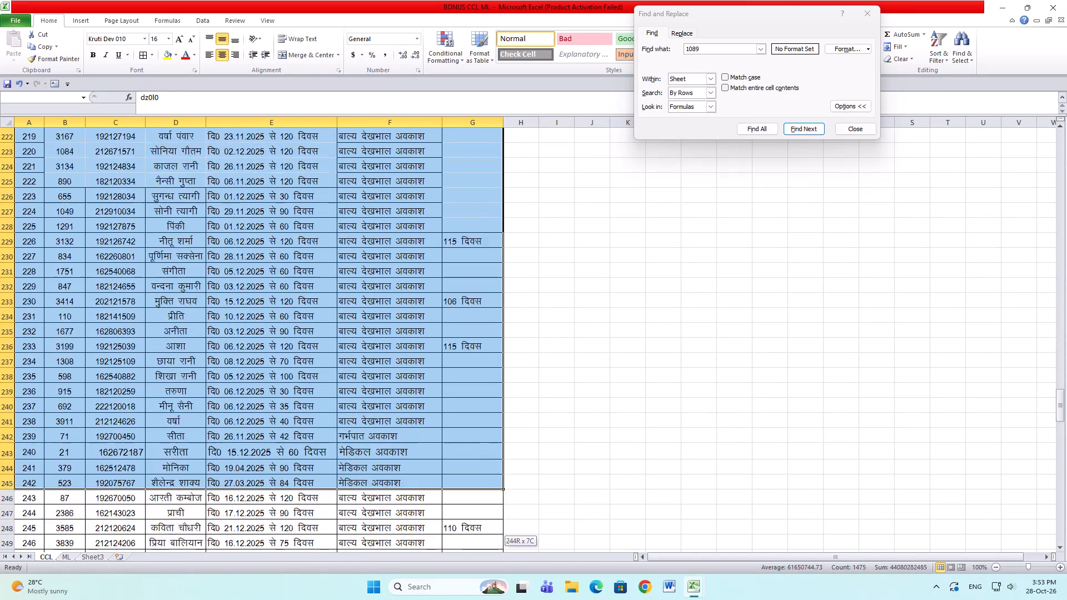
{"action": "left_click_drag", "start_coordinate": [466, 594], "coordinate": [459, 581]}
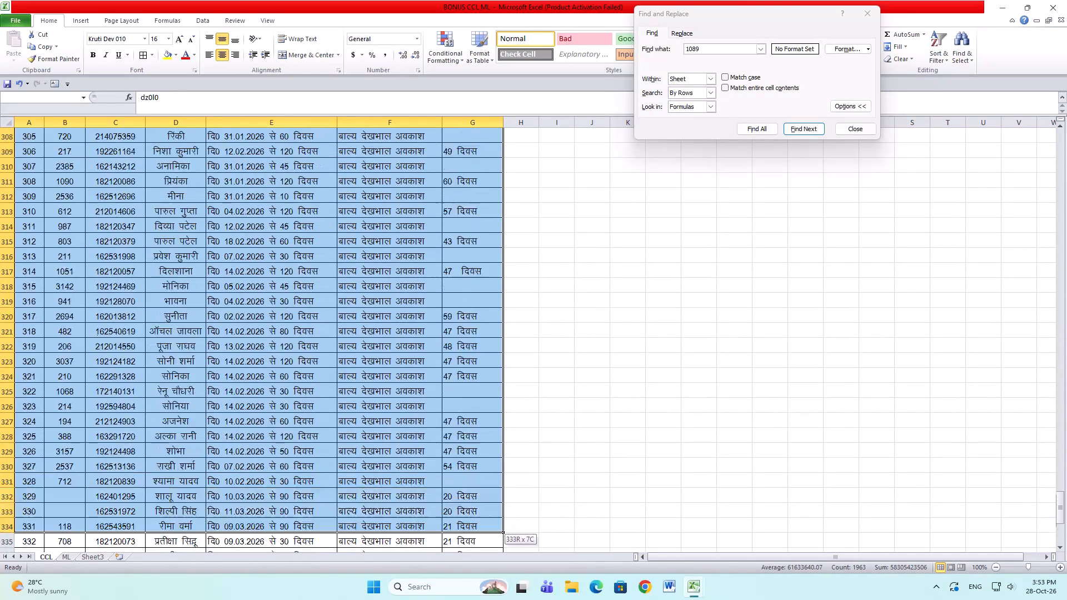
{"action": "left_click_drag", "start_coordinate": [459, 581], "coordinate": [451, 524]}
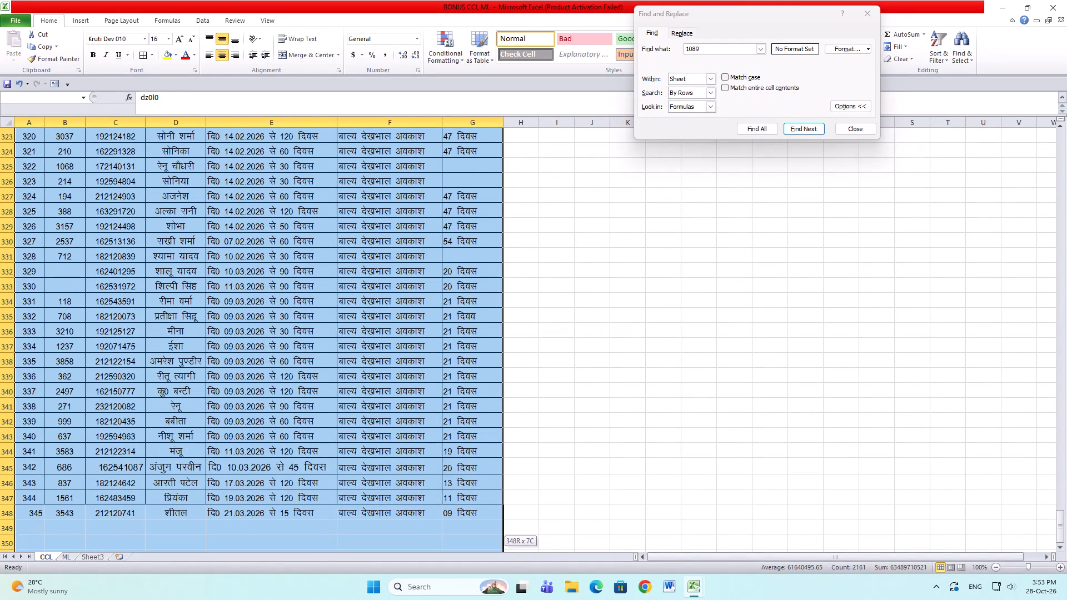
{"action": "left_click_drag", "start_coordinate": [451, 524], "coordinate": [451, 516]}
{"action": "left_click", "coordinate": [142, 52]}
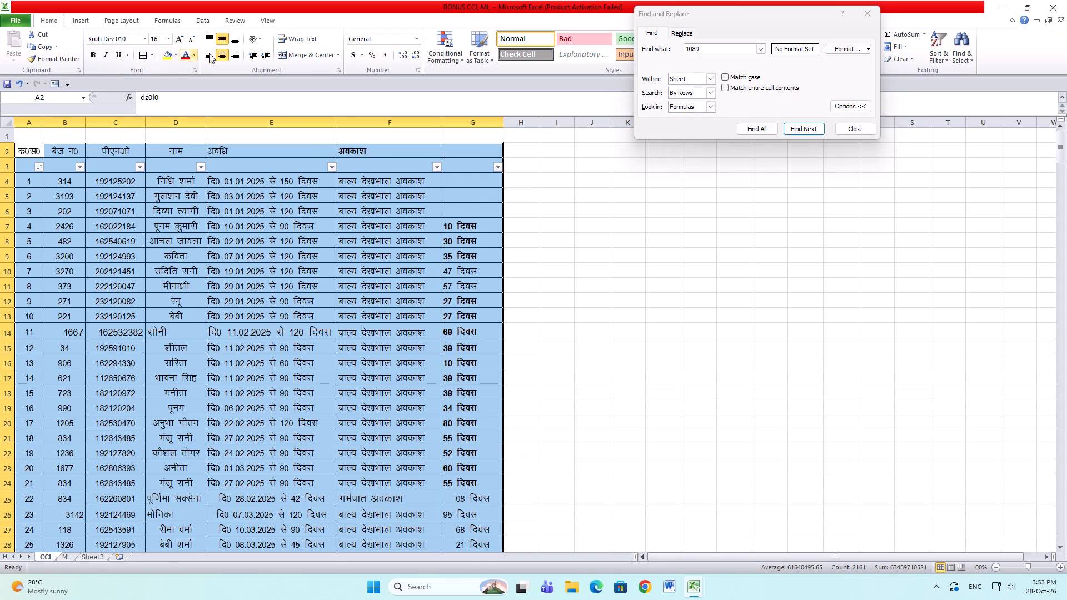
Centre the contents of the CCL register A2:G348 horizontally and save the workbook.
{"action": "double_click", "coordinate": [221, 52]}
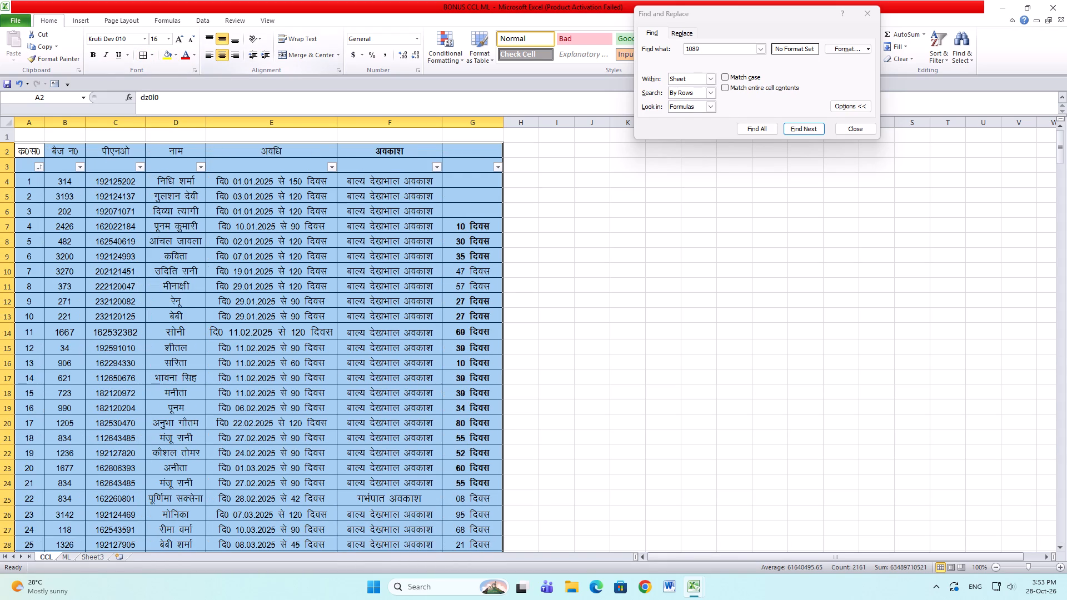
{"action": "left_click", "coordinate": [196, 206]}
{"action": "key", "text": "ctrl+s"}
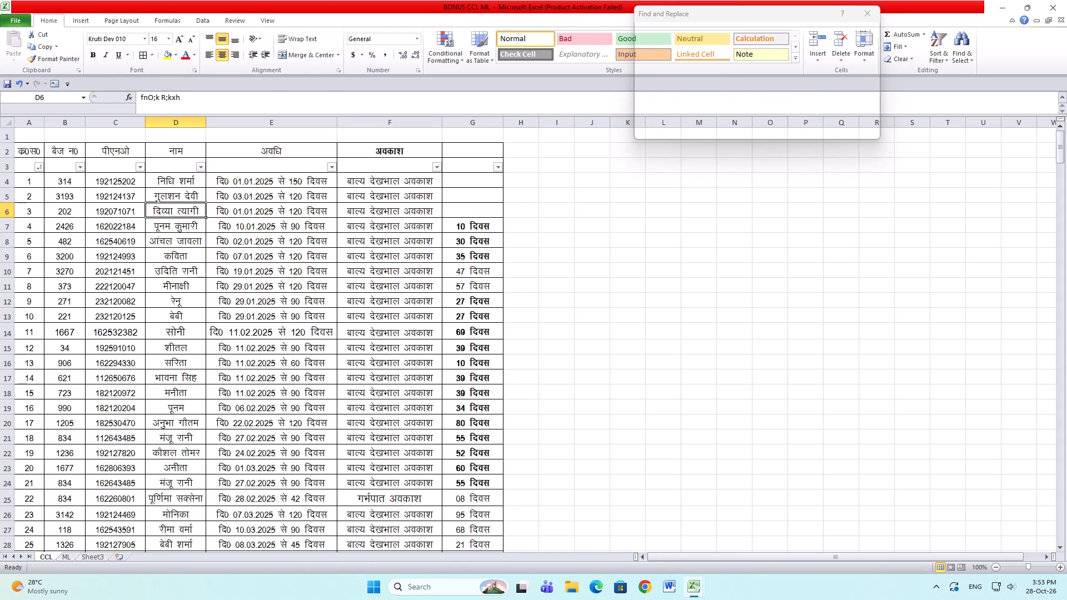
{"action": "key", "text": "ctrl+s"}
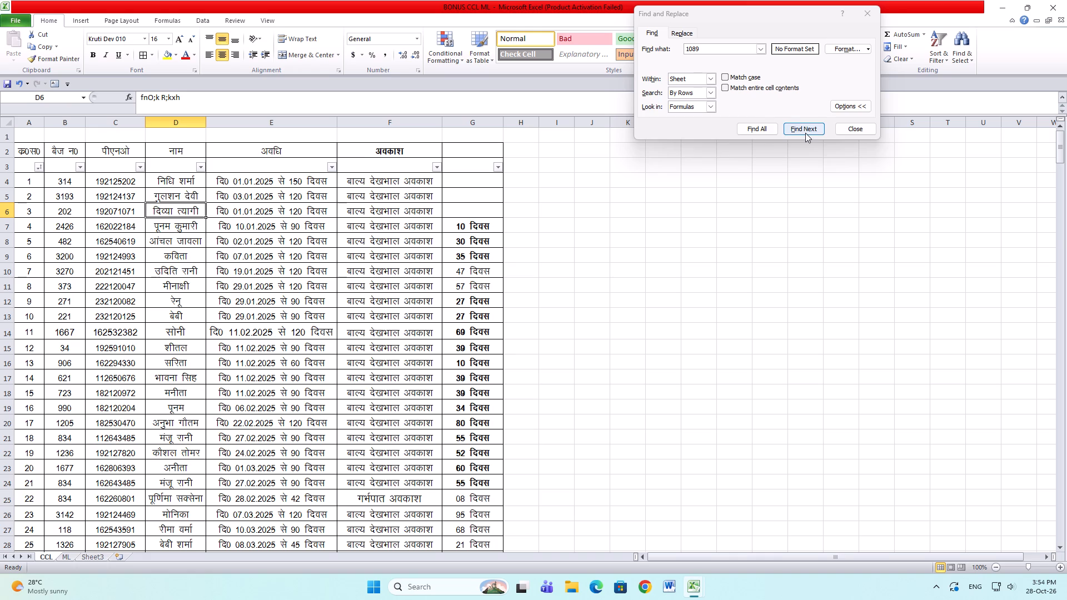
Find the entries for the badge number in B106 again and select the whole of row 147.
{"action": "left_click", "coordinate": [806, 132]}
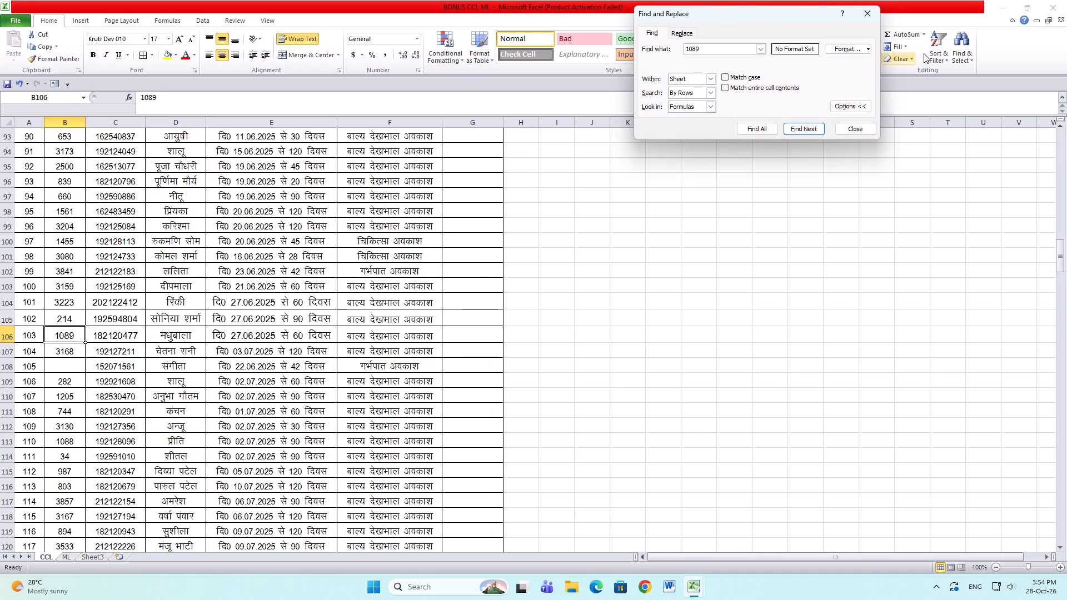
{"action": "left_click", "coordinate": [802, 124]}
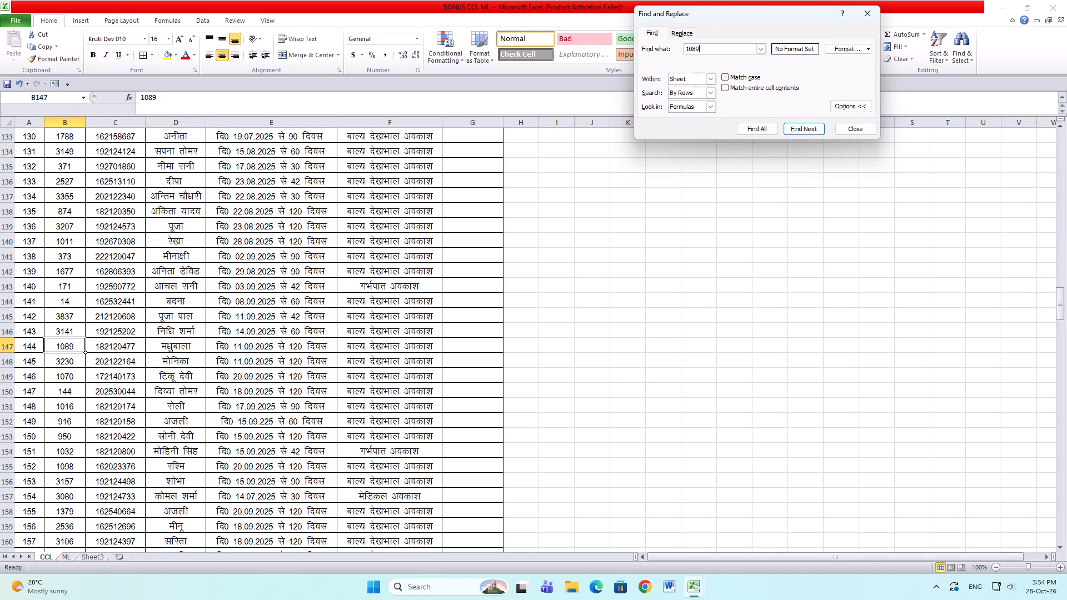
{"action": "left_click", "coordinate": [4, 349]}
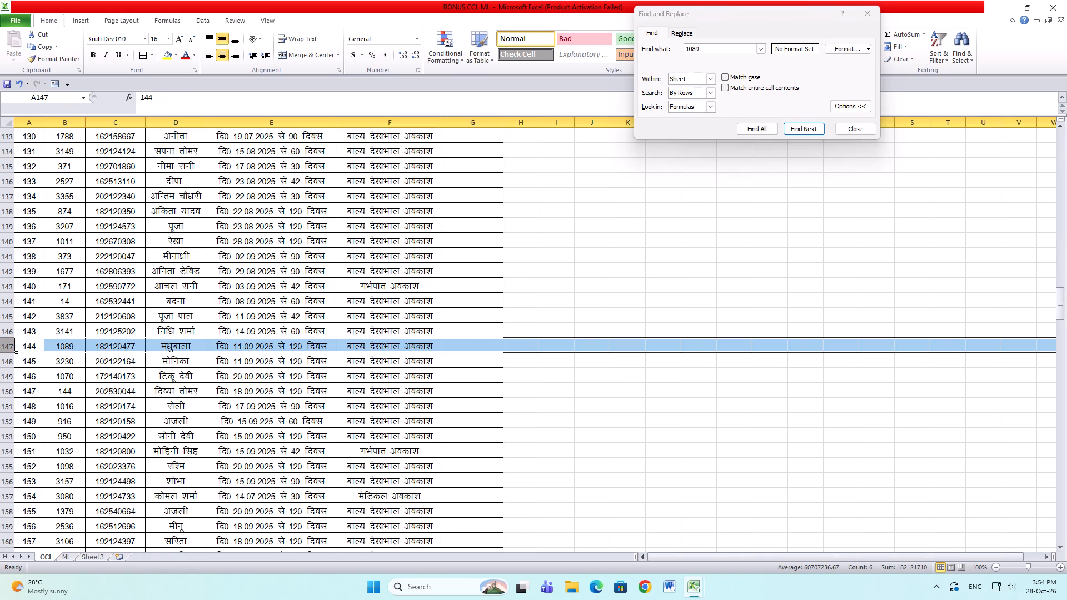
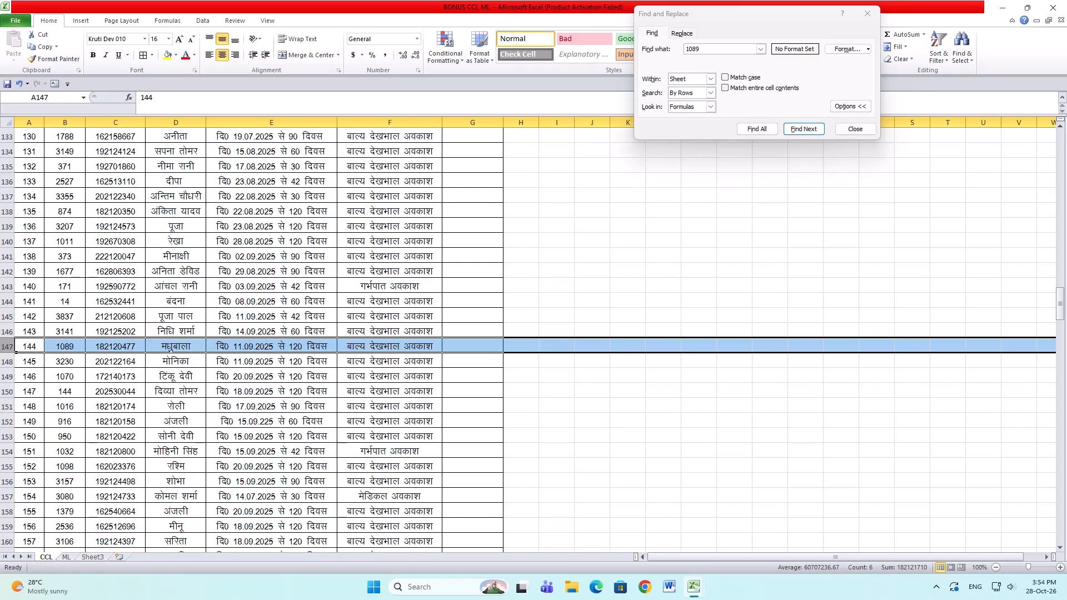
Find the other entries for the badge number in B147 and examine row 283 of the CCL sheet.
{"action": "left_click", "coordinate": [696, 185]}
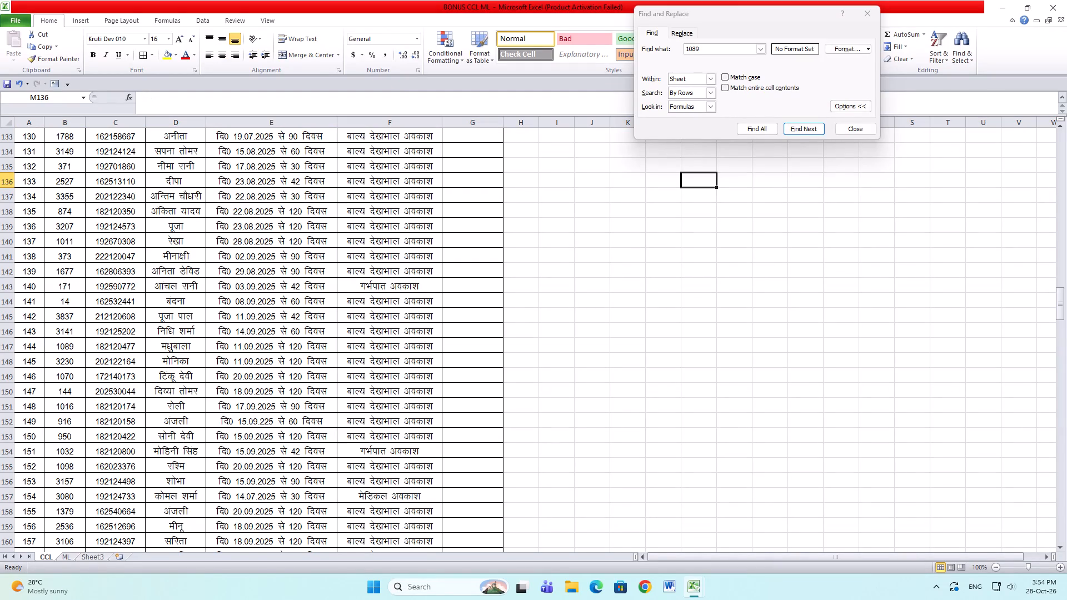
{"action": "left_click", "coordinate": [798, 128]}
{"action": "left_click", "coordinate": [798, 128]}
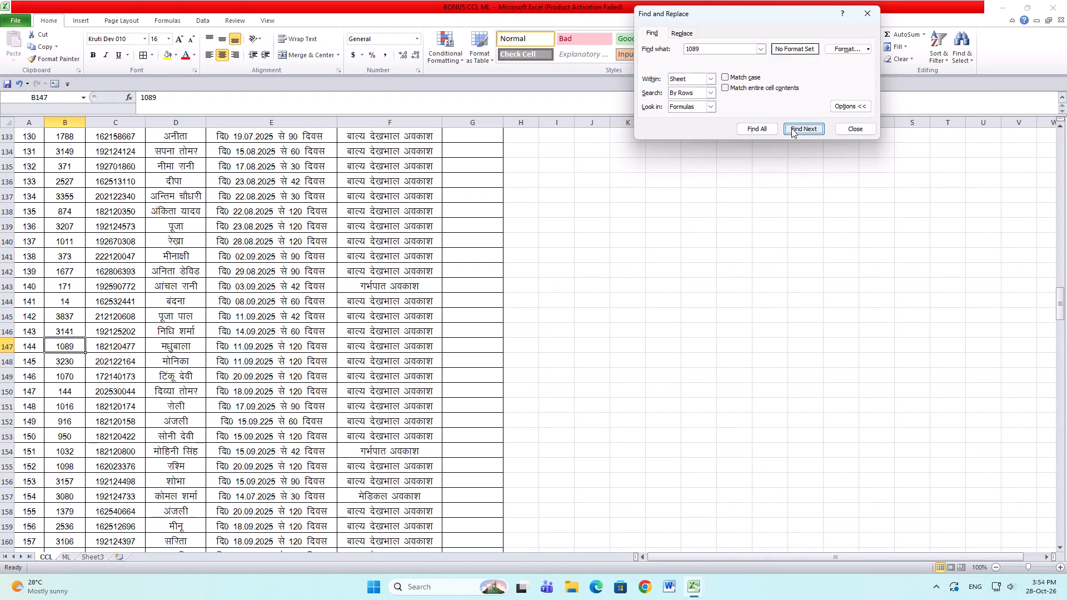
{"action": "left_click", "coordinate": [792, 128]}
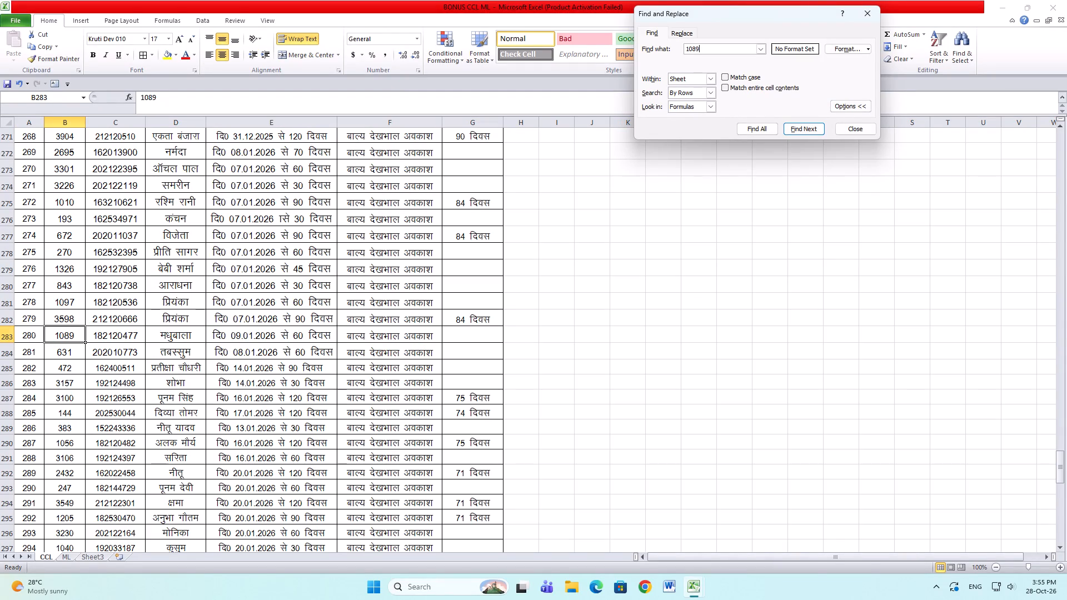
{"action": "left_click", "coordinate": [3, 334]}
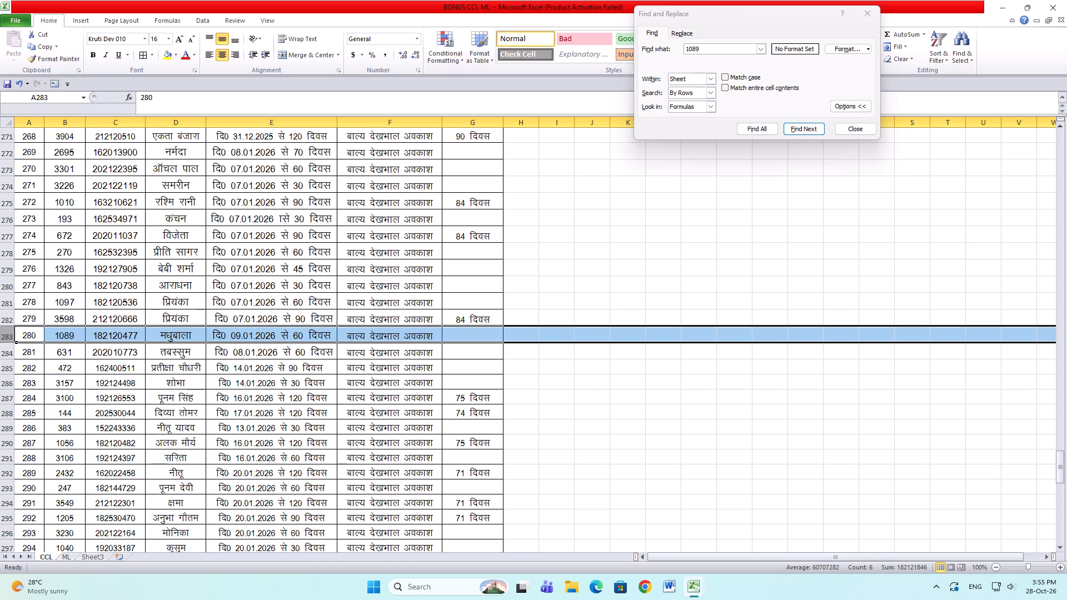
{"action": "left_click_drag", "start_coordinate": [633, 236], "coordinate": [642, 231]}
{"action": "left_click", "coordinate": [798, 128]}
{"action": "left_click", "coordinate": [798, 128]}
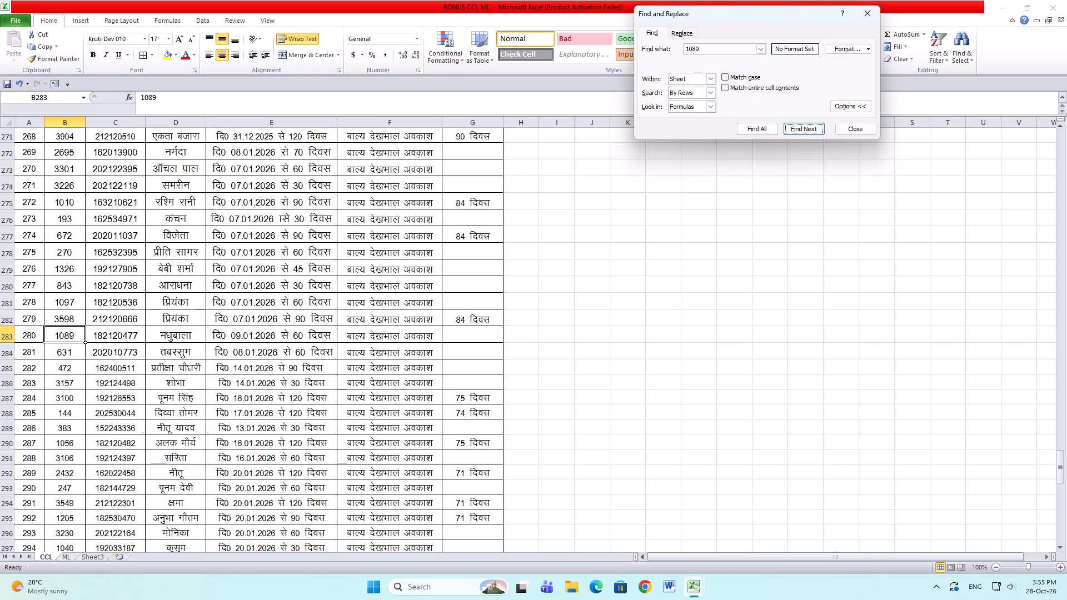
{"action": "scroll", "coordinate": [146, 323], "scroll_direction": "up", "scroll_amount": 10}
{"action": "scroll", "coordinate": [142, 317], "scroll_direction": "down", "scroll_amount": 1}
{"action": "scroll", "coordinate": [142, 317], "scroll_direction": "up", "scroll_amount": 9}
{"action": "scroll", "coordinate": [498, 242], "scroll_direction": "up", "scroll_amount": 4}
{"action": "left_click", "coordinate": [629, 226]}
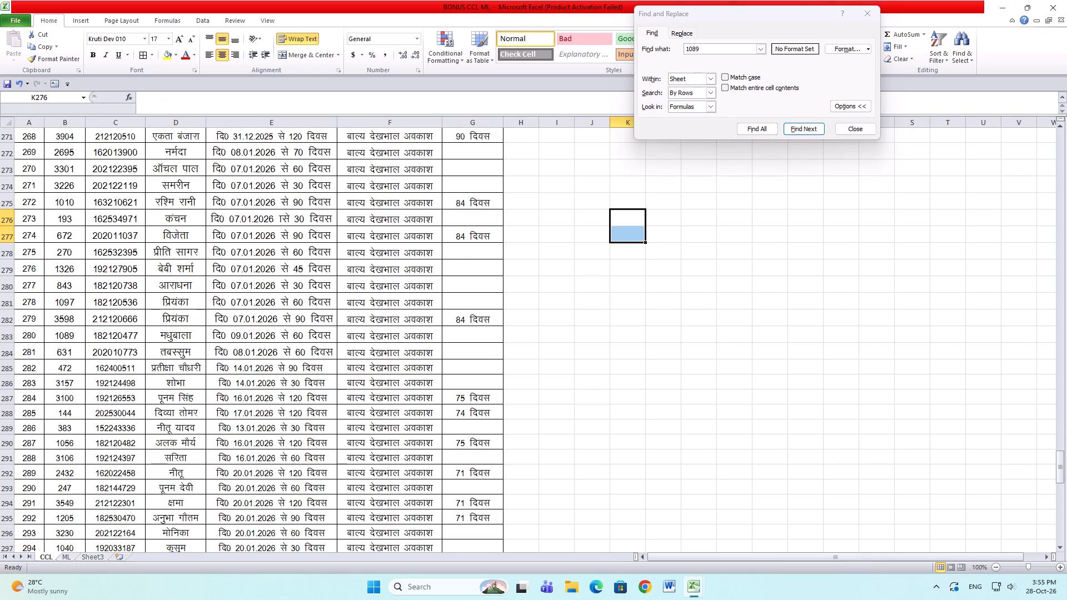
{"action": "scroll", "coordinate": [454, 228], "scroll_direction": "up", "scroll_amount": 20}
{"action": "scroll", "coordinate": [454, 228], "scroll_direction": "up", "scroll_amount": 20}
{"action": "scroll", "coordinate": [454, 228], "scroll_direction": "up", "scroll_amount": 6}
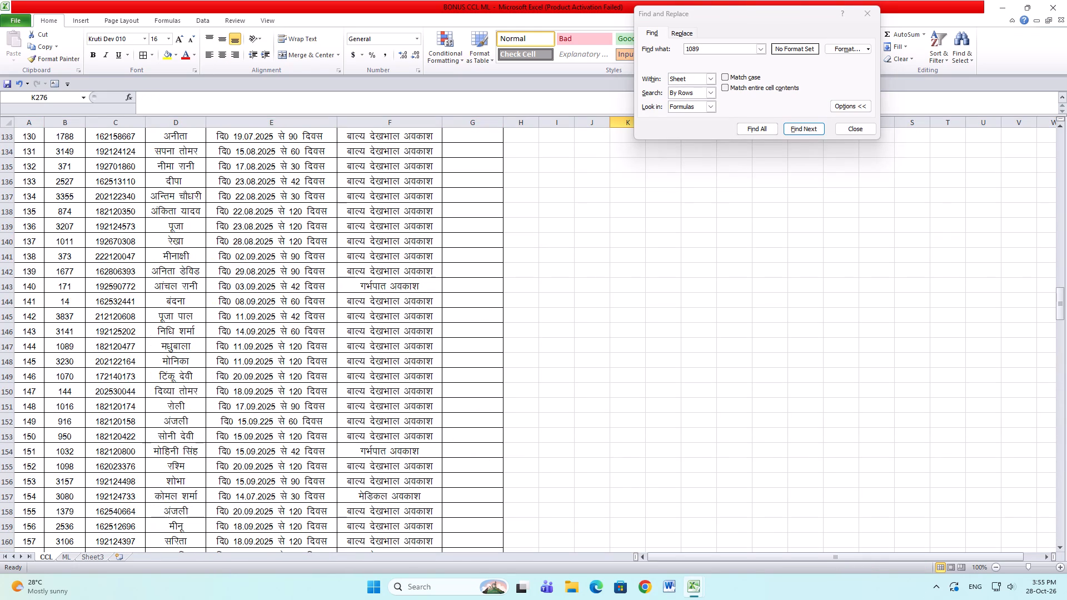
Rename Sheet3 as ALL, return to the CCL sheet and save the workbook.
{"action": "left_click", "coordinate": [88, 557]}
{"action": "right_click", "coordinate": [88, 557]}
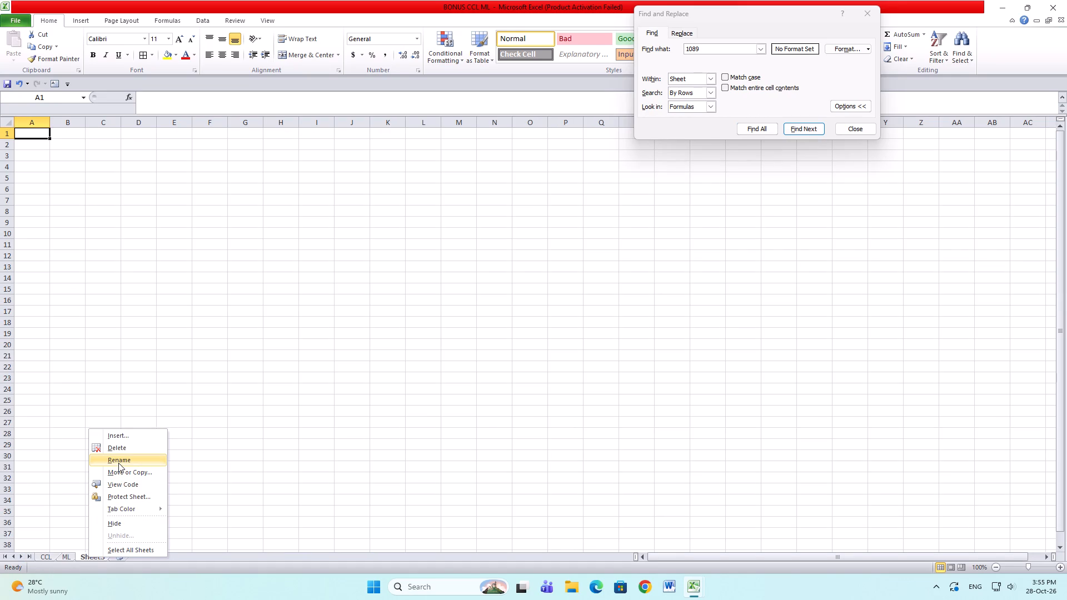
{"action": "left_click", "coordinate": [118, 463]}
{"action": "type", "text": "ALL"}
{"action": "key", "text": "Return"}
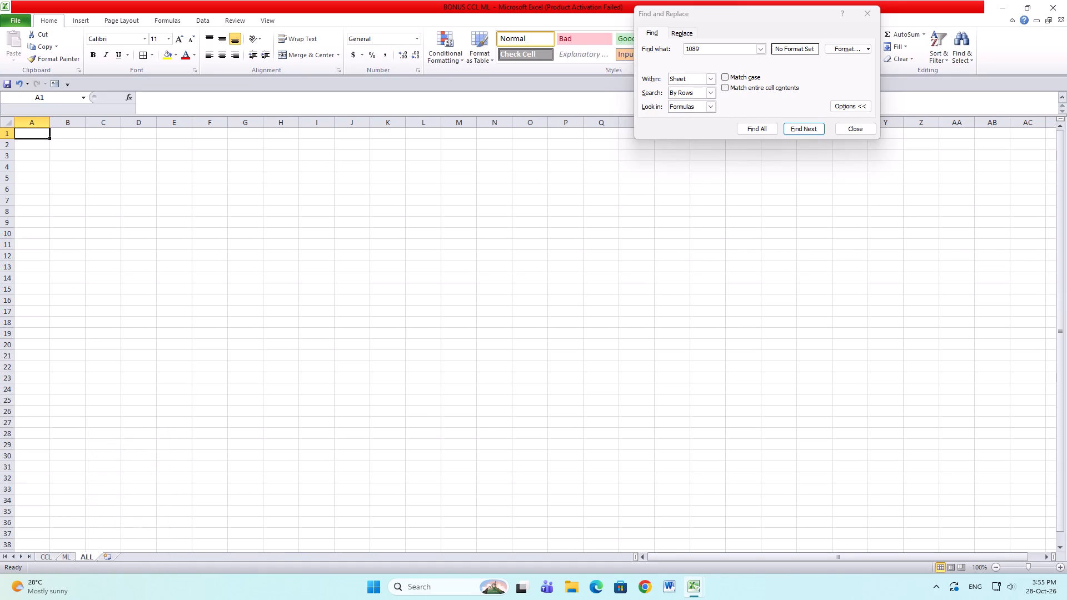
{"action": "left_click", "coordinate": [46, 555]}
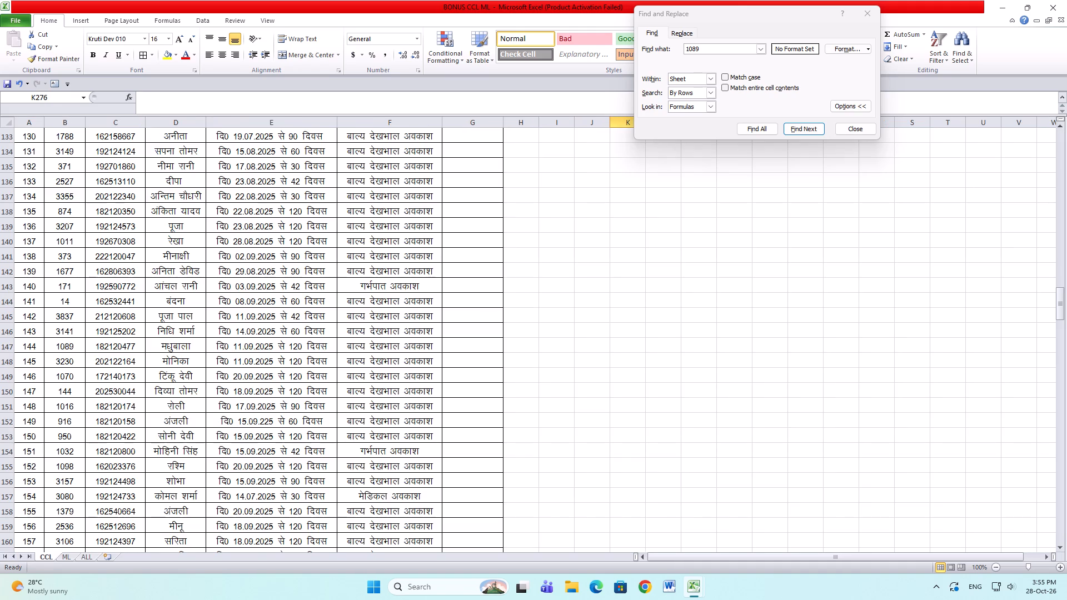
{"action": "left_click", "coordinate": [169, 431]}
{"action": "key", "text": "ctrl+s"}
{"action": "key", "text": "ctrl+s"}
{"action": "key", "text": "ctrl+s"}
{"action": "key", "text": "ctrl+s"}
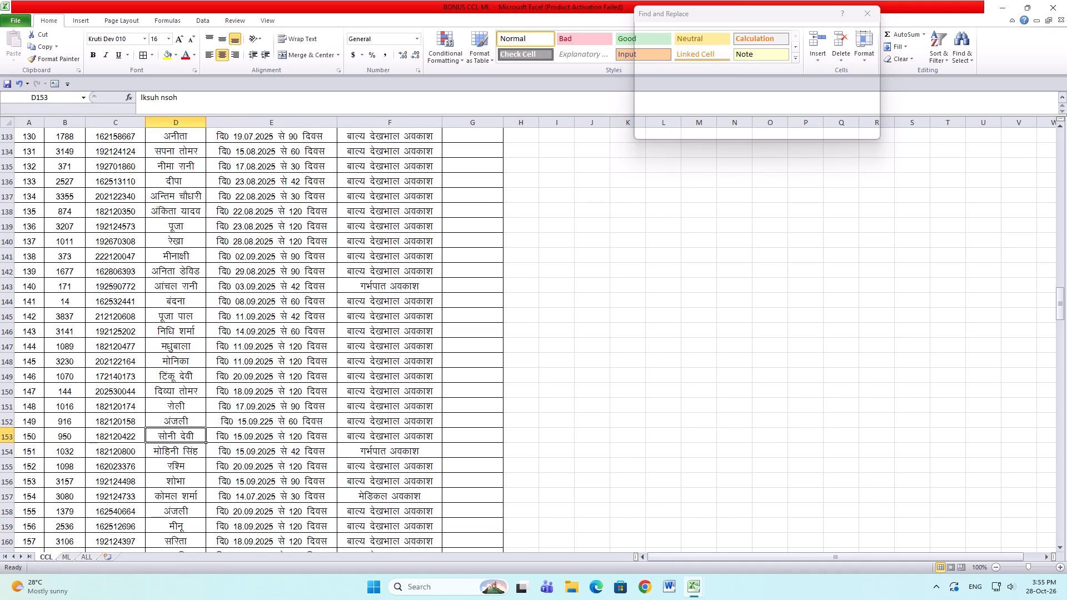
Switch to the DOB workbook and calculate the period starting 01-01-2025 on Sheet3.
{"action": "scroll", "coordinate": [122, 316], "scroll_direction": "up", "scroll_amount": 10}
{"action": "scroll", "coordinate": [125, 281], "scroll_direction": "down", "scroll_amount": 1}
{"action": "scroll", "coordinate": [125, 281], "scroll_direction": "up", "scroll_amount": 1}
{"action": "scroll", "coordinate": [125, 281], "scroll_direction": "down", "scroll_amount": 1}
{"action": "scroll", "coordinate": [123, 277], "scroll_direction": "up", "scroll_amount": 15}
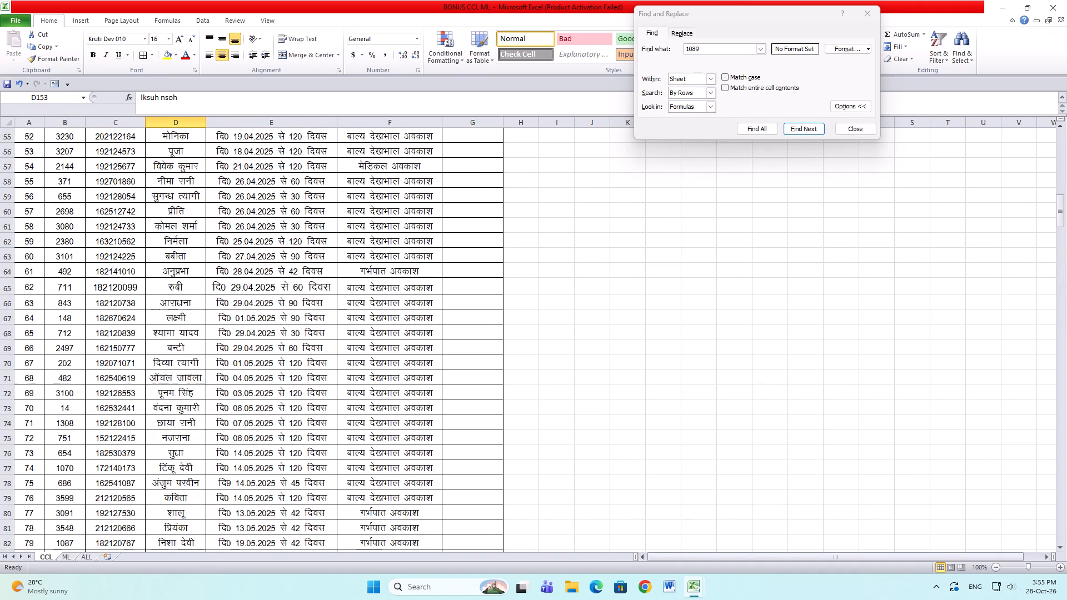
{"action": "scroll", "coordinate": [113, 259], "scroll_direction": "up", "scroll_amount": 20}
{"action": "scroll", "coordinate": [113, 259], "scroll_direction": "up", "scroll_amount": 14}
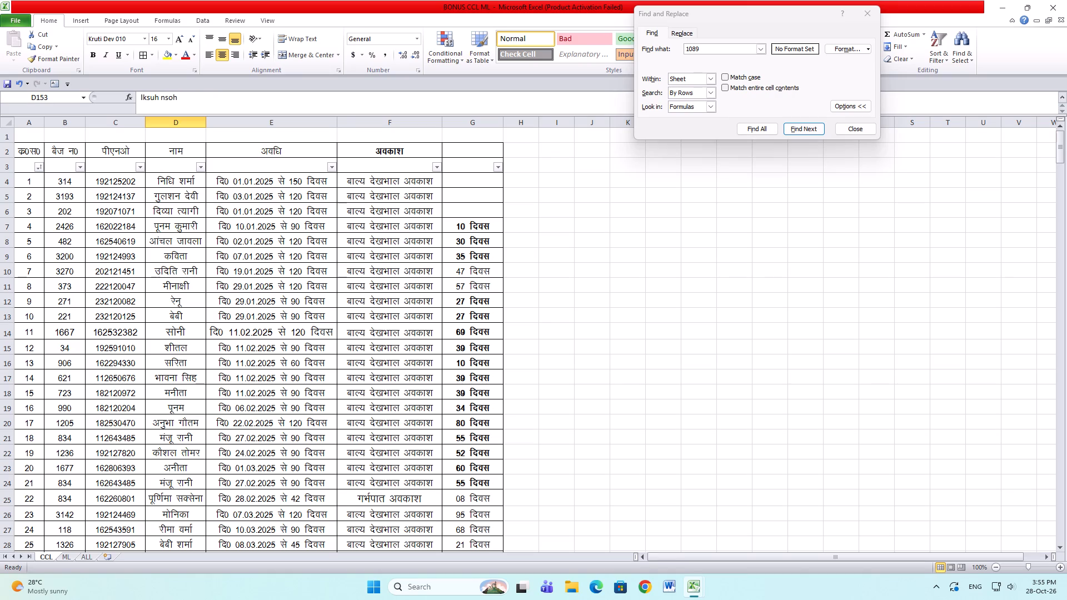
{"action": "key", "text": "alt+Tab"}
{"action": "key", "text": "alt+Tab"}
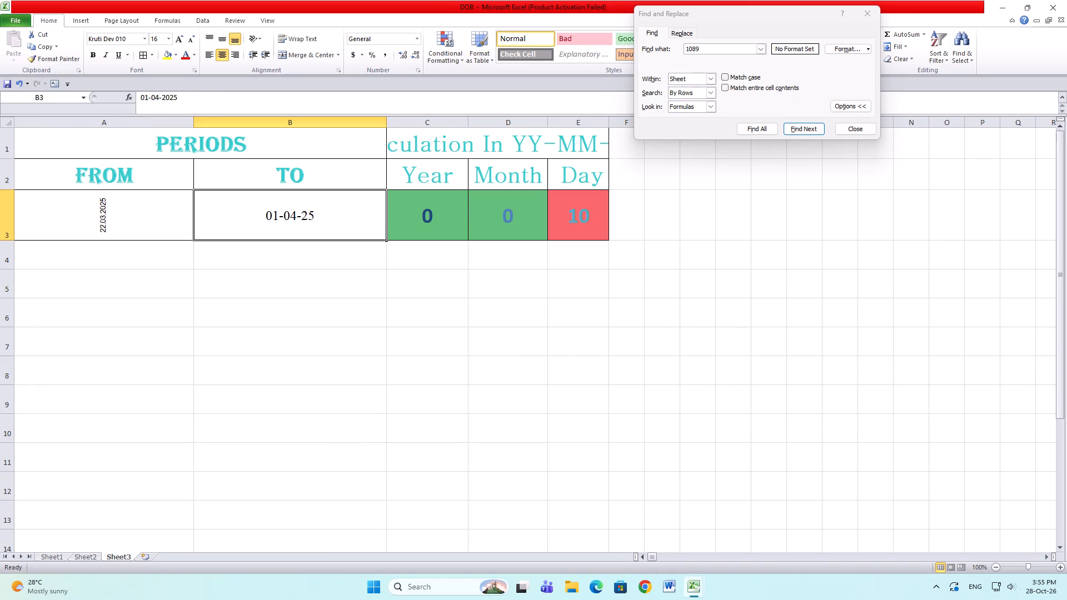
{"action": "left_click", "coordinate": [147, 202]}
{"action": "type", "text": "01-01-"}
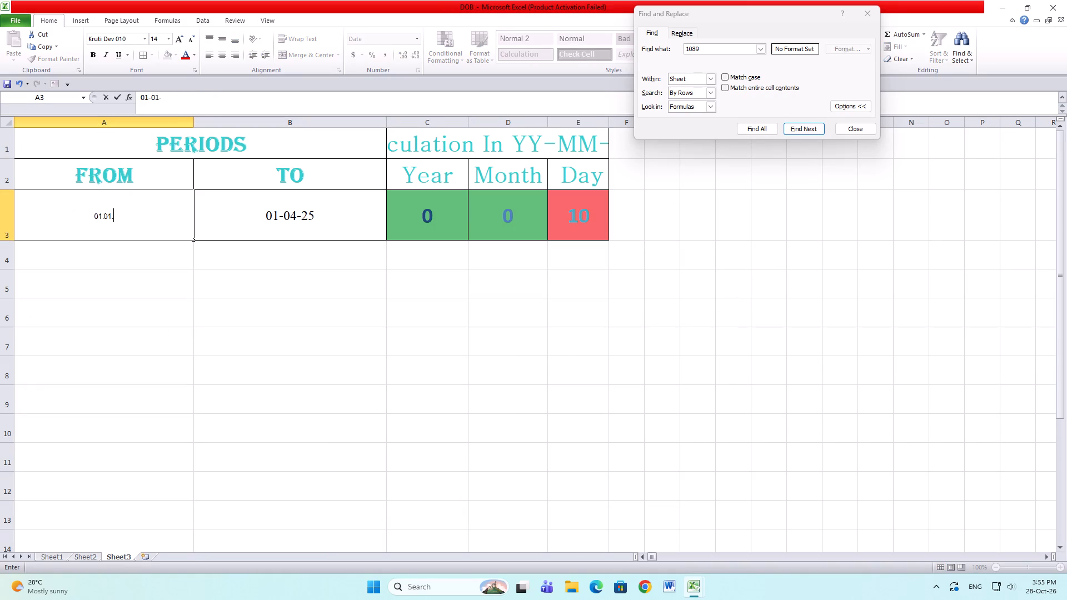
{"action": "type", "text": "2025"}
{"action": "key", "text": "Tab"}
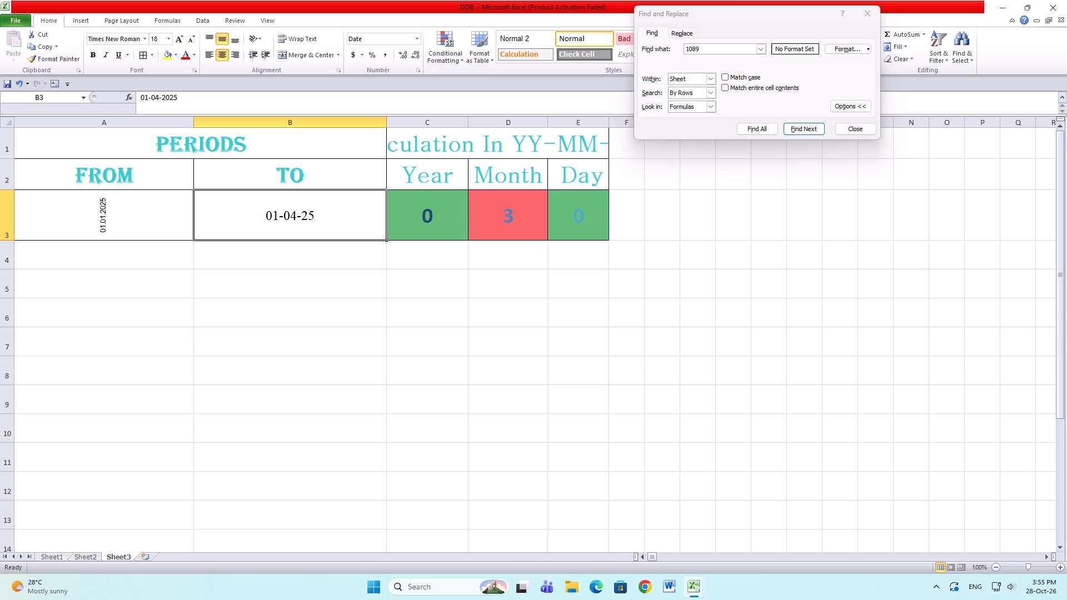
Enter 60 दिवस in cell G4 of the CCL sheet in the BONUS CCL ML workbook.
{"action": "key", "text": "alt+Tab"}
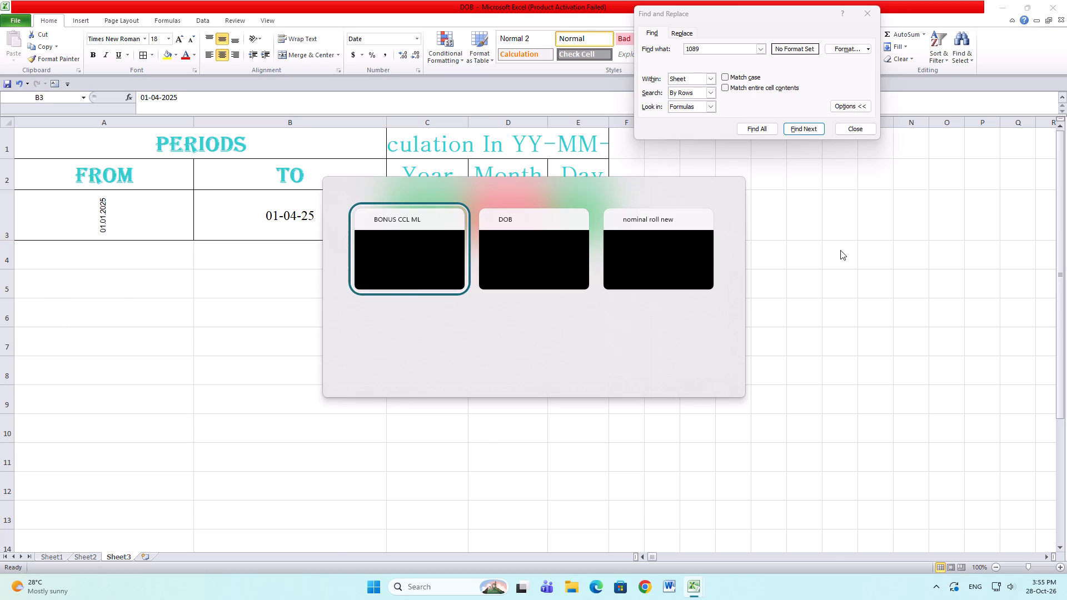
{"action": "left_click", "coordinate": [461, 186]}
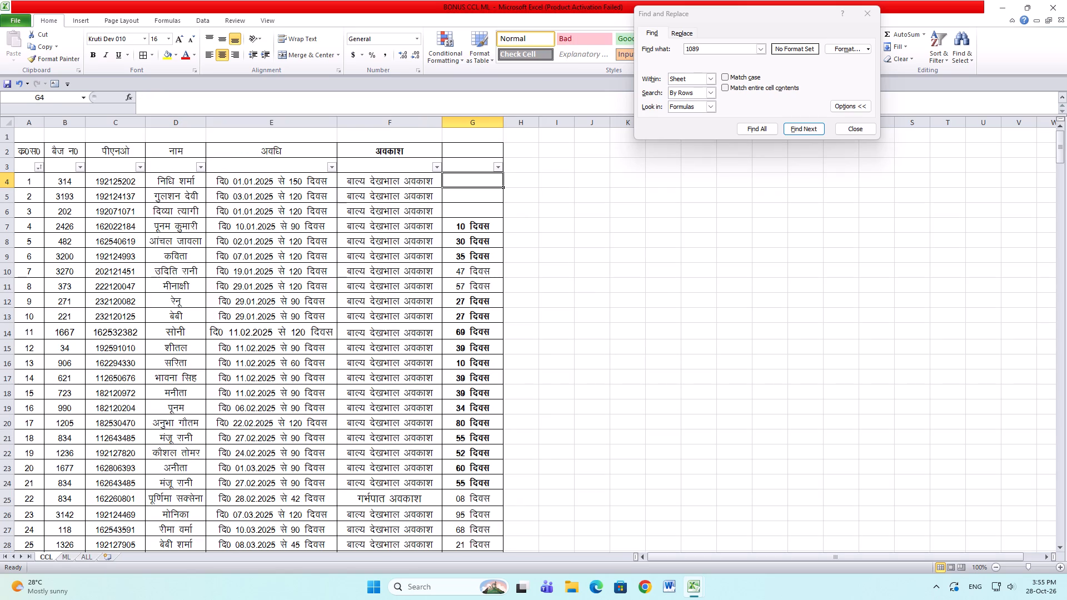
{"action": "type", "text": "60"}
{"action": "key", "text": "space"}
{"action": "type", "text": "fnol"}
{"action": "key", "text": "Return"}
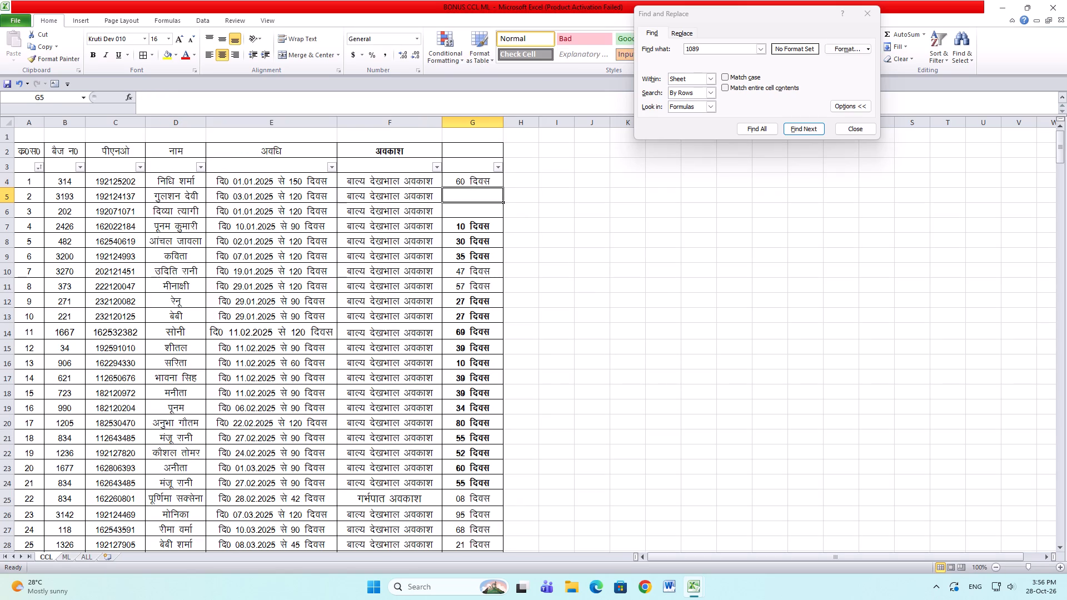
Switch to the DOB workbook and calculate the period starting 03-01-2025 on Sheet3.
{"action": "key", "text": "alt+x"}
{"action": "key", "text": "alt+Tab"}
{"action": "key", "text": "alt+Tab"}
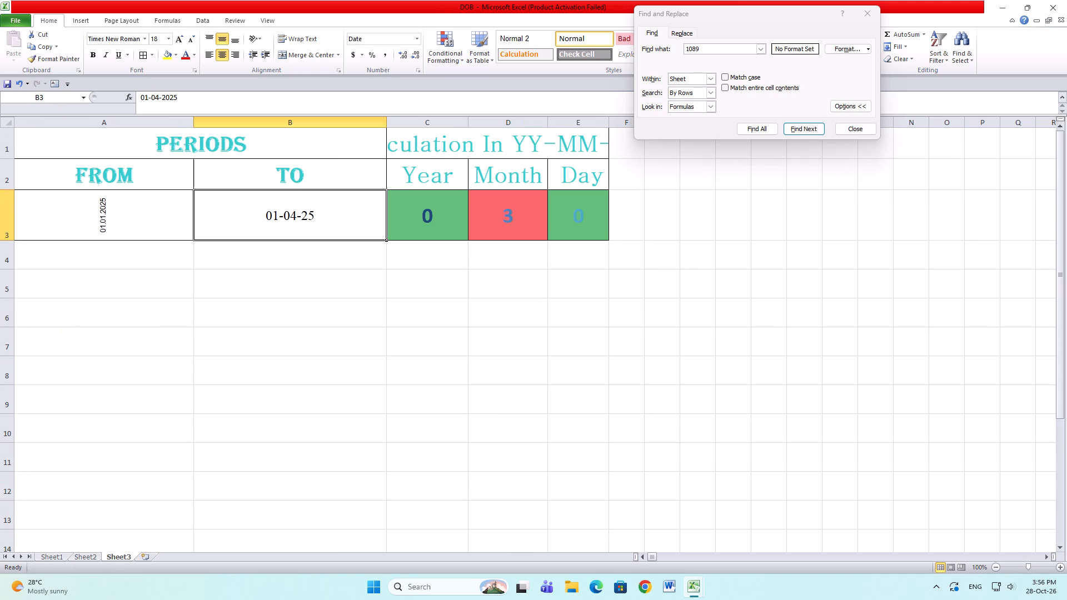
{"action": "left_click", "coordinate": [132, 225]}
{"action": "type", "text": "03-01-2025"}
{"action": "key", "text": "Tab"}
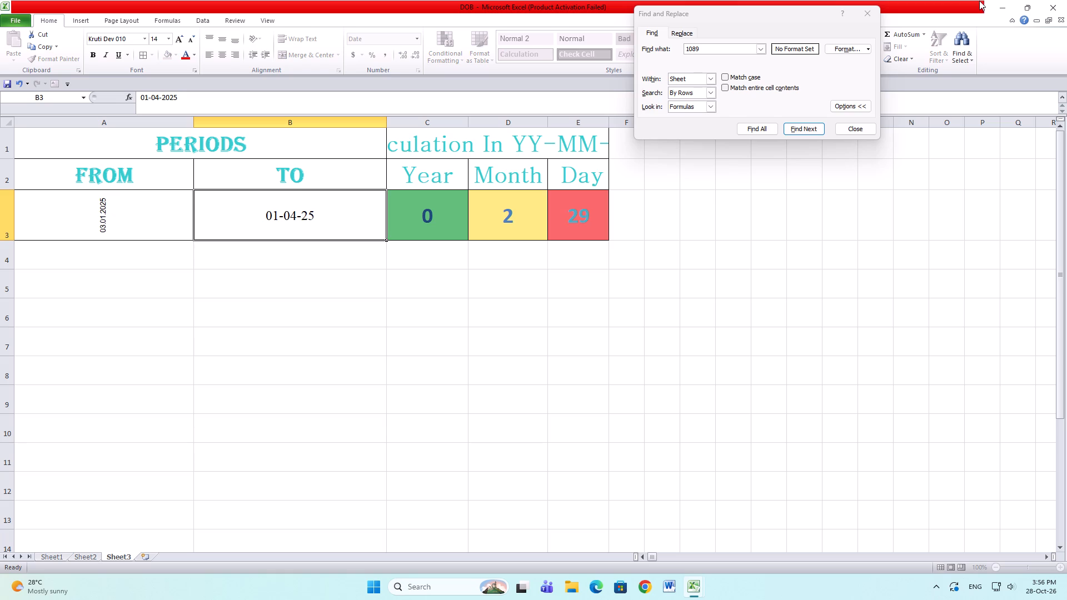
Return to the BONUS CCL ML workbook and enter 31 दिवस in cell G5 of the CCL sheet.
{"action": "key", "text": "alt+Tab"}
{"action": "key", "text": "alt+Tab"}
{"action": "key", "text": "alt+Tab"}
{"action": "key", "text": "alt+Tab"}
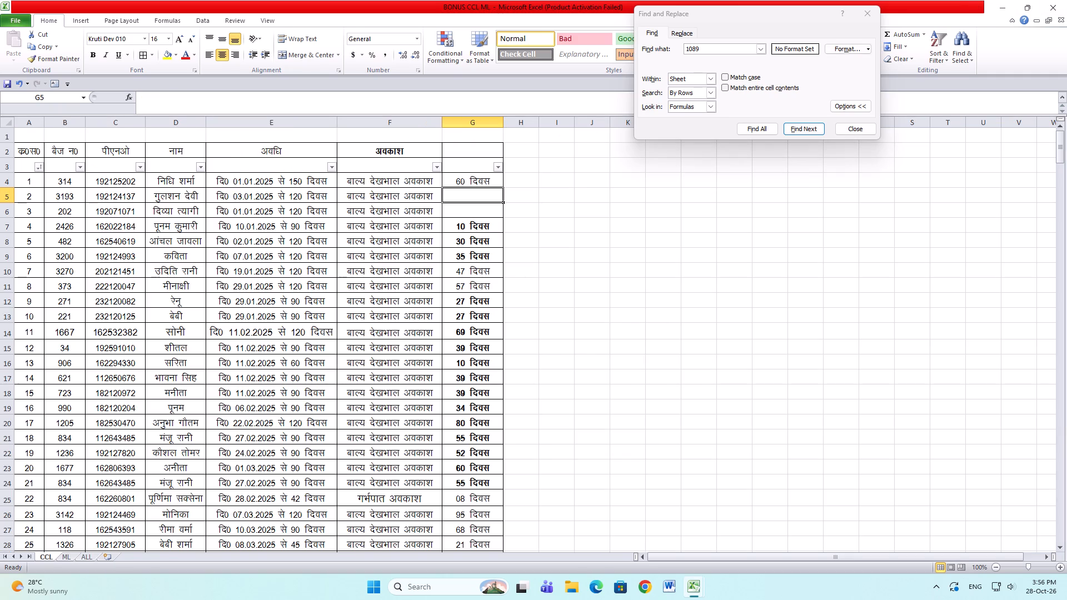
{"action": "left_click", "coordinate": [465, 197]}
{"action": "type", "text": "30"}
{"action": "key", "text": "BackSpace"}
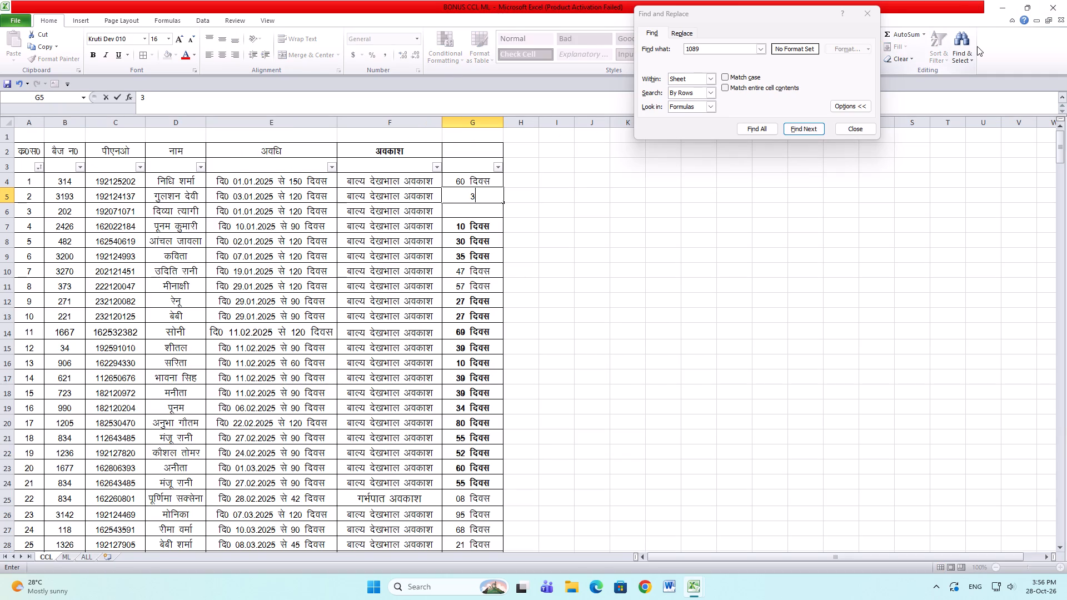
{"action": "key", "text": "1"}
{"action": "key", "text": "space"}
{"action": "type", "text": "fnol"}
{"action": "key", "text": "Return"}
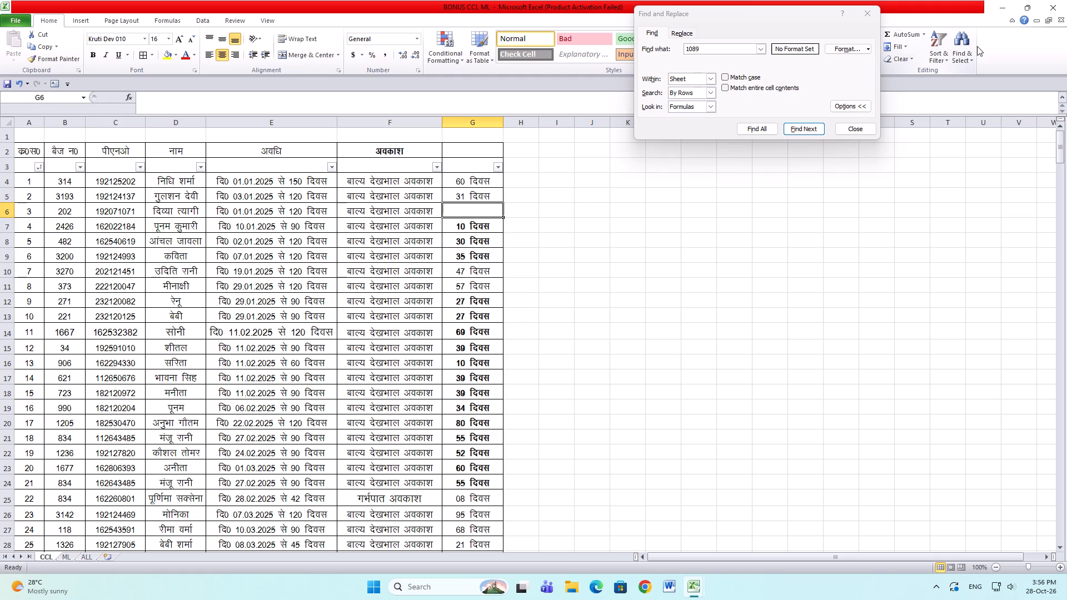
Enter 30 दिवस in cell G6 of the CCL sheet and save the workbook.
{"action": "type", "text": "30"}
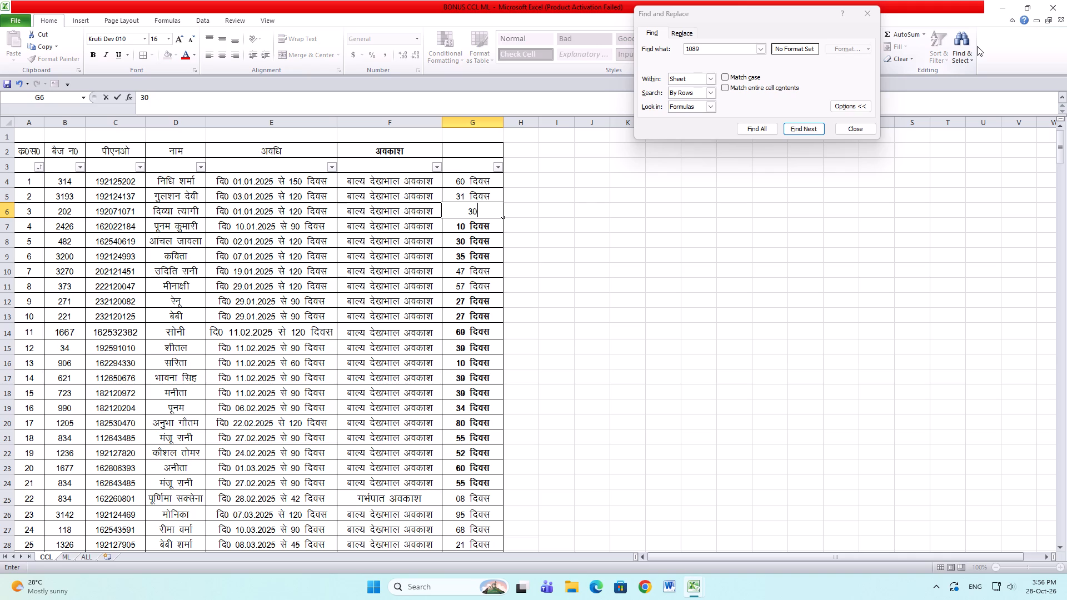
{"action": "key", "text": "space"}
{"action": "type", "text": "fmp;"}
{"action": "key", "text": "BackSpace"}
{"action": "key", "text": "BackSpace"}
{"action": "key", "text": "BackSpace"}
{"action": "type", "text": "nol"}
{"action": "key", "text": "ctrl+s"}
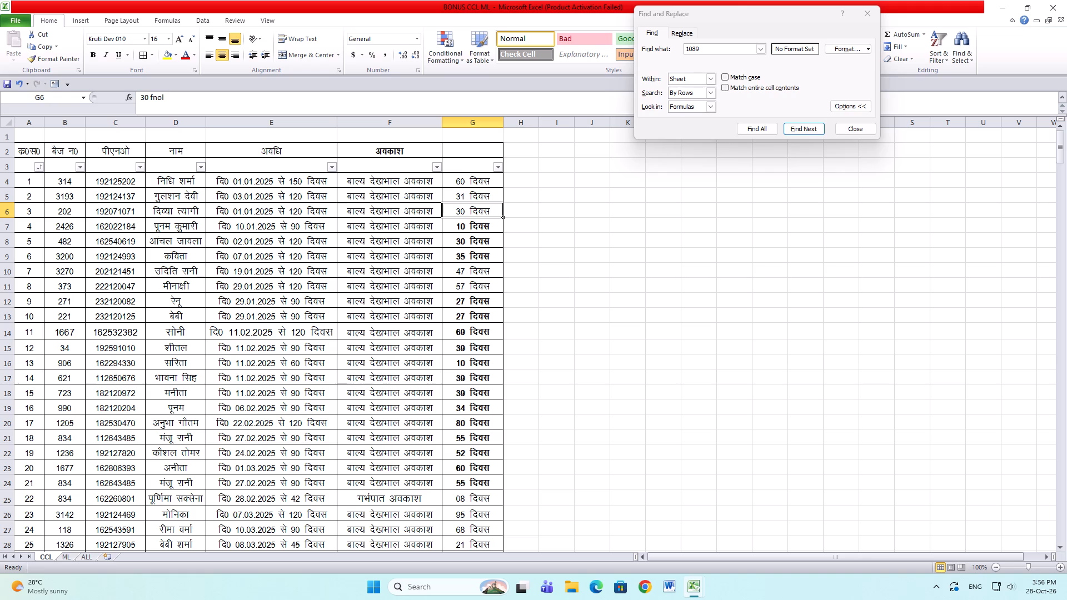
Recheck the G5 entry against the period calculation in the DOB workbook, then save BONUS CCL ML.
{"action": "left_click", "coordinate": [456, 198]}
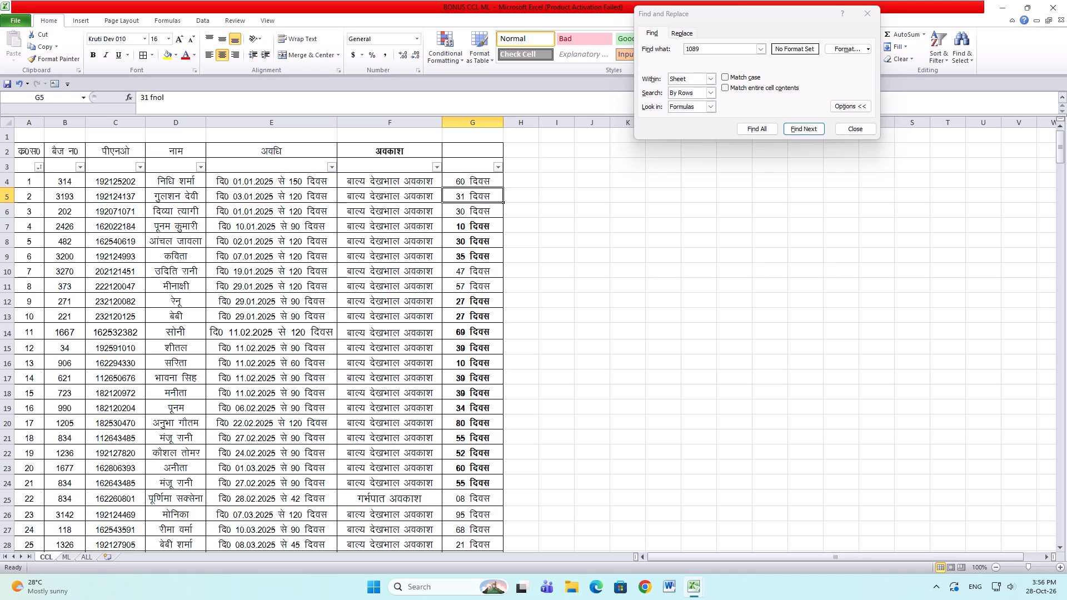
{"action": "key", "text": "alt+Tab"}
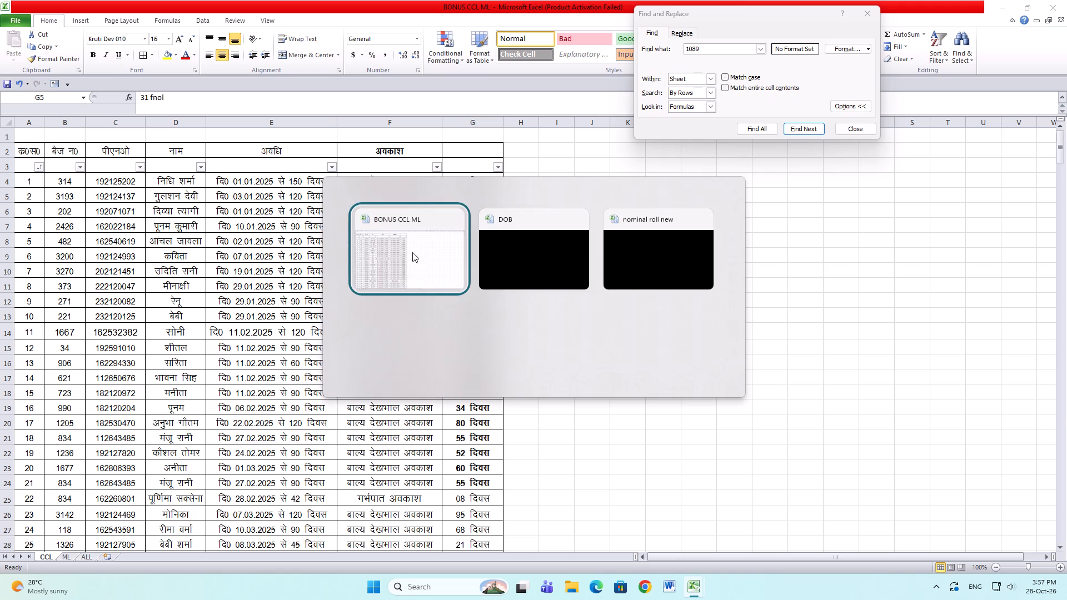
{"action": "key", "text": "alt+Tab"}
{"action": "left_click", "coordinate": [116, 204]}
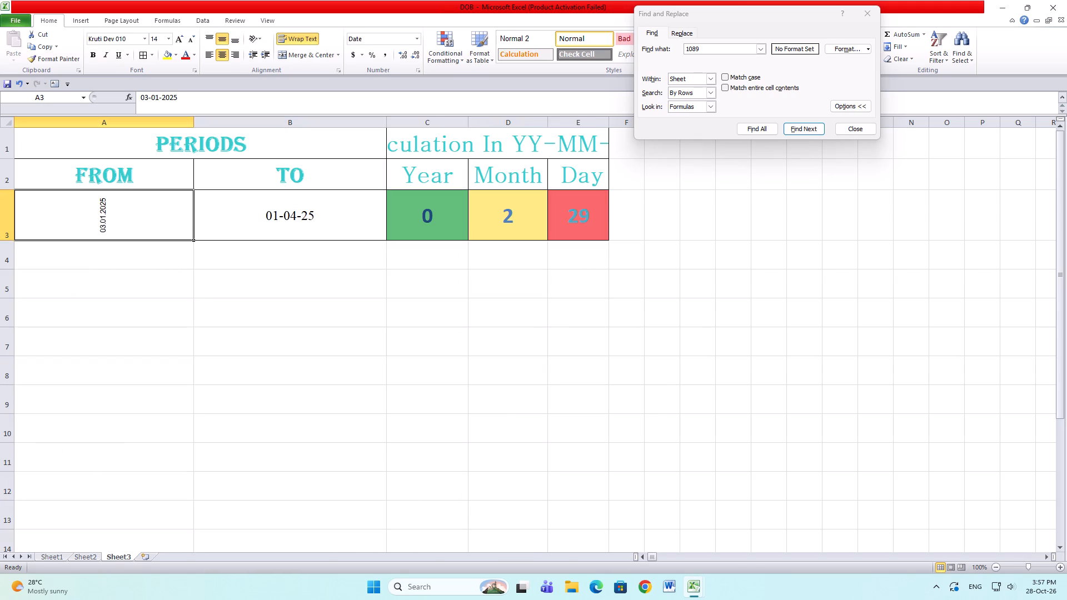
{"action": "key", "text": "alt+Tab"}
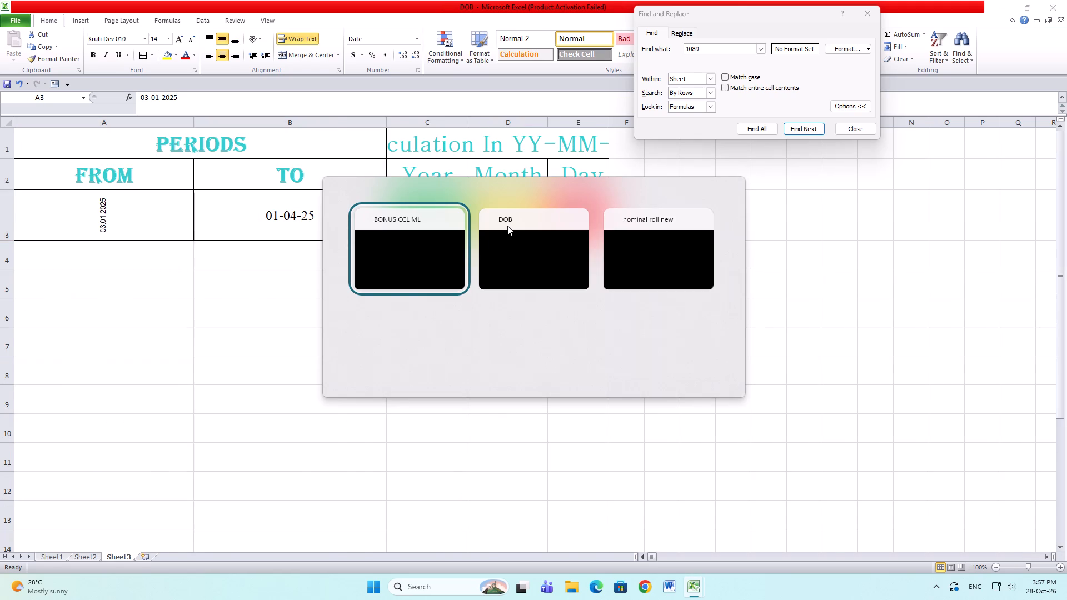
{"action": "left_click", "coordinate": [551, 216]}
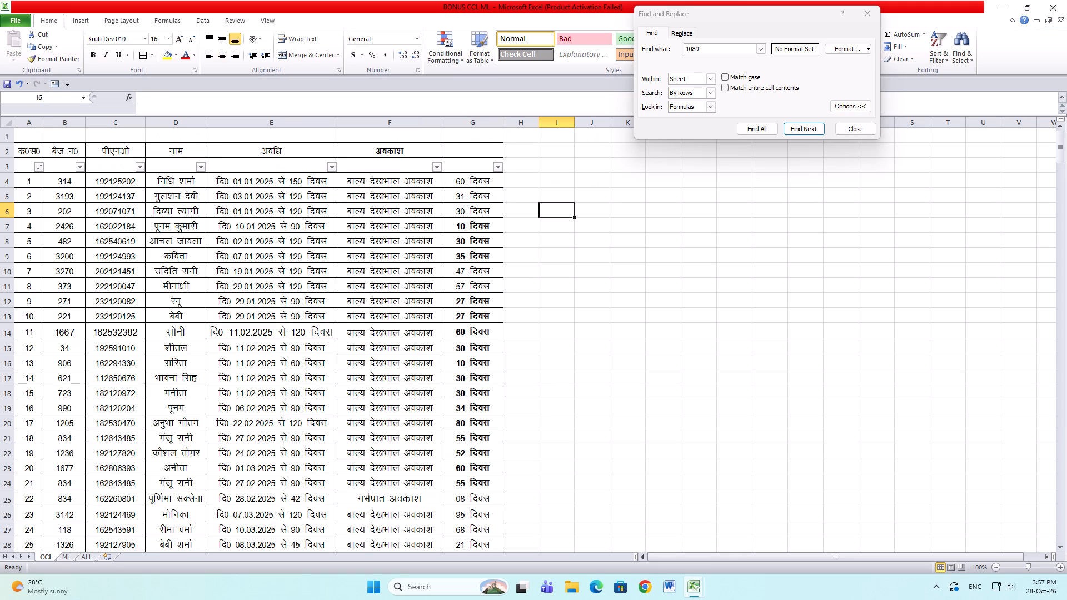
{"action": "key", "text": "ctrl+s"}
Copy the leave records A4:G348 from the CCL sheet and paste them into the ALL sheet starting at cell A2.
{"action": "left_click_drag", "start_coordinate": [32, 181], "coordinate": [121, 191]}
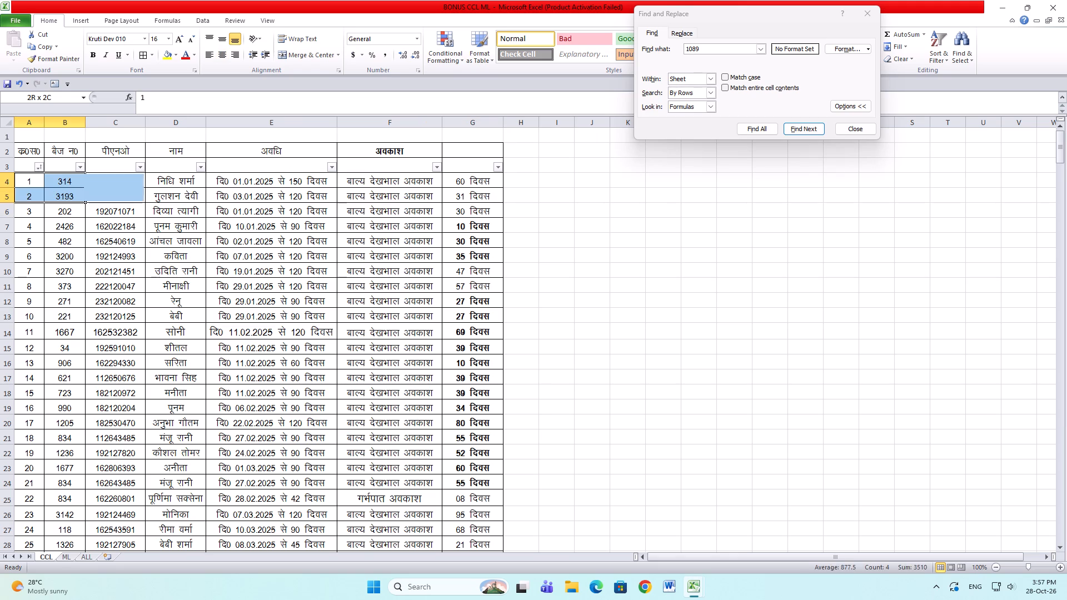
{"action": "left_click_drag", "start_coordinate": [121, 191], "coordinate": [479, 599]}
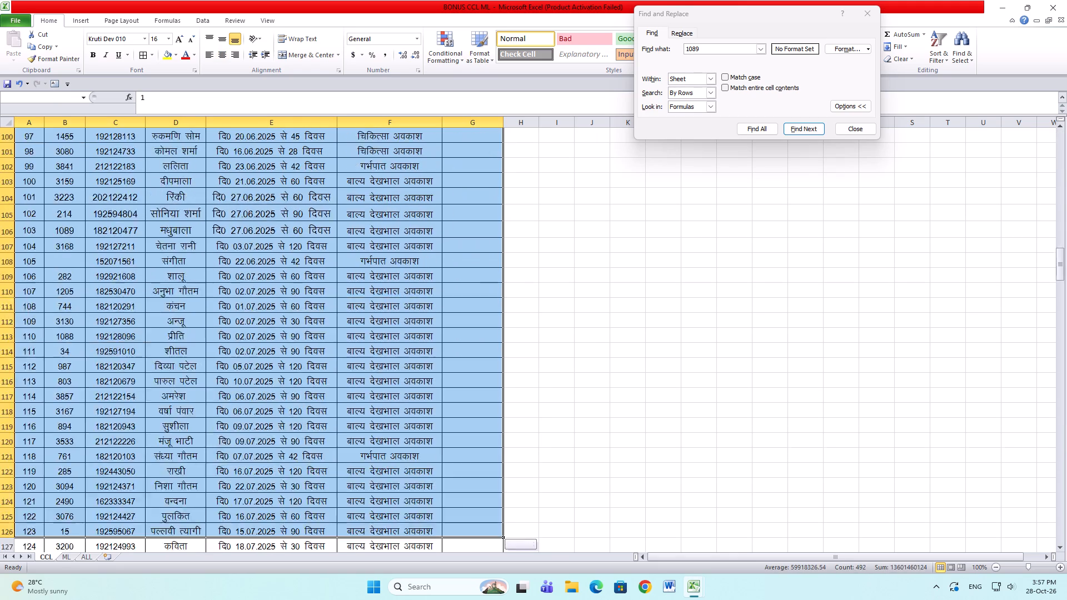
{"action": "left_click_drag", "start_coordinate": [479, 599], "coordinate": [466, 599]}
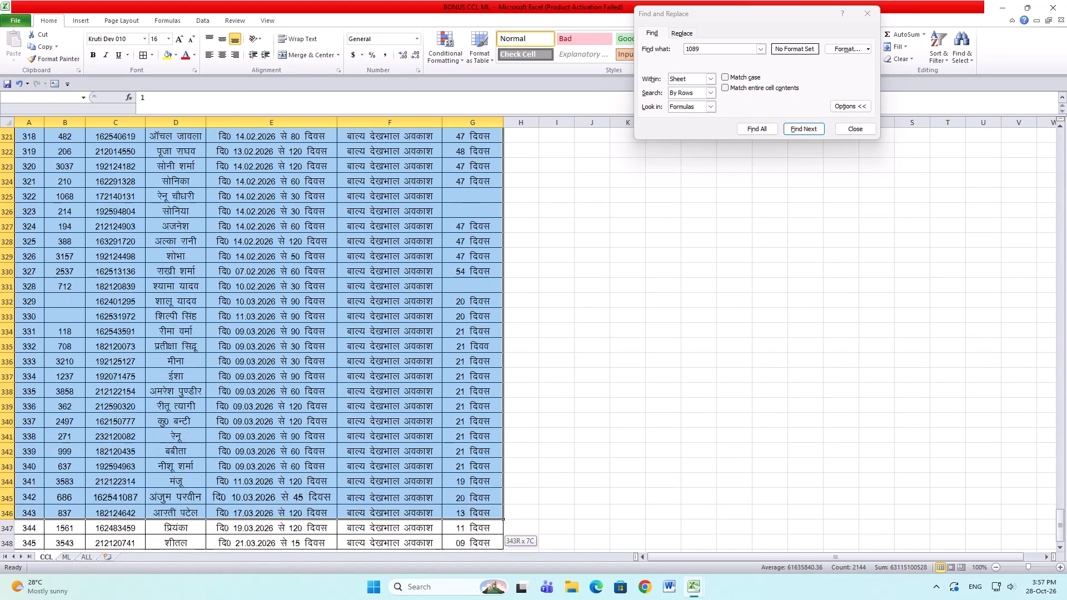
{"action": "left_click_drag", "start_coordinate": [466, 599], "coordinate": [466, 515]}
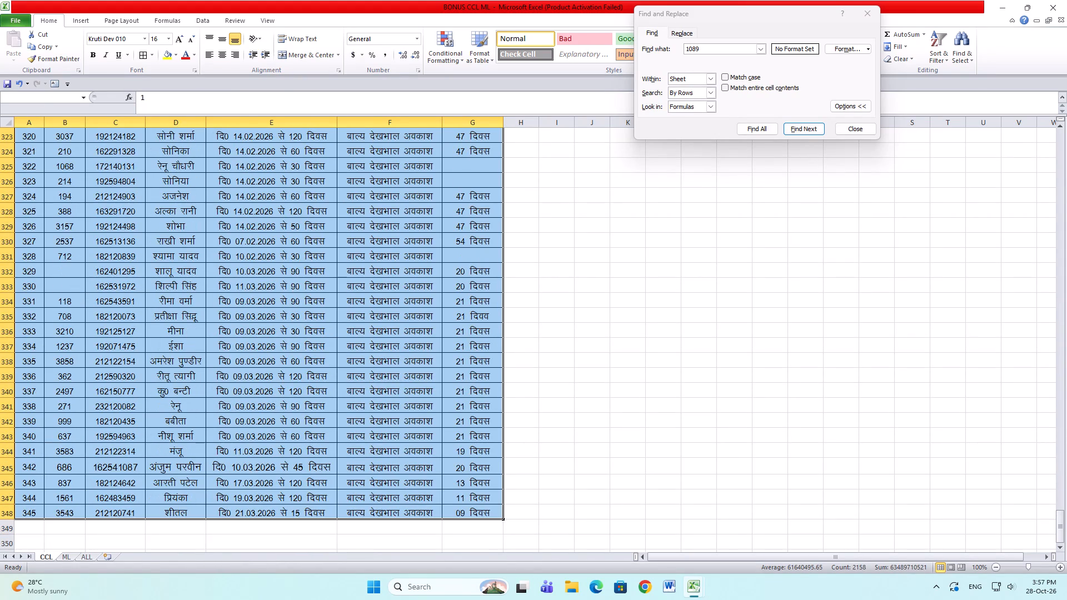
{"action": "key", "text": "ctrl+c"}
{"action": "key", "text": "ctrl+c"}
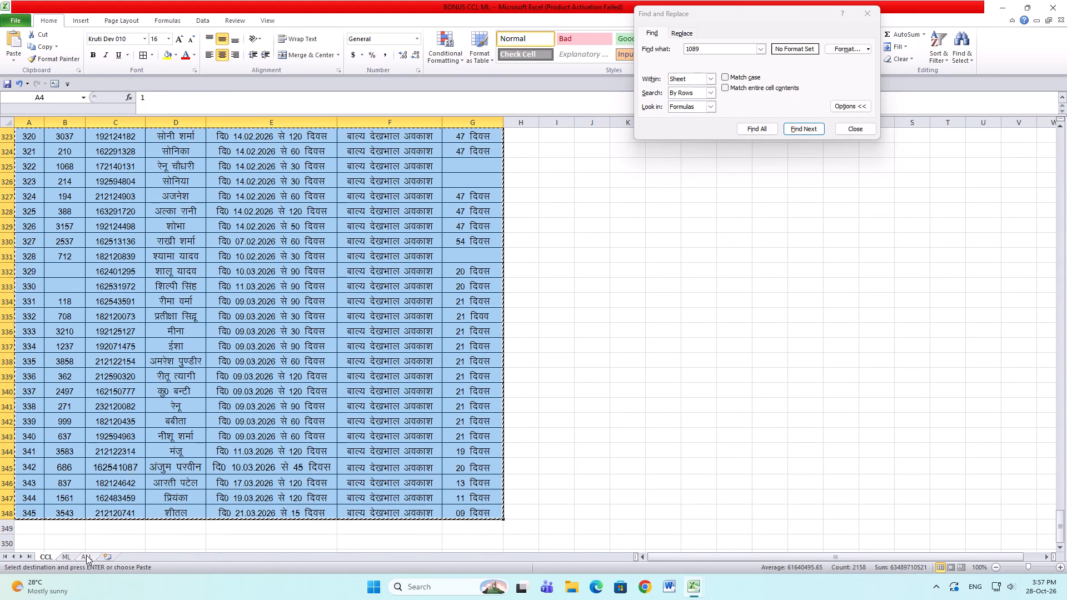
{"action": "left_click", "coordinate": [86, 555]}
{"action": "left_click", "coordinate": [33, 147]}
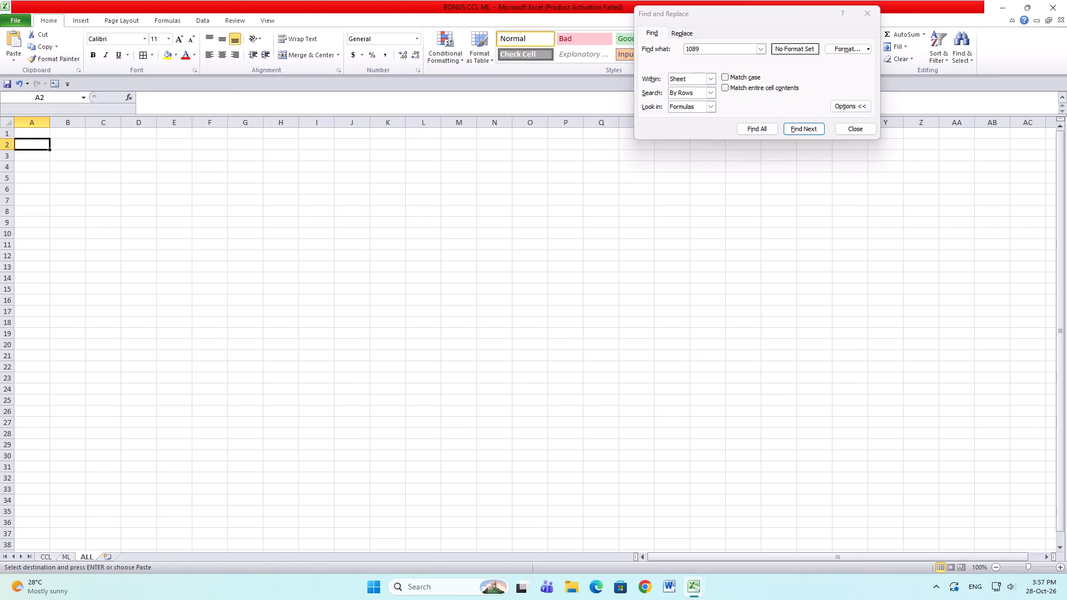
{"action": "key", "text": "ctrl+v"}
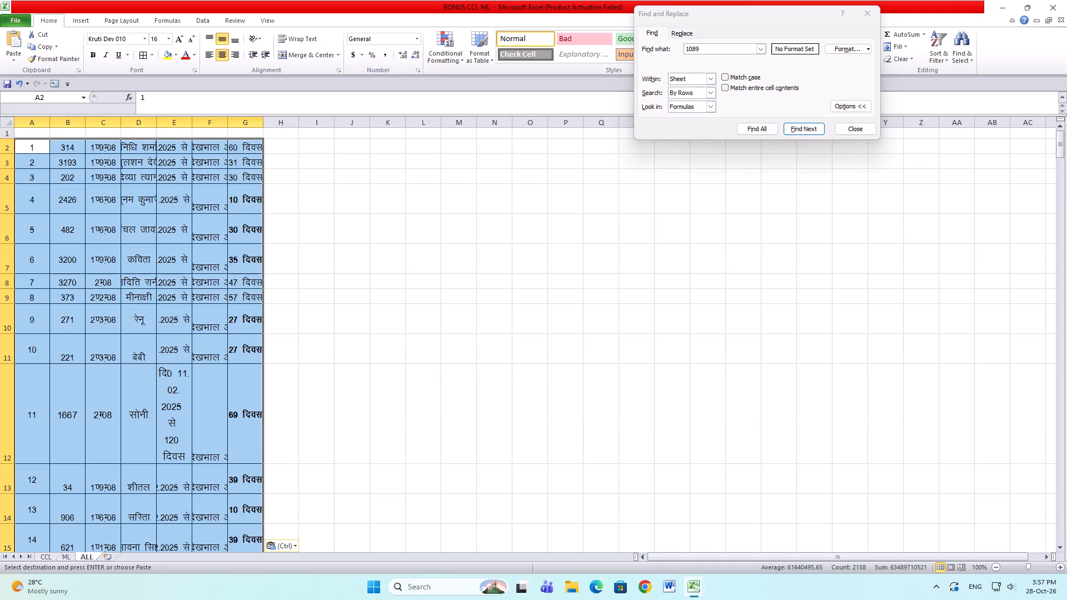
Autofit all column widths and row heights of the ALL sheet to the pasted records and save the workbook.
{"action": "left_click", "coordinate": [7, 123]}
{"action": "double_click", "coordinate": [118, 122]}
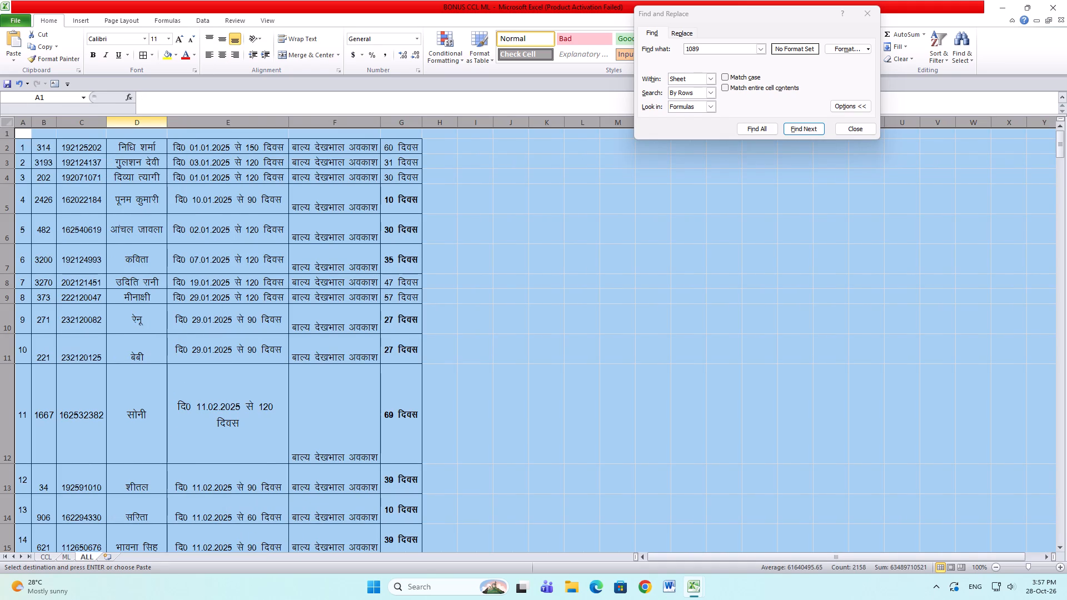
{"action": "double_click", "coordinate": [4, 243]}
{"action": "left_click", "coordinate": [516, 222]}
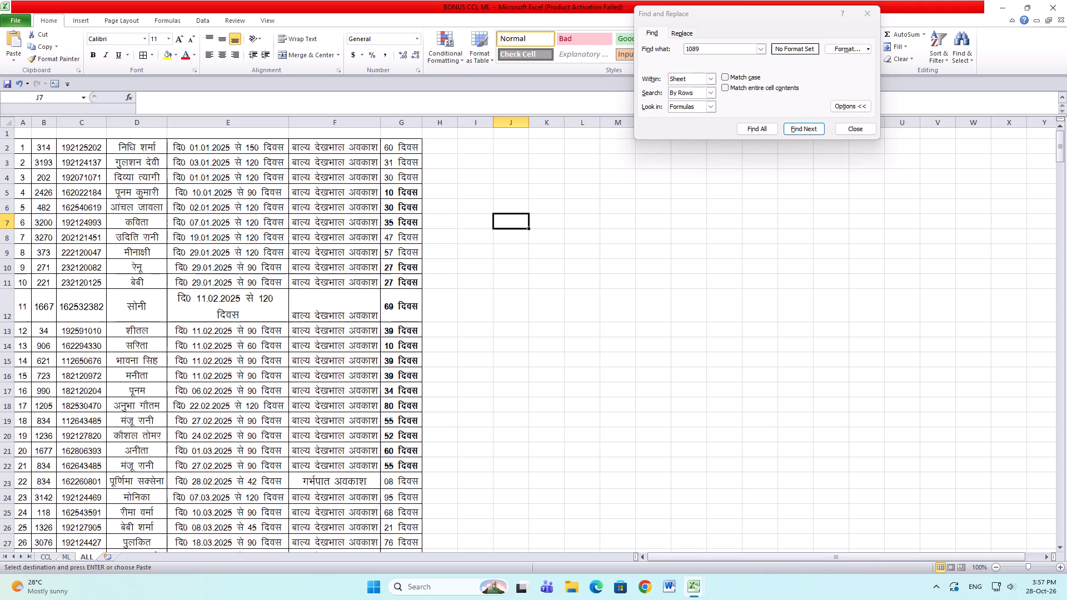
{"action": "key", "text": "ctrl+s"}
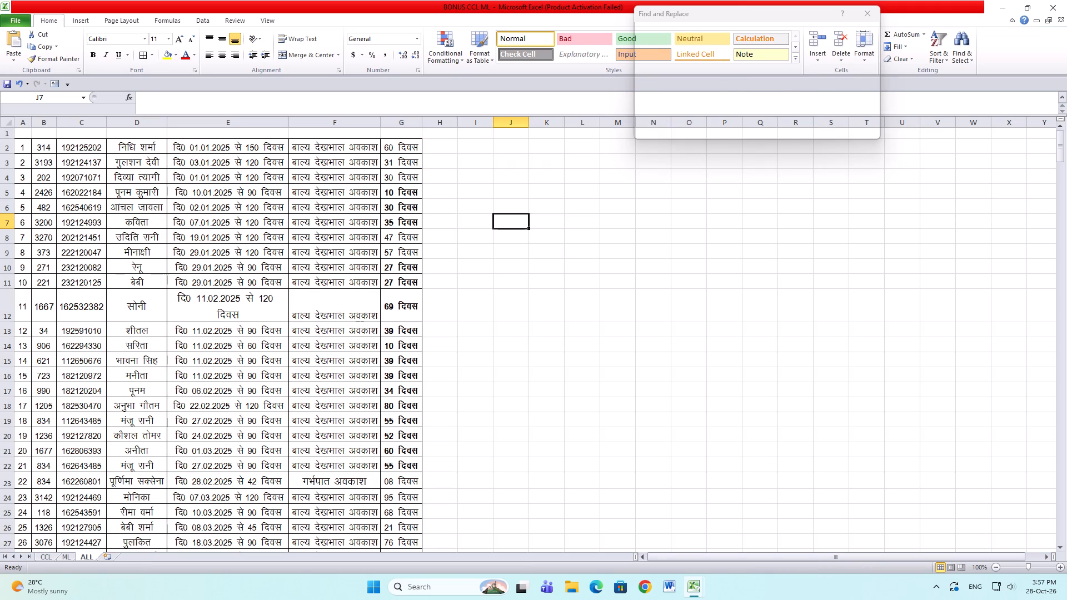
Copy the records A3:G110 from the ML sheet, paste them below the CCL records at A347 of the ALL sheet, and save.
{"action": "left_click", "coordinate": [67, 559]}
{"action": "scroll", "coordinate": [114, 251], "scroll_direction": "up", "scroll_amount": 20}
{"action": "scroll", "coordinate": [114, 251], "scroll_direction": "up", "scroll_amount": 2}
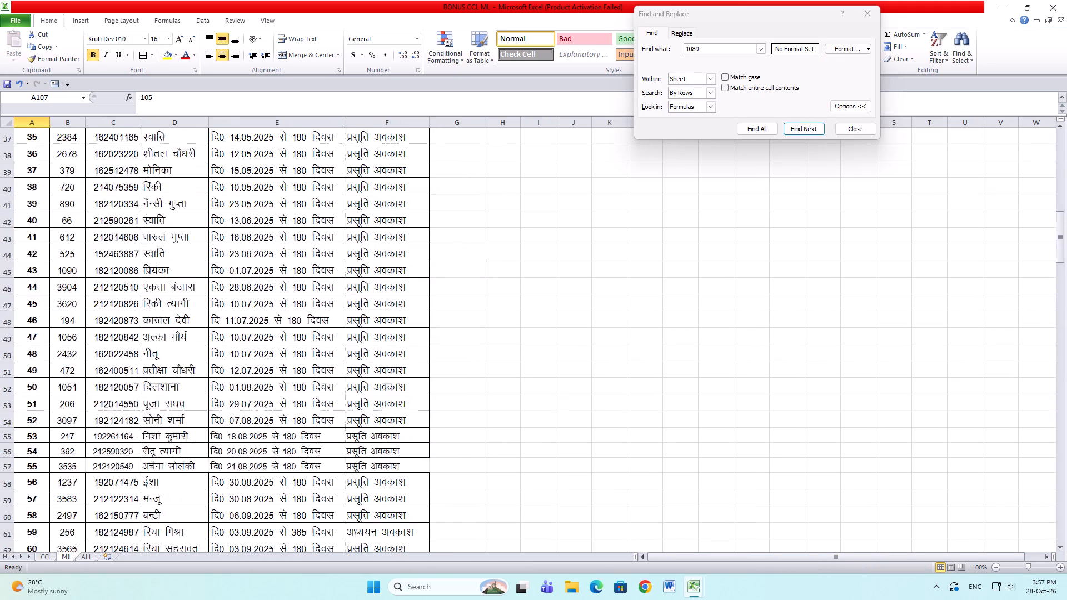
{"action": "scroll", "coordinate": [104, 237], "scroll_direction": "up", "scroll_amount": 16}
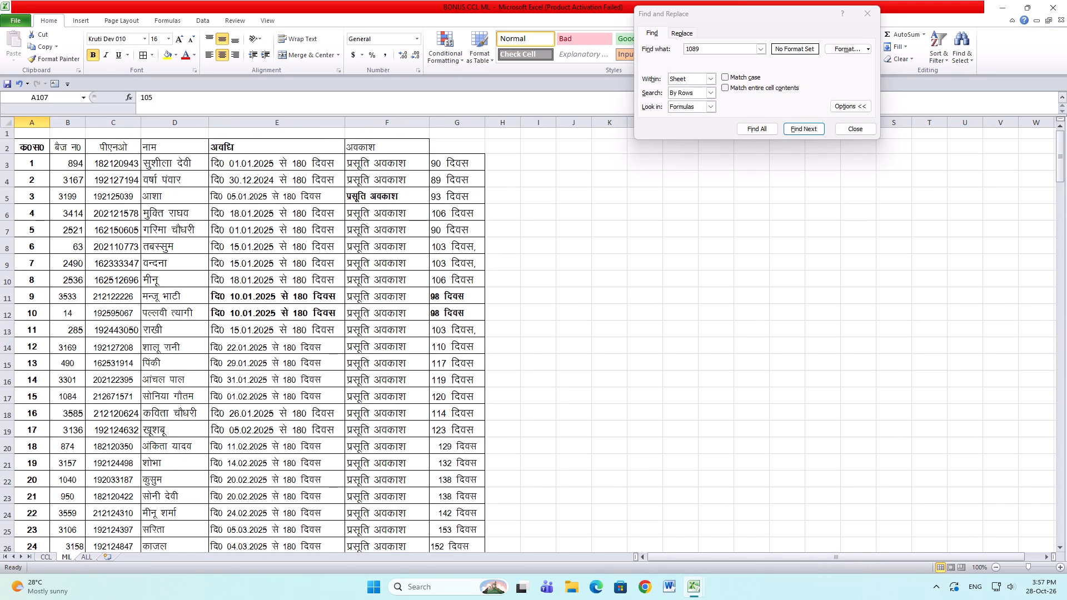
{"action": "left_click_drag", "start_coordinate": [38, 160], "coordinate": [451, 599]}
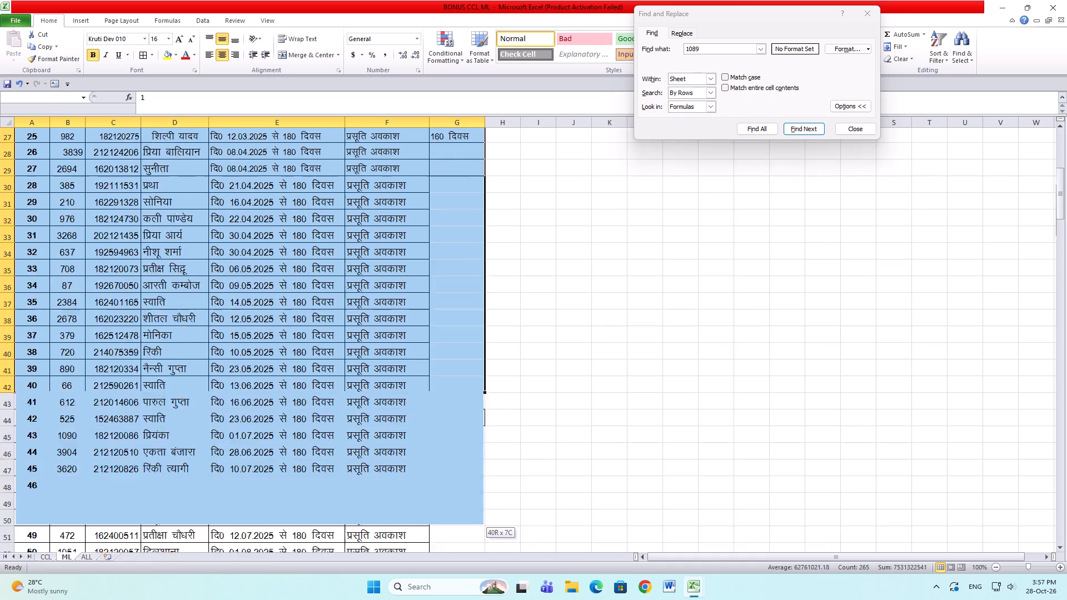
{"action": "left_click_drag", "start_coordinate": [451, 599], "coordinate": [448, 527]}
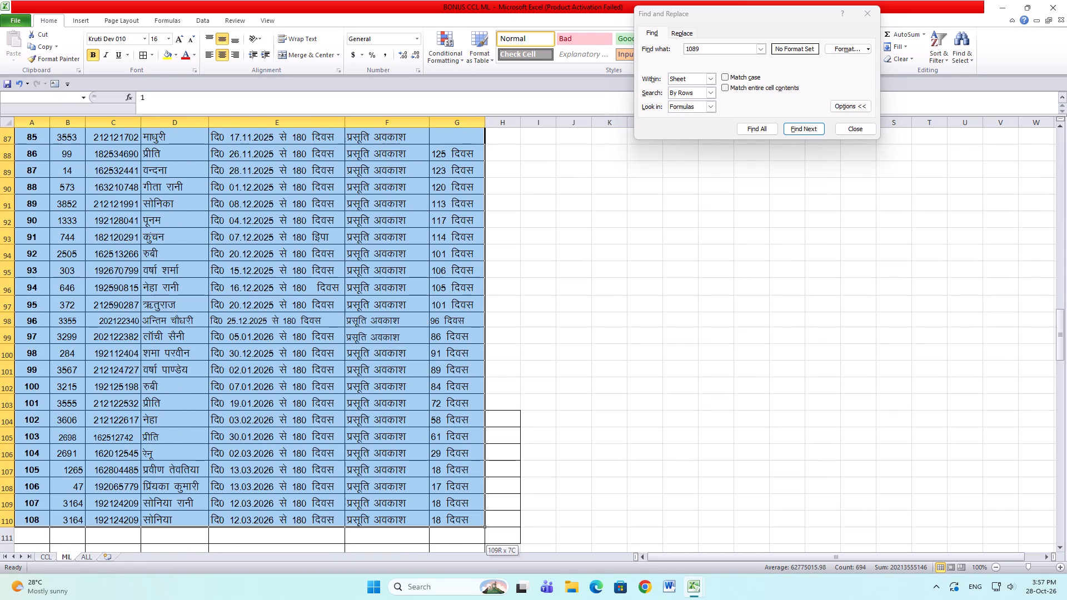
{"action": "left_click_drag", "start_coordinate": [448, 527], "coordinate": [449, 521]}
{"action": "key", "text": "ctrl+c"}
{"action": "key", "text": "ctrl+c"}
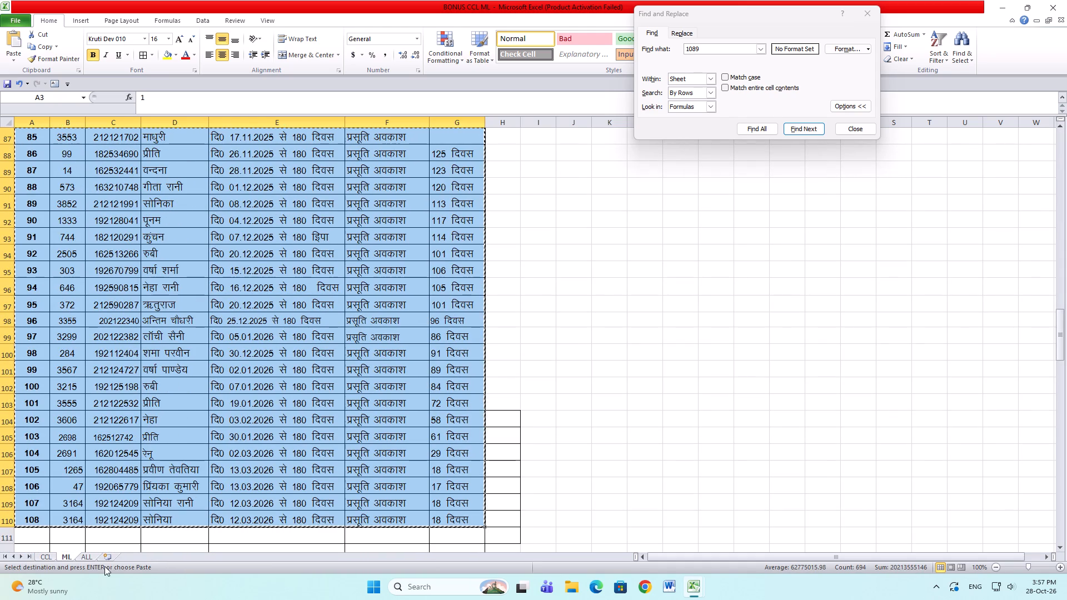
{"action": "left_click", "coordinate": [88, 557]}
{"action": "scroll", "coordinate": [102, 433], "scroll_direction": "down", "scroll_amount": 20}
{"action": "scroll", "coordinate": [102, 433], "scroll_direction": "down", "scroll_amount": 11}
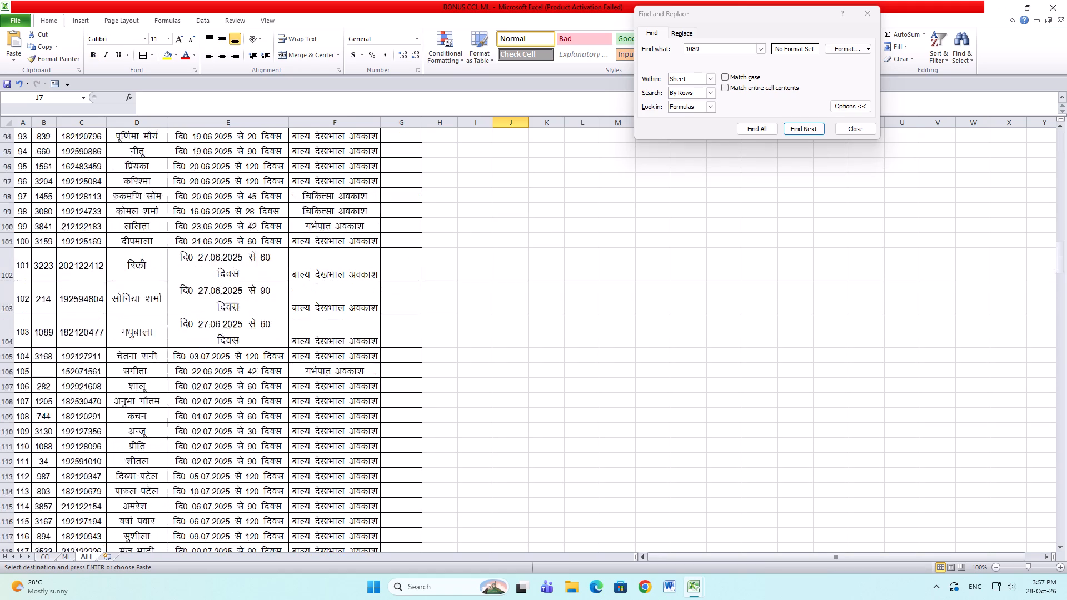
{"action": "scroll", "coordinate": [117, 354], "scroll_direction": "down", "scroll_amount": 20}
{"action": "scroll", "coordinate": [117, 354], "scroll_direction": "down", "scroll_amount": 20}
{"action": "scroll", "coordinate": [117, 354], "scroll_direction": "down", "scroll_amount": 9}
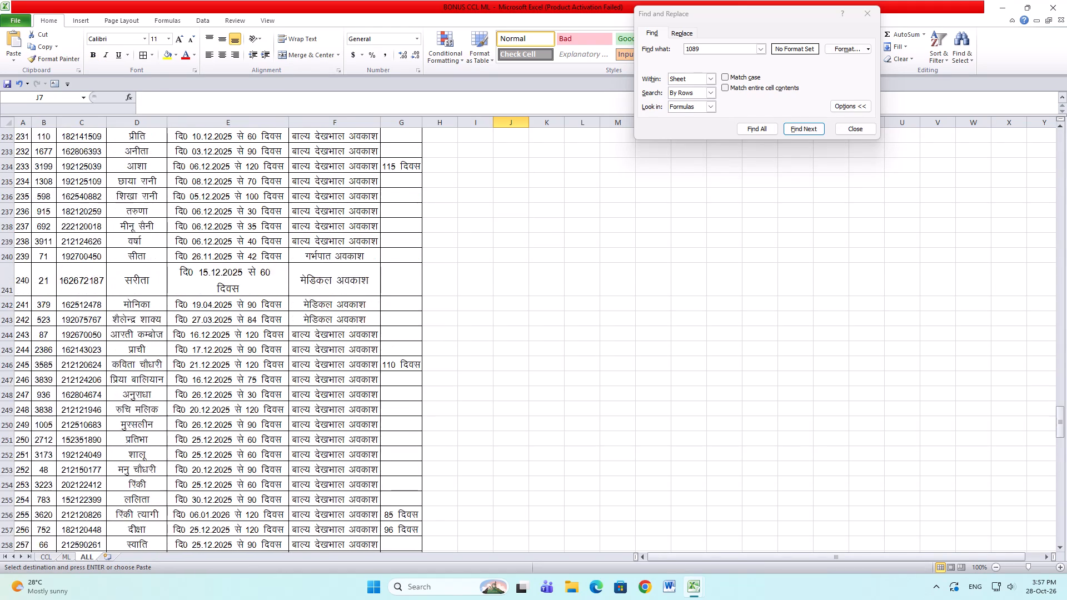
{"action": "scroll", "coordinate": [99, 359], "scroll_direction": "down", "scroll_amount": 20}
{"action": "scroll", "coordinate": [99, 359], "scroll_direction": "down", "scroll_amount": 18}
{"action": "scroll", "coordinate": [96, 356], "scroll_direction": "up", "scroll_amount": 5}
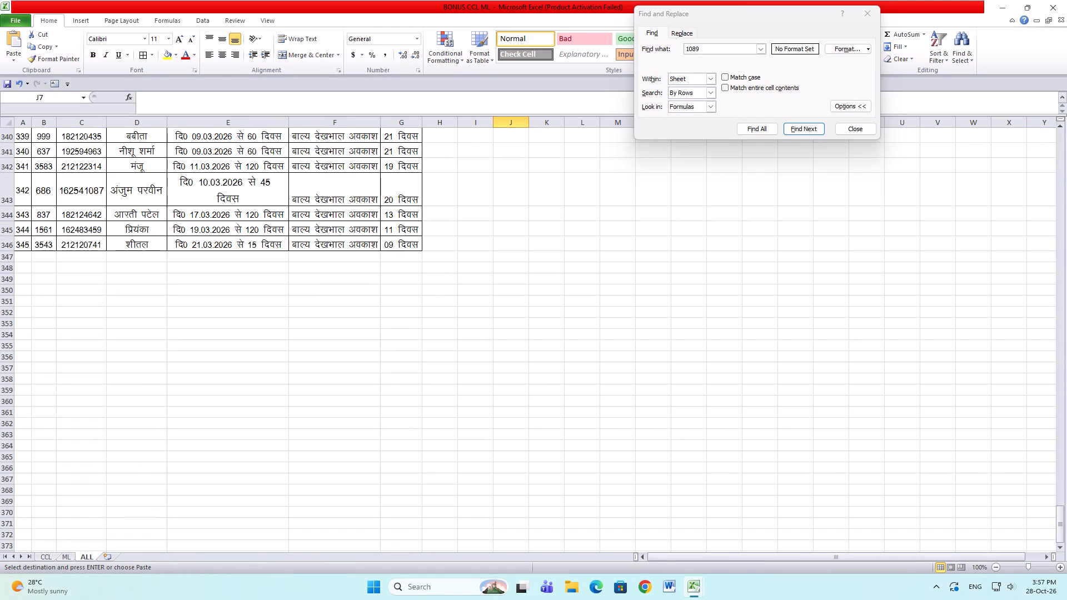
{"action": "left_click", "coordinate": [23, 255]}
{"action": "key", "text": "ctrl+v"}
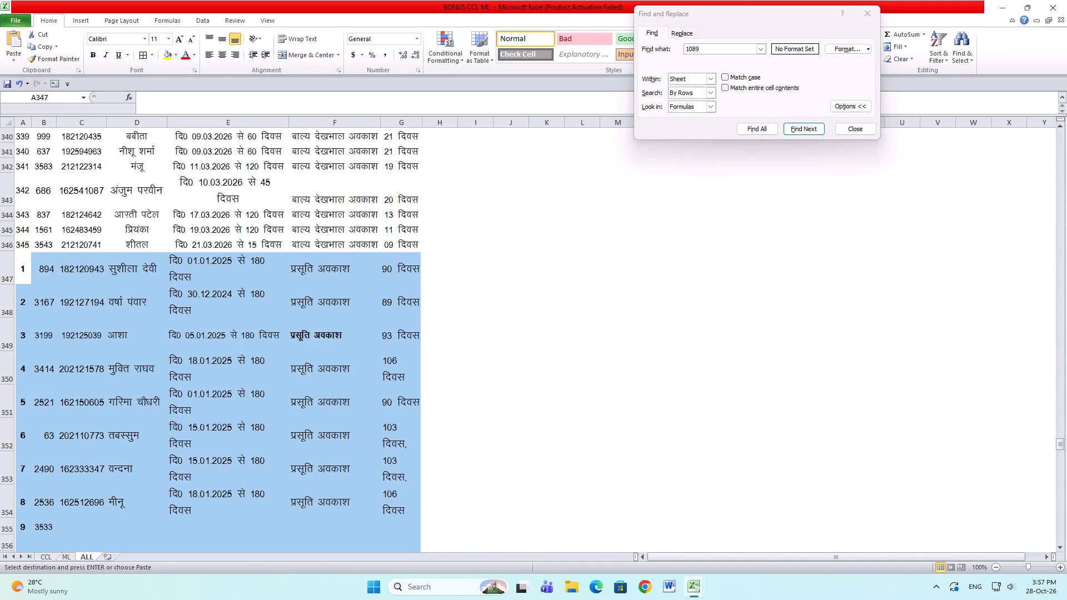
{"action": "left_click", "coordinate": [467, 286]}
{"action": "key", "text": "ctrl+s"}
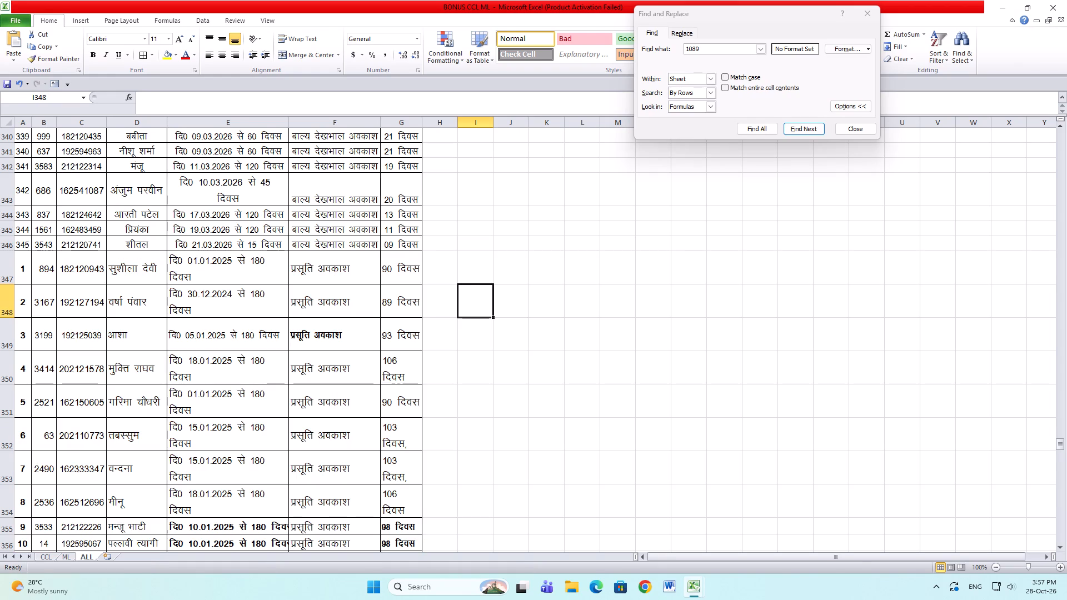
Widen columns B through F of the ALL sheet so the badge number, PNO, name, period and leave type entries have more room.
{"action": "left_click_drag", "start_coordinate": [57, 123], "coordinate": [68, 124]}
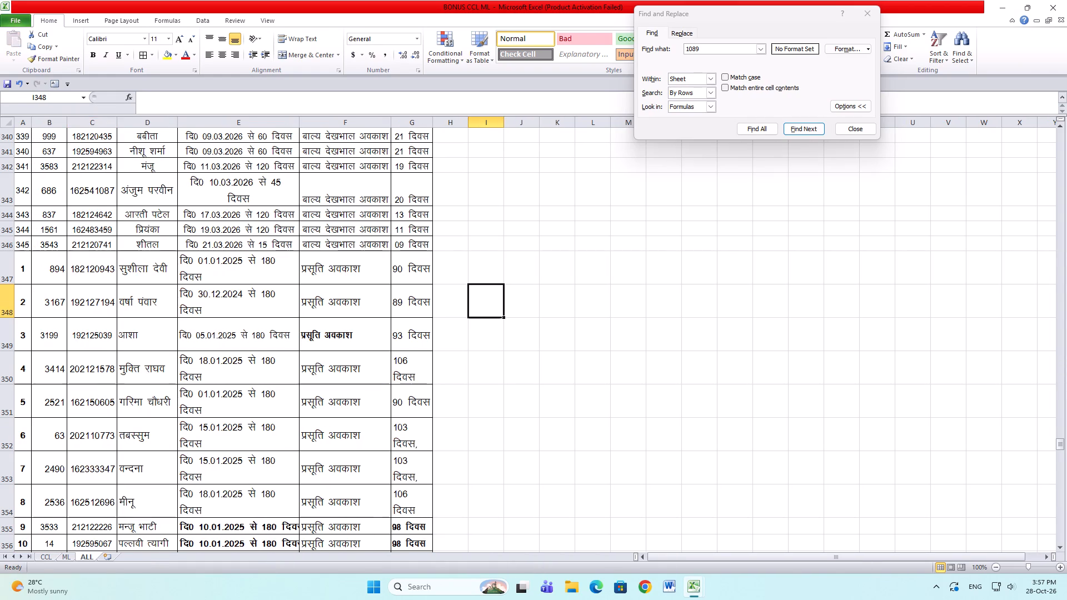
{"action": "left_click_drag", "start_coordinate": [117, 122], "coordinate": [136, 121]}
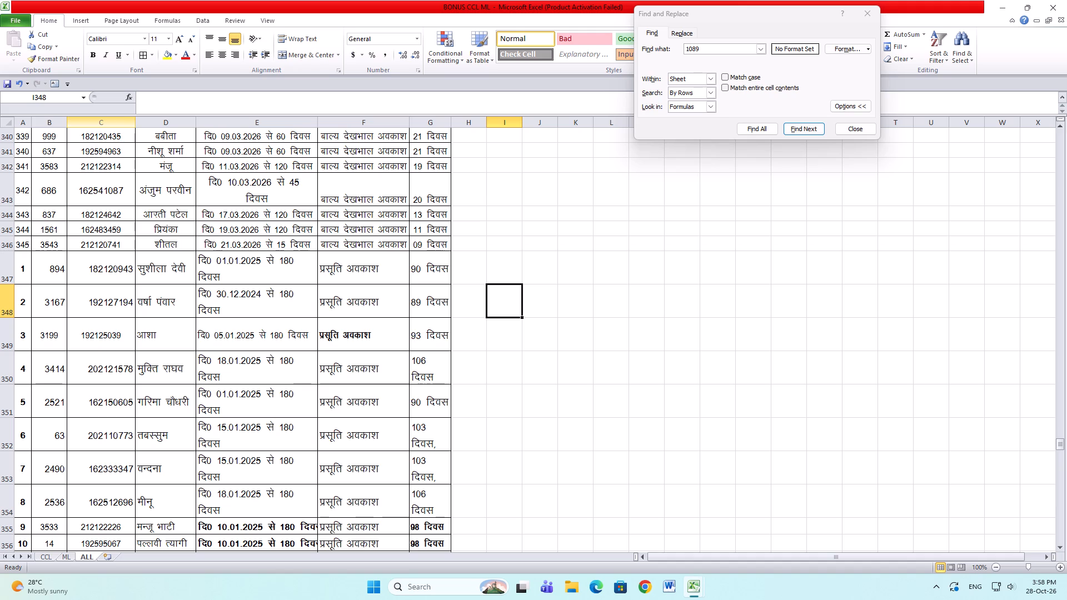
{"action": "left_click_drag", "start_coordinate": [194, 123], "coordinate": [222, 123]}
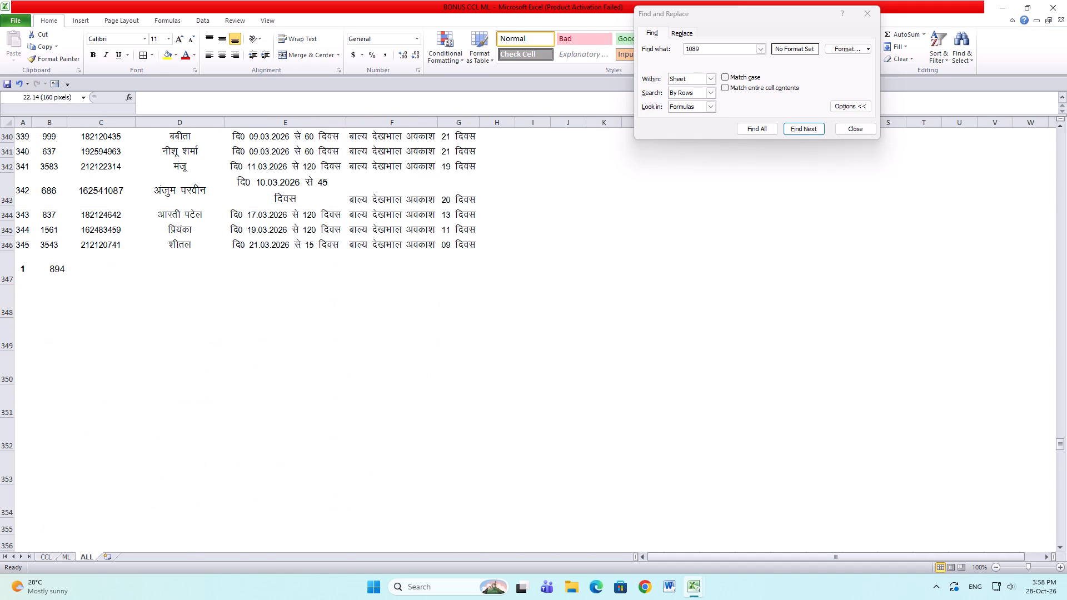
{"action": "left_click_drag", "start_coordinate": [346, 121], "coordinate": [388, 116]}
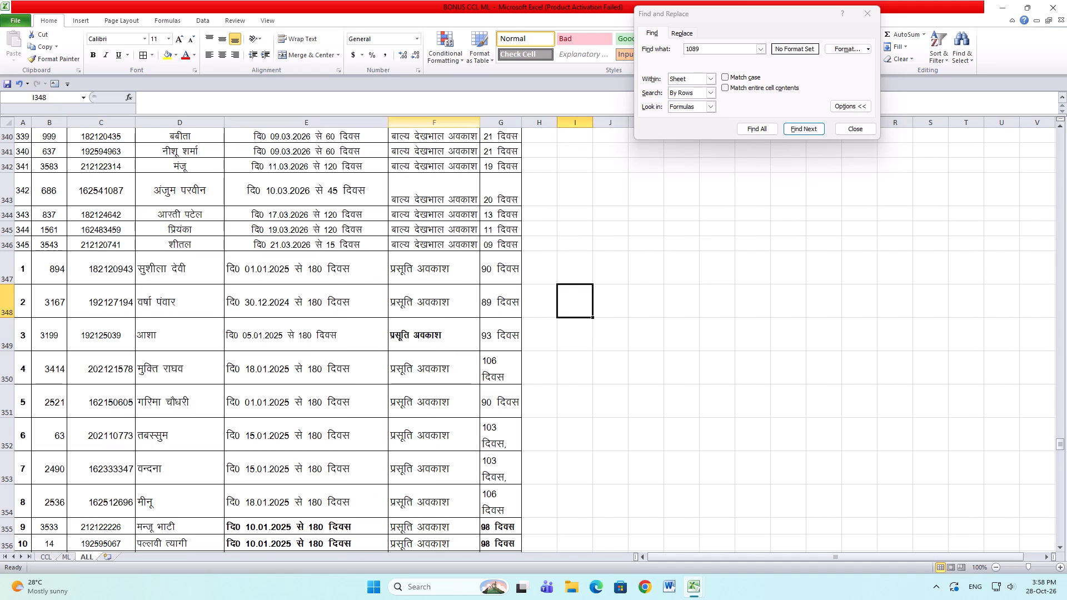
{"action": "left_click_drag", "start_coordinate": [480, 123], "coordinate": [491, 122]}
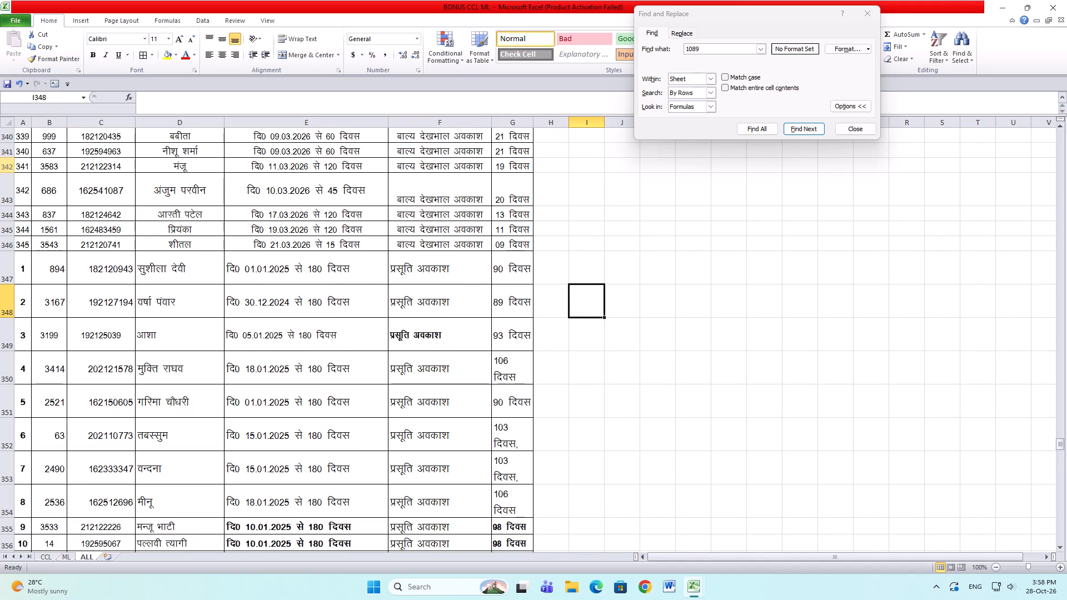
Give all rows of the ALL sheet one uniform compact height that fits a single line of text.
{"action": "left_click", "coordinate": [9, 123]}
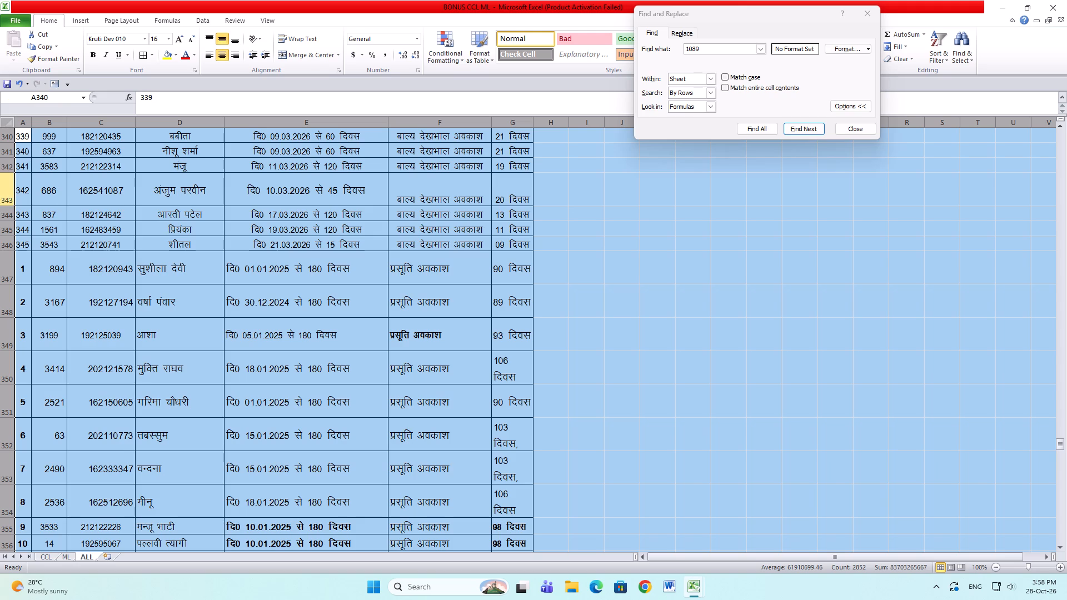
{"action": "double_click", "coordinate": [5, 204]}
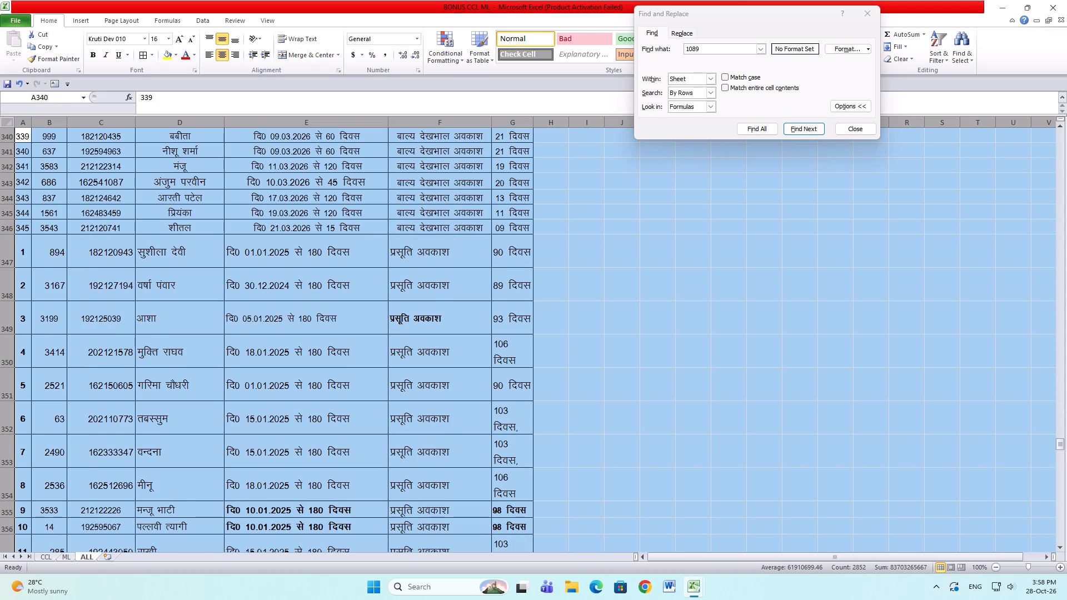
{"action": "left_click_drag", "start_coordinate": [2, 266], "coordinate": [6, 257]}
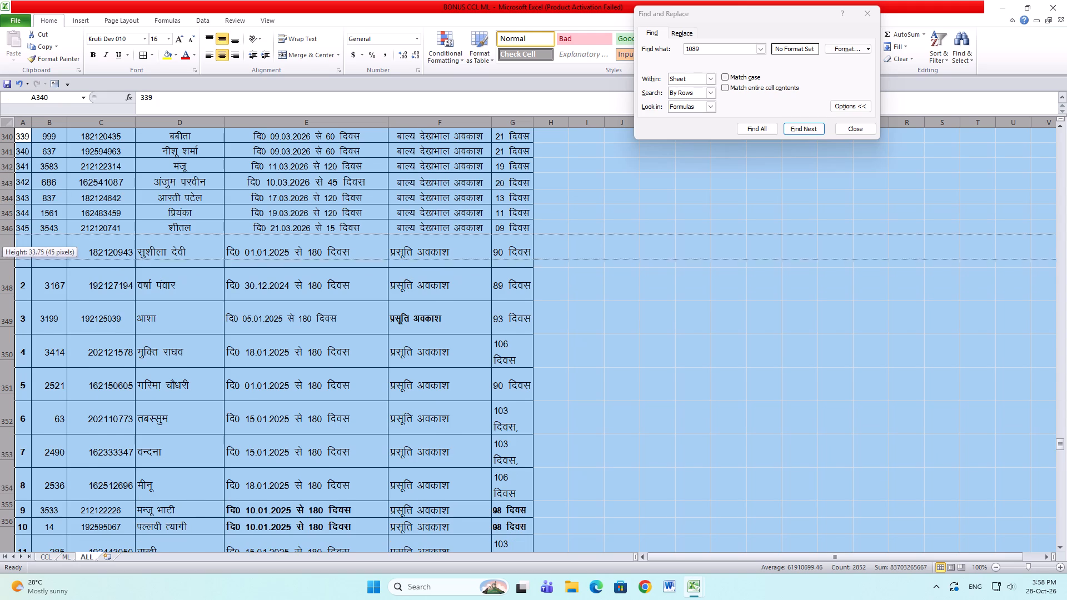
{"action": "left_click_drag", "start_coordinate": [6, 257], "coordinate": [11, 251]}
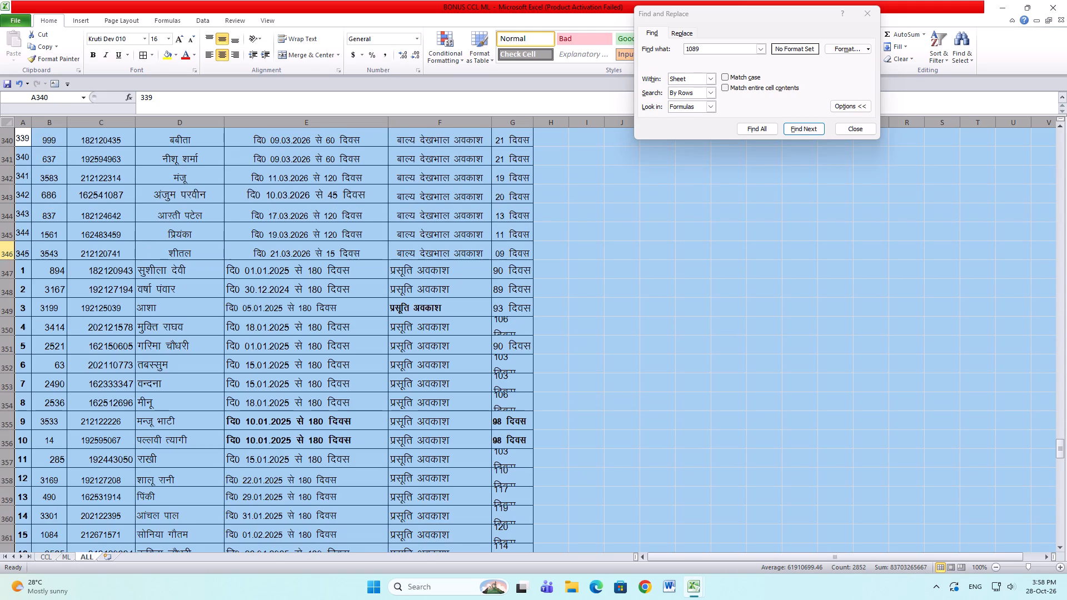
{"action": "left_click_drag", "start_coordinate": [8, 261], "coordinate": [13, 258]}
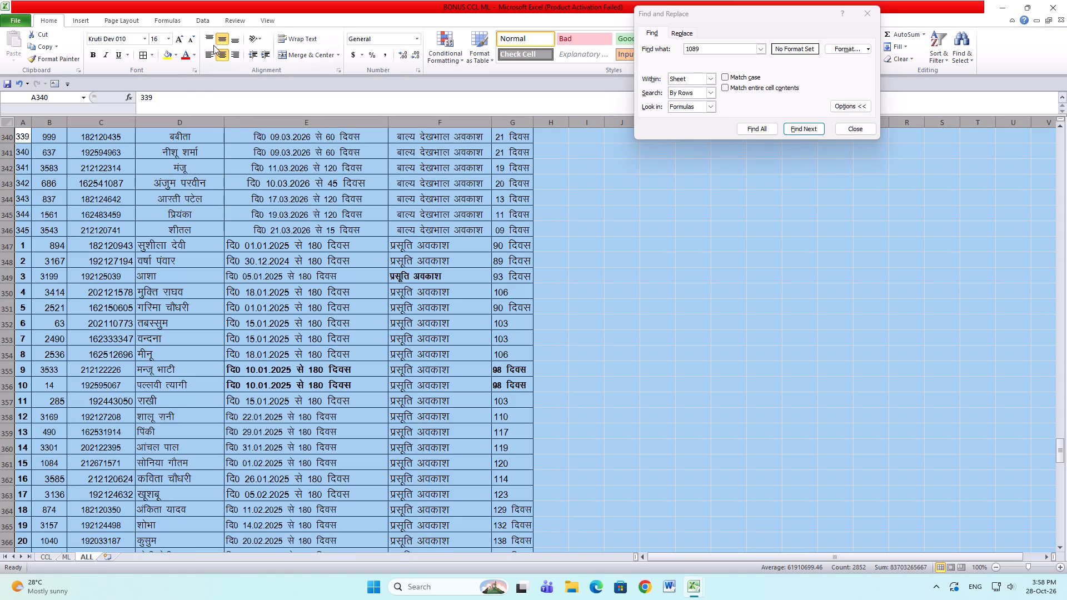
Apply middle vertical alignment and horizontal centring to every cell of the ALL sheet.
{"action": "double_click", "coordinate": [214, 45]}
{"action": "double_click", "coordinate": [220, 42]}
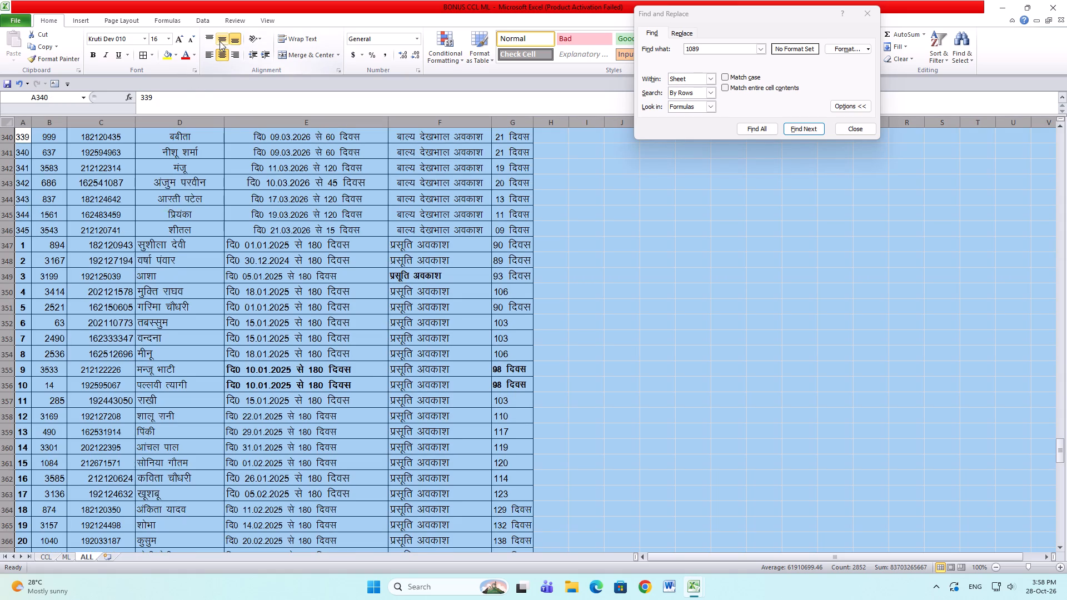
{"action": "double_click", "coordinate": [223, 56]}
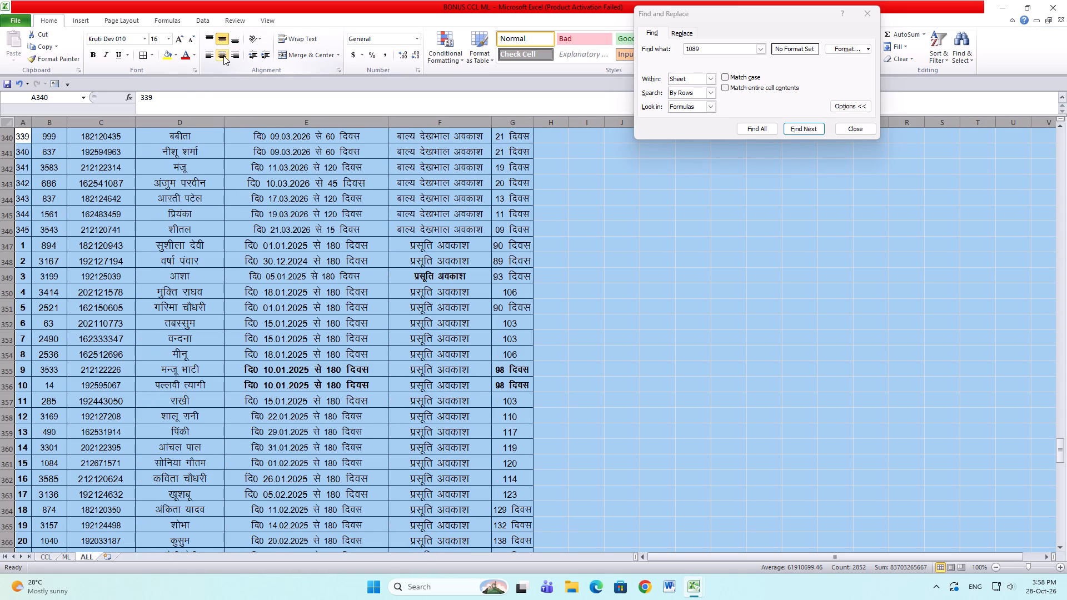
{"action": "left_click", "coordinate": [261, 196]}
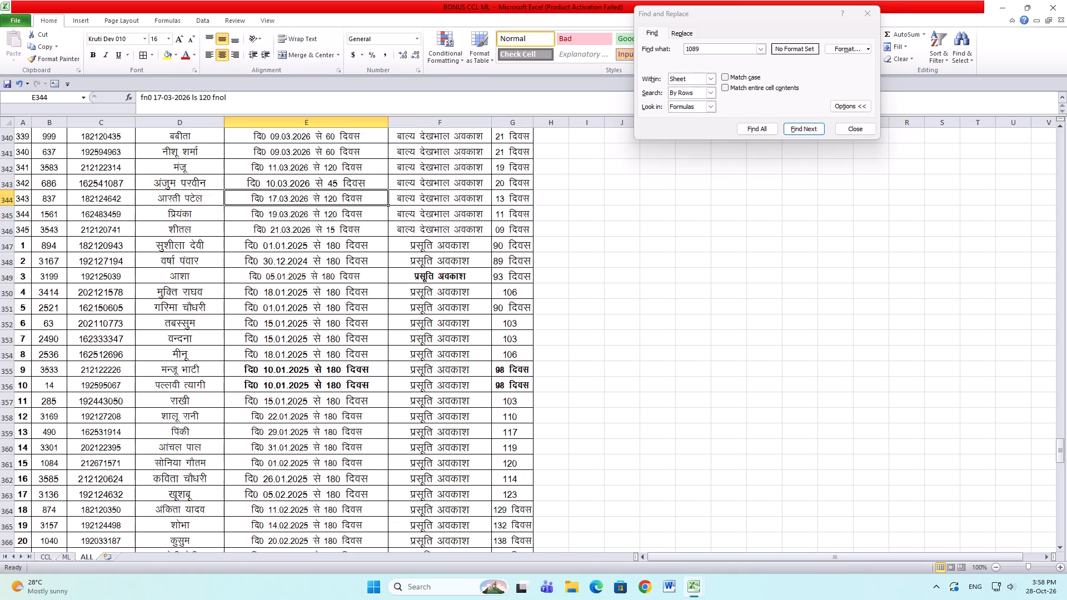
Fit columns D and E of the ALL sheet to their contents and widen column G so each days entry fits on one line.
{"action": "double_click", "coordinate": [222, 123]}
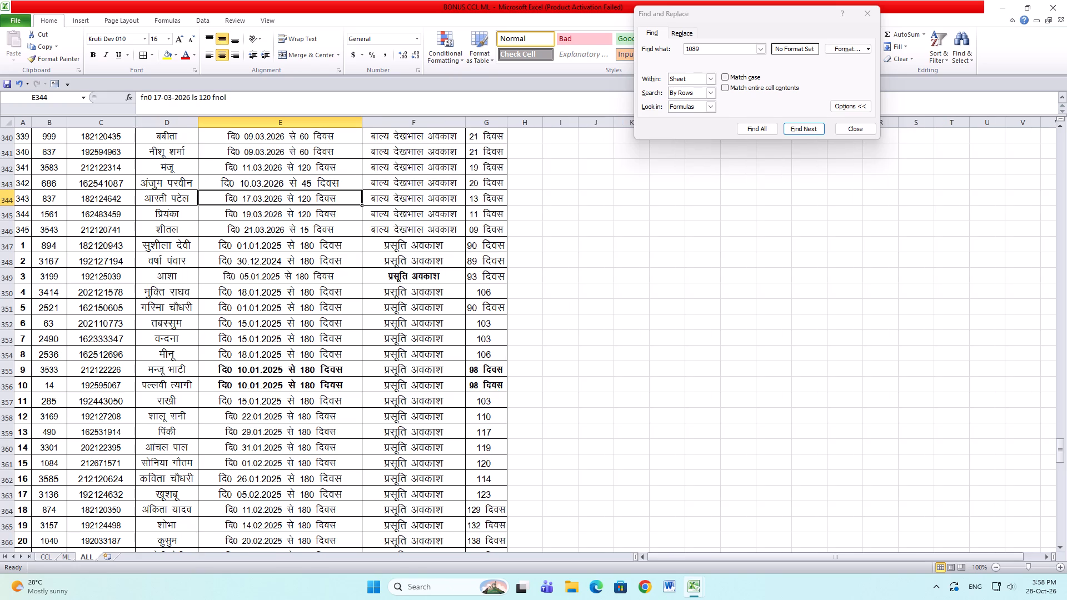
{"action": "double_click", "coordinate": [356, 123]}
{"action": "double_click", "coordinate": [360, 123]}
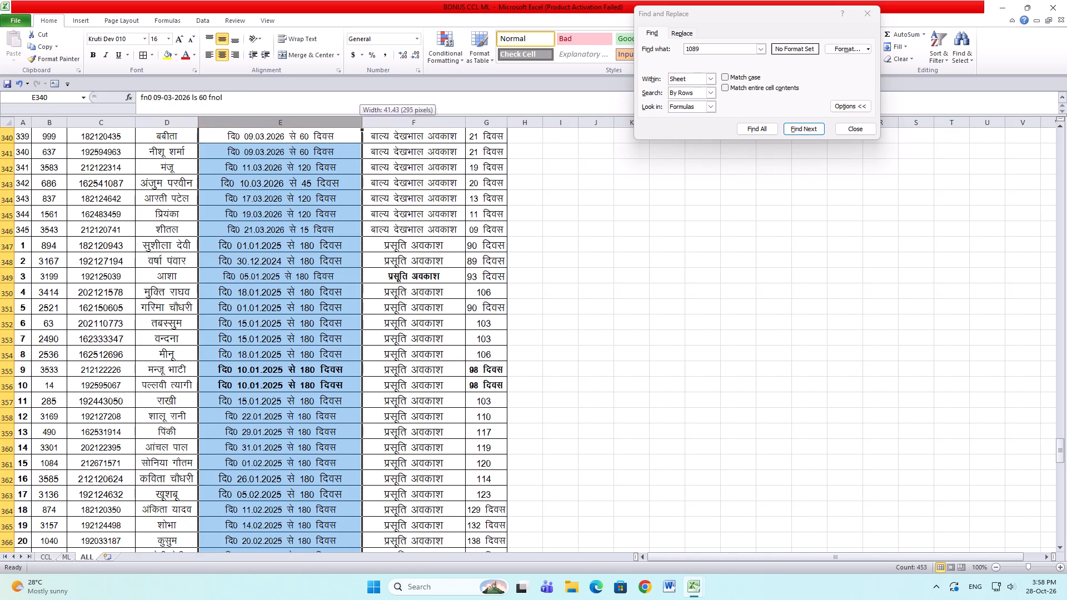
{"action": "left_click", "coordinate": [366, 192]}
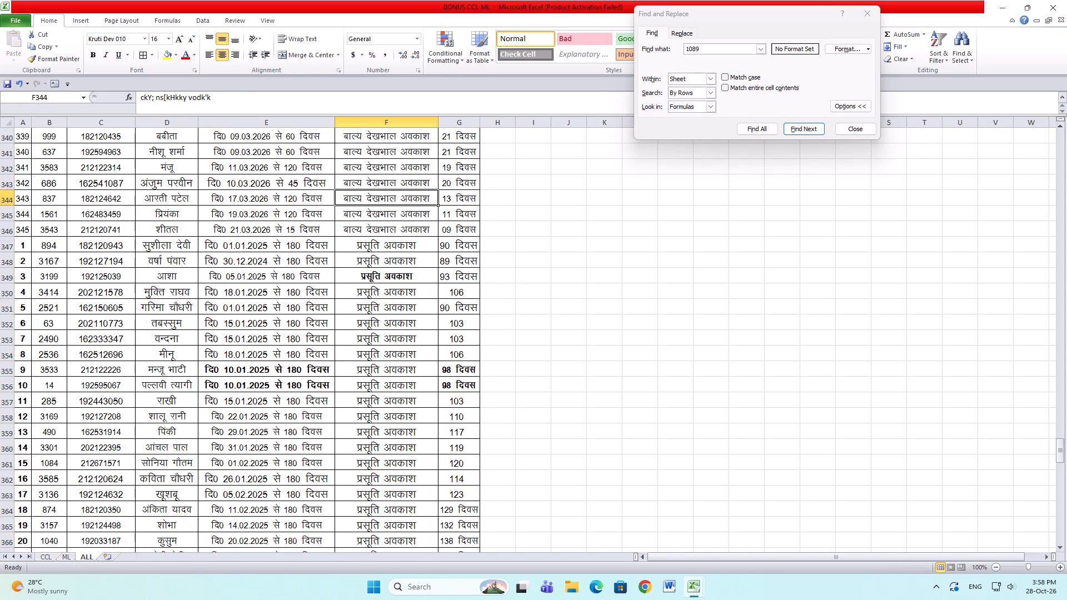
{"action": "left_click", "coordinate": [474, 122]}
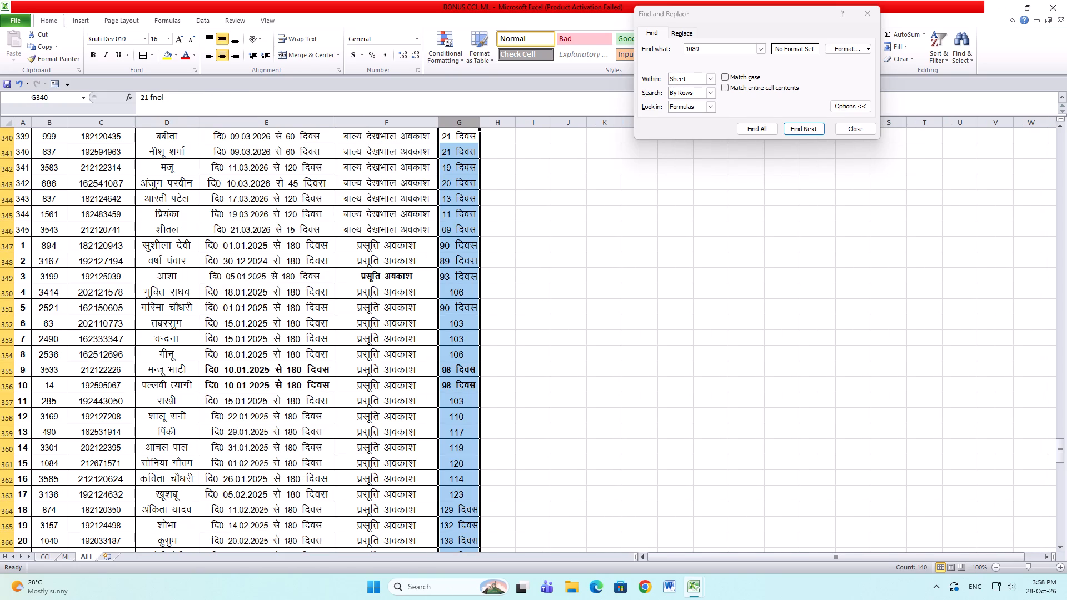
{"action": "left_click_drag", "start_coordinate": [578, 219], "coordinate": [570, 215]}
{"action": "left_click_drag", "start_coordinate": [479, 119], "coordinate": [495, 119]}
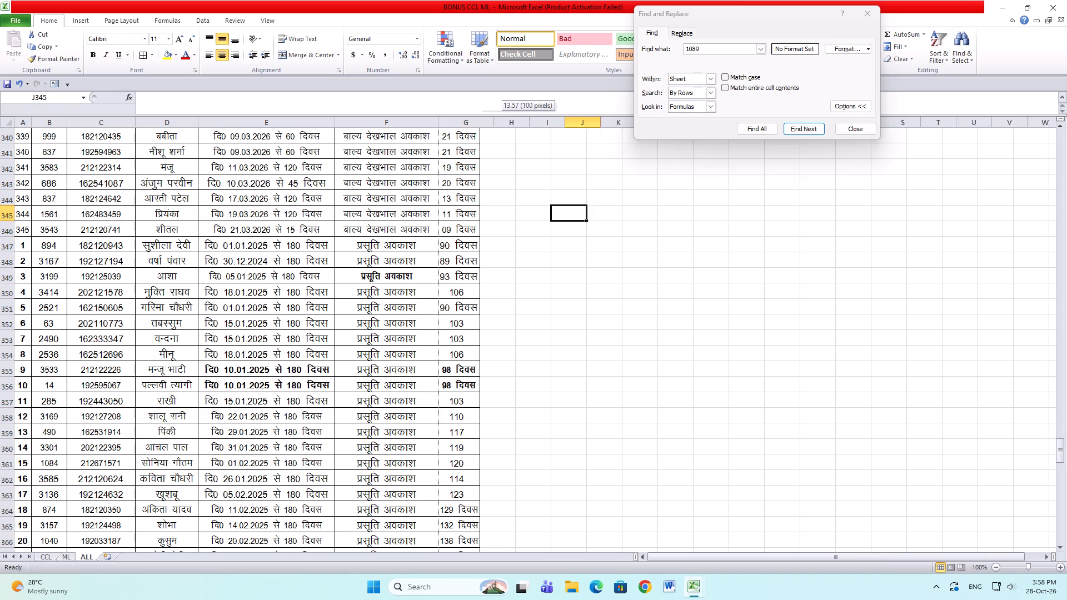
{"action": "left_click_drag", "start_coordinate": [495, 119], "coordinate": [501, 120]}
{"action": "left_click", "coordinate": [566, 255]}
{"action": "left_click", "coordinate": [503, 121]}
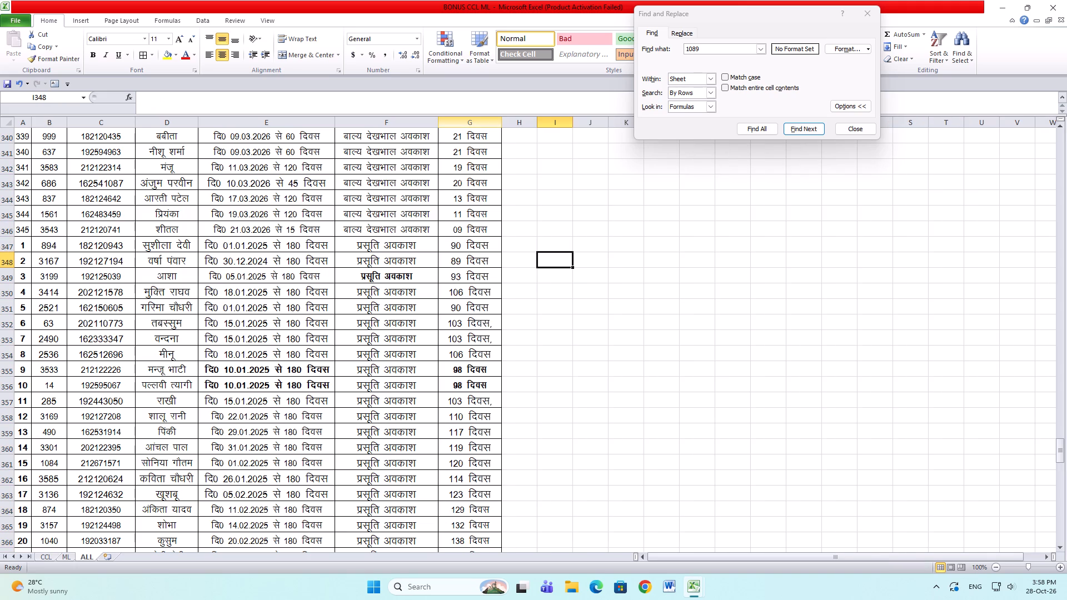
Try to remove the bold formatting from the days entries in column G, and save the workbook.
{"action": "left_click", "coordinate": [455, 125]}
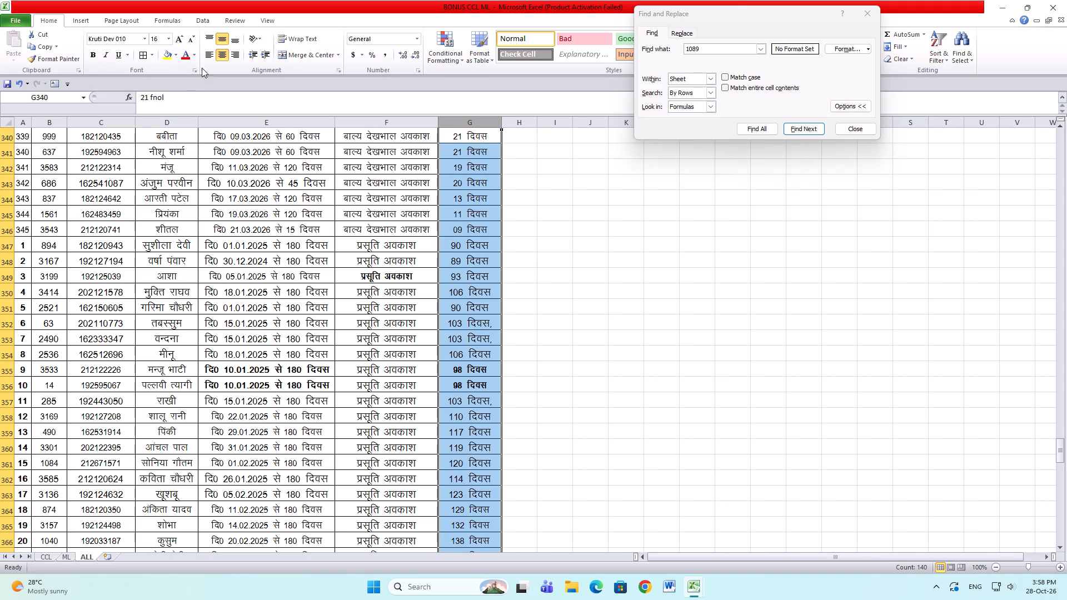
{"action": "double_click", "coordinate": [95, 56]}
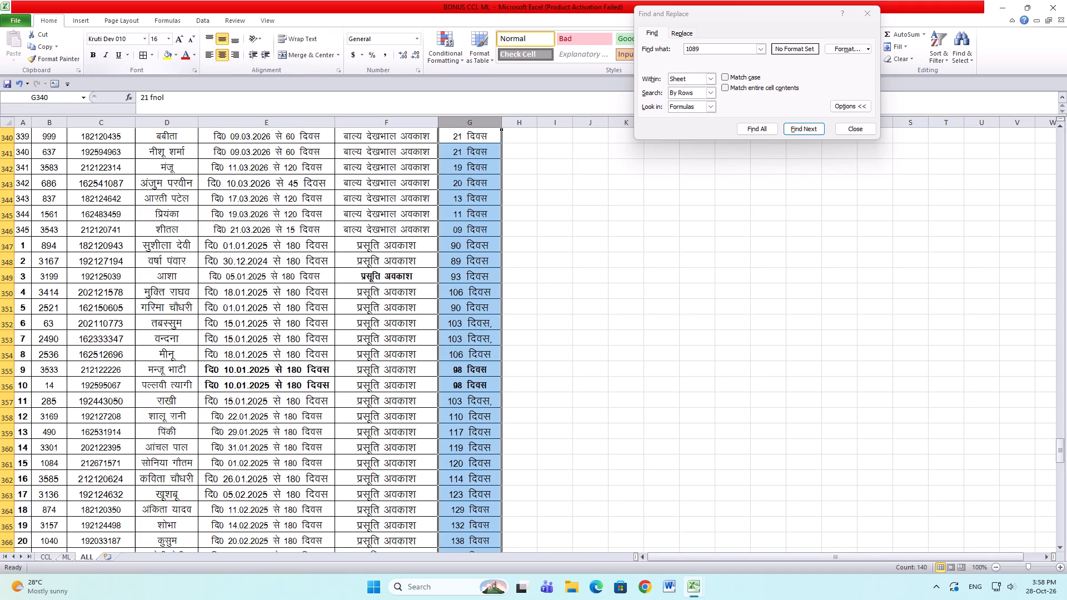
{"action": "left_click", "coordinate": [550, 258]}
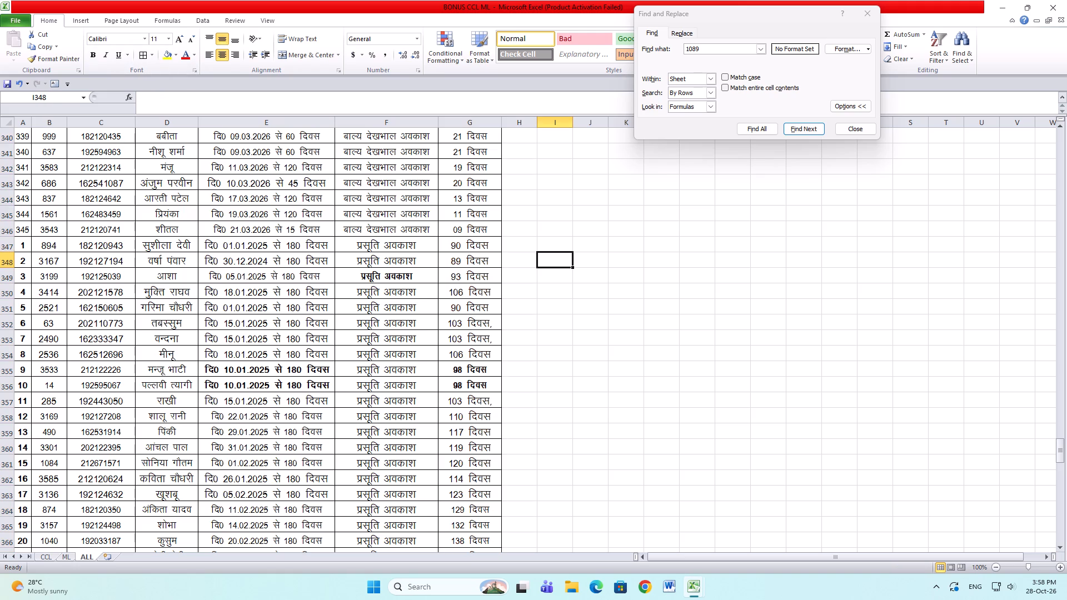
{"action": "left_click", "coordinate": [466, 366]}
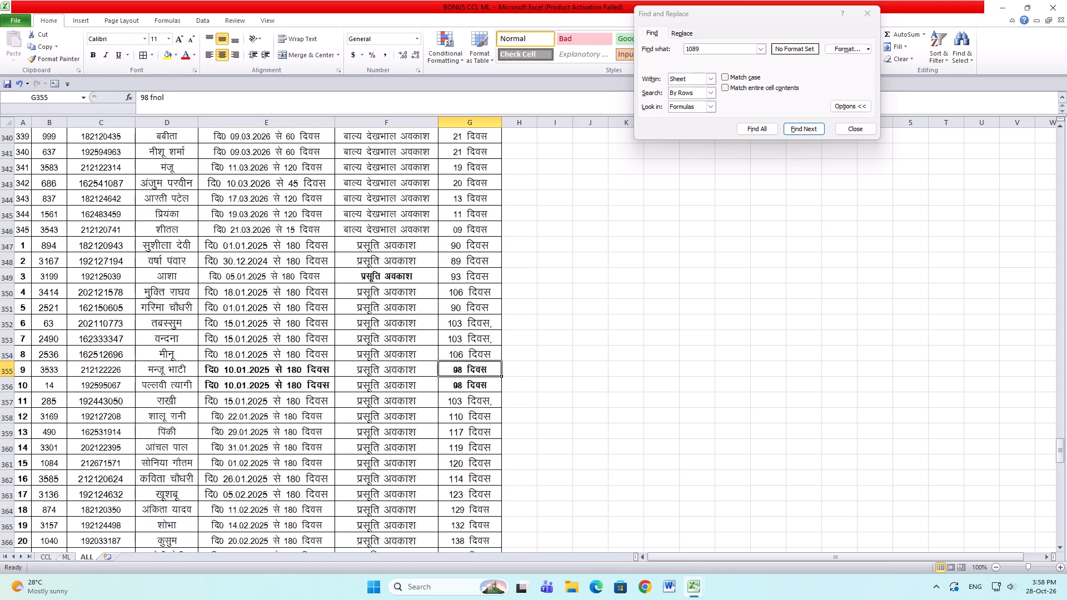
{"action": "left_click", "coordinate": [481, 330]}
{"action": "key", "text": "ctrl+s"}
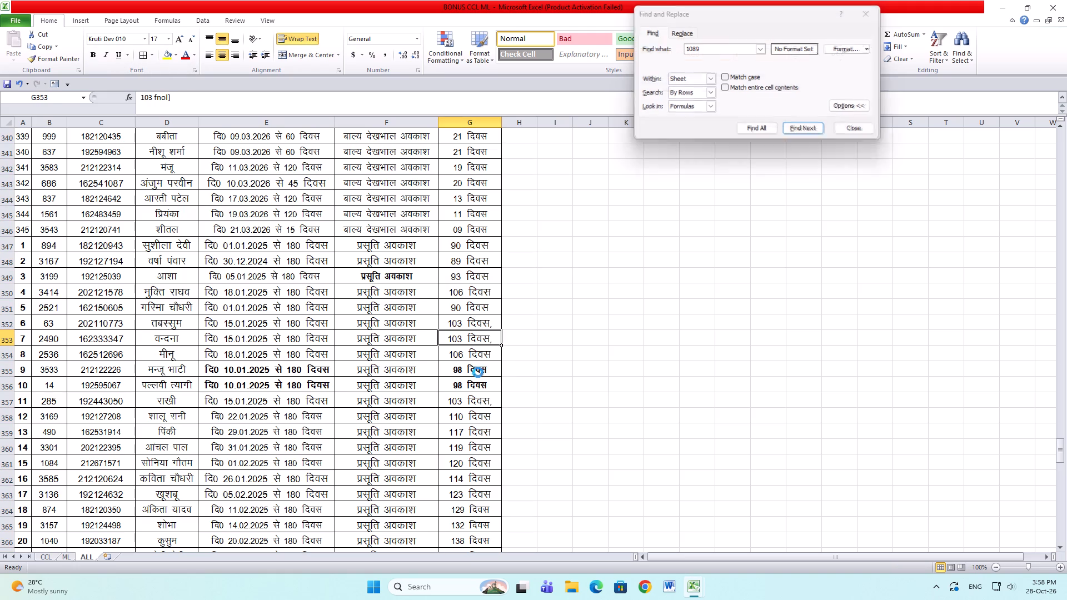
Renumber the serial numbers in column A as one continuous series from 1 in A2 to 453 in A454.
{"action": "scroll", "coordinate": [337, 292], "scroll_direction": "up", "scroll_amount": 20}
{"action": "scroll", "coordinate": [337, 292], "scroll_direction": "up", "scroll_amount": 20}
{"action": "scroll", "coordinate": [337, 292], "scroll_direction": "up", "scroll_amount": 1}
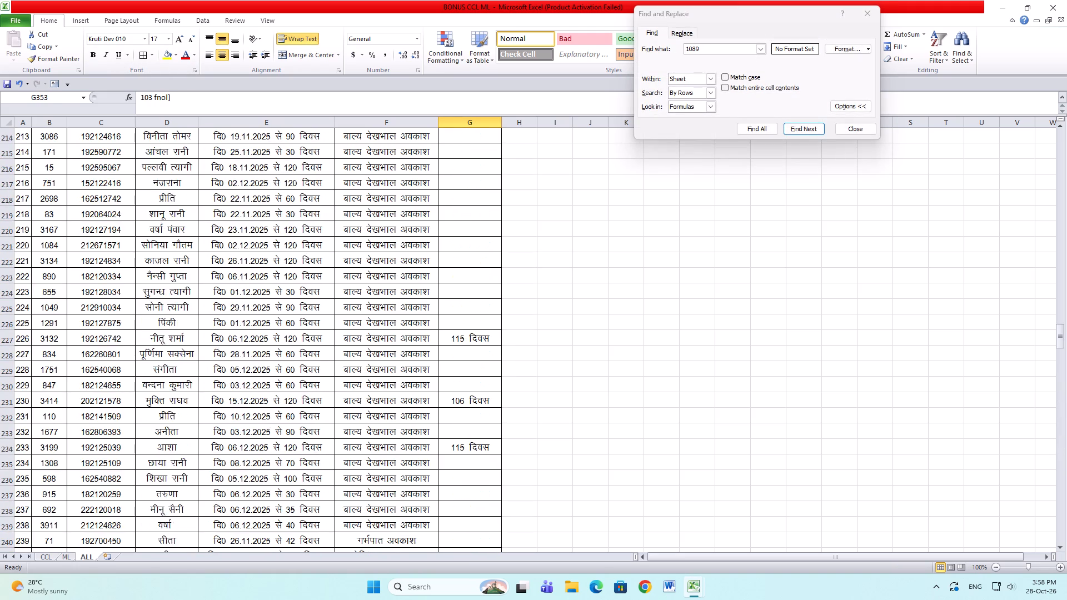
{"action": "scroll", "coordinate": [242, 255], "scroll_direction": "up", "scroll_amount": 5}
{"action": "scroll", "coordinate": [237, 258], "scroll_direction": "down", "scroll_amount": 1}
{"action": "scroll", "coordinate": [237, 258], "scroll_direction": "up", "scroll_amount": 11}
{"action": "scroll", "coordinate": [213, 243], "scroll_direction": "down", "scroll_amount": 1}
{"action": "scroll", "coordinate": [213, 243], "scroll_direction": "up", "scroll_amount": 7}
{"action": "scroll", "coordinate": [179, 285], "scroll_direction": "down", "scroll_amount": 1}
{"action": "scroll", "coordinate": [179, 285], "scroll_direction": "up", "scroll_amount": 20}
{"action": "scroll", "coordinate": [179, 285], "scroll_direction": "up", "scroll_amount": 3}
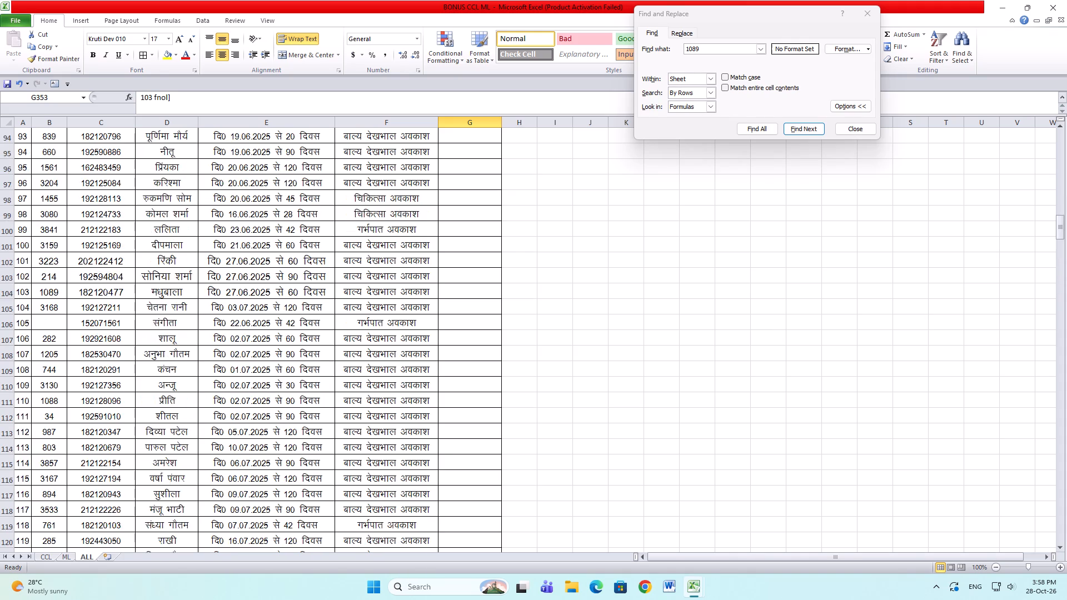
{"action": "scroll", "coordinate": [178, 280], "scroll_direction": "up", "scroll_amount": 20}
{"action": "scroll", "coordinate": [178, 280], "scroll_direction": "up", "scroll_amount": 15}
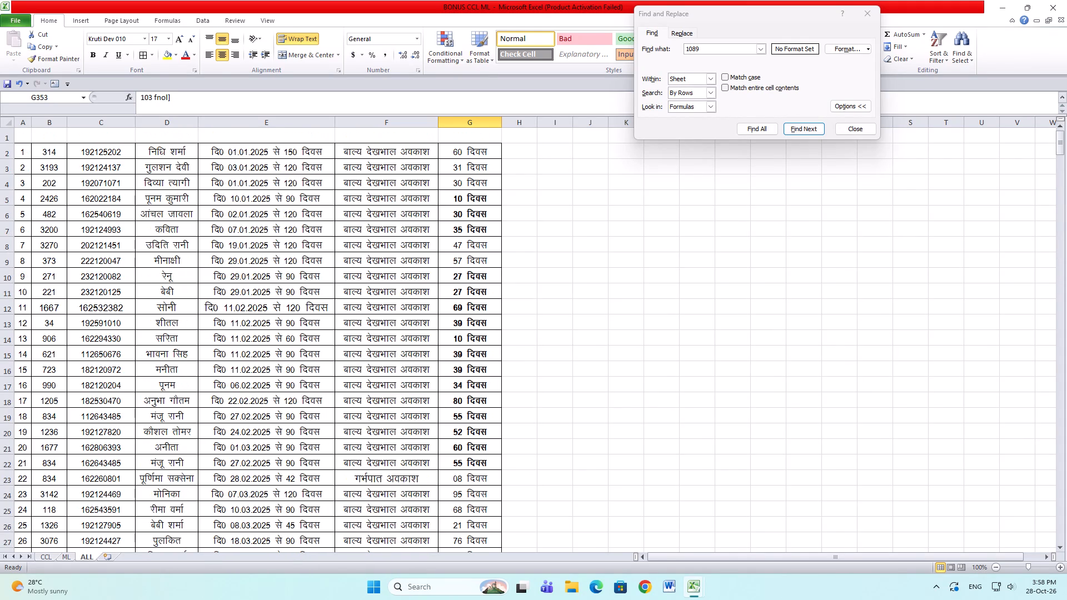
{"action": "left_click_drag", "start_coordinate": [24, 147], "coordinate": [21, 178]}
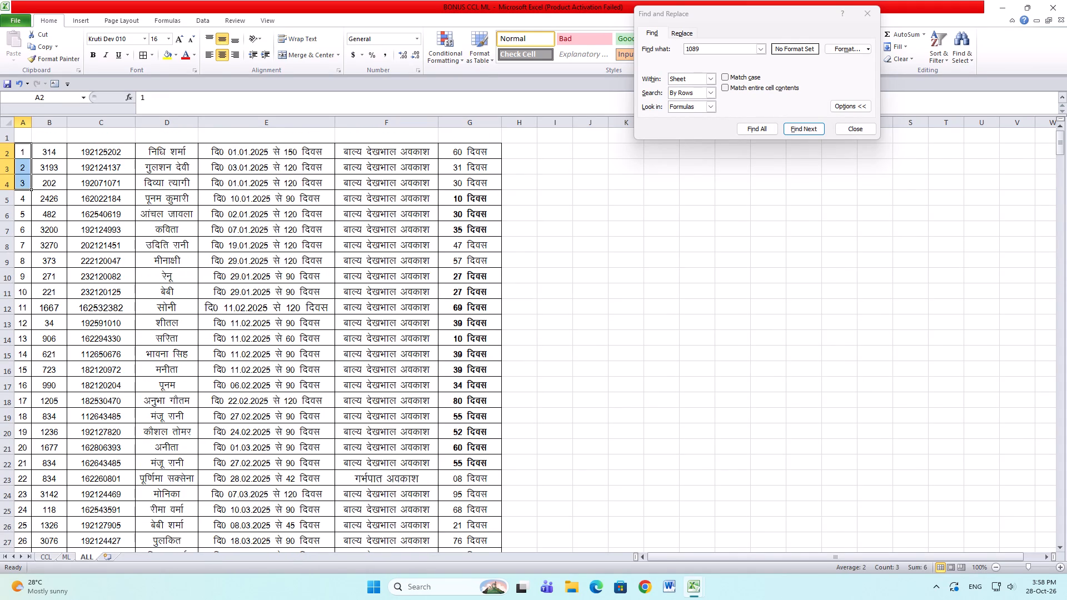
{"action": "left_click_drag", "start_coordinate": [30, 190], "coordinate": [91, 596]}
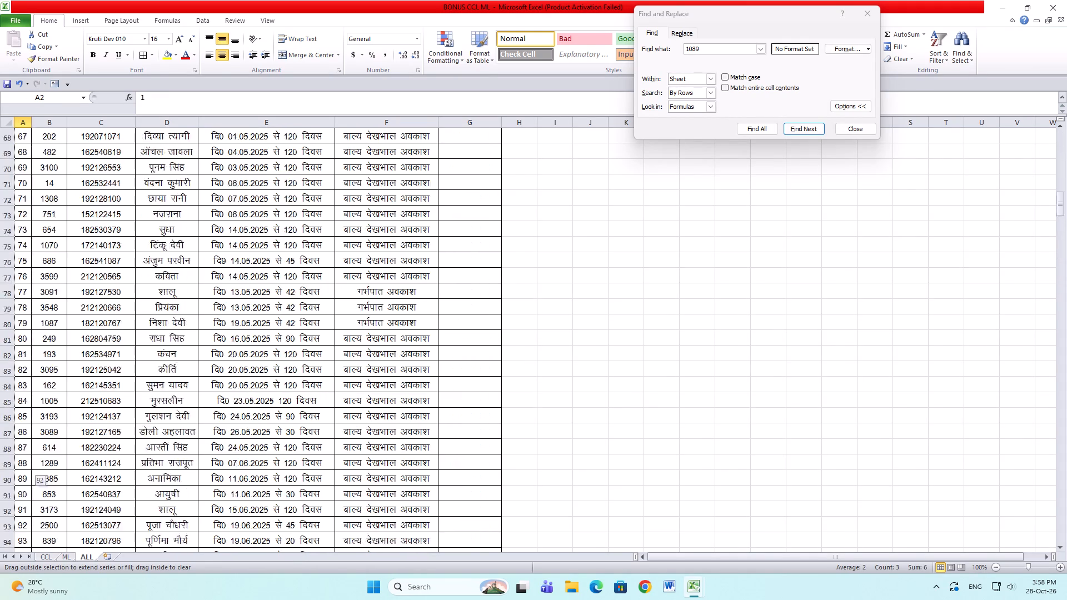
{"action": "left_click_drag", "start_coordinate": [91, 596], "coordinate": [82, 596]}
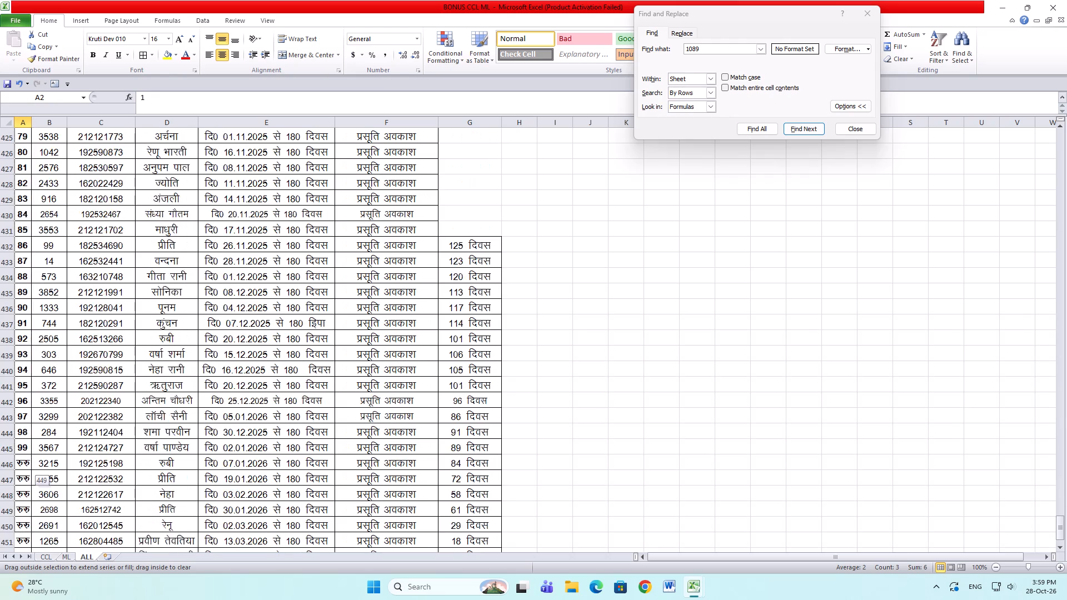
{"action": "left_click_drag", "start_coordinate": [82, 596], "coordinate": [36, 484]}
Widen column A of the ALL sheet to give the serial numbers more room, and save the workbook.
{"action": "left_click_drag", "start_coordinate": [32, 121], "coordinate": [50, 124]}
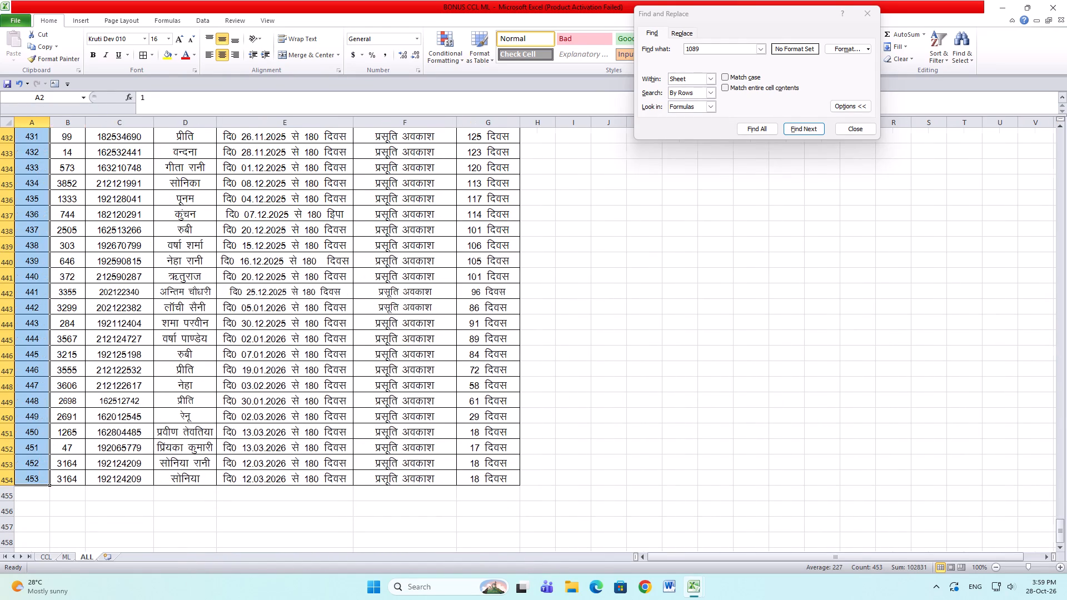
{"action": "left_click", "coordinate": [83, 186]}
{"action": "key", "text": "ctrl+s"}
{"action": "key", "text": "ctrl+s"}
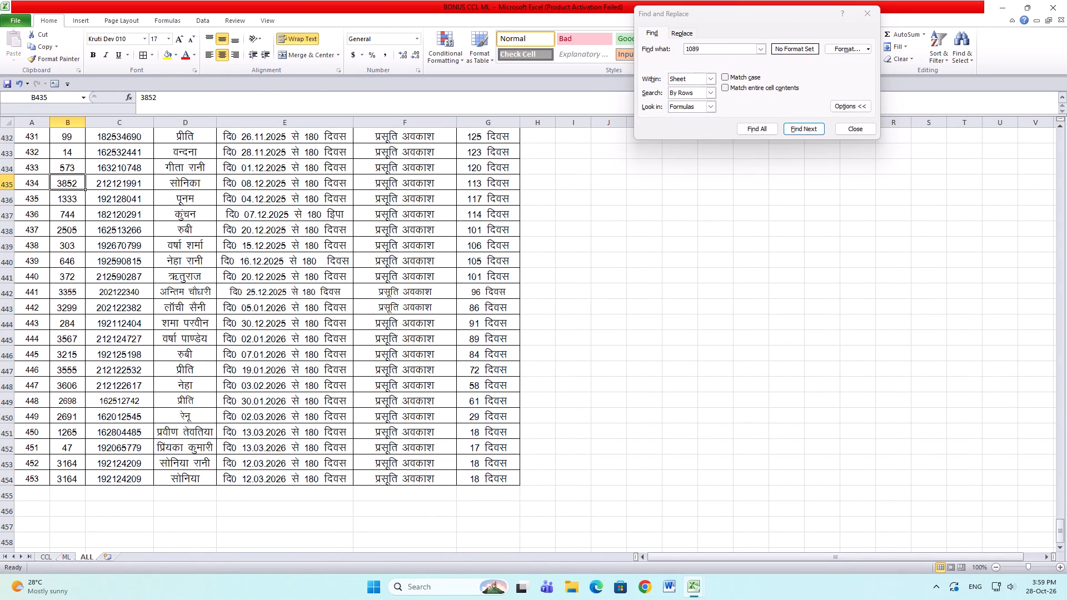
Apply cell borders to the whole record table A2:G454, including the unbordered cells in column G, and save the workbook.
{"action": "scroll", "coordinate": [33, 244], "scroll_direction": "up", "scroll_amount": 20}
{"action": "scroll", "coordinate": [33, 244], "scroll_direction": "up", "scroll_amount": 1}
{"action": "scroll", "coordinate": [143, 236], "scroll_direction": "down", "scroll_amount": 9}
{"action": "scroll", "coordinate": [149, 233], "scroll_direction": "up", "scroll_amount": 15}
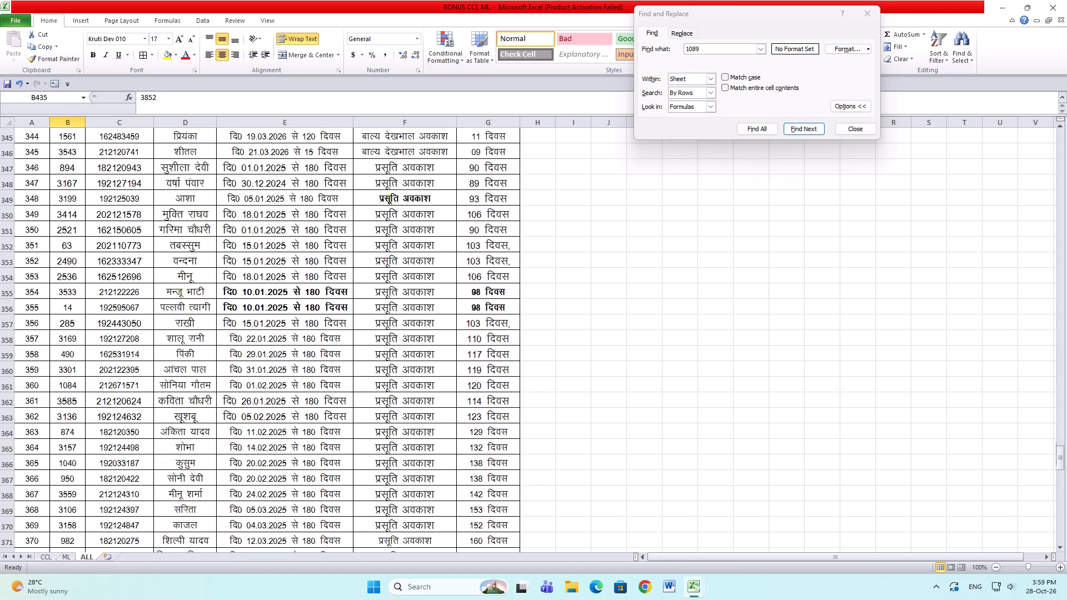
{"action": "scroll", "coordinate": [131, 236], "scroll_direction": "up", "scroll_amount": 2}
{"action": "left_click_drag", "start_coordinate": [1060, 449], "coordinate": [1064, 127]}
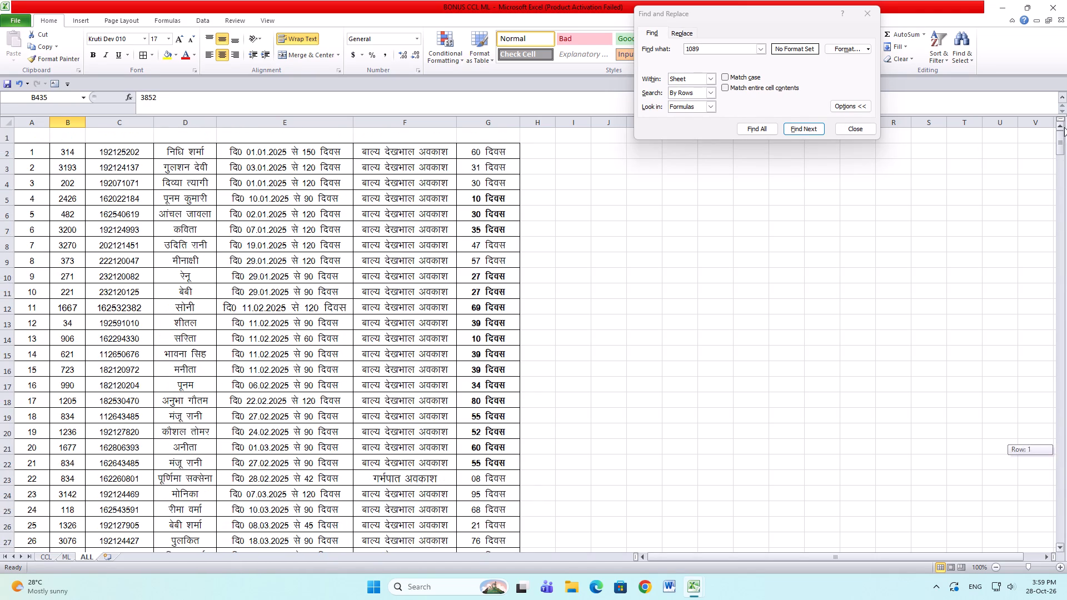
{"action": "left_click_drag", "start_coordinate": [1064, 127], "coordinate": [1064, 122]}
{"action": "left_click_drag", "start_coordinate": [25, 154], "coordinate": [483, 357]}
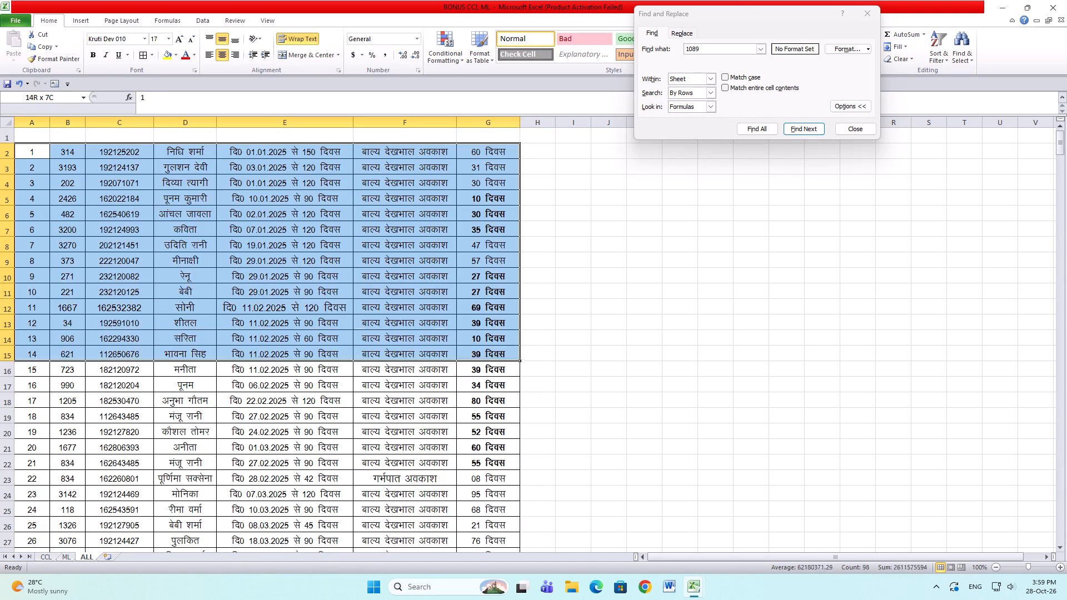
{"action": "left_click_drag", "start_coordinate": [483, 357], "coordinate": [466, 568]}
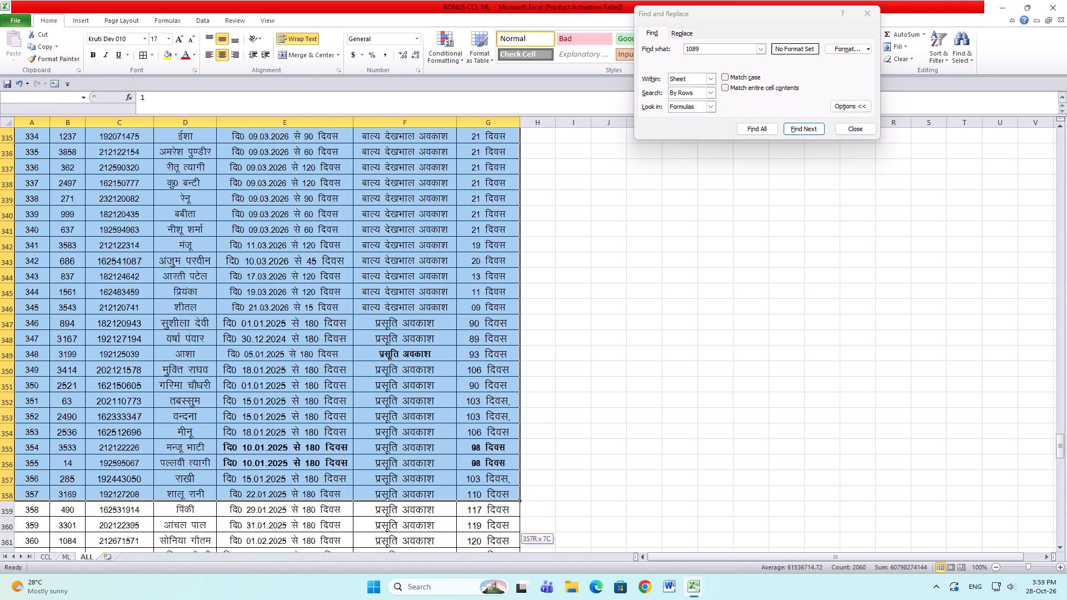
{"action": "left_click_drag", "start_coordinate": [466, 568], "coordinate": [462, 576]}
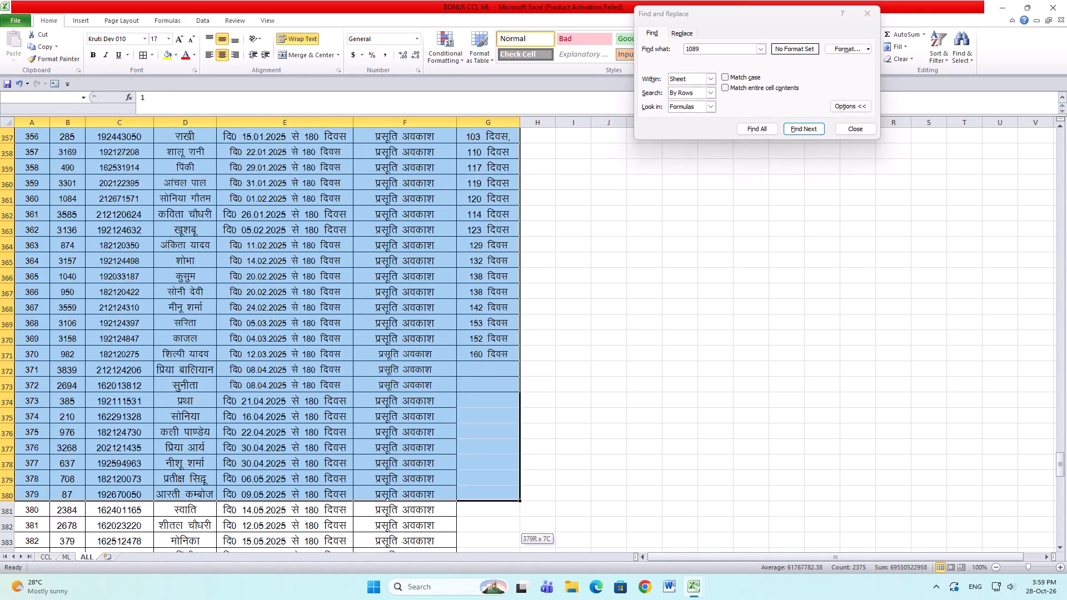
{"action": "left_click_drag", "start_coordinate": [462, 576], "coordinate": [460, 599]}
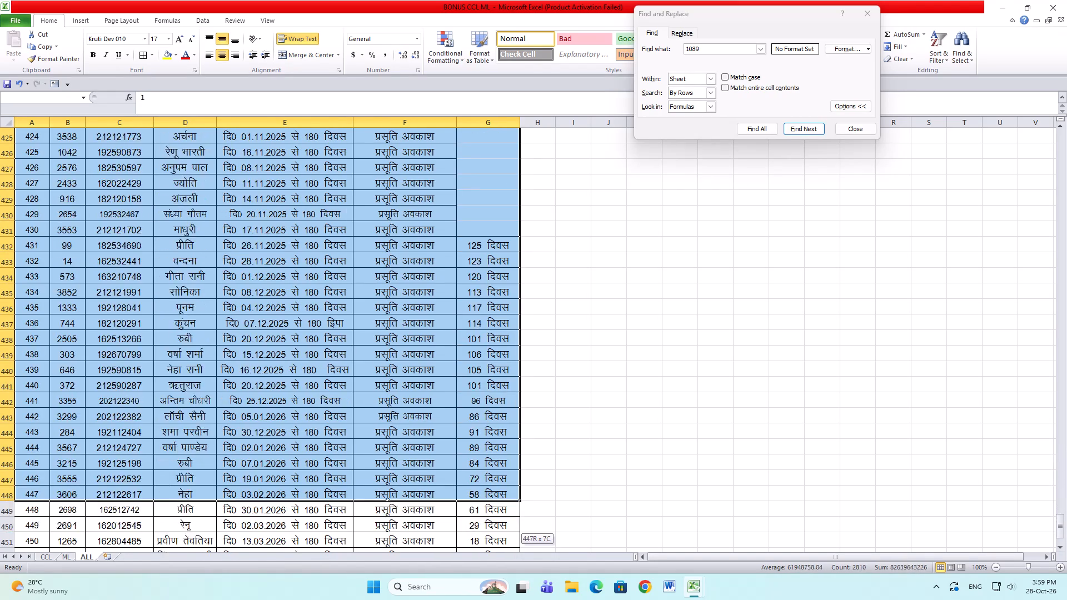
{"action": "left_click_drag", "start_coordinate": [460, 599], "coordinate": [467, 508]}
{"action": "left_click", "coordinate": [141, 55]}
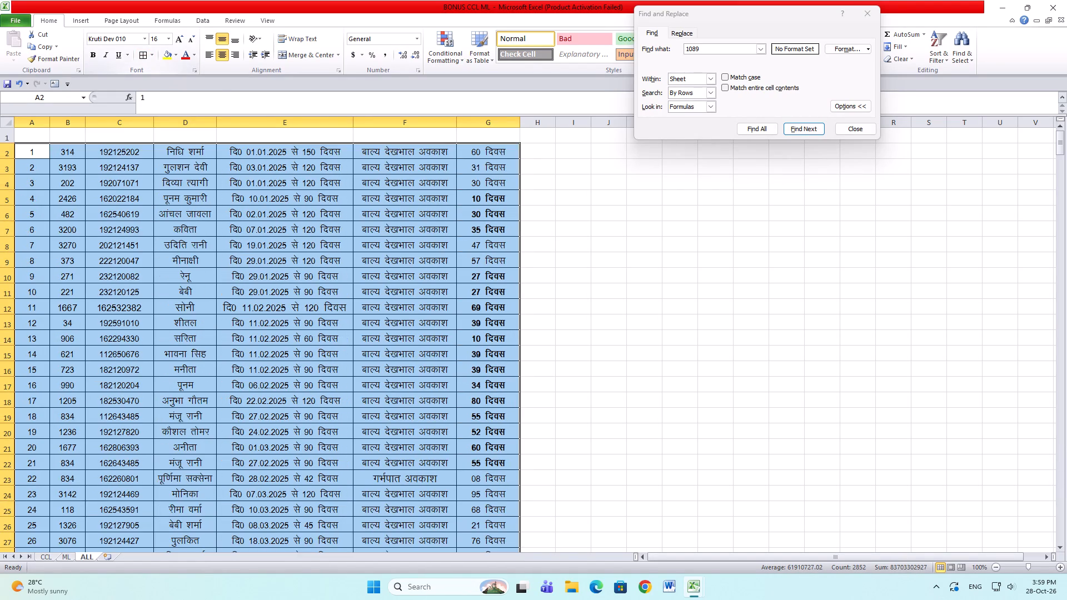
{"action": "left_click", "coordinate": [337, 279]}
{"action": "key", "text": "ctrl+s"}
{"action": "scroll", "coordinate": [740, 335], "scroll_direction": "up", "scroll_amount": 8}
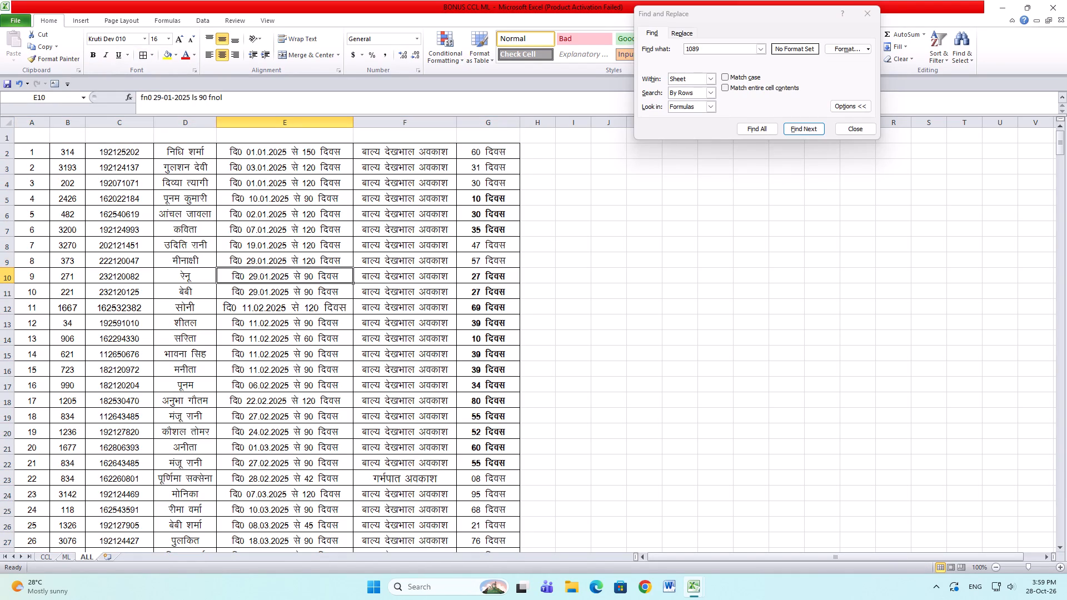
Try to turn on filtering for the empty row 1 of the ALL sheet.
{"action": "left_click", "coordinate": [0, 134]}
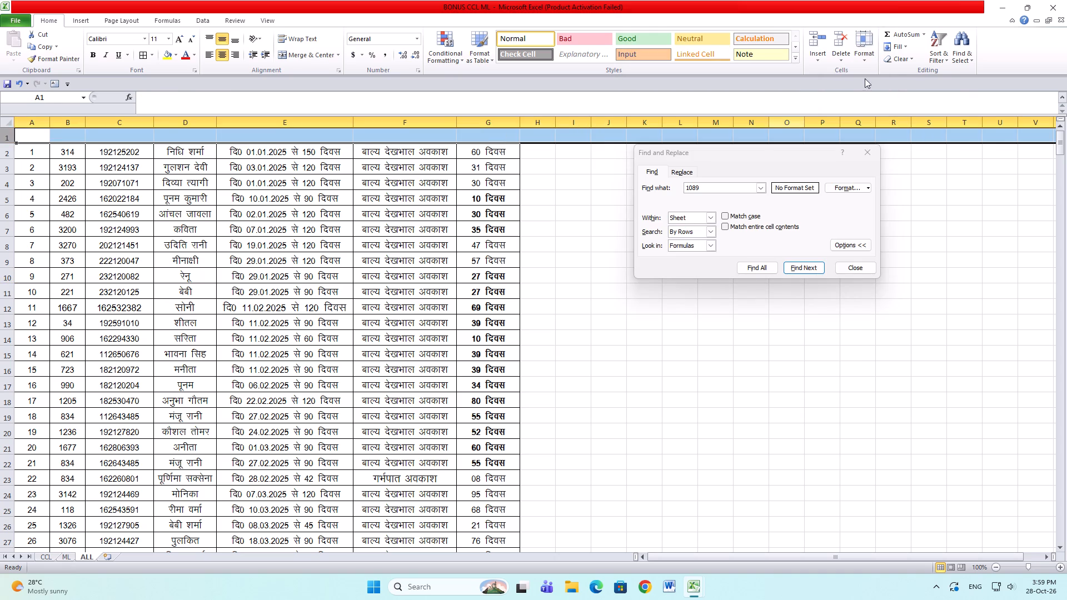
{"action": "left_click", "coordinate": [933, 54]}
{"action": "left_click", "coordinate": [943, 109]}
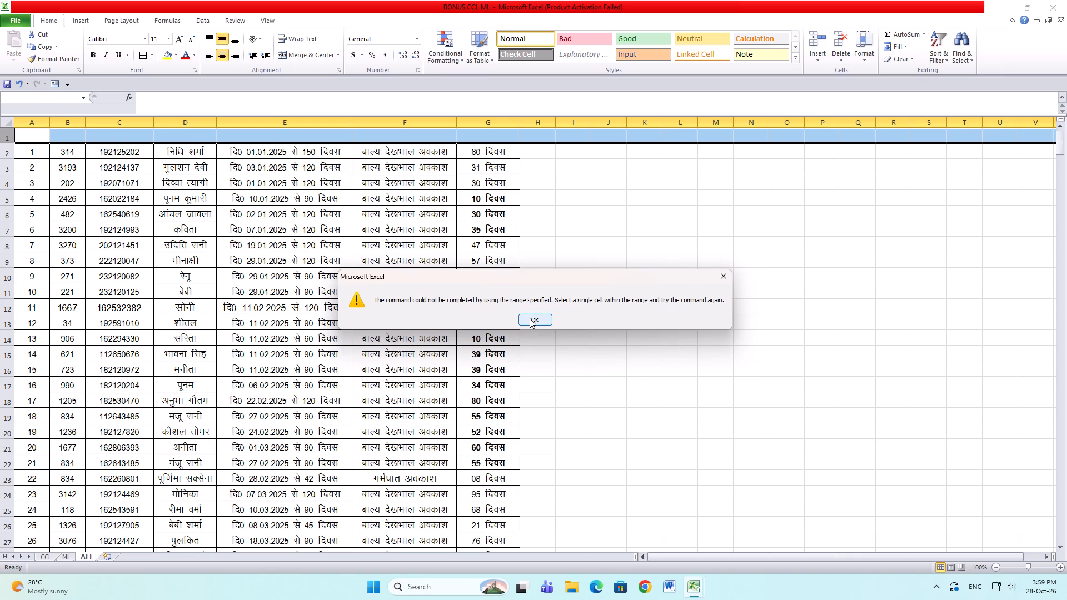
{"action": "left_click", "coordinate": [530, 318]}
Insert a blank row above the first record and turn on filtering in that new row 2.
{"action": "left_click", "coordinate": [5, 149]}
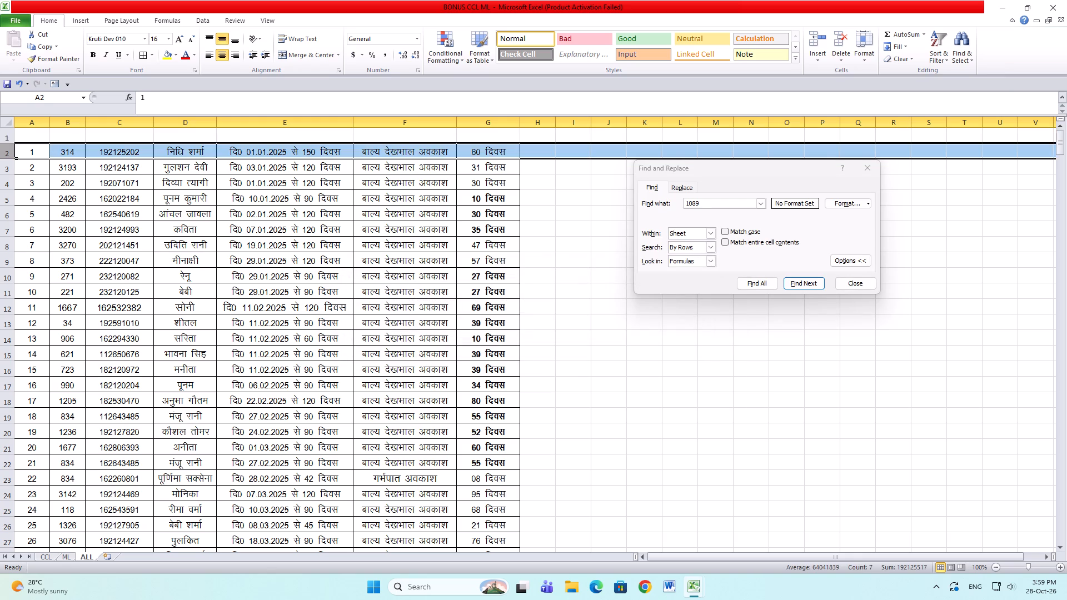
{"action": "key", "text": "ctrl+plus"}
{"action": "left_click", "coordinate": [938, 47]}
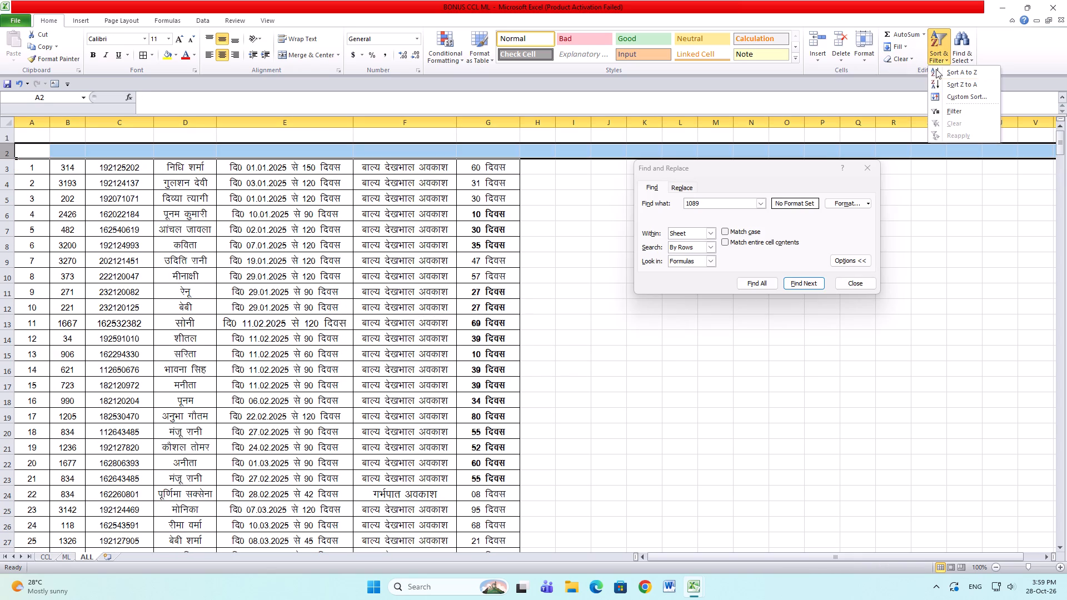
{"action": "left_click", "coordinate": [945, 108]}
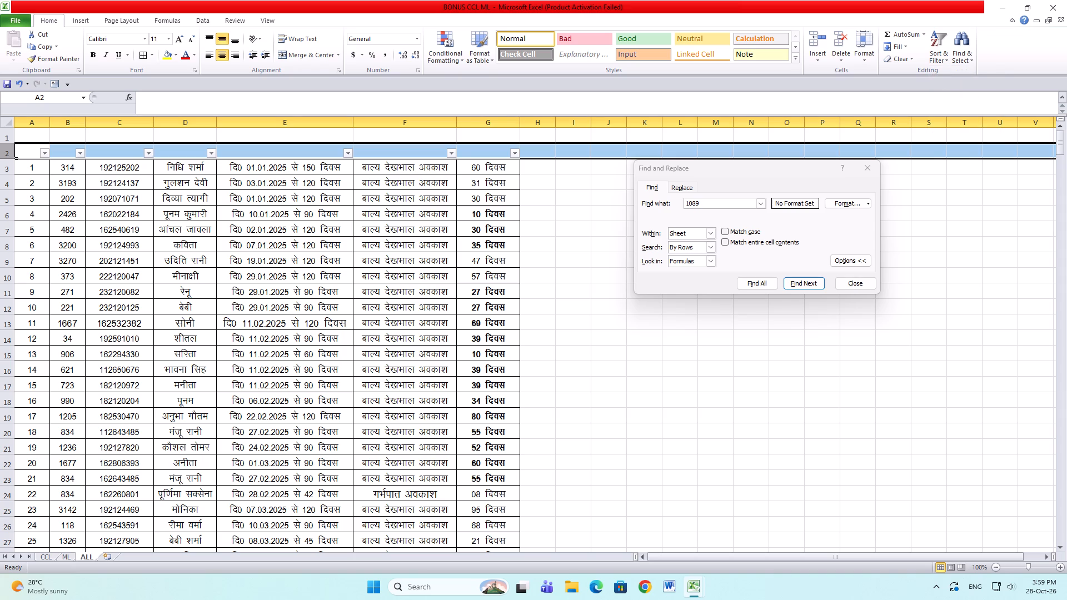
Sort the records of the ALL sheet in ascending order by the badge number in column B.
{"action": "left_click", "coordinate": [82, 154]}
{"action": "left_click", "coordinate": [102, 163]}
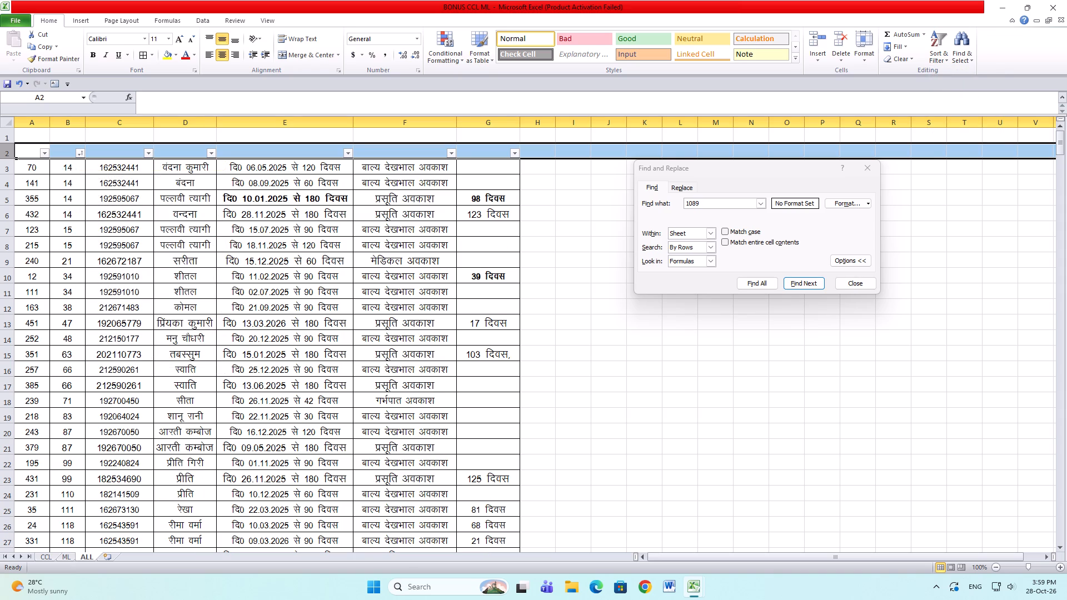
{"action": "left_click", "coordinate": [80, 157]}
{"action": "left_click", "coordinate": [89, 164]}
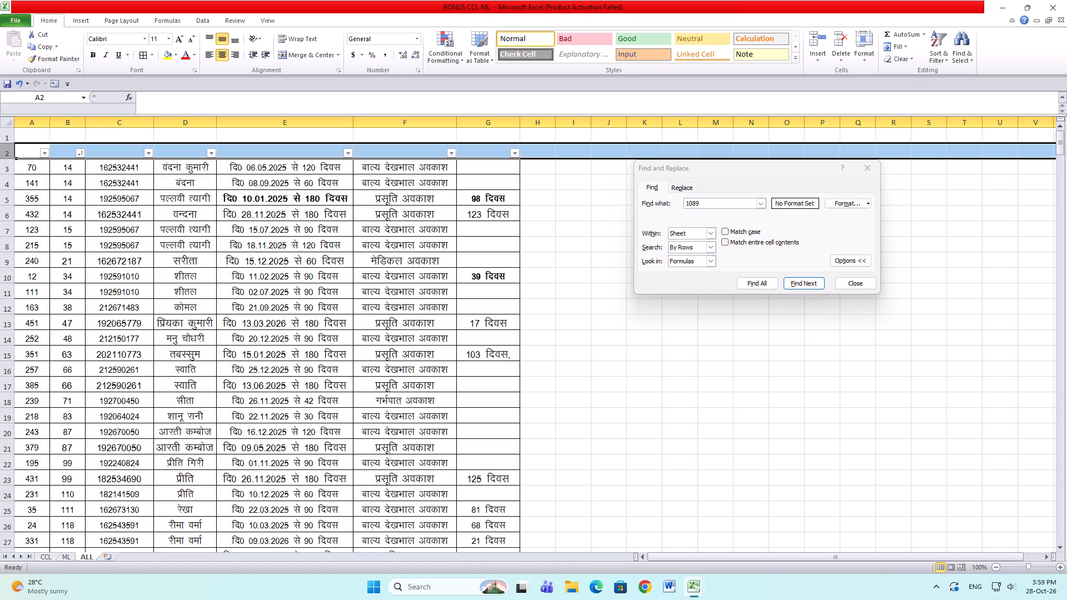
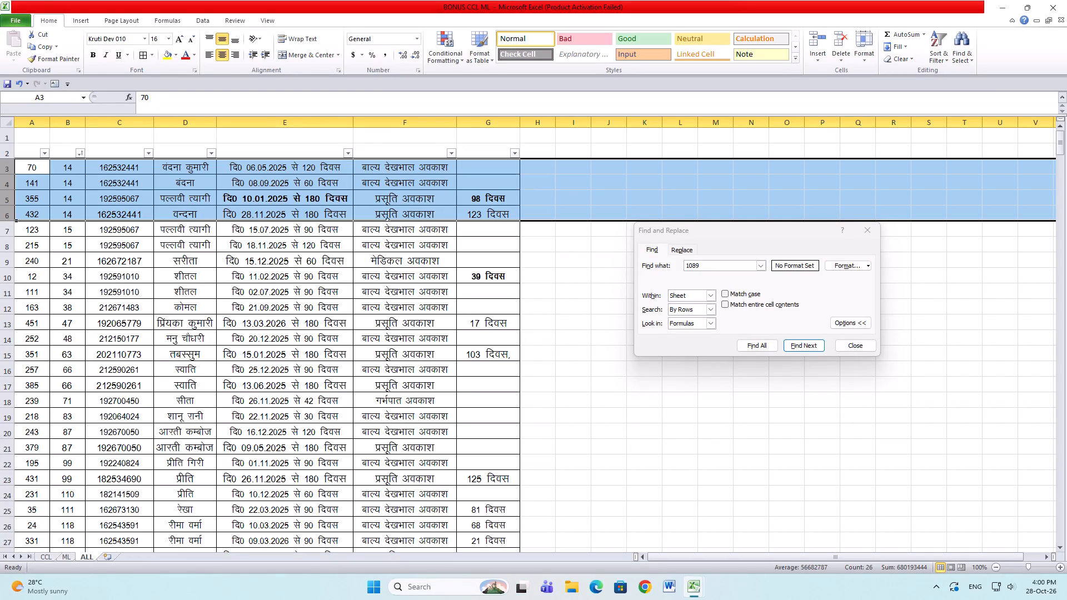
Save the BONUS CCL ML workbook.
{"action": "key", "text": "ctrl+s"}
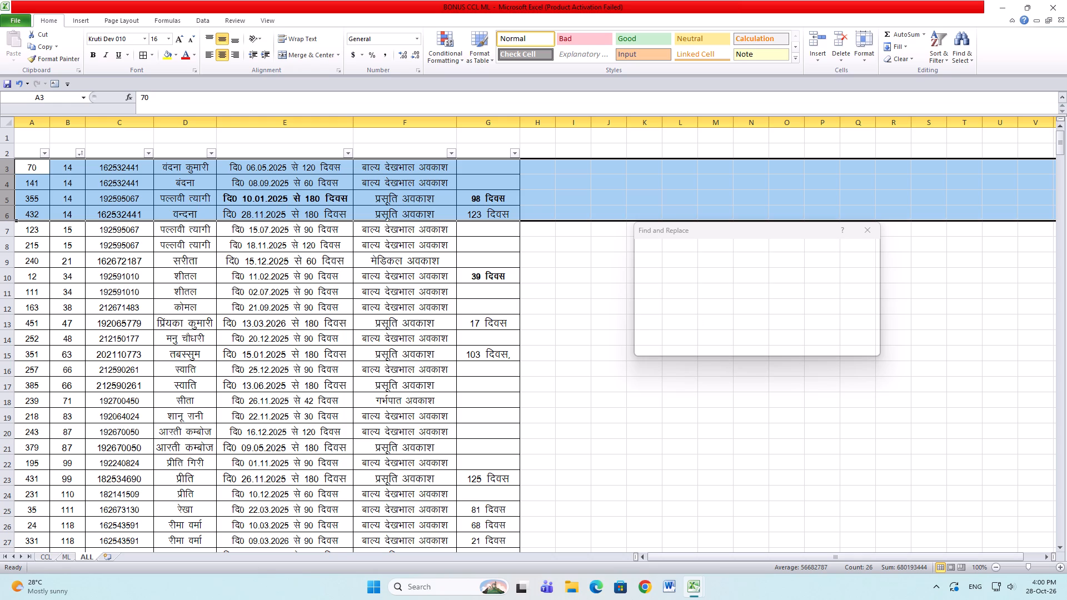
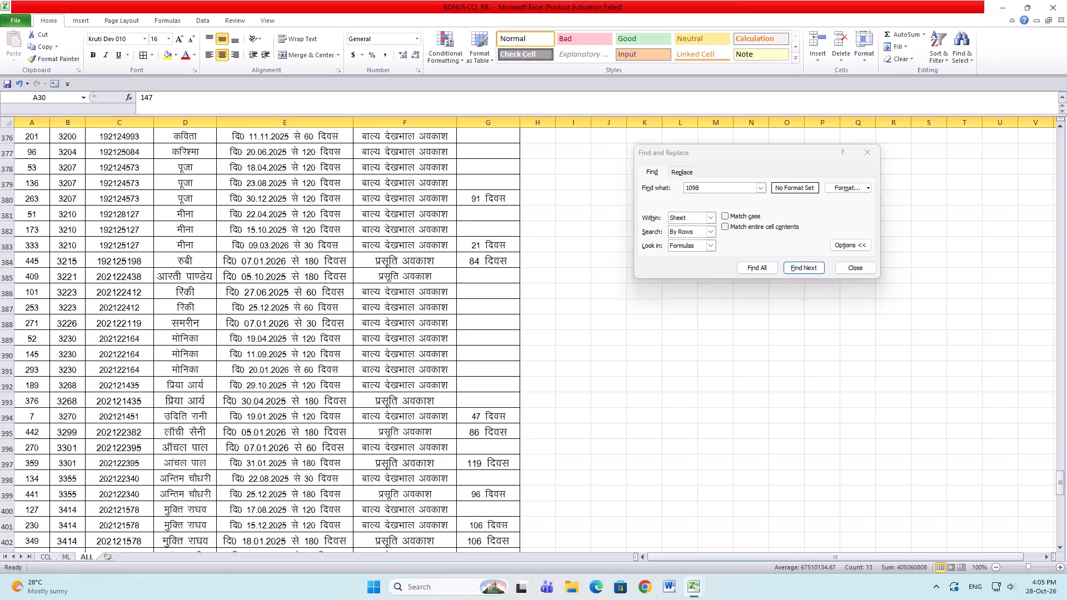
Save the BONUS CCL ML workbook and close it.
{"action": "triple_click", "coordinate": [4, 88]}
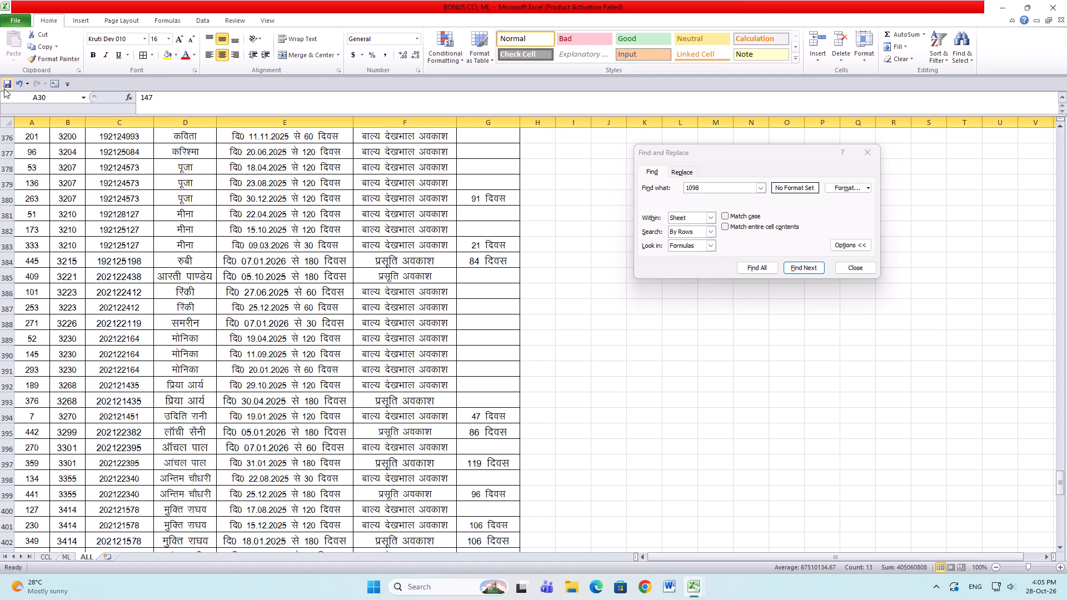
{"action": "left_click", "coordinate": [192, 256]}
{"action": "scroll", "coordinate": [181, 191], "scroll_direction": "up", "scroll_amount": 6}
{"action": "left_click", "coordinate": [187, 188]}
{"action": "scroll", "coordinate": [190, 187], "scroll_direction": "up", "scroll_amount": 11}
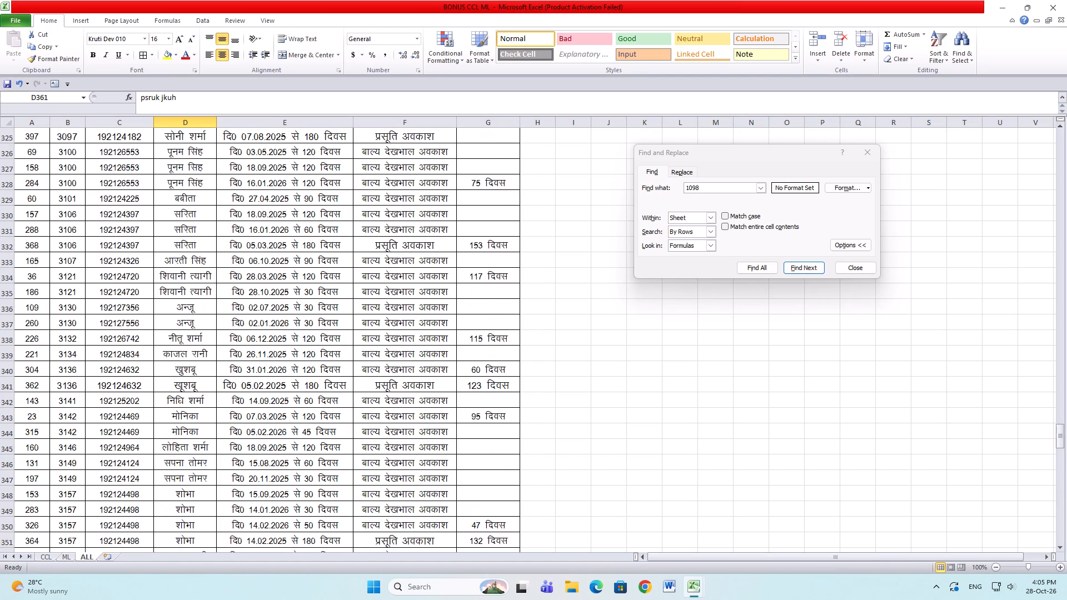
{"action": "scroll", "coordinate": [192, 186], "scroll_direction": "up", "scroll_amount": 6}
{"action": "key", "text": "ctrl+s"}
{"action": "left_click", "coordinate": [1066, 0]}
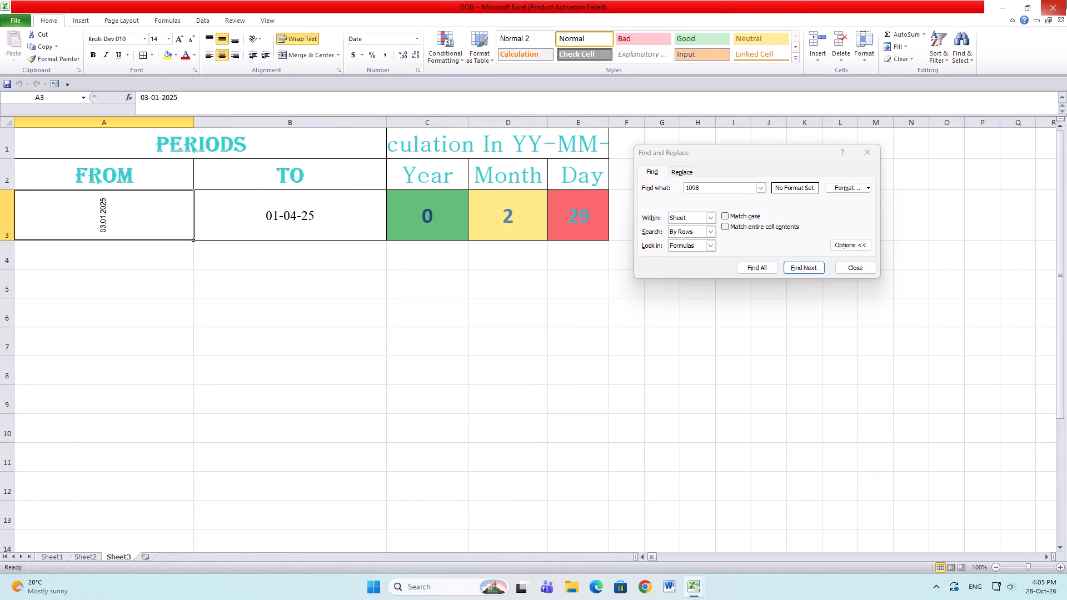
Close the DOB workbook, saving its changes.
{"action": "left_click", "coordinate": [1066, 0]}
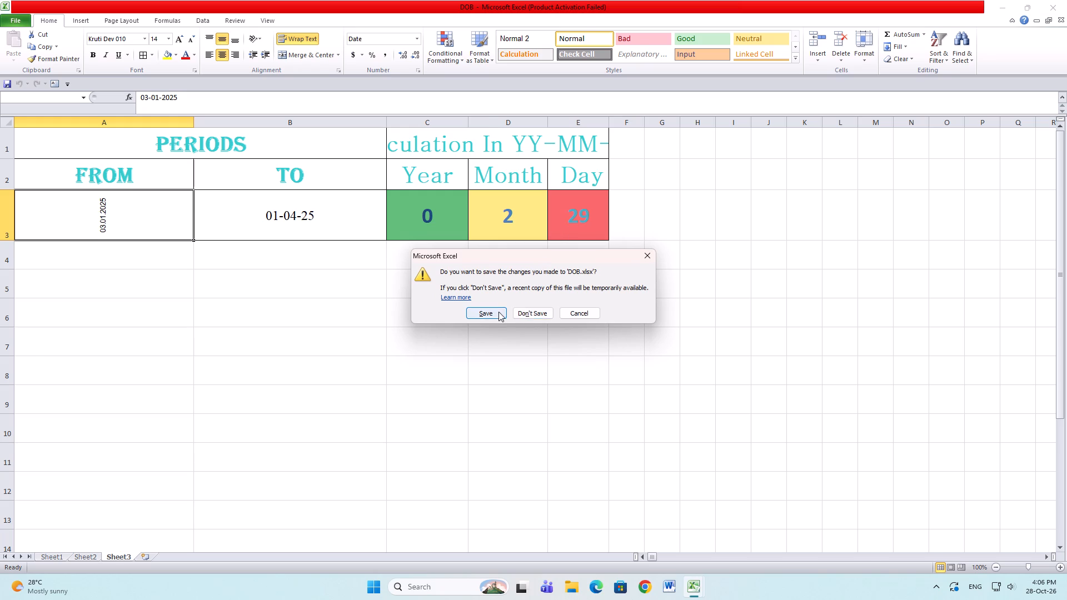
{"action": "left_click", "coordinate": [498, 312]}
Close the remaining open workbook containing the staff service records.
{"action": "left_click", "coordinate": [1062, 0]}
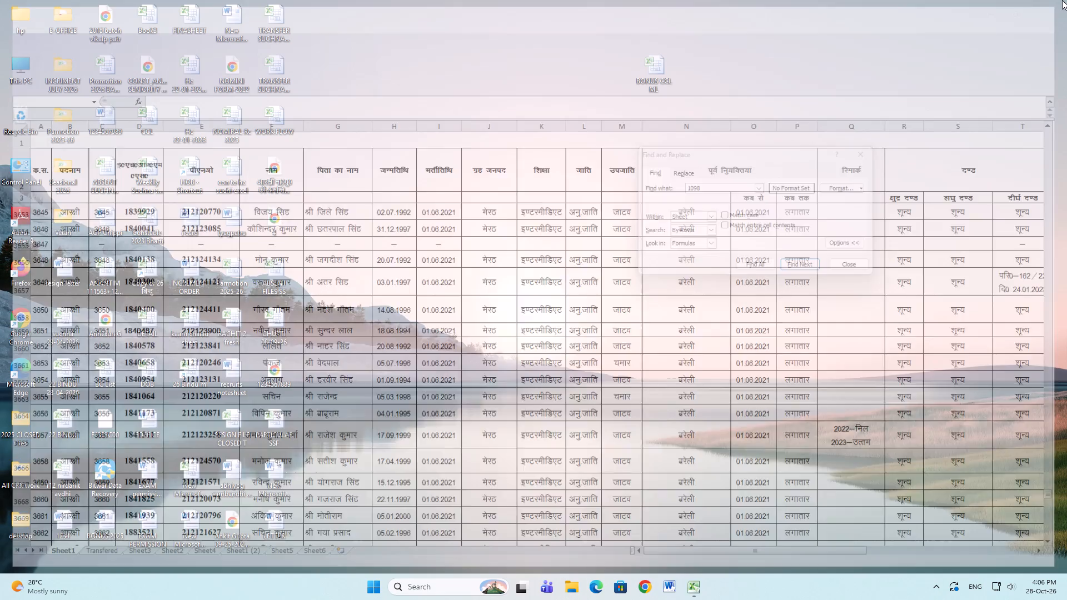
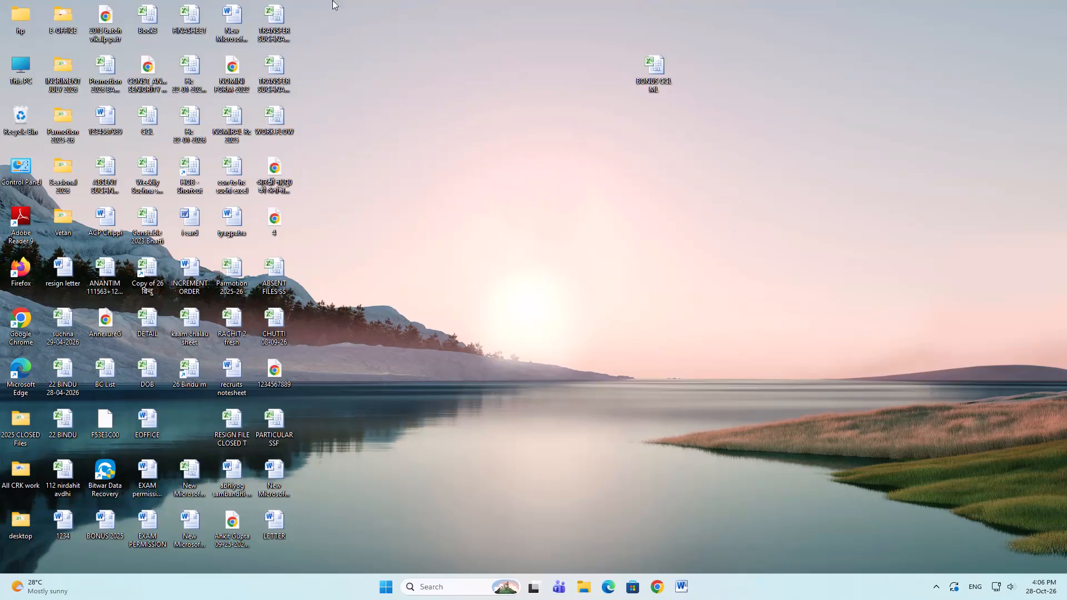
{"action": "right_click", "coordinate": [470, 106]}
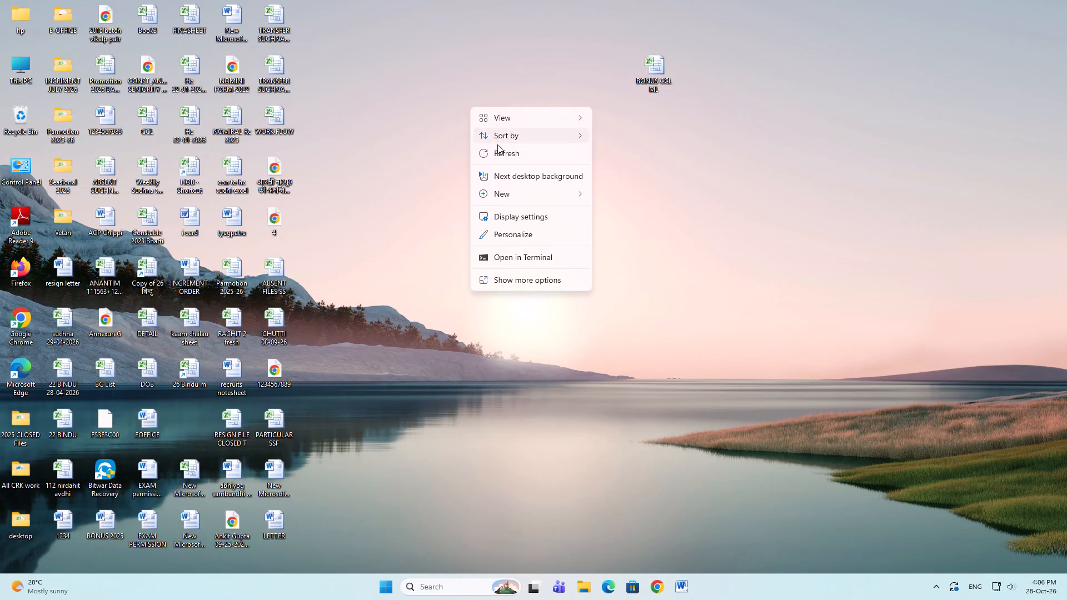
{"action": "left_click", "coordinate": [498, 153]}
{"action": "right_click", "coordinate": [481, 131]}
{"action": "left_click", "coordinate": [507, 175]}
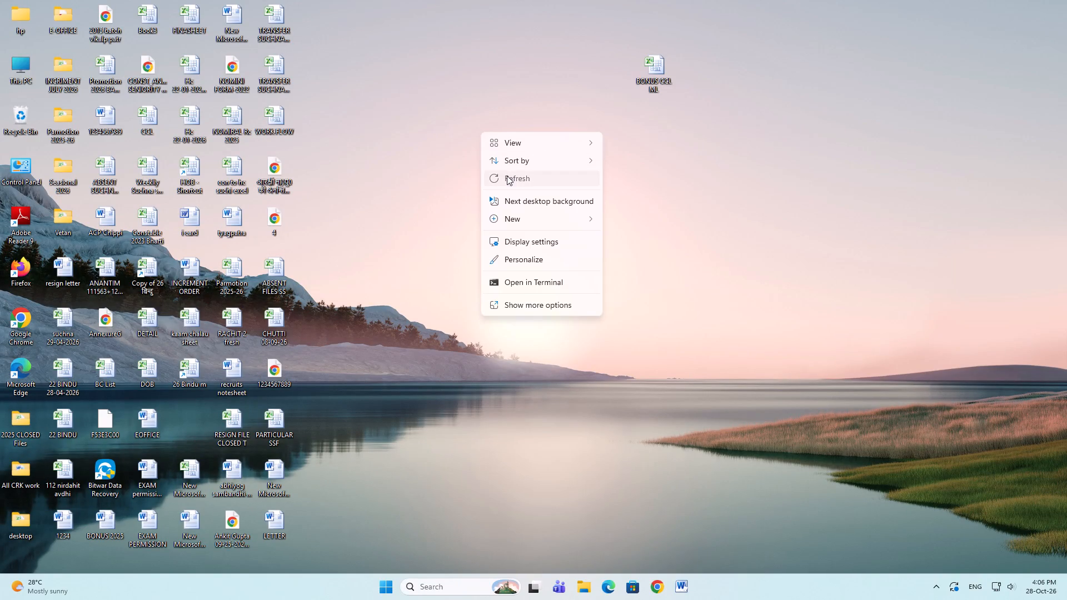
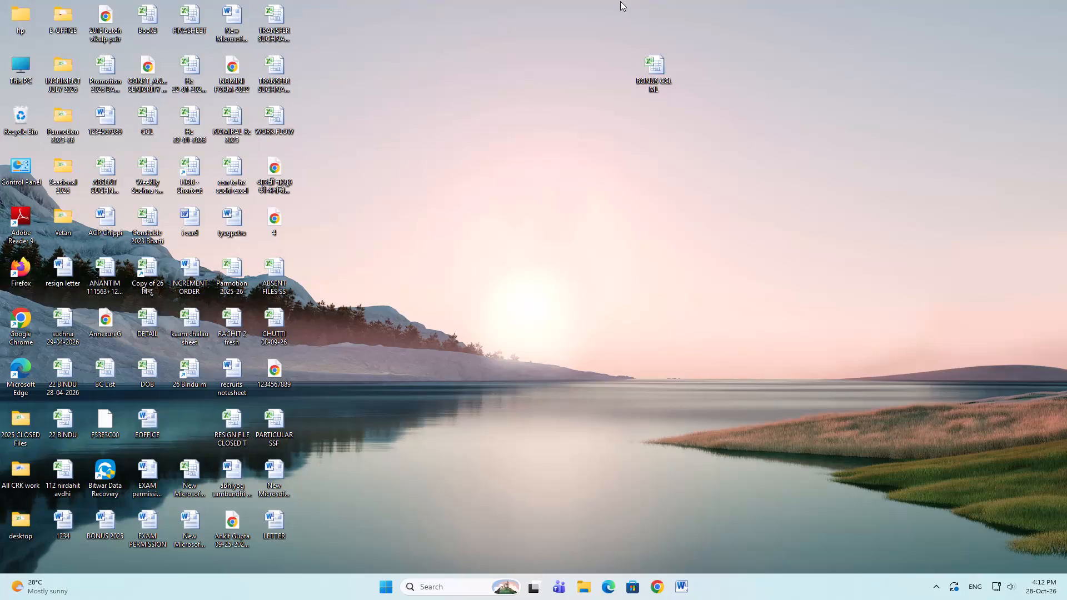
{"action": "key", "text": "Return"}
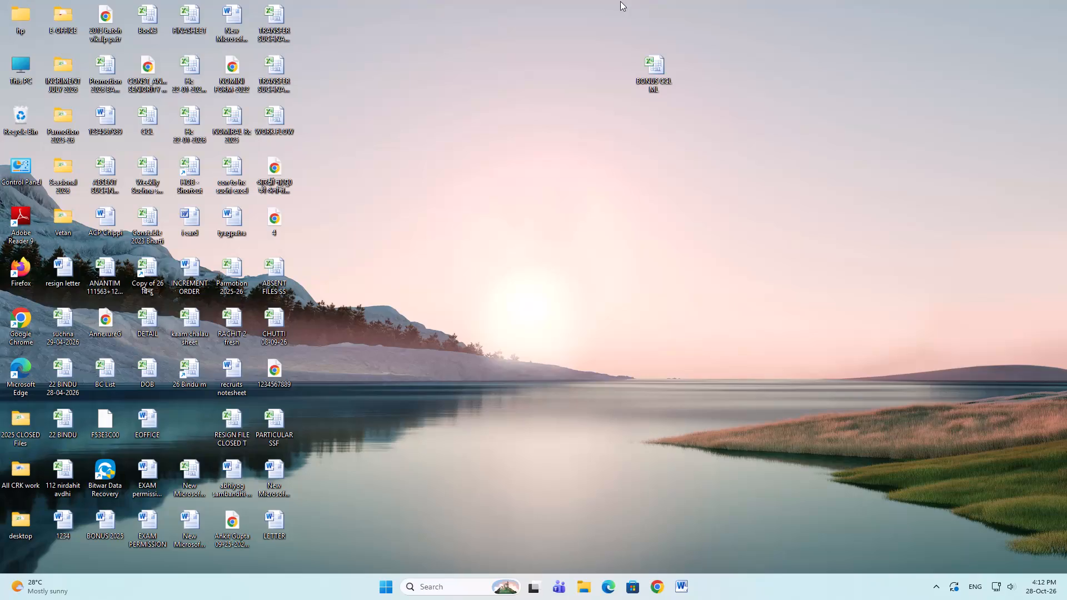